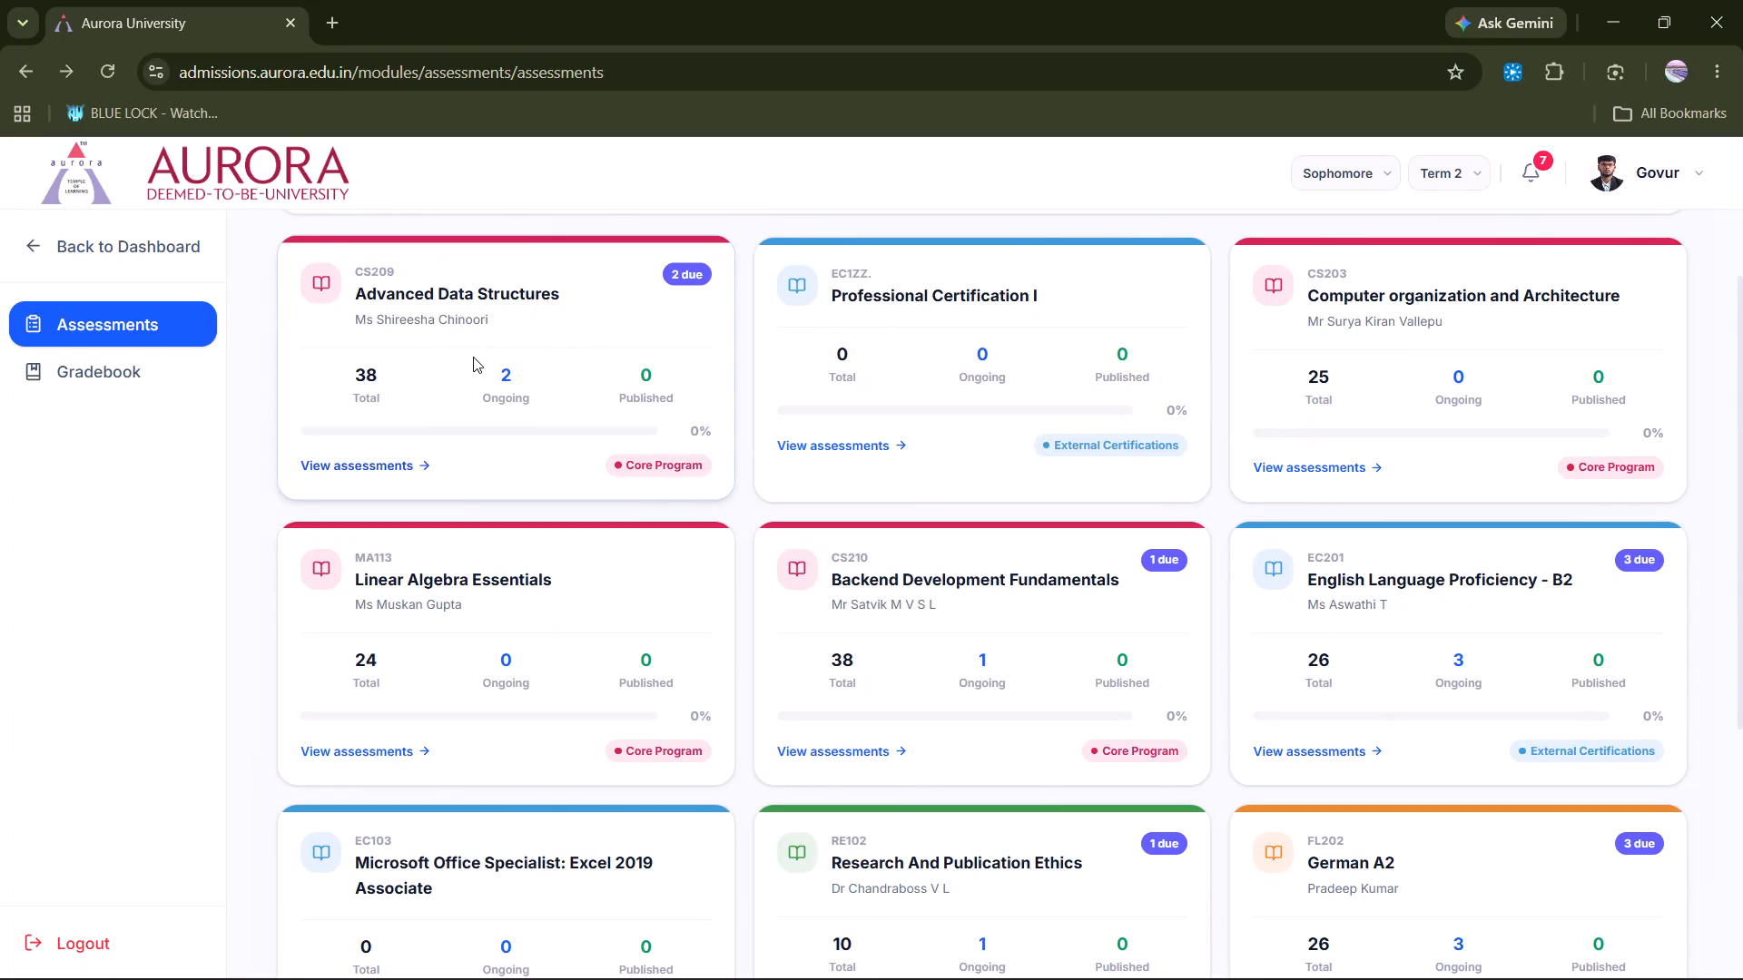
Open the assessments list of the Backend Development Fundamentals course.
click(793, 567)
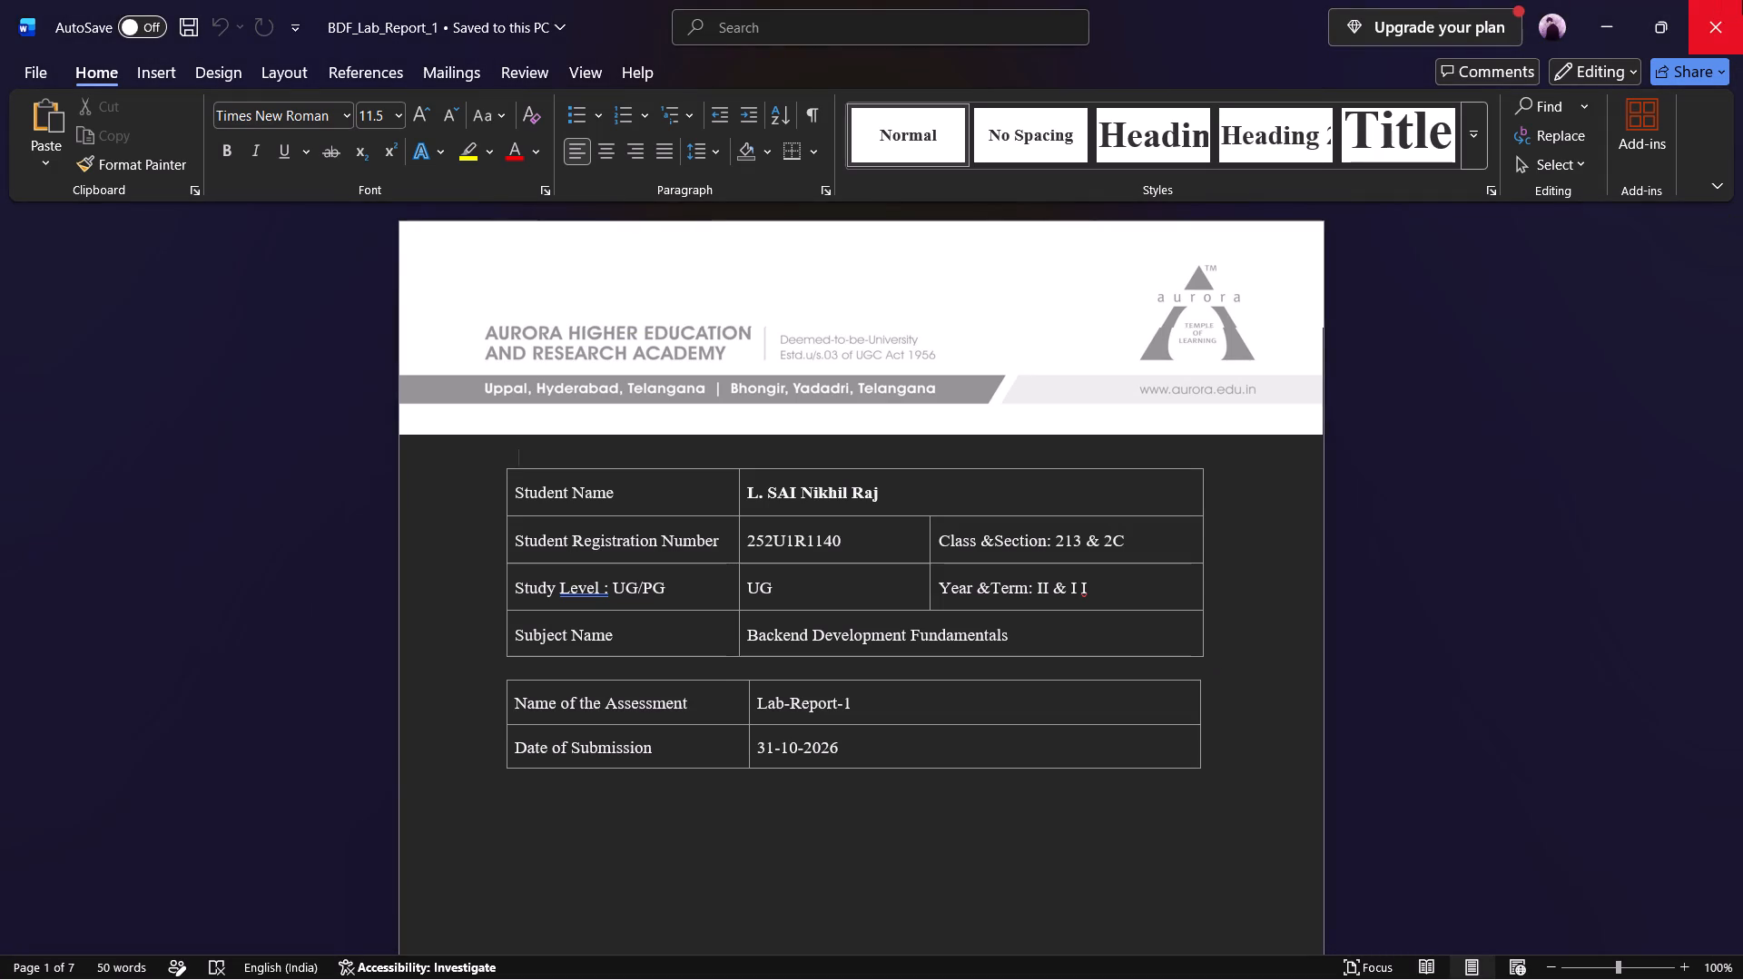
Close the BDF_Lab_Report_1 document in Word.
click(1742, 0)
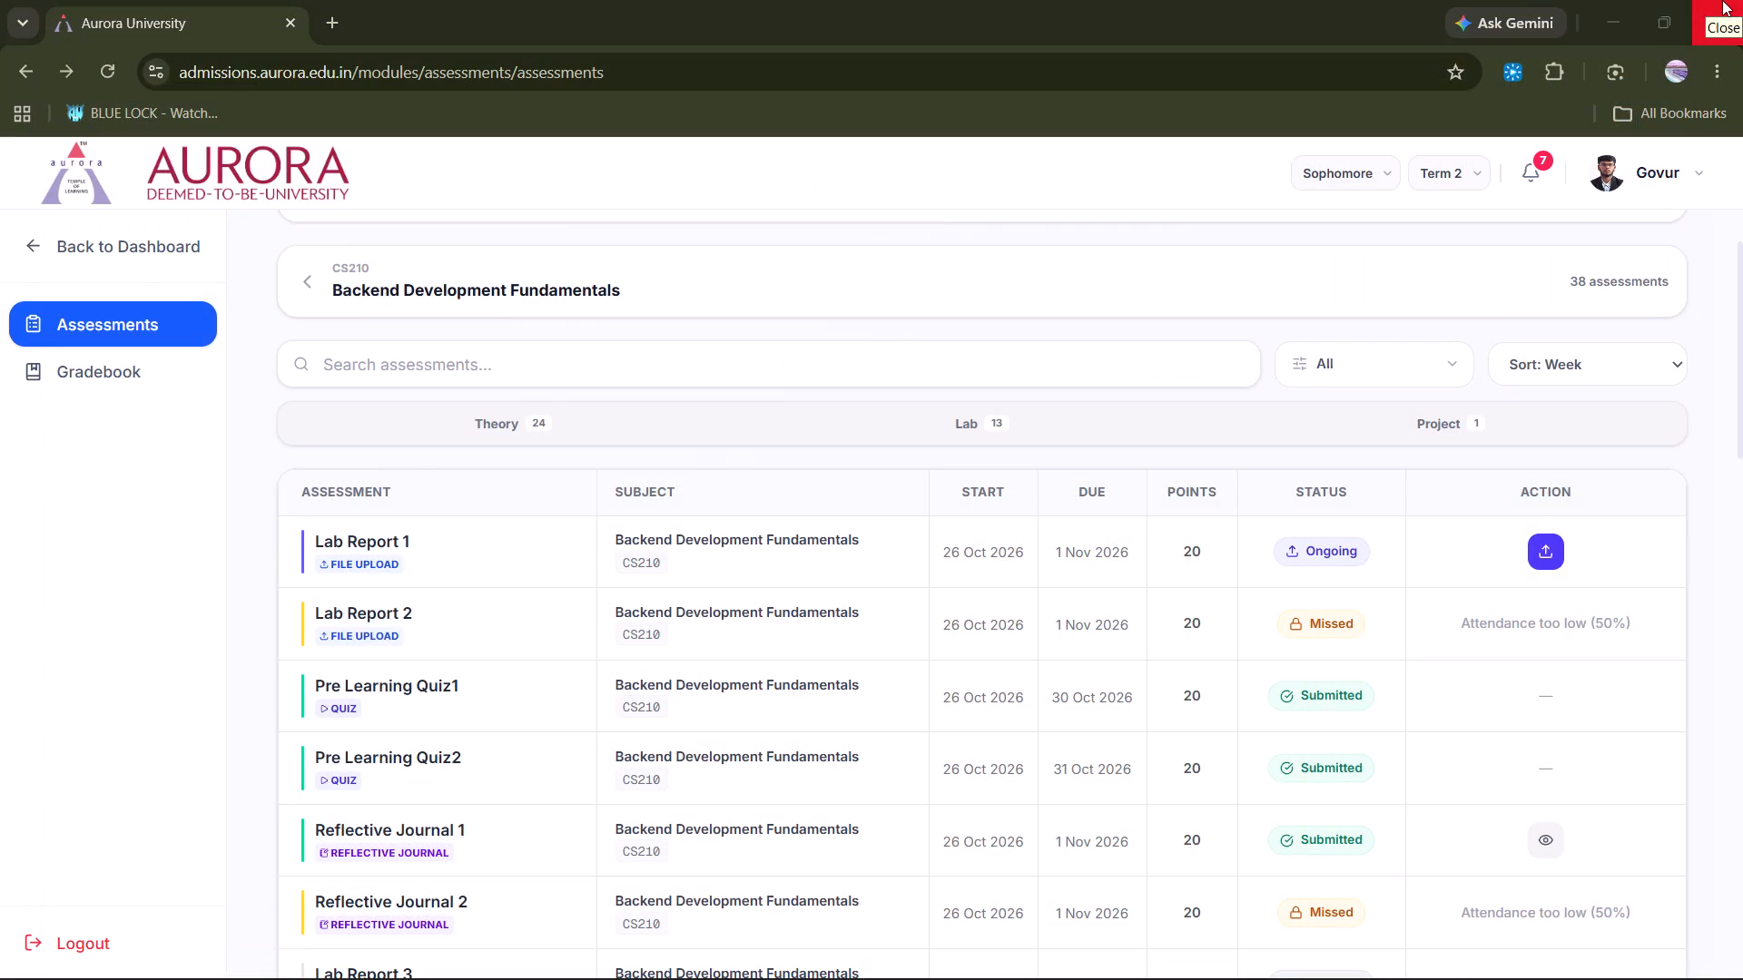
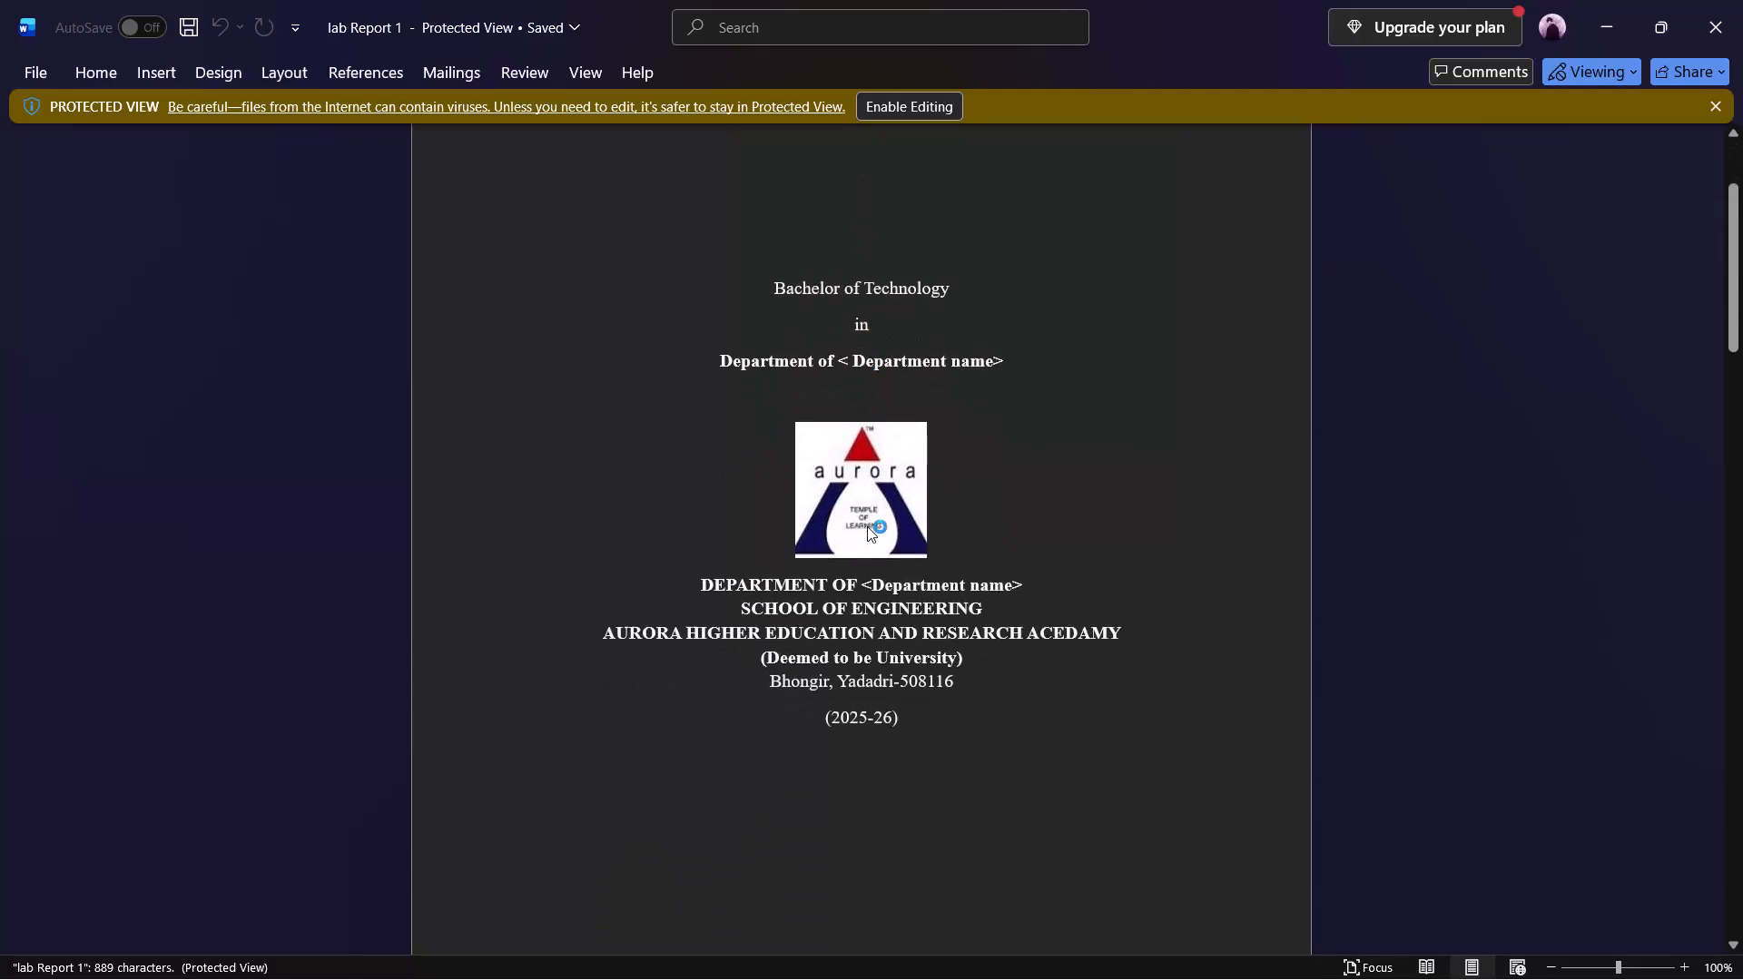
Review the lab Report 1 template in Word from the cover page through the certificate to the list of experiments.
scroll(867, 526, down, 4)
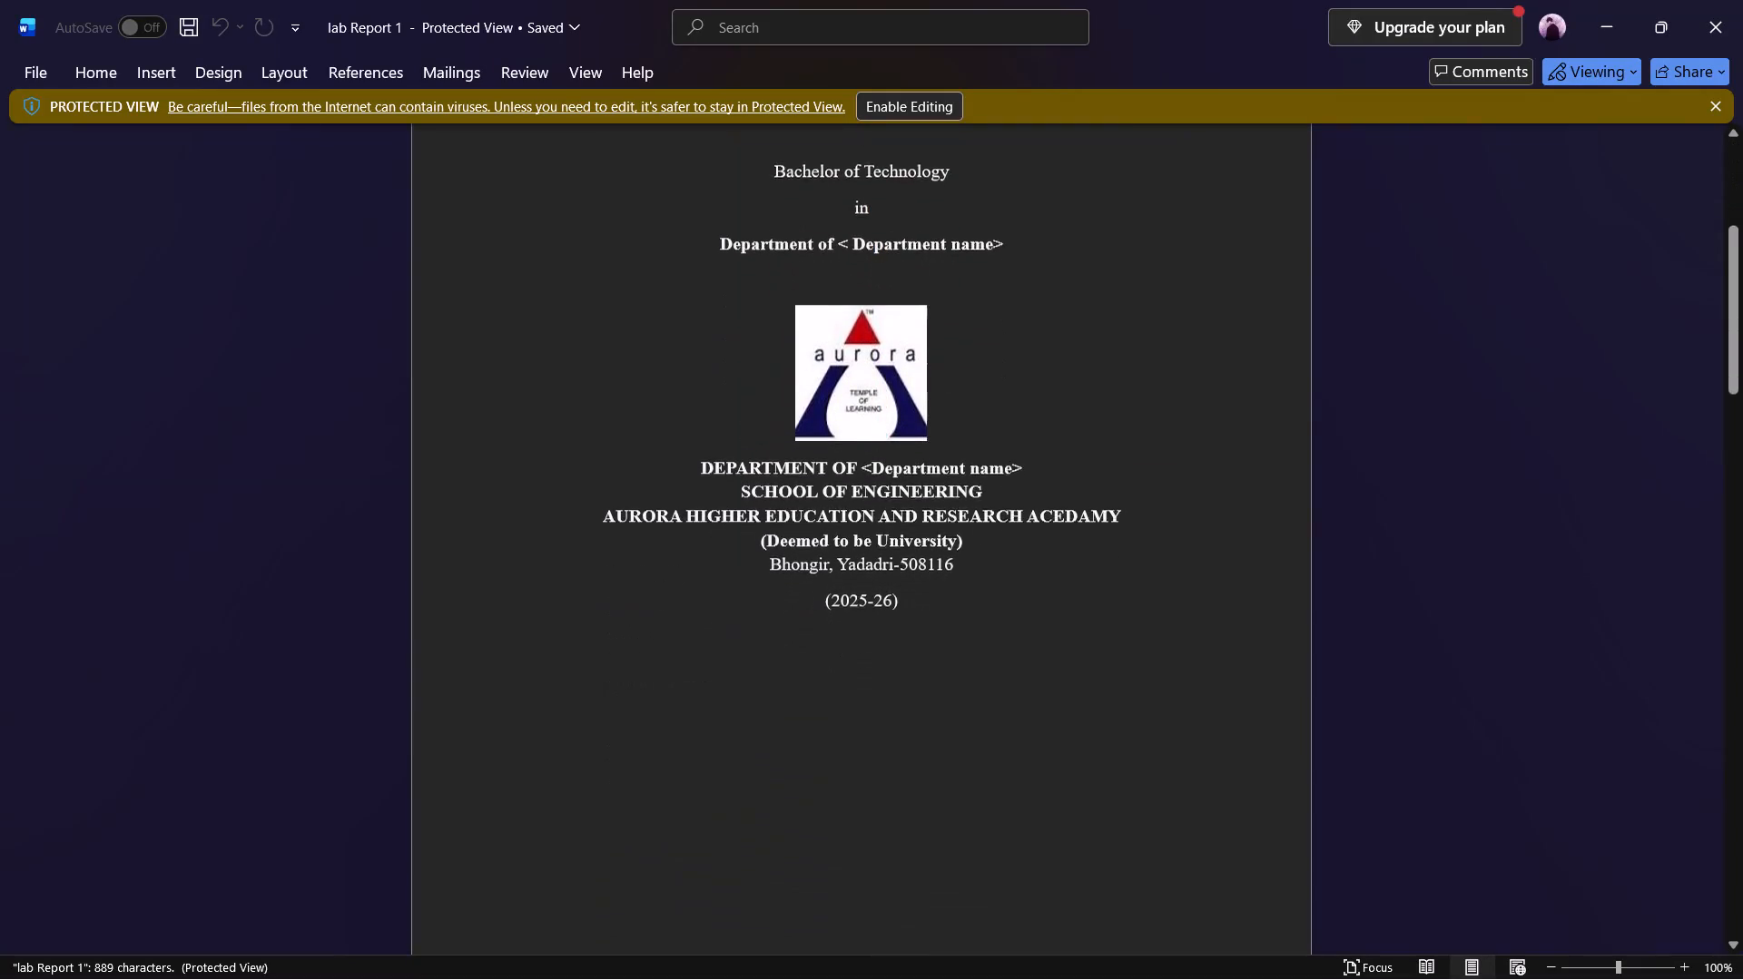
scroll(868, 533, down, 19)
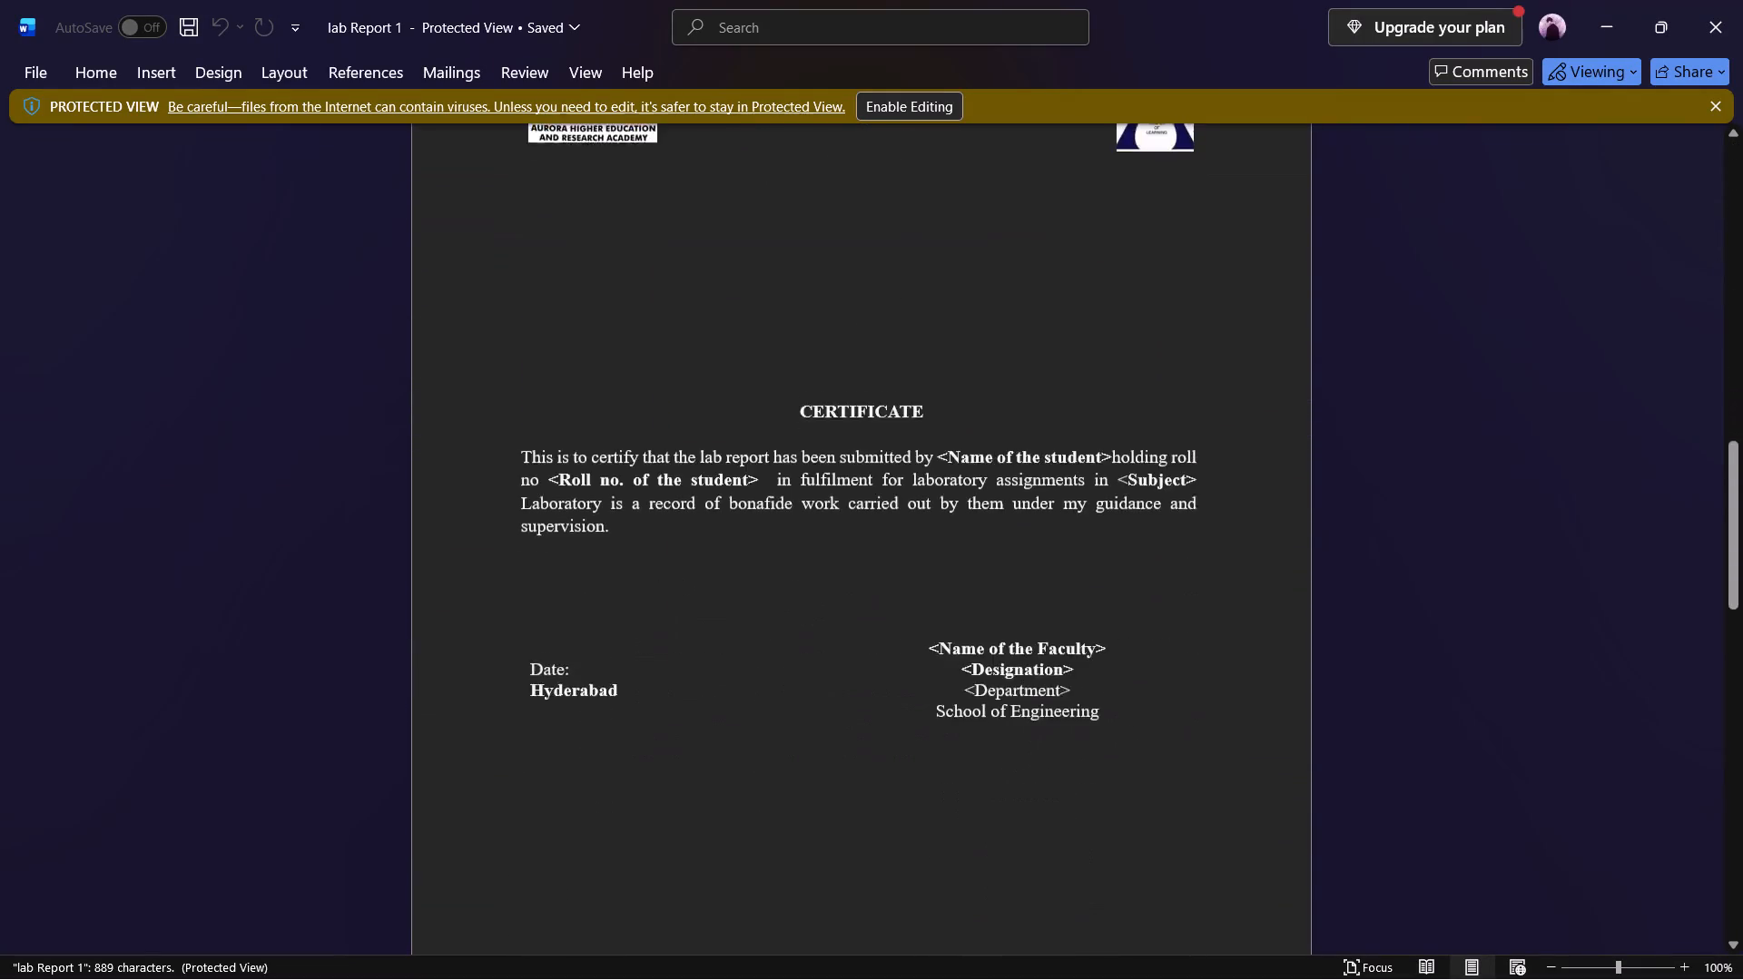
scroll(868, 537, down, 20)
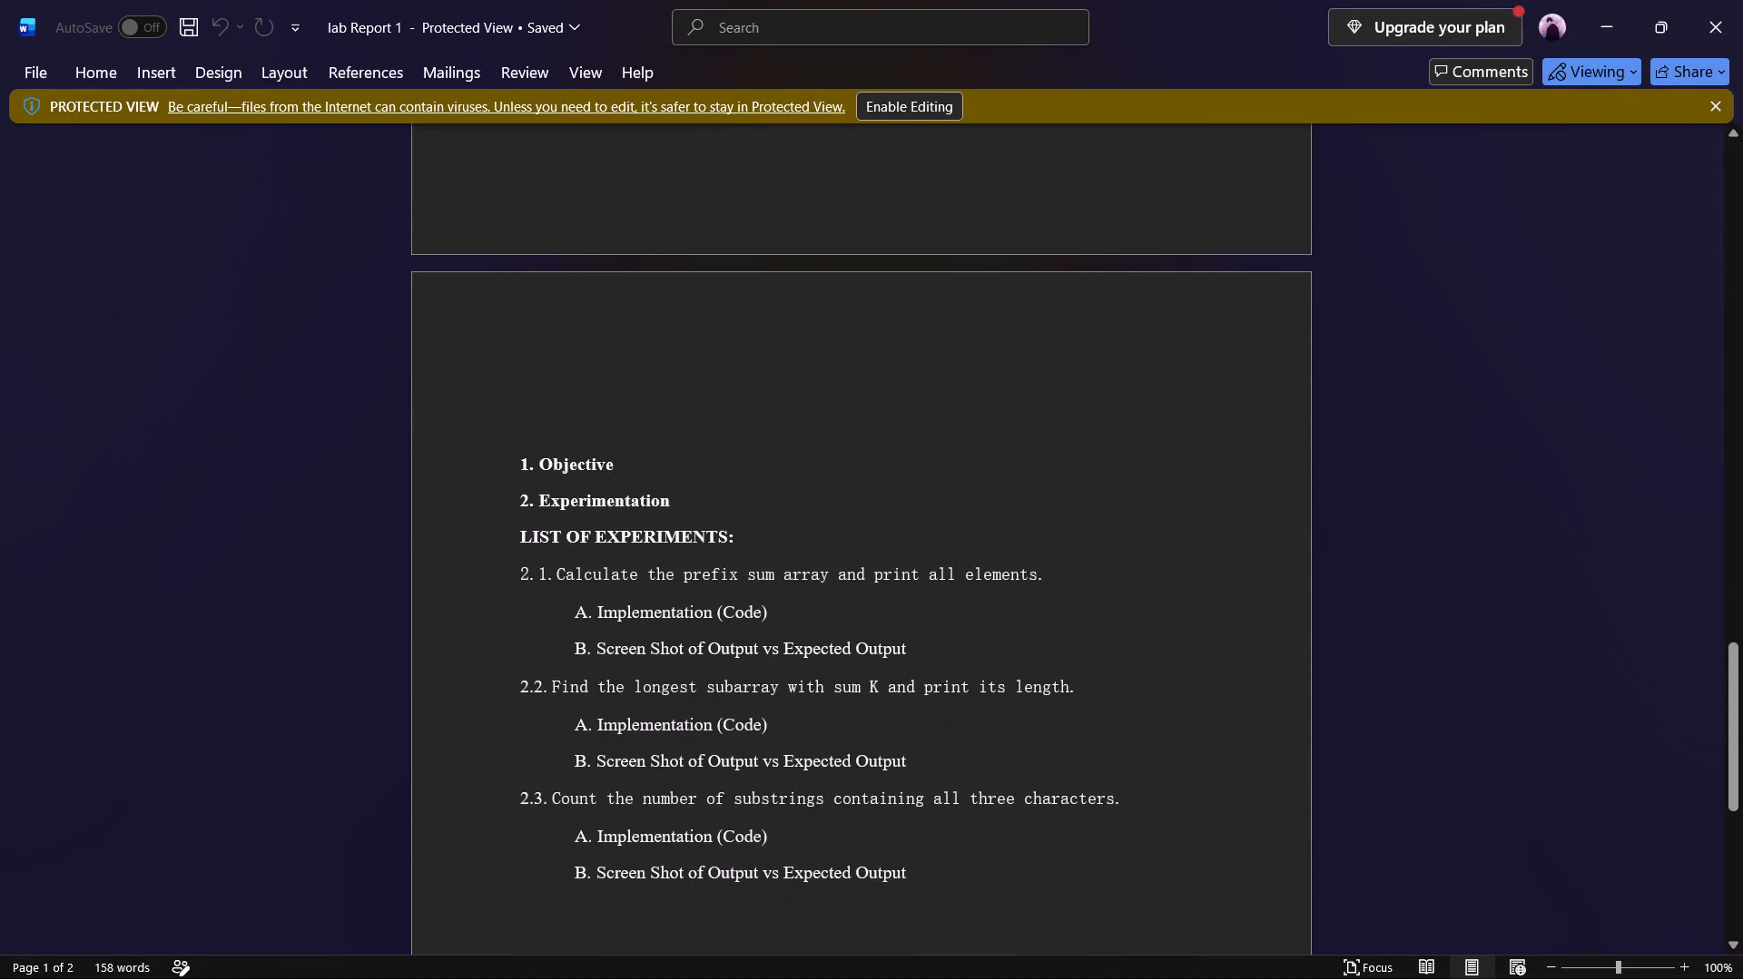
scroll(867, 547, down, 1)
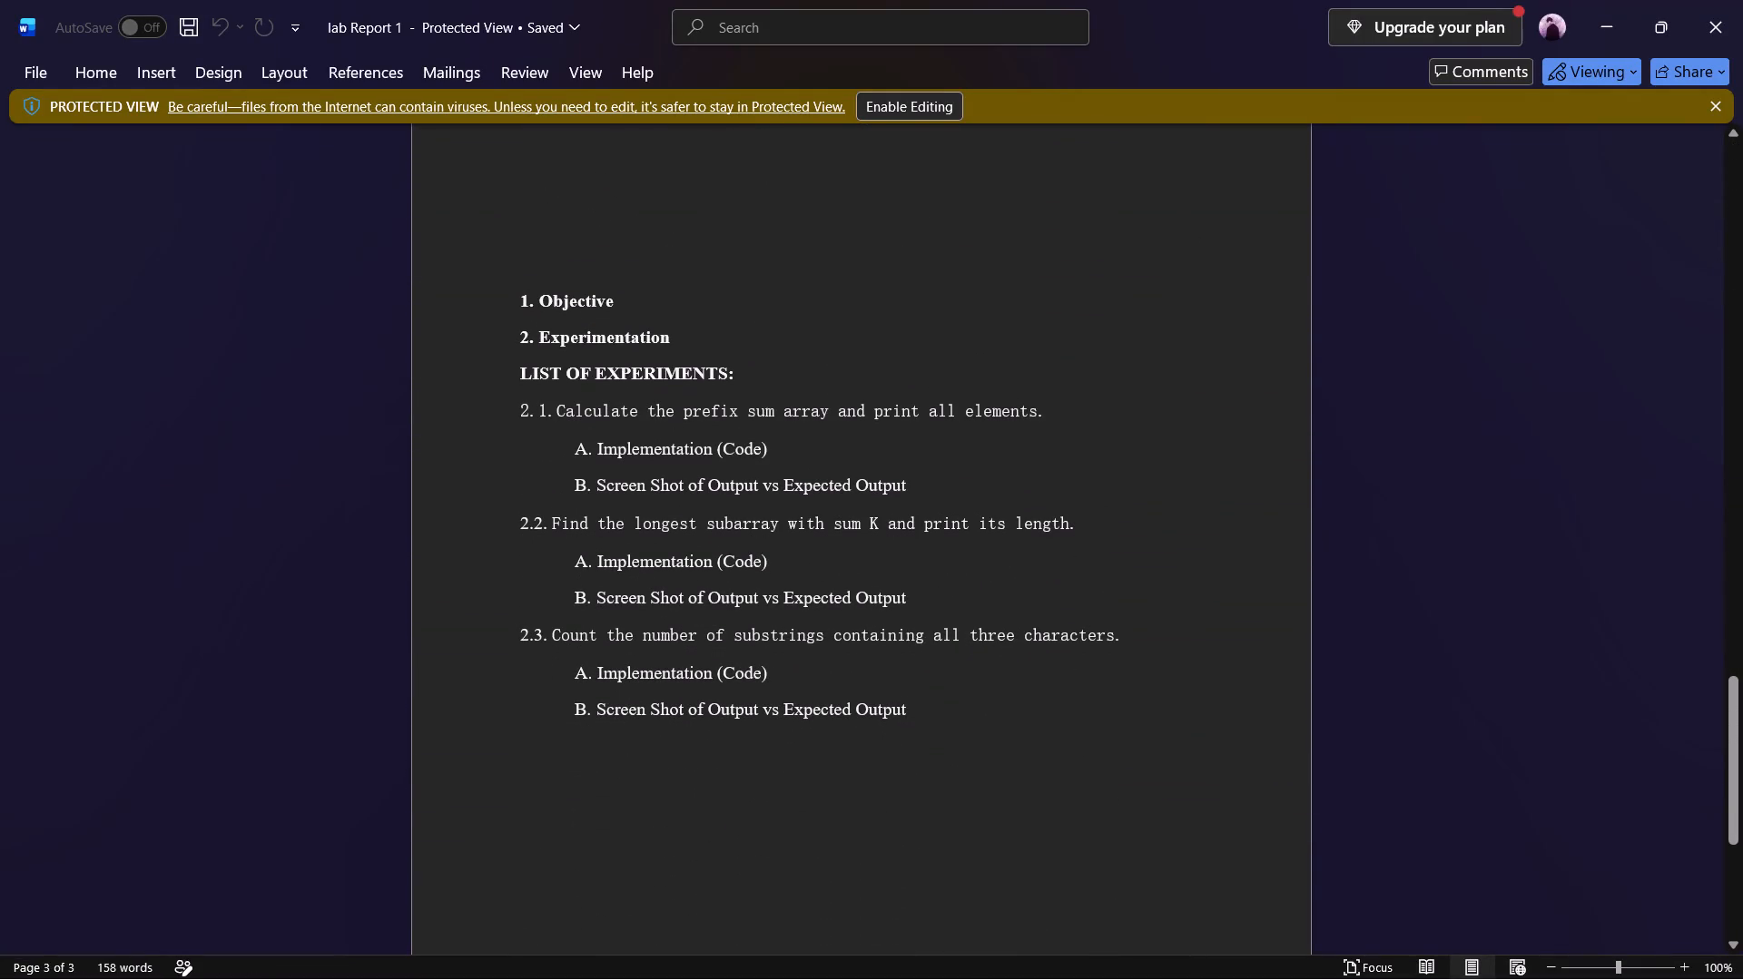
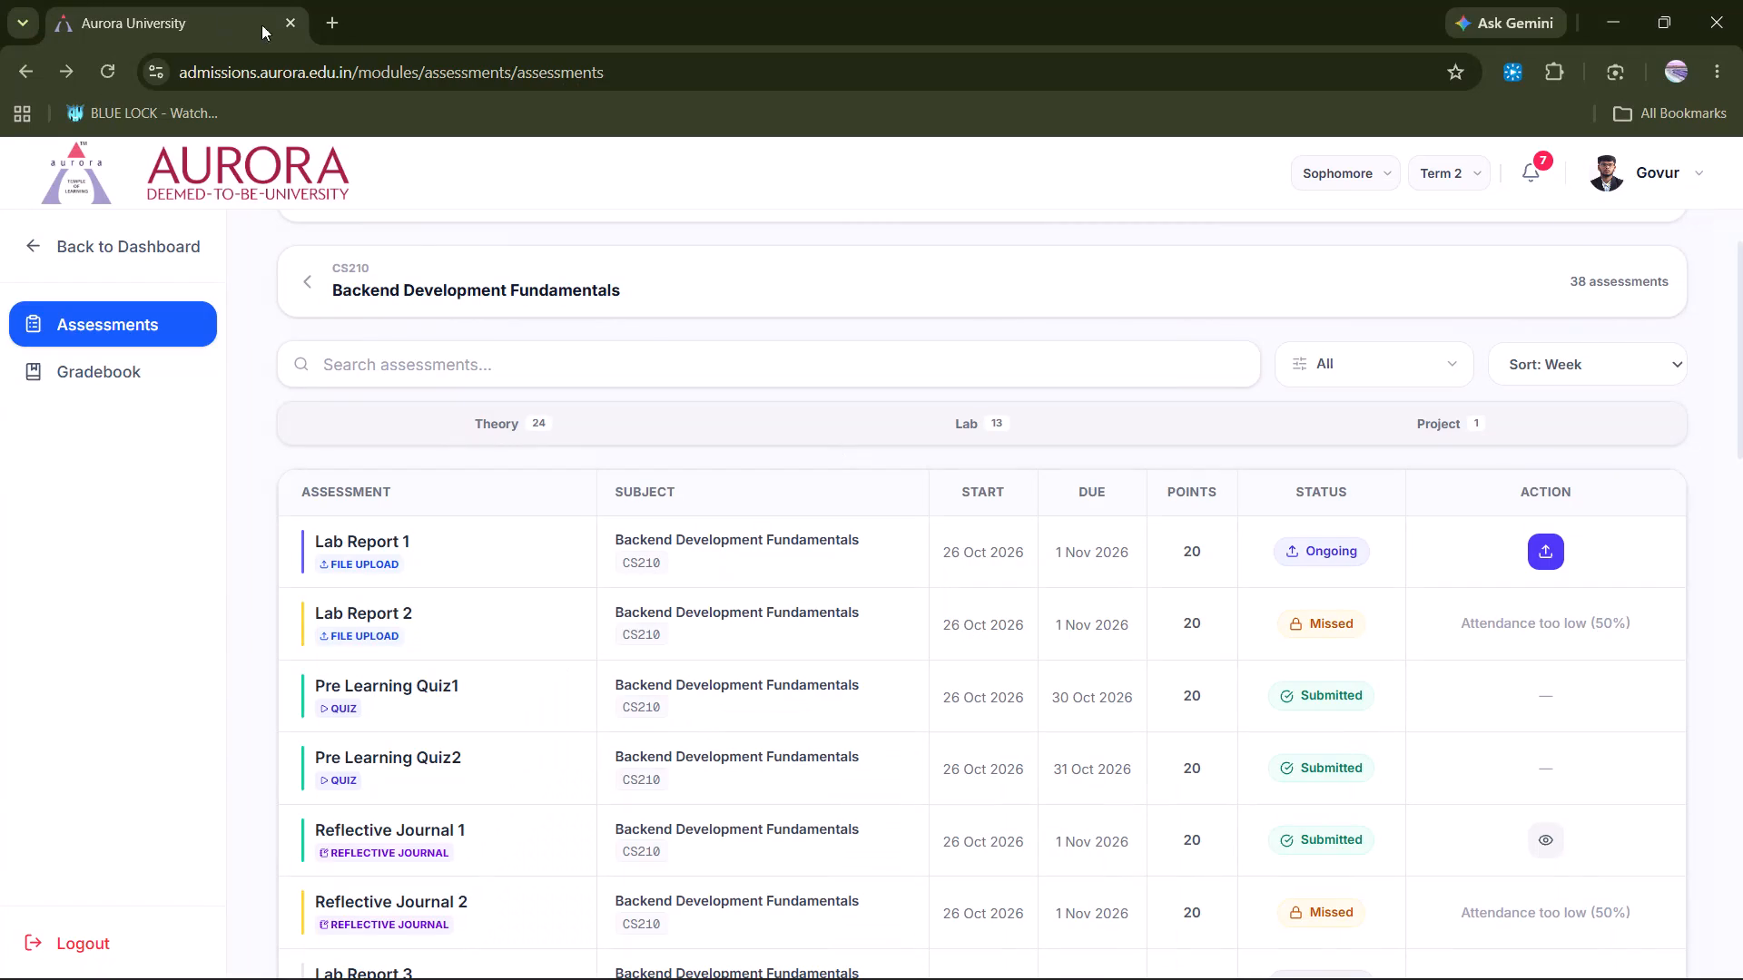
Open the learning.ccbp.in learning portal in a new browser tab.
click(335, 17)
click(494, 653)
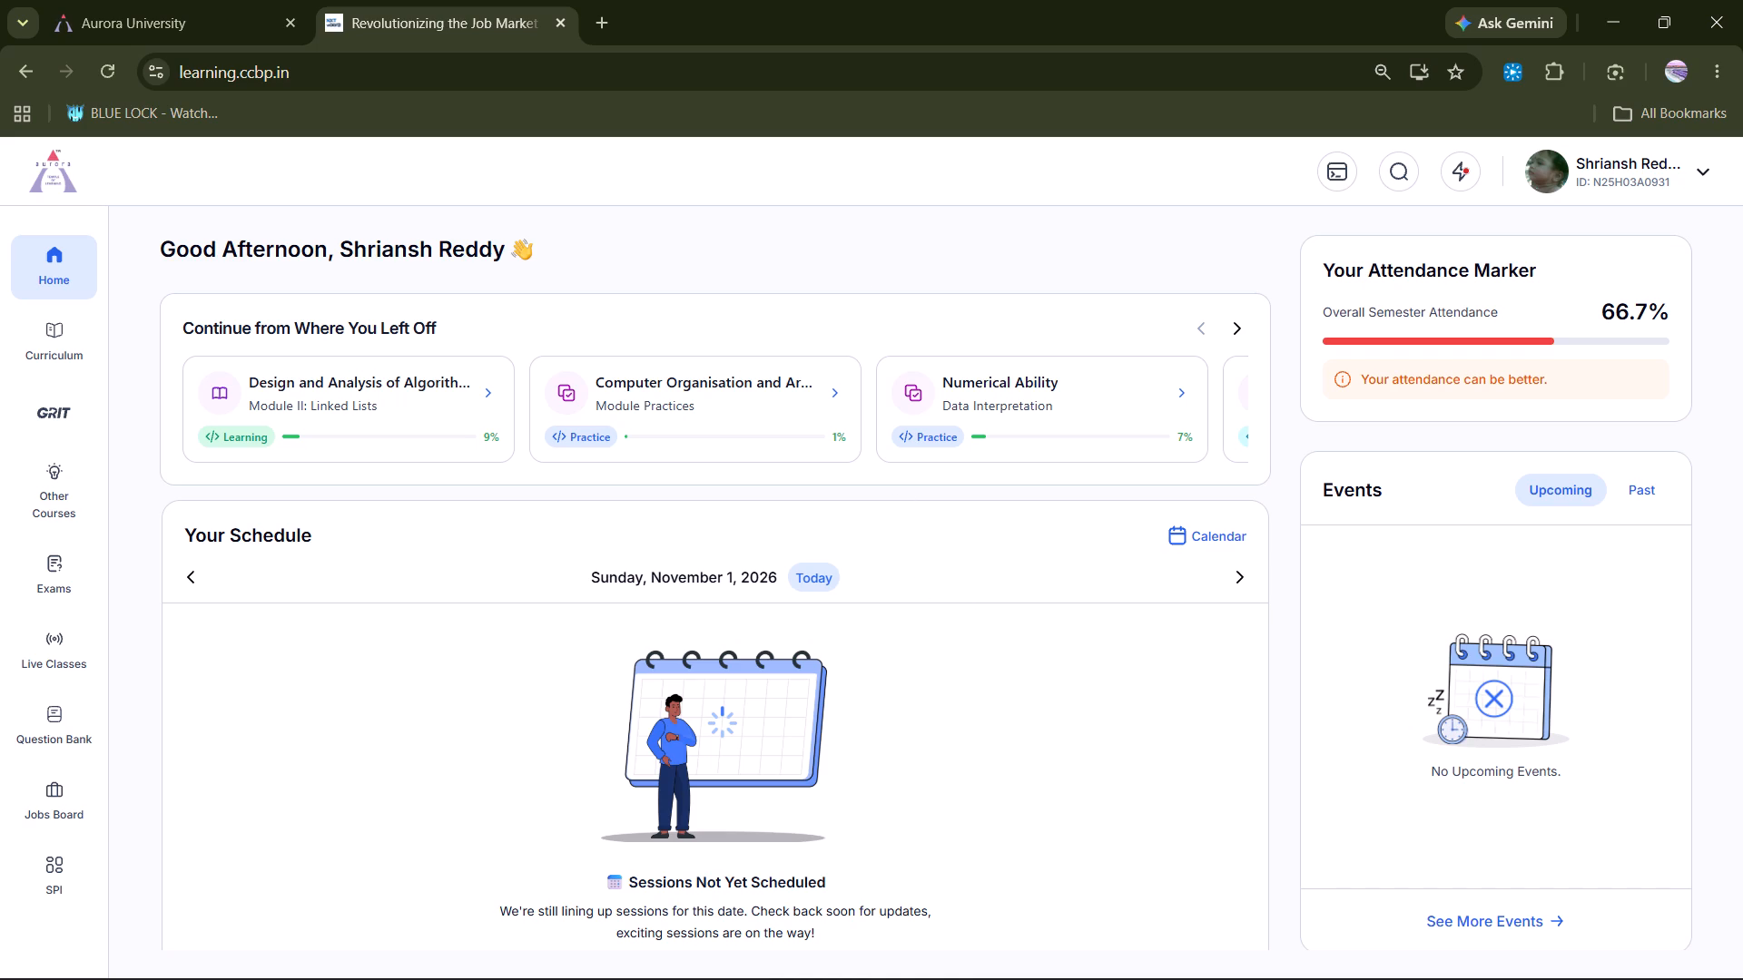
Open the "Date after 100 Days from Today" question from the NodeJS and ExpressJS Coding Practice set.
click(1231, 328)
click(1113, 436)
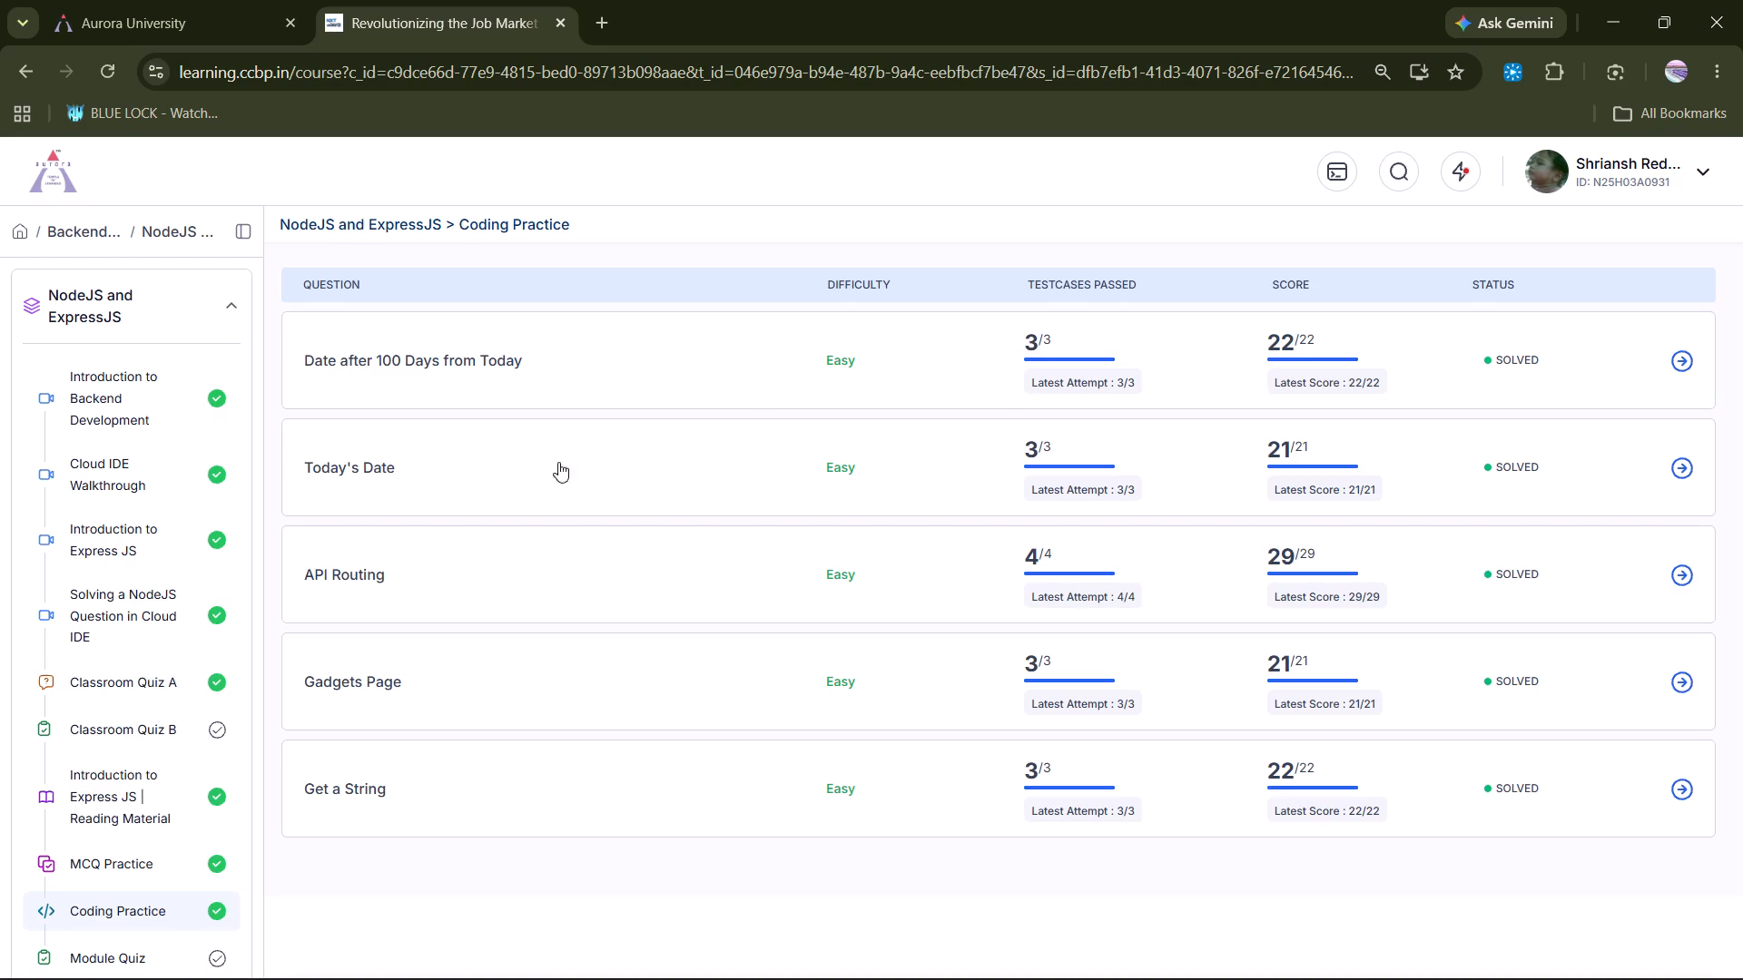
click(320, 332)
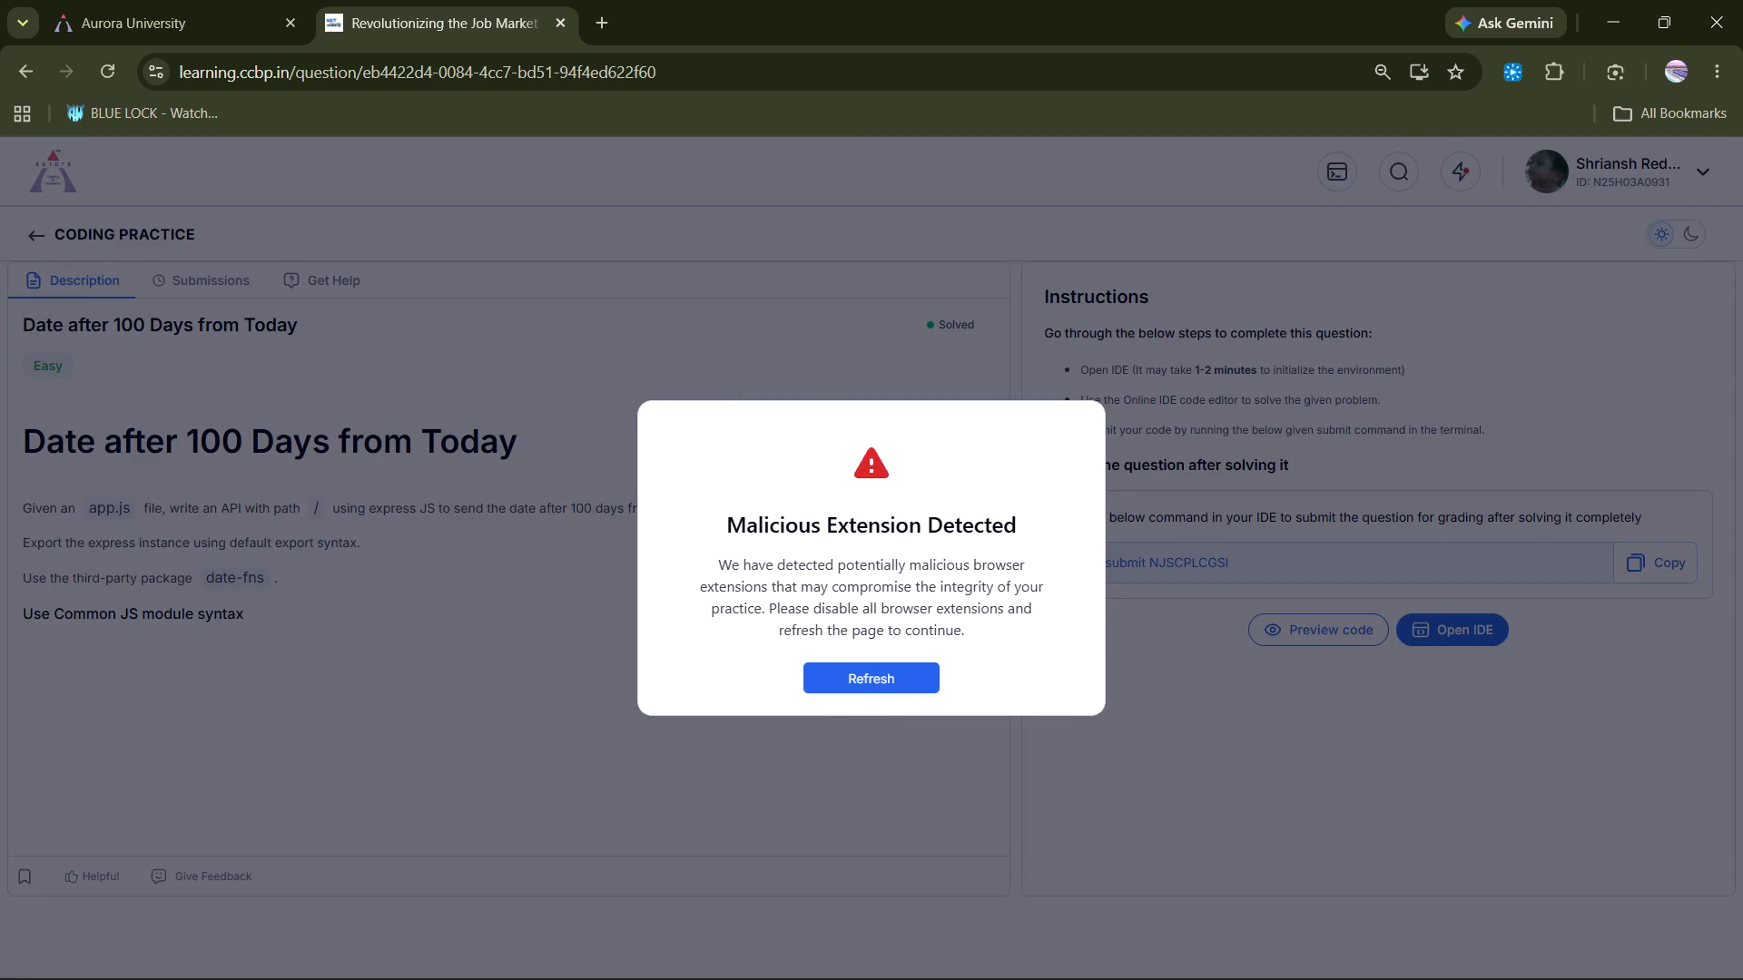
Disable the extensions Copy History +, Copy Paste Right Click Enable, Enable Copy, and Enable right click - allow copy & select.
click(1564, 64)
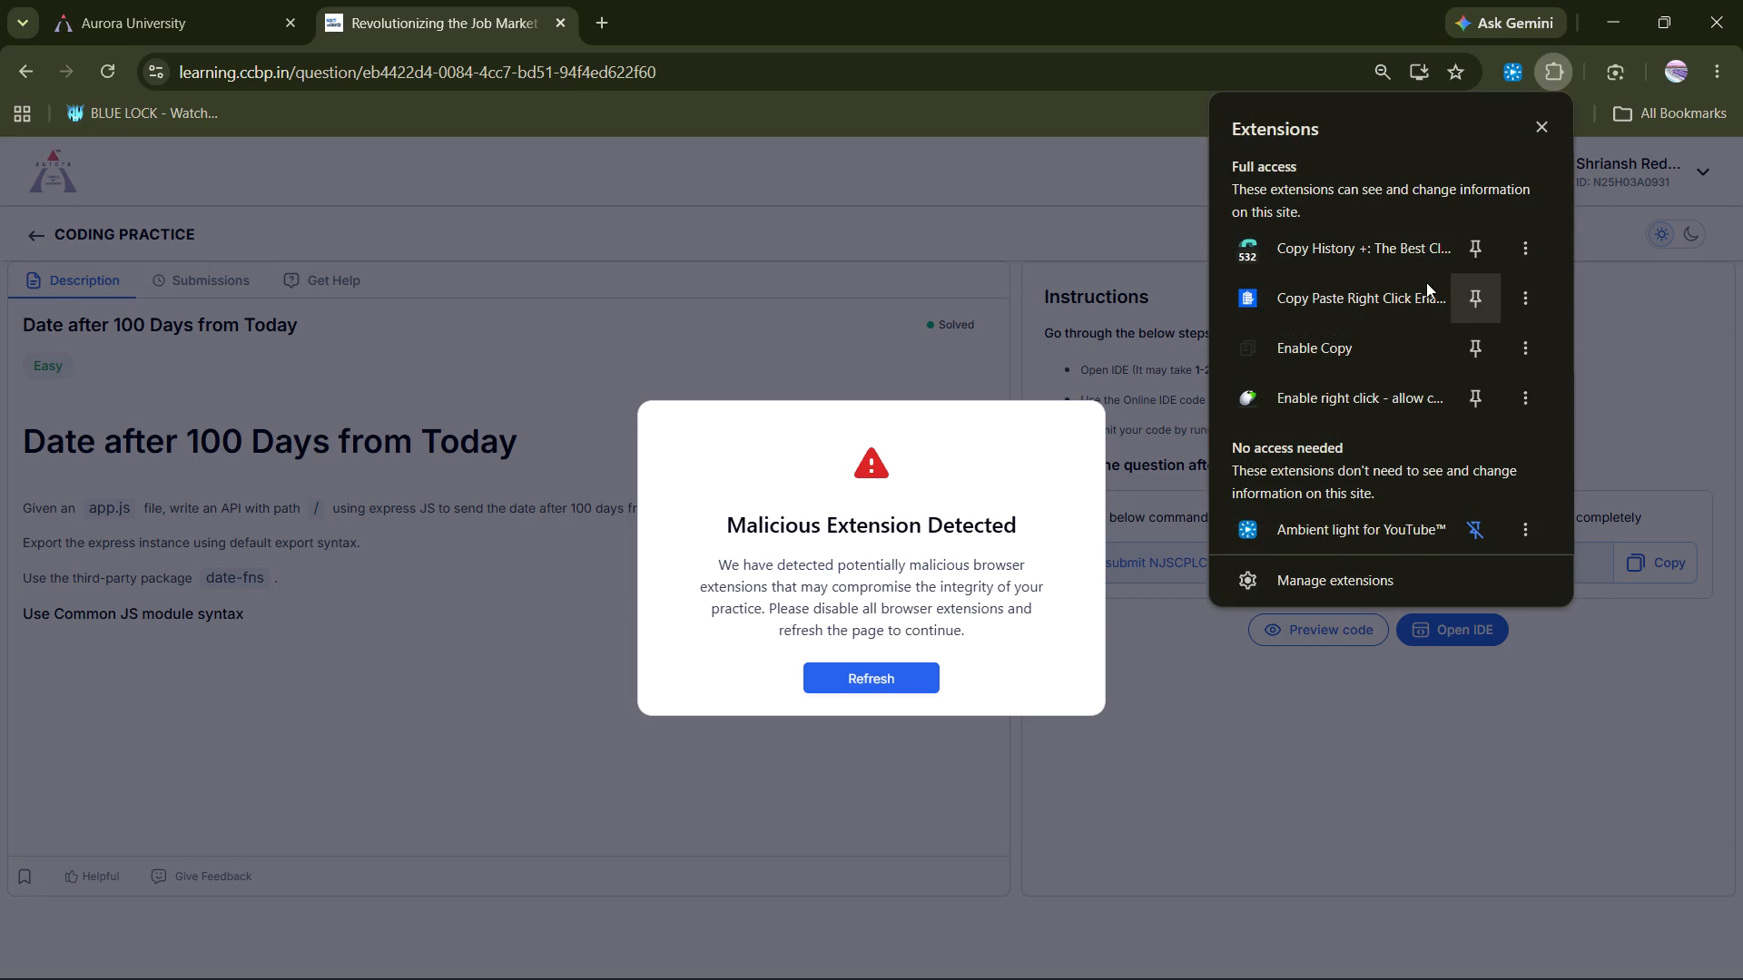
click(1422, 578)
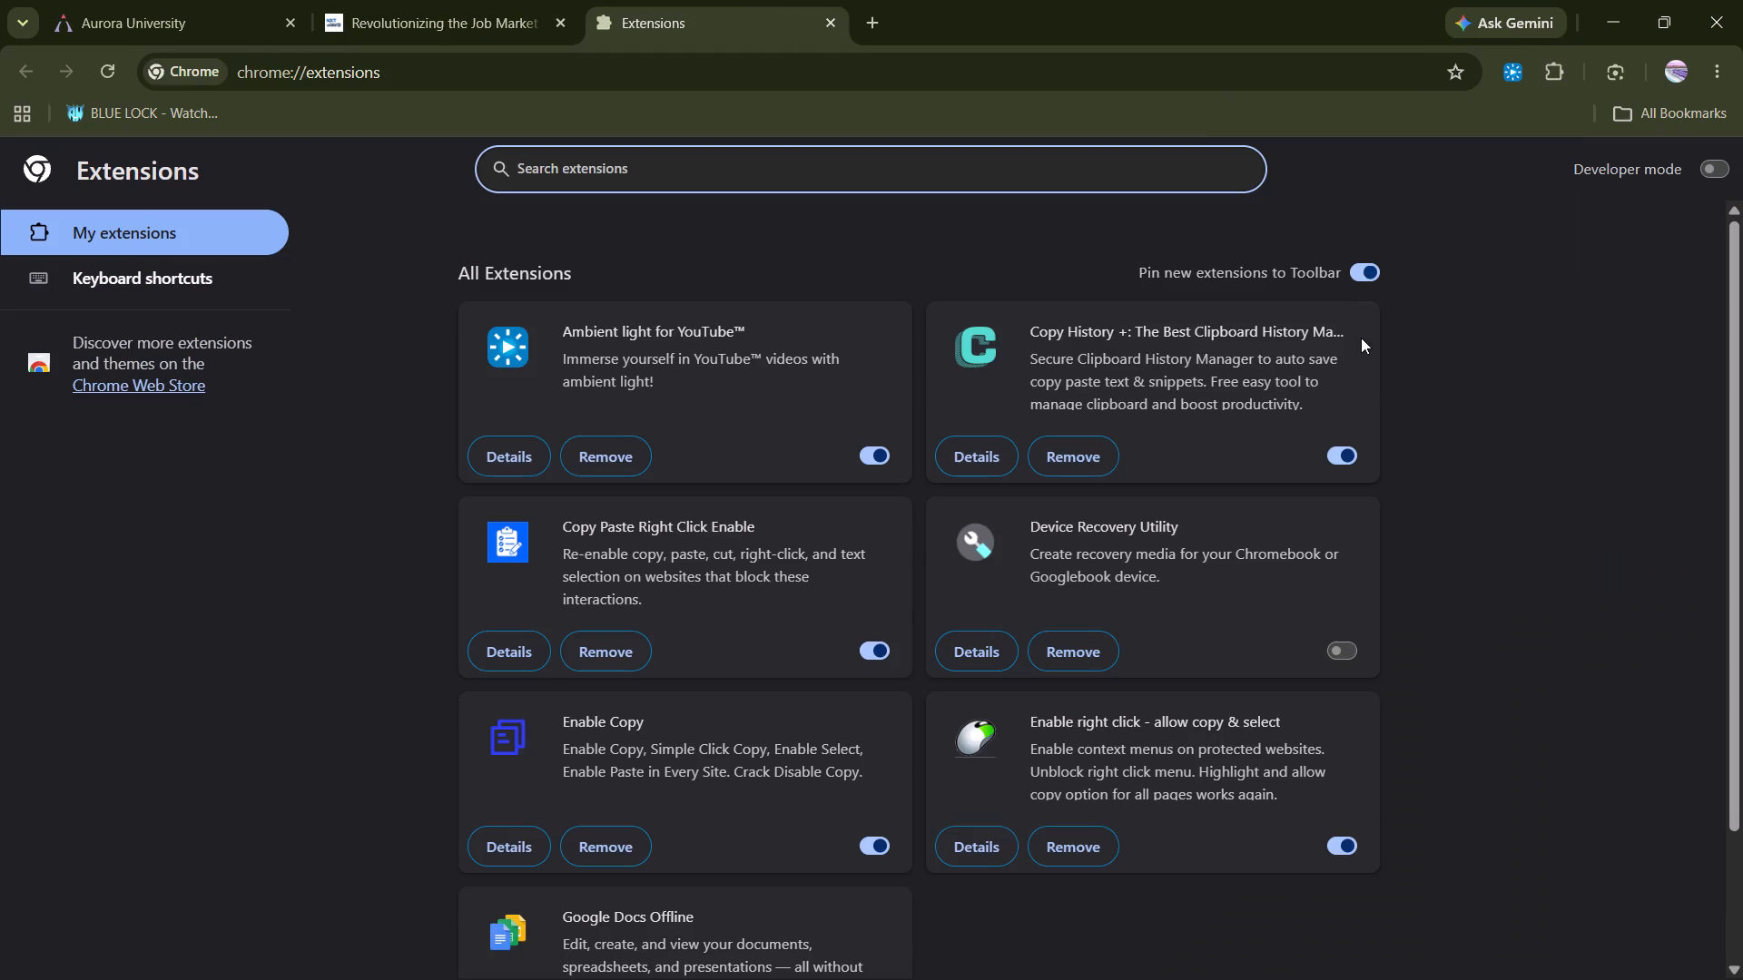
click(1348, 456)
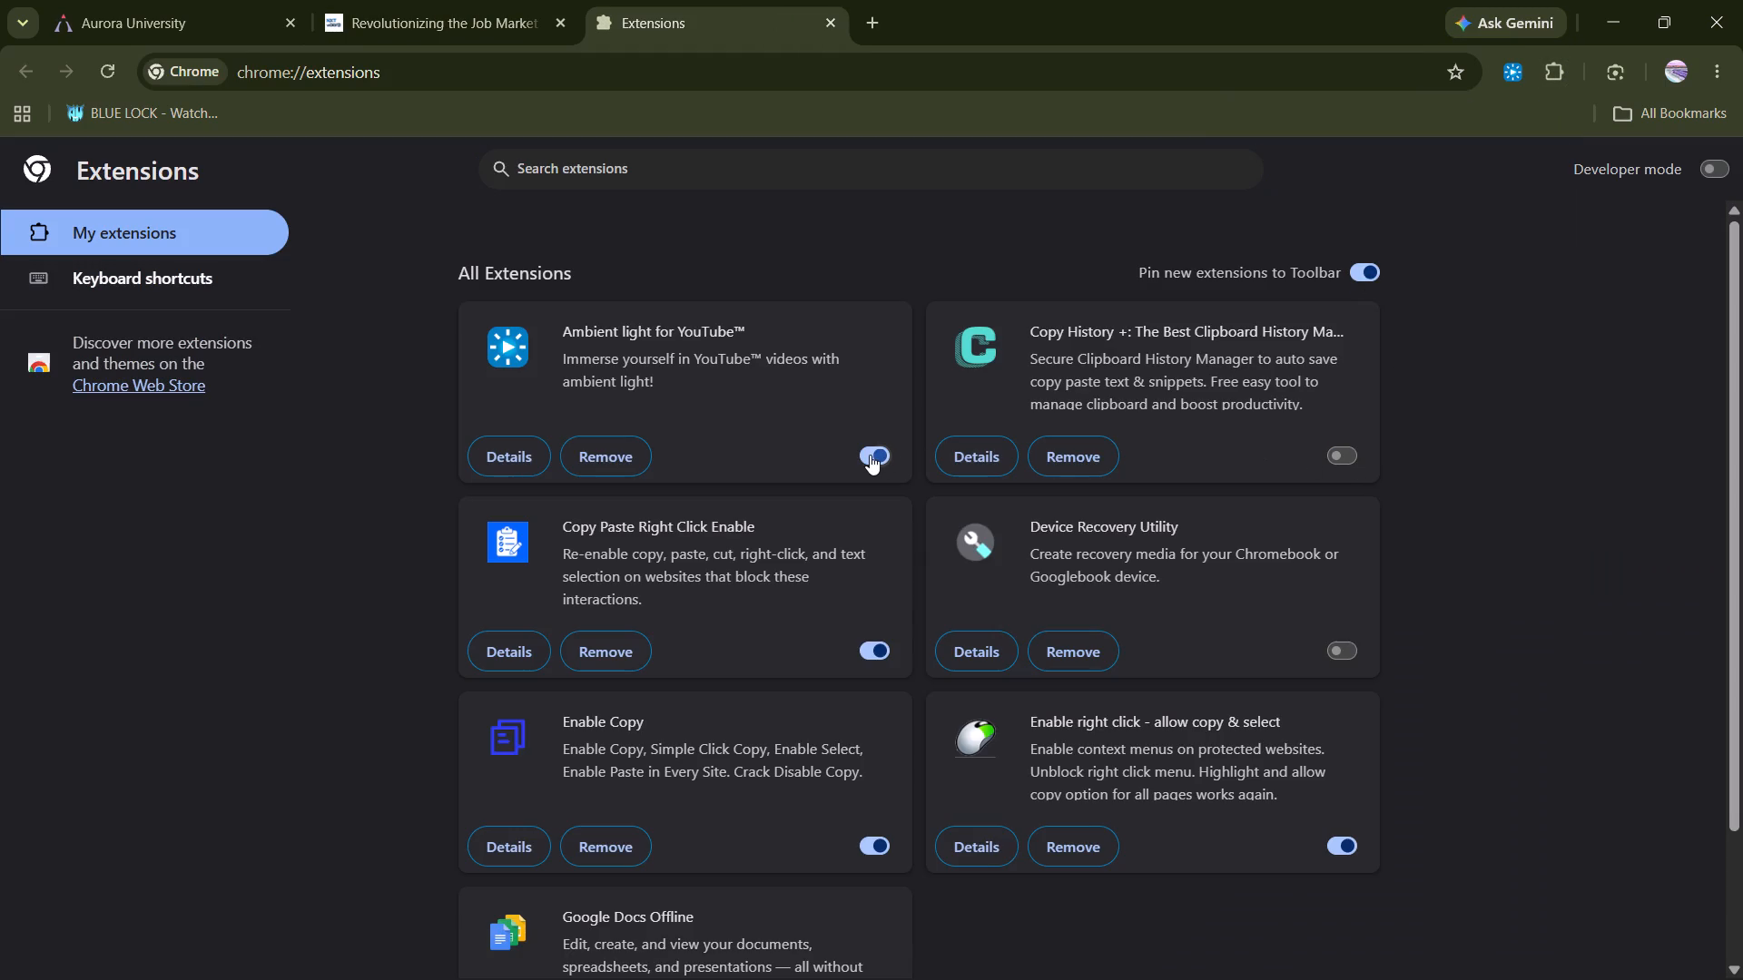
click(878, 660)
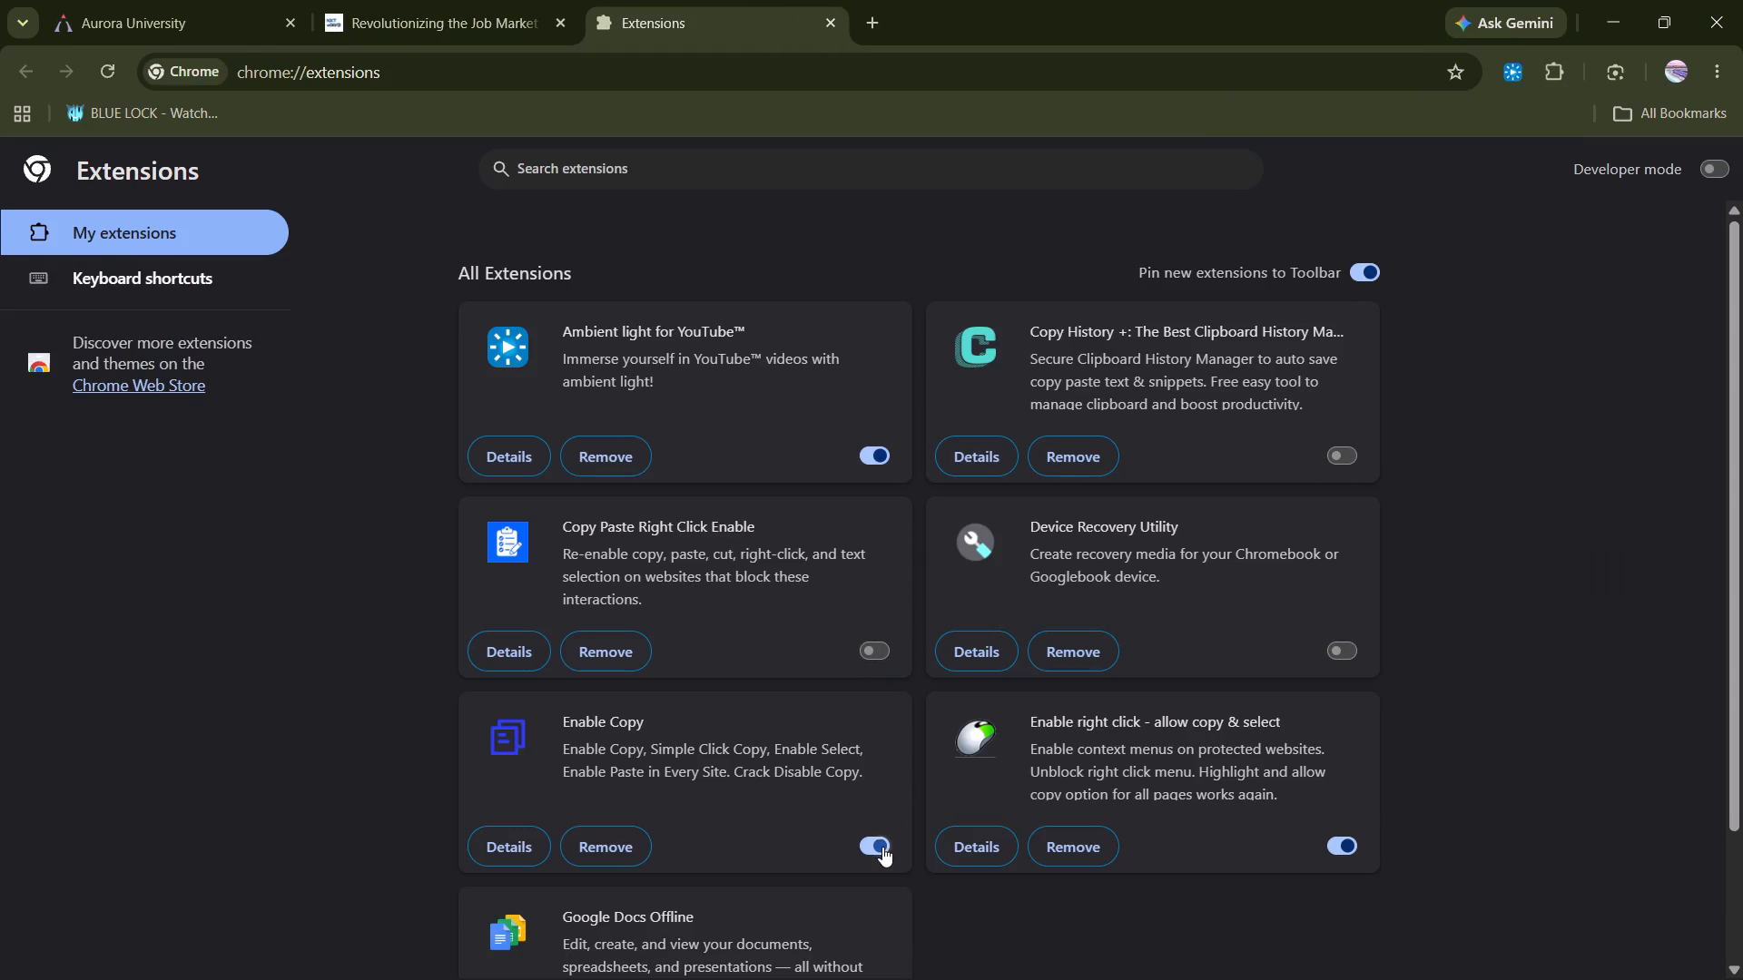
click(882, 847)
drag(1337, 846, 1304, 853)
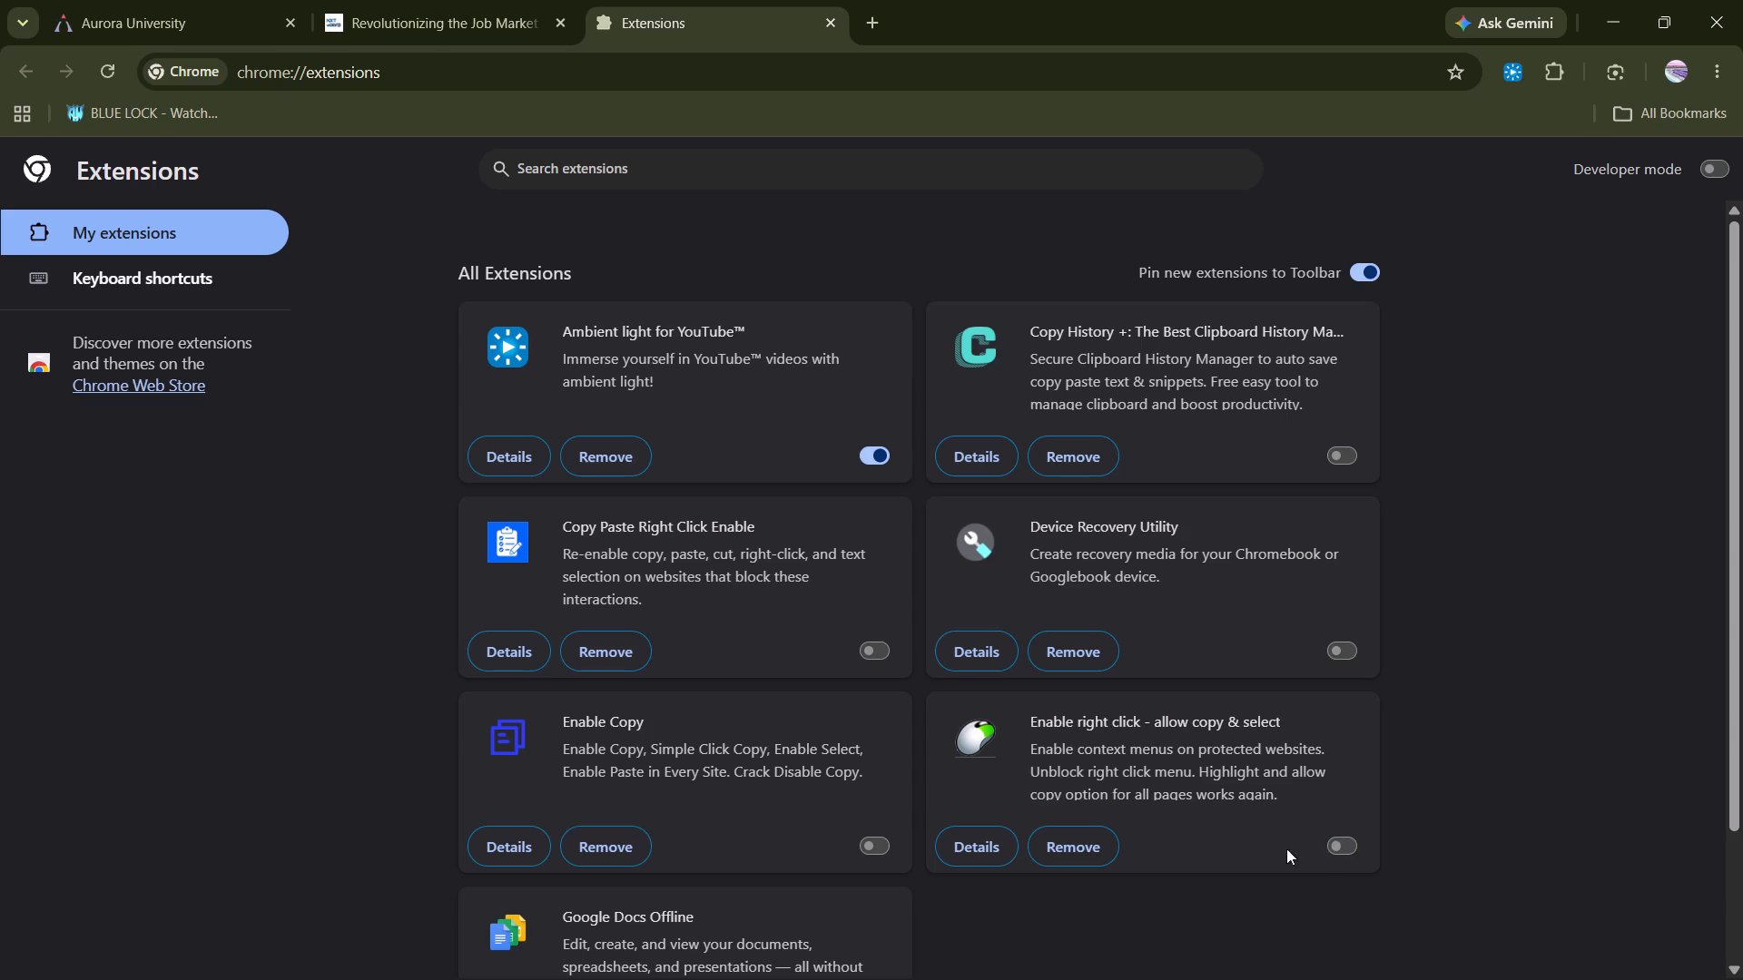
Return to the "Date after 100 Days from Today" question and refresh the page.
click(393, 0)
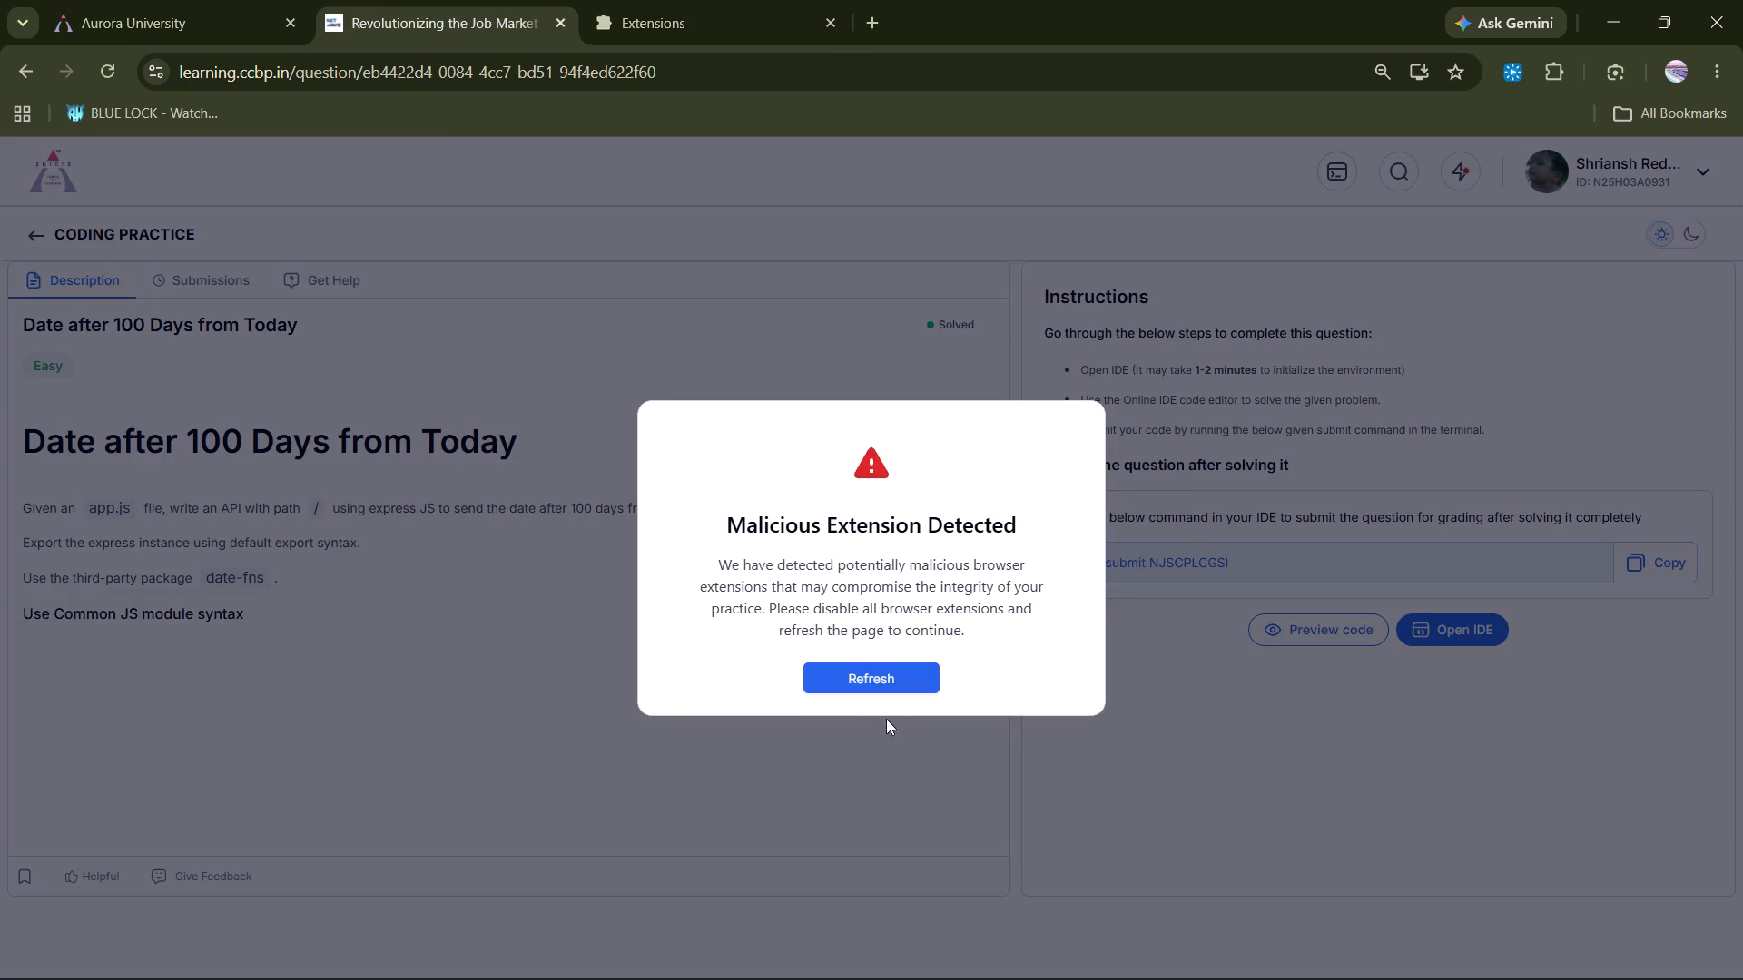
click(882, 687)
click(956, 232)
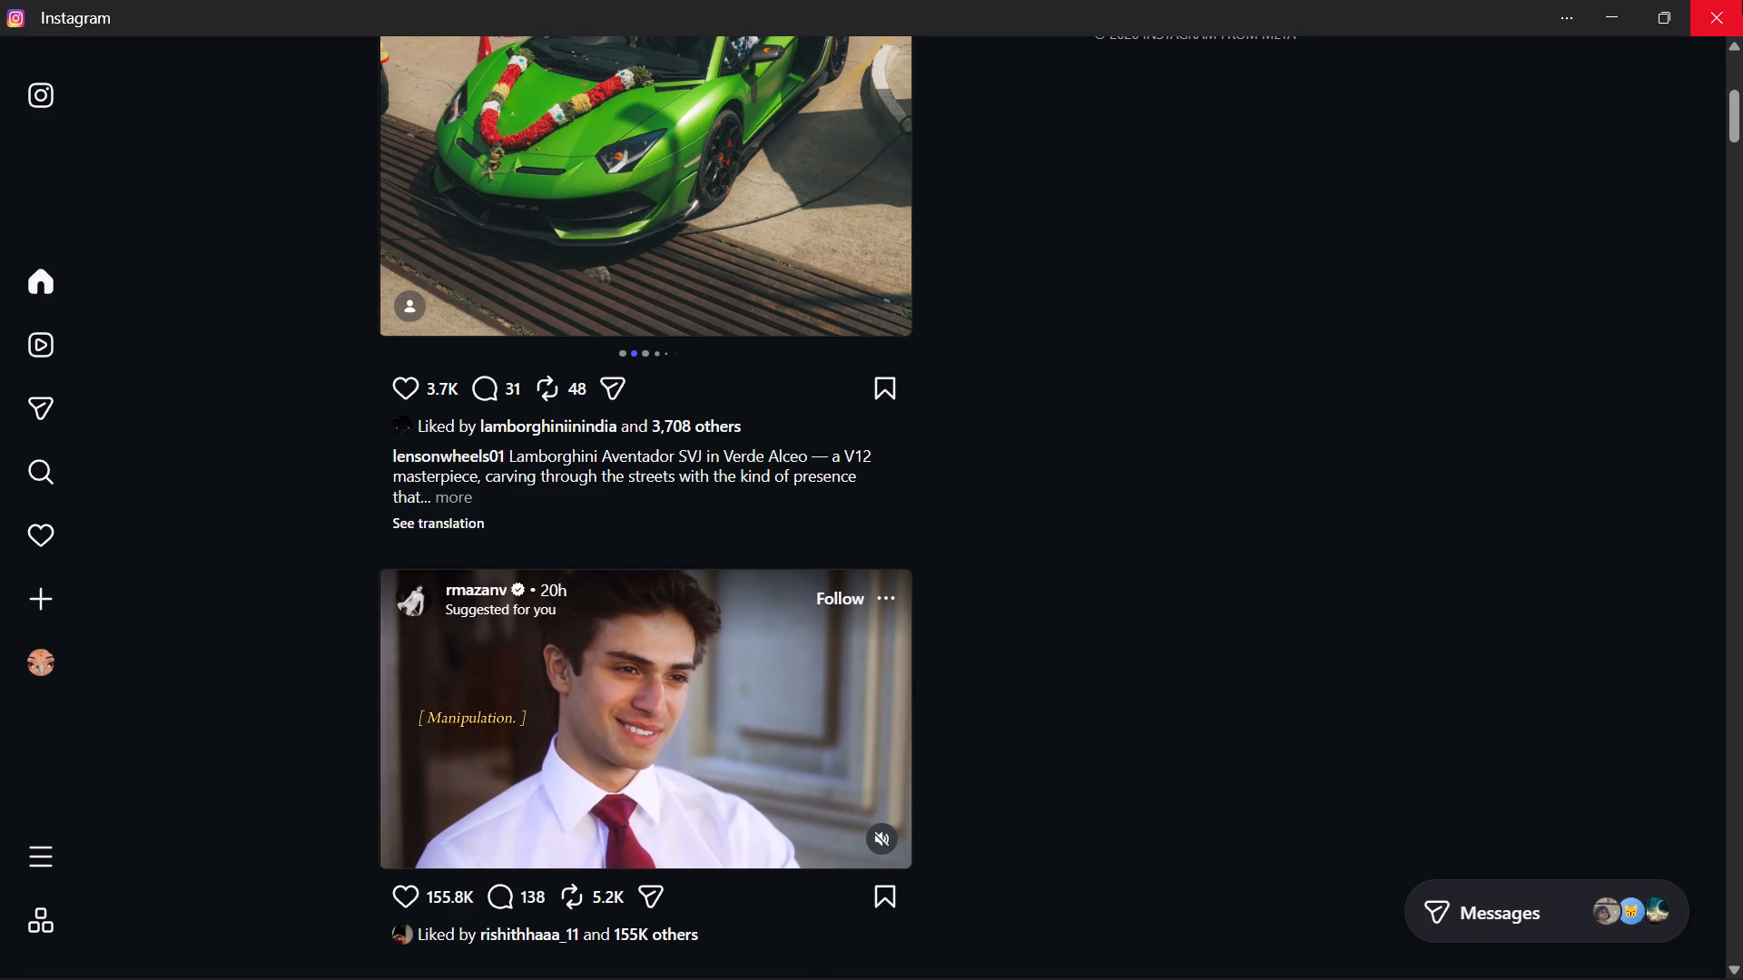
Close the Instagram window.
click(1742, 0)
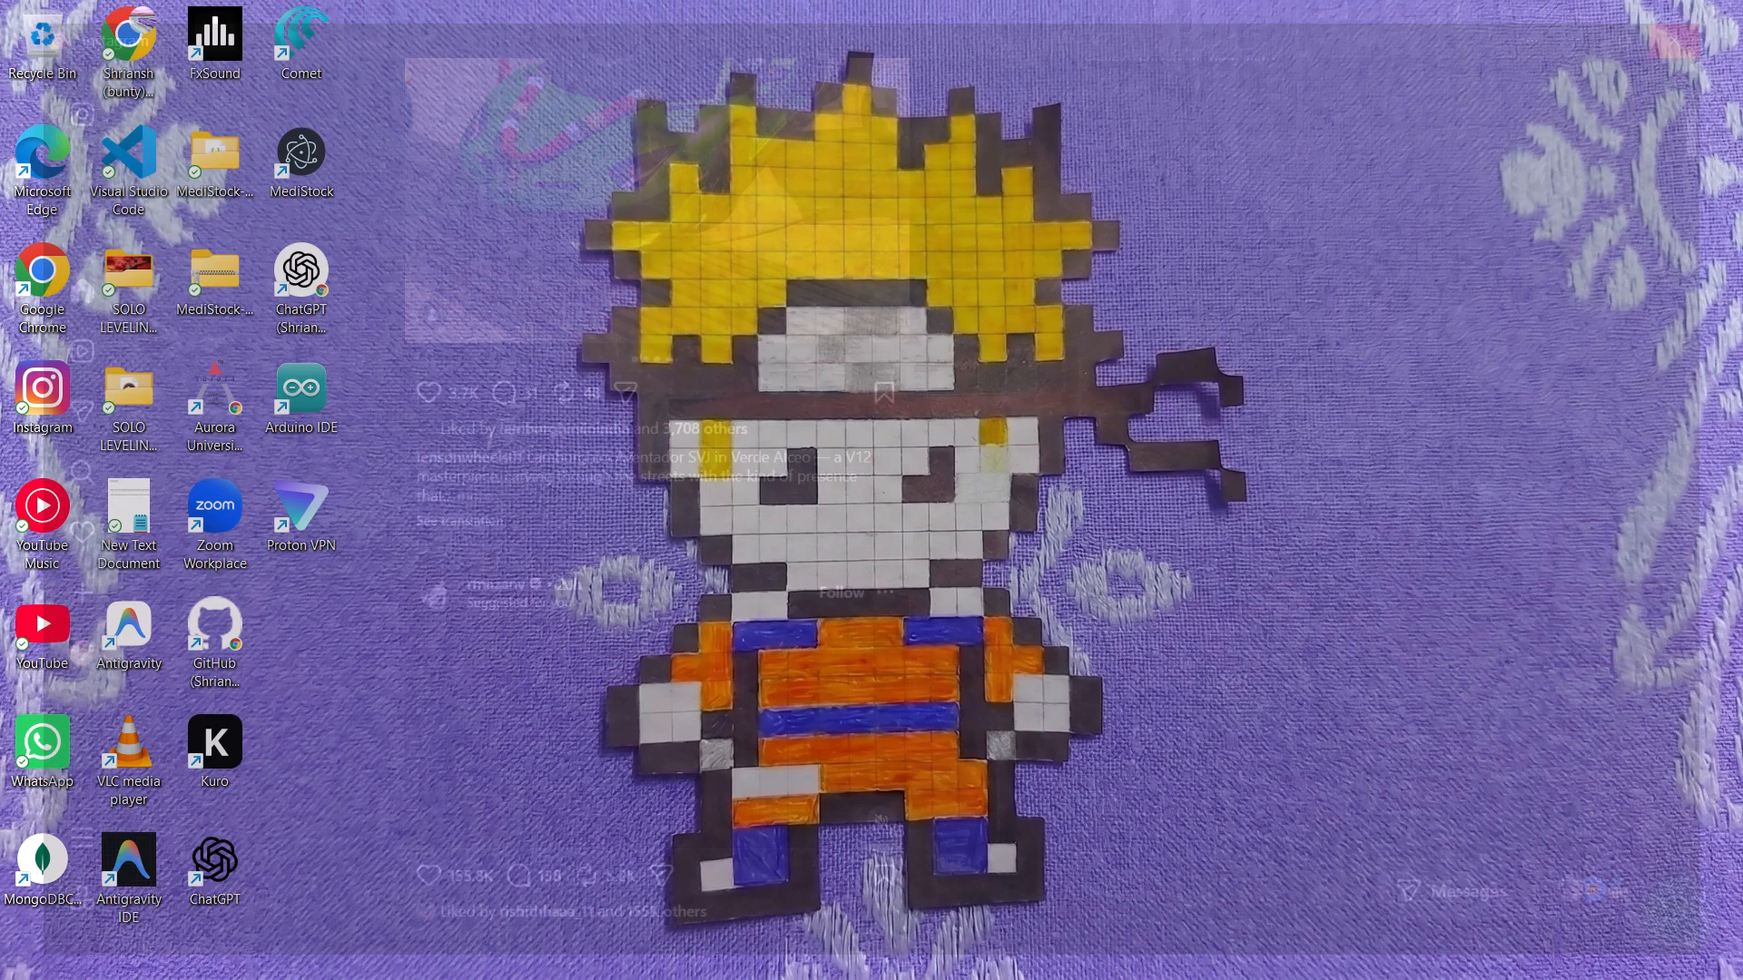
click(586, 947)
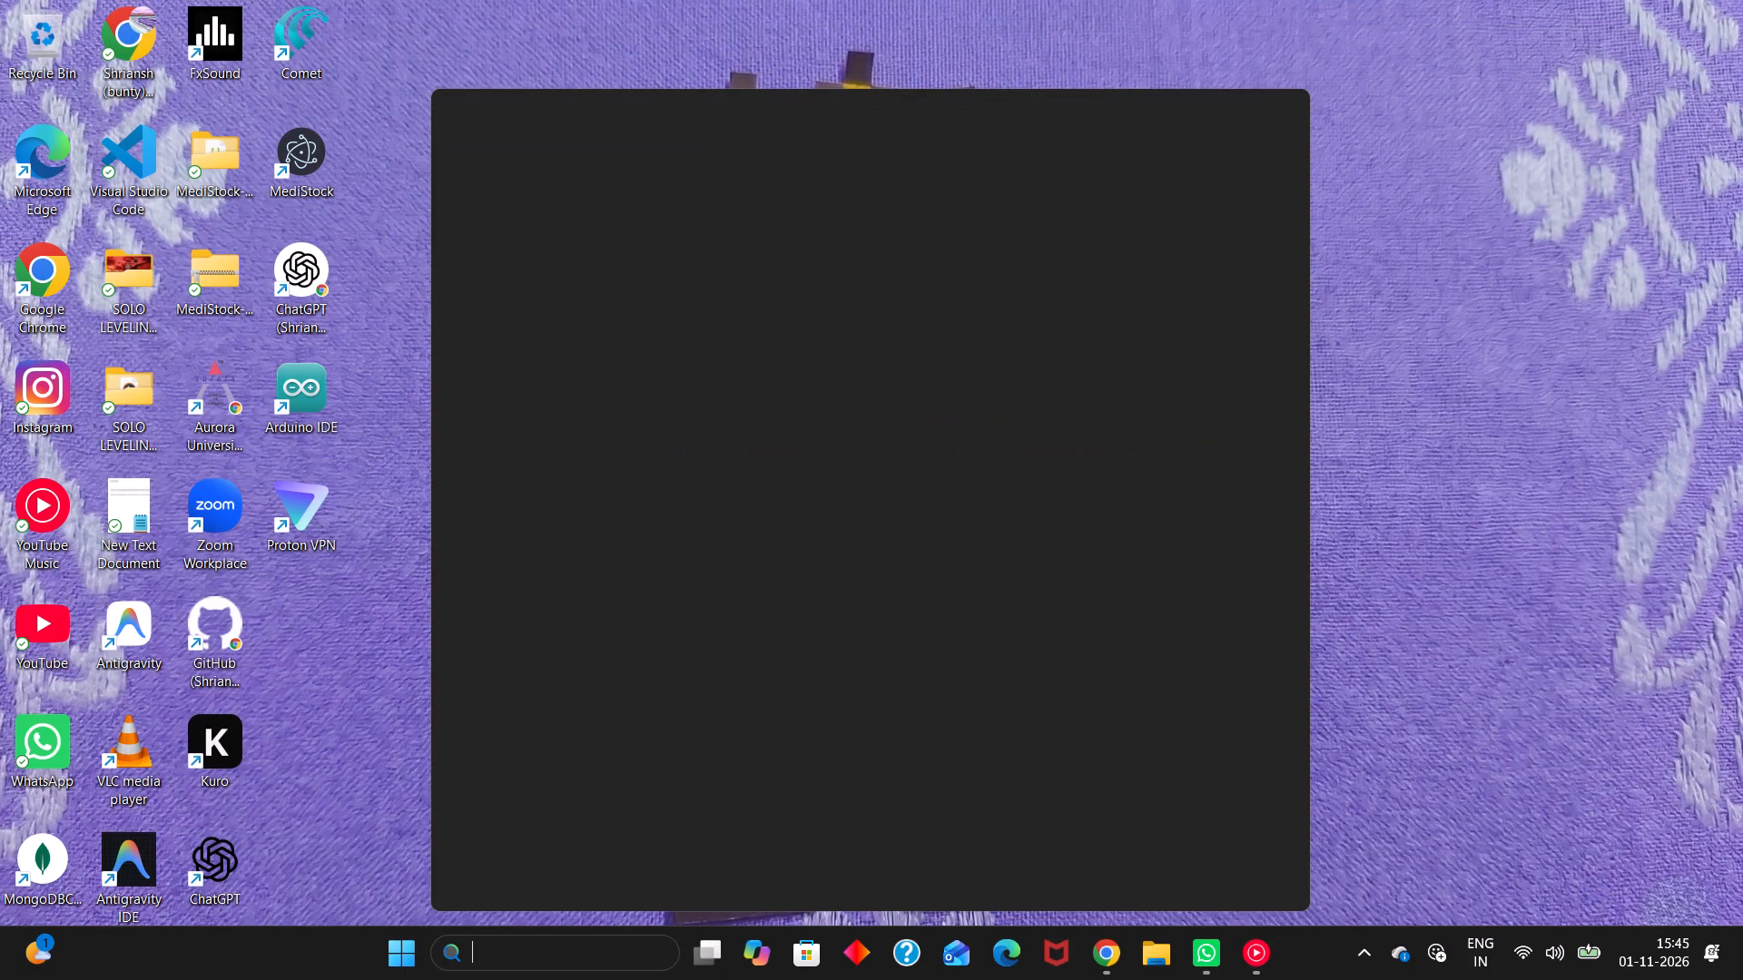
click(369, 568)
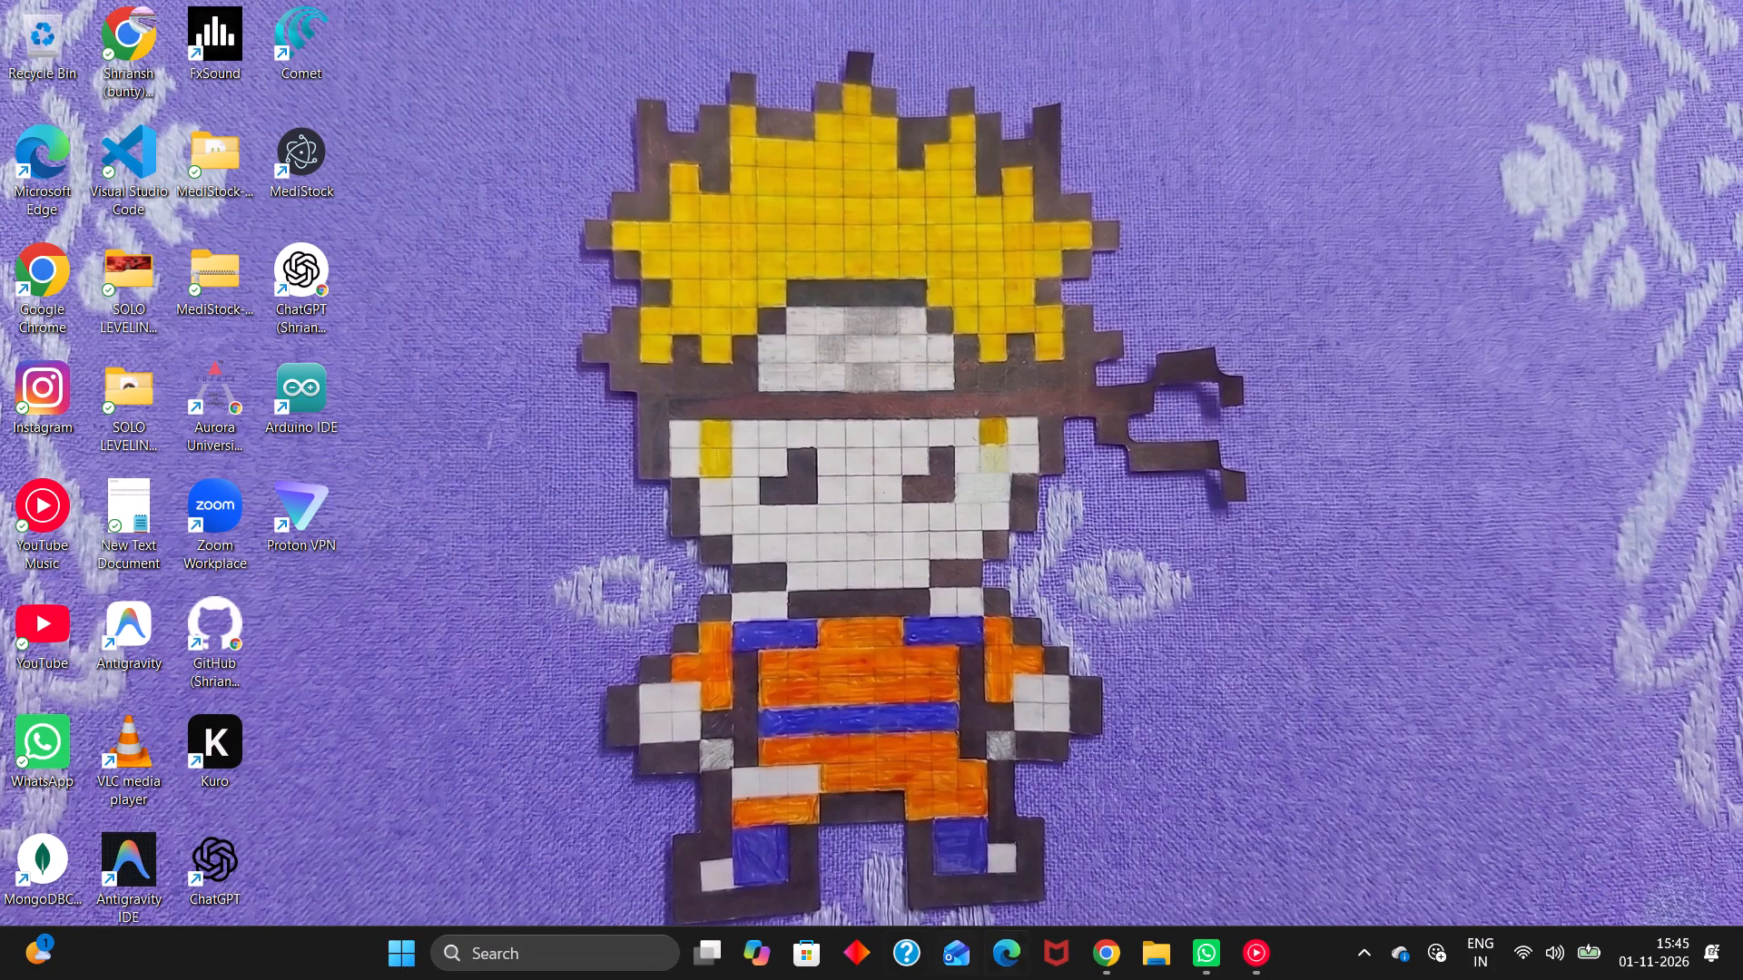
Switch to File Explorer and open the Desktop folder.
click(1157, 951)
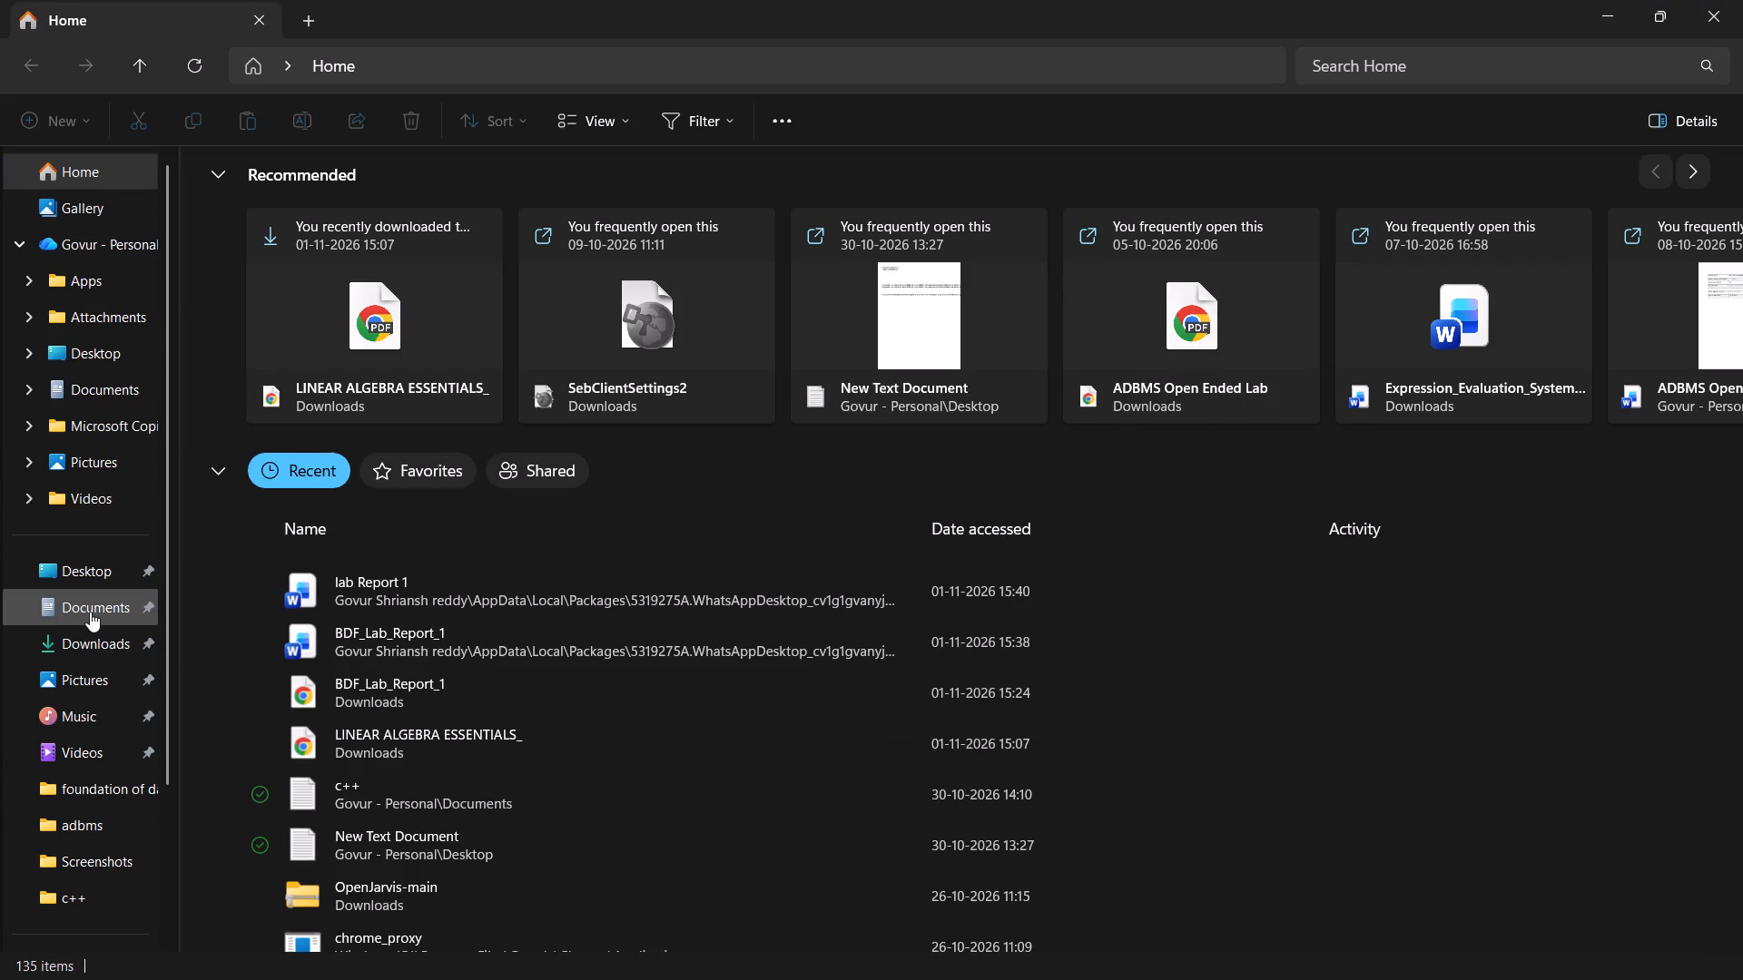
click(52, 563)
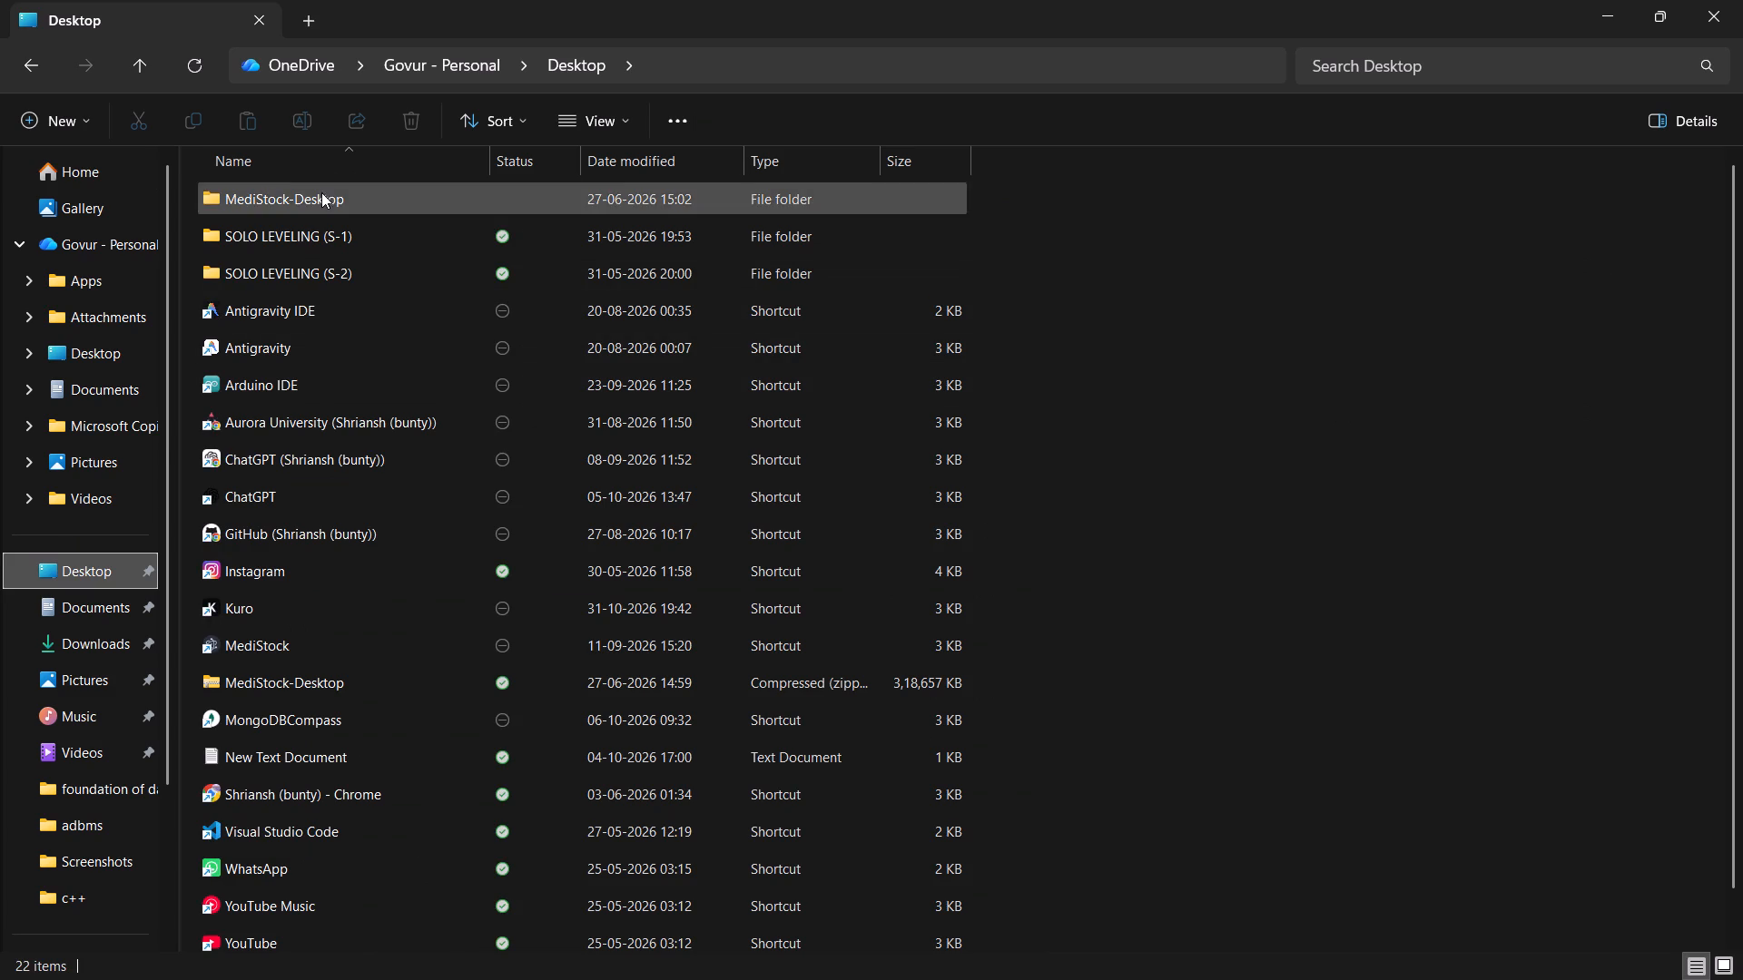
In File Explorer, browse to Documents > lab reports > adbms and open the Word document "adbms lab report 1".
click(112, 635)
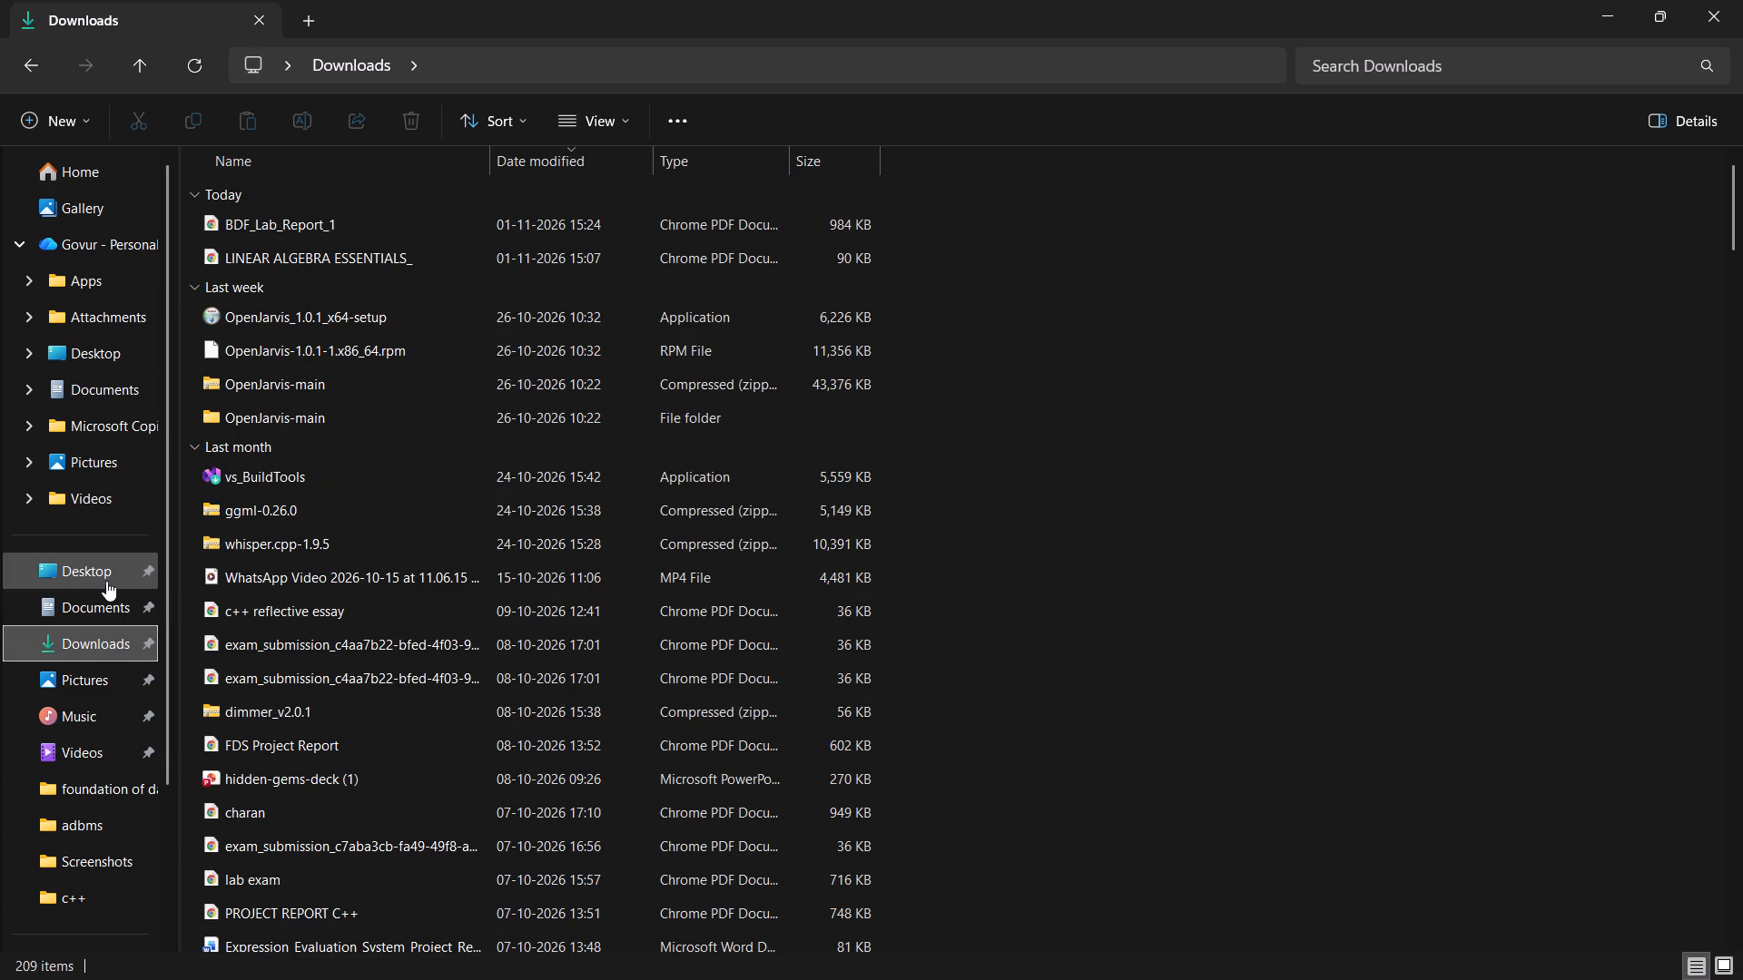
click(113, 397)
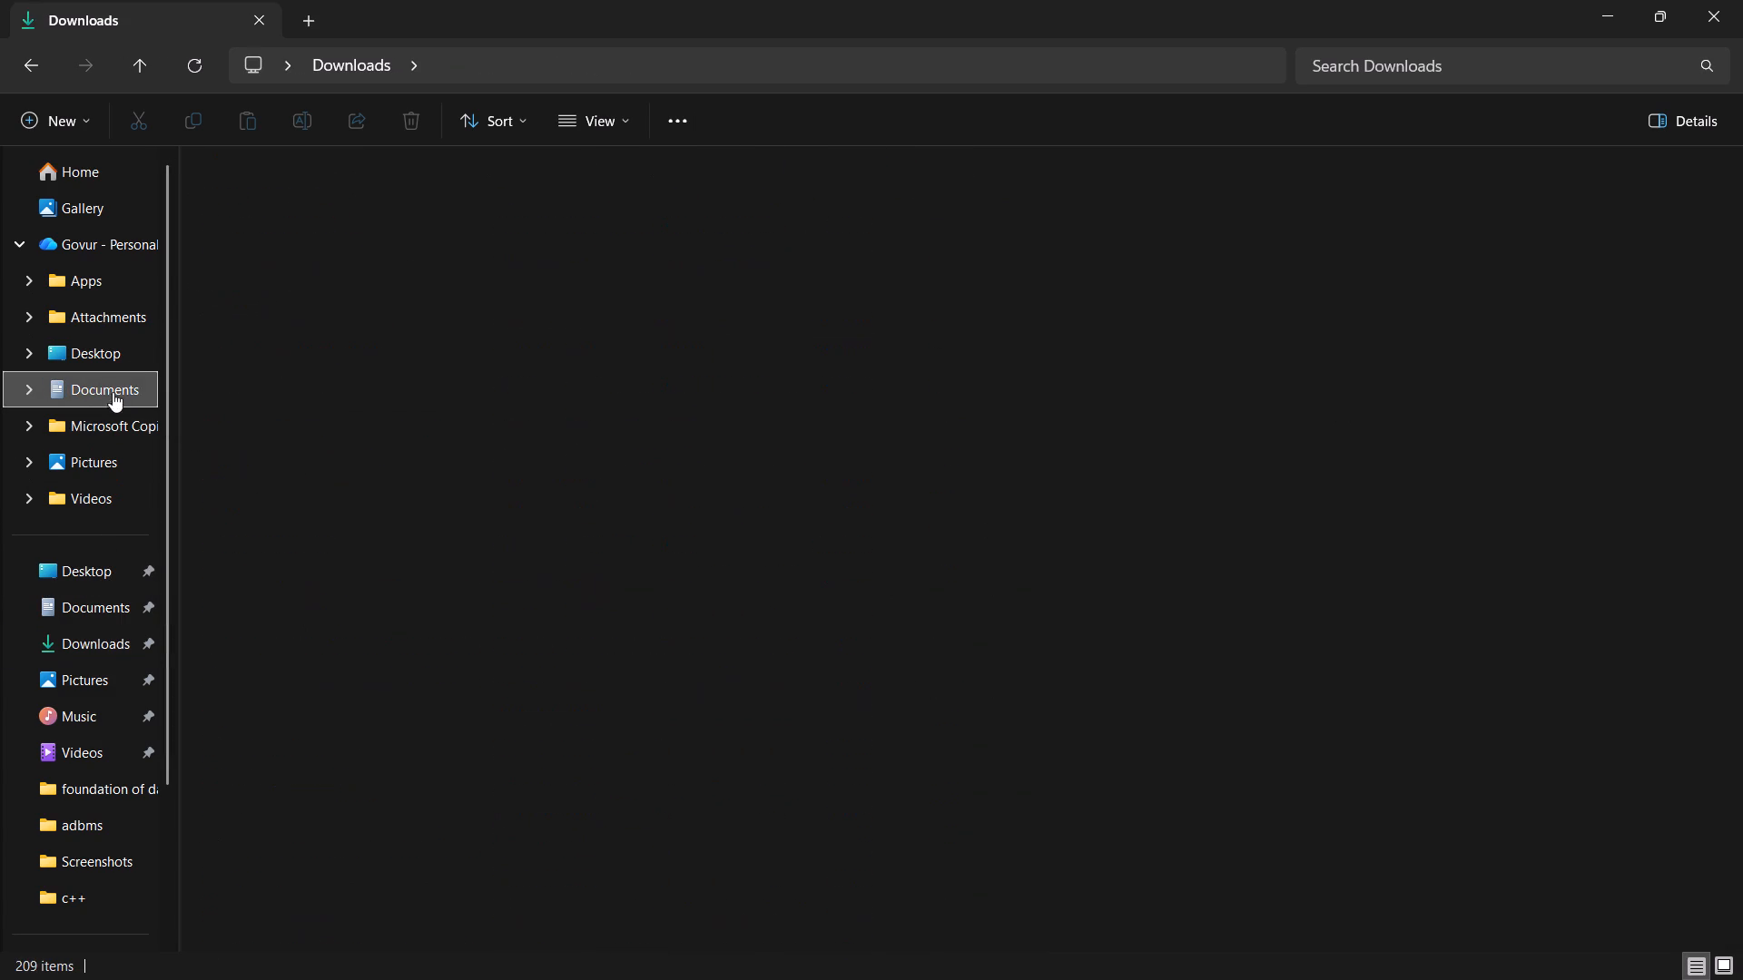
double_click(302, 321)
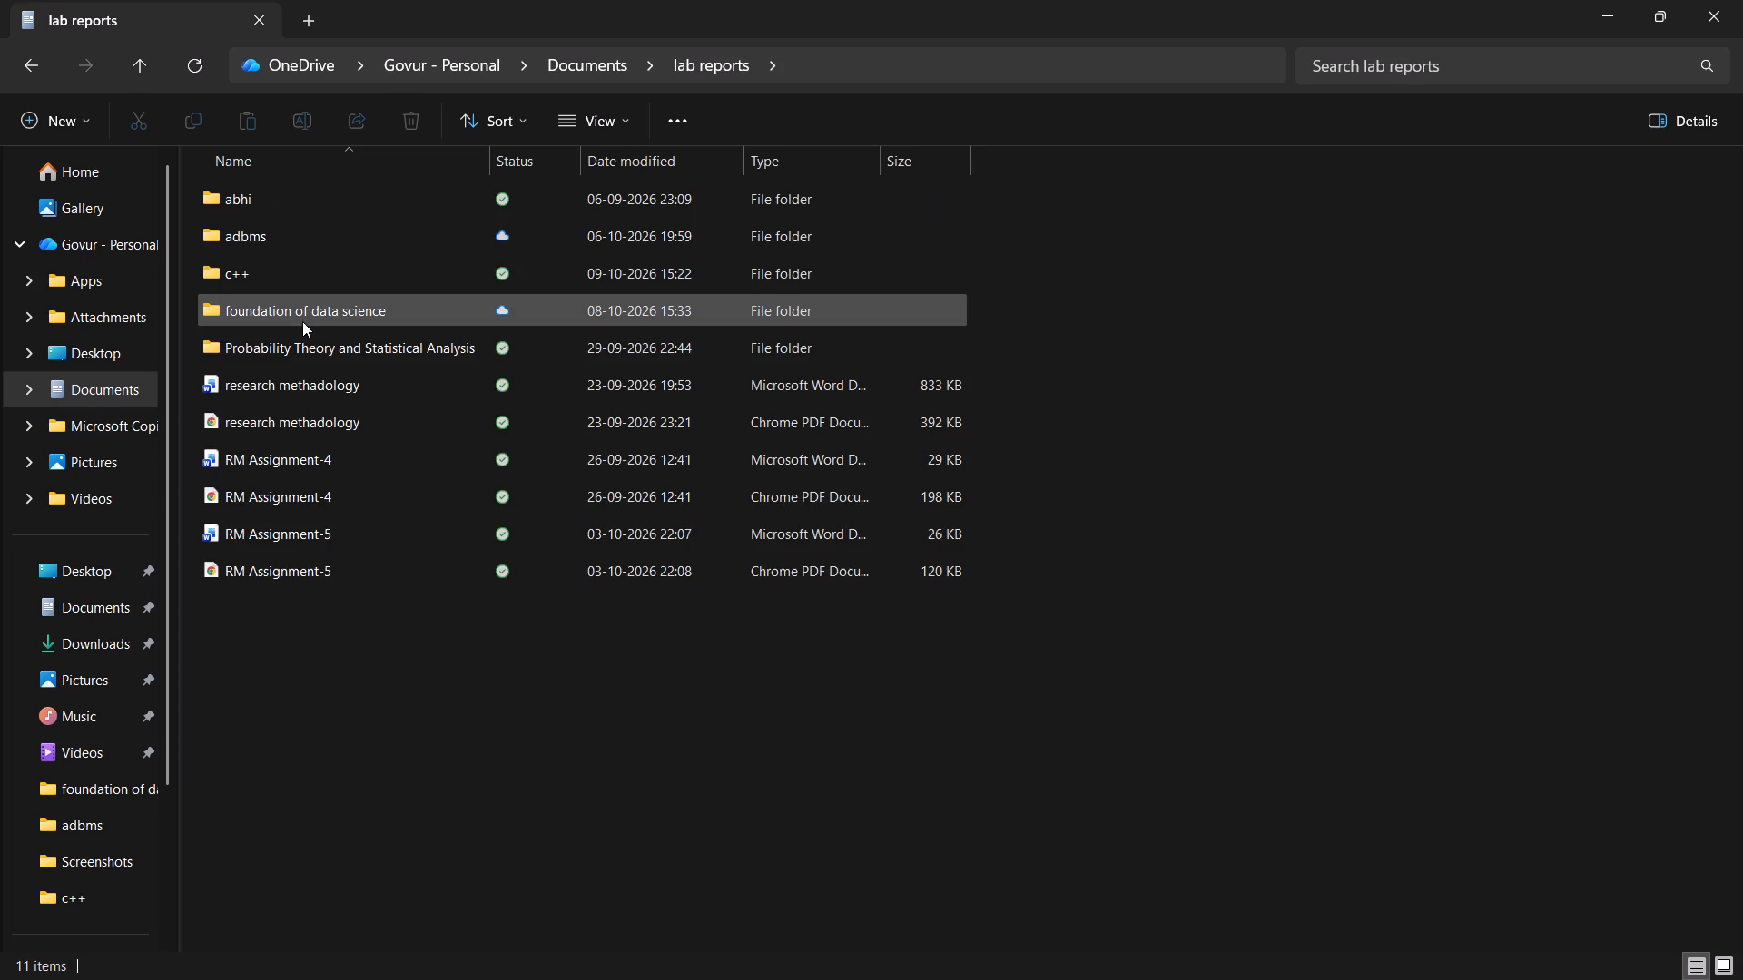
double_click(302, 270)
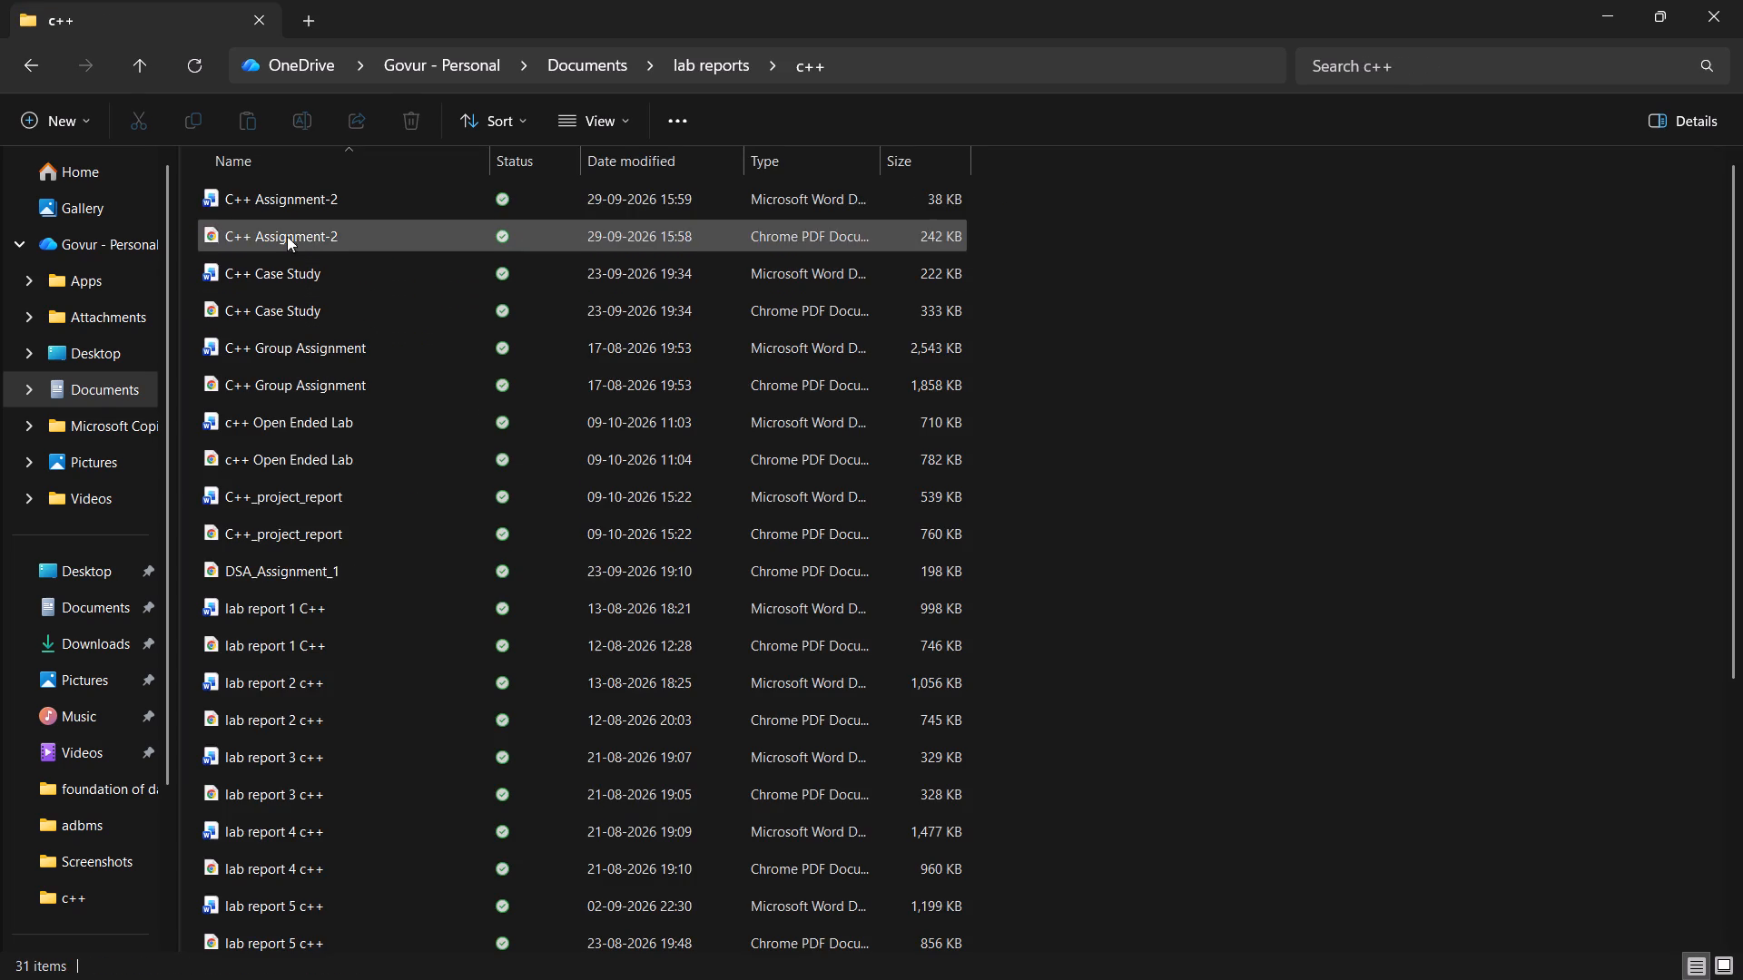
click(31, 62)
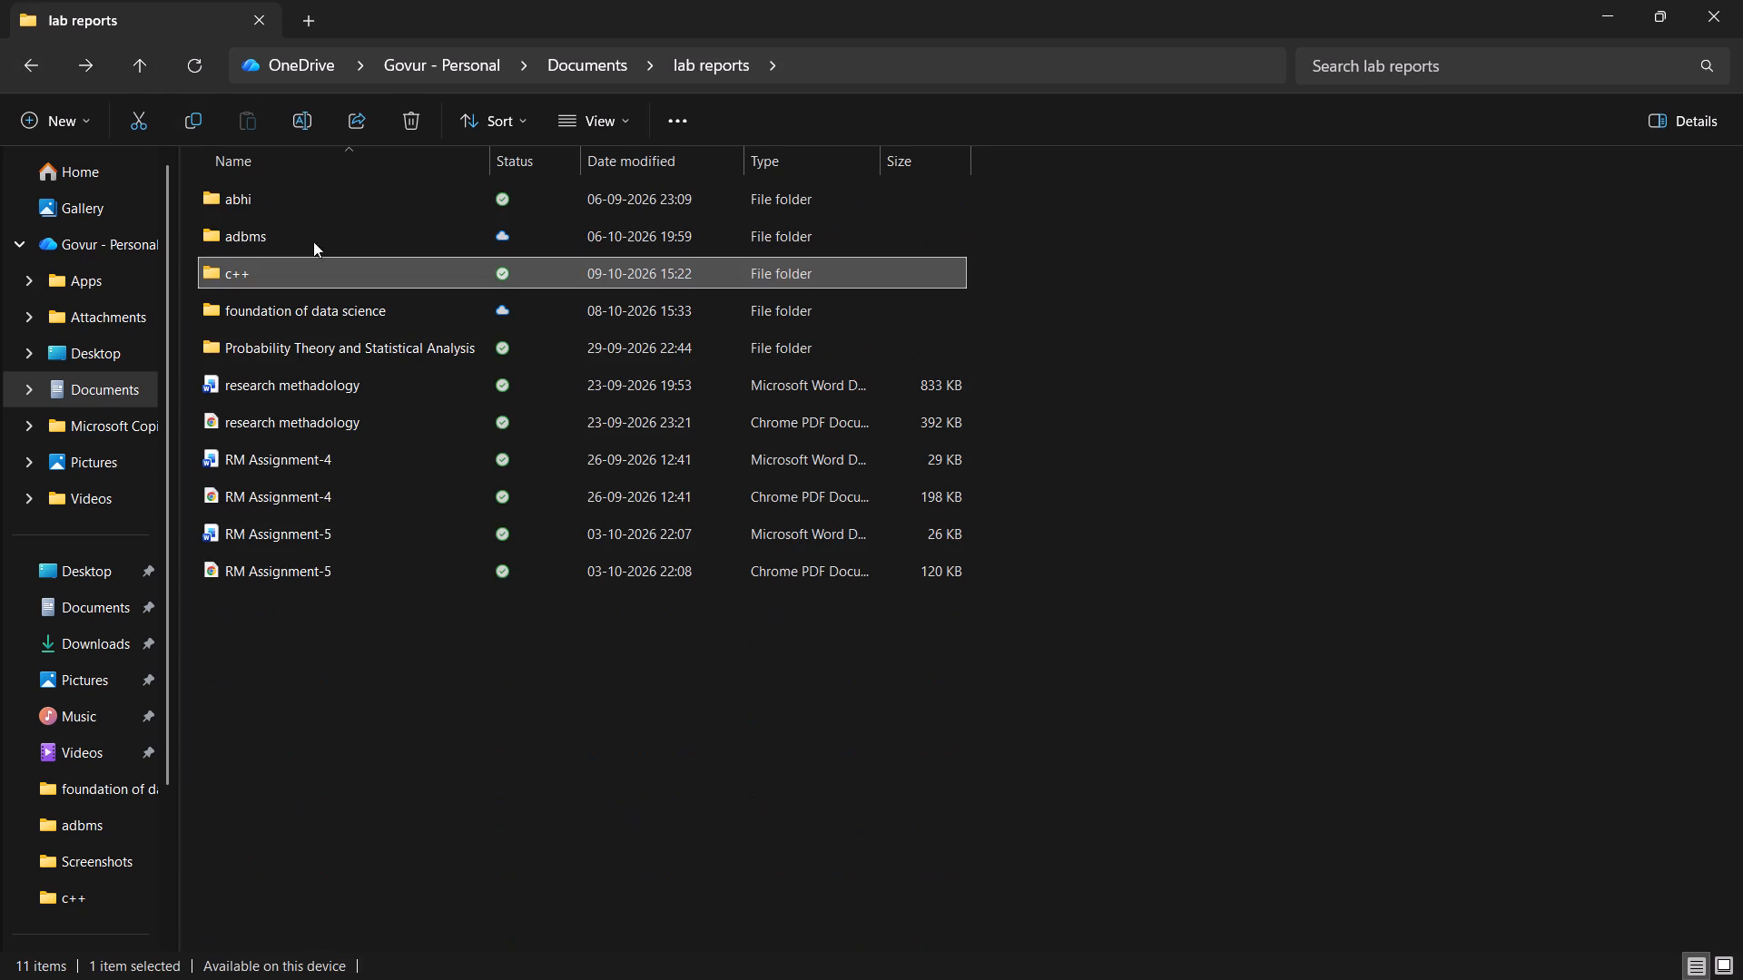
click(325, 230)
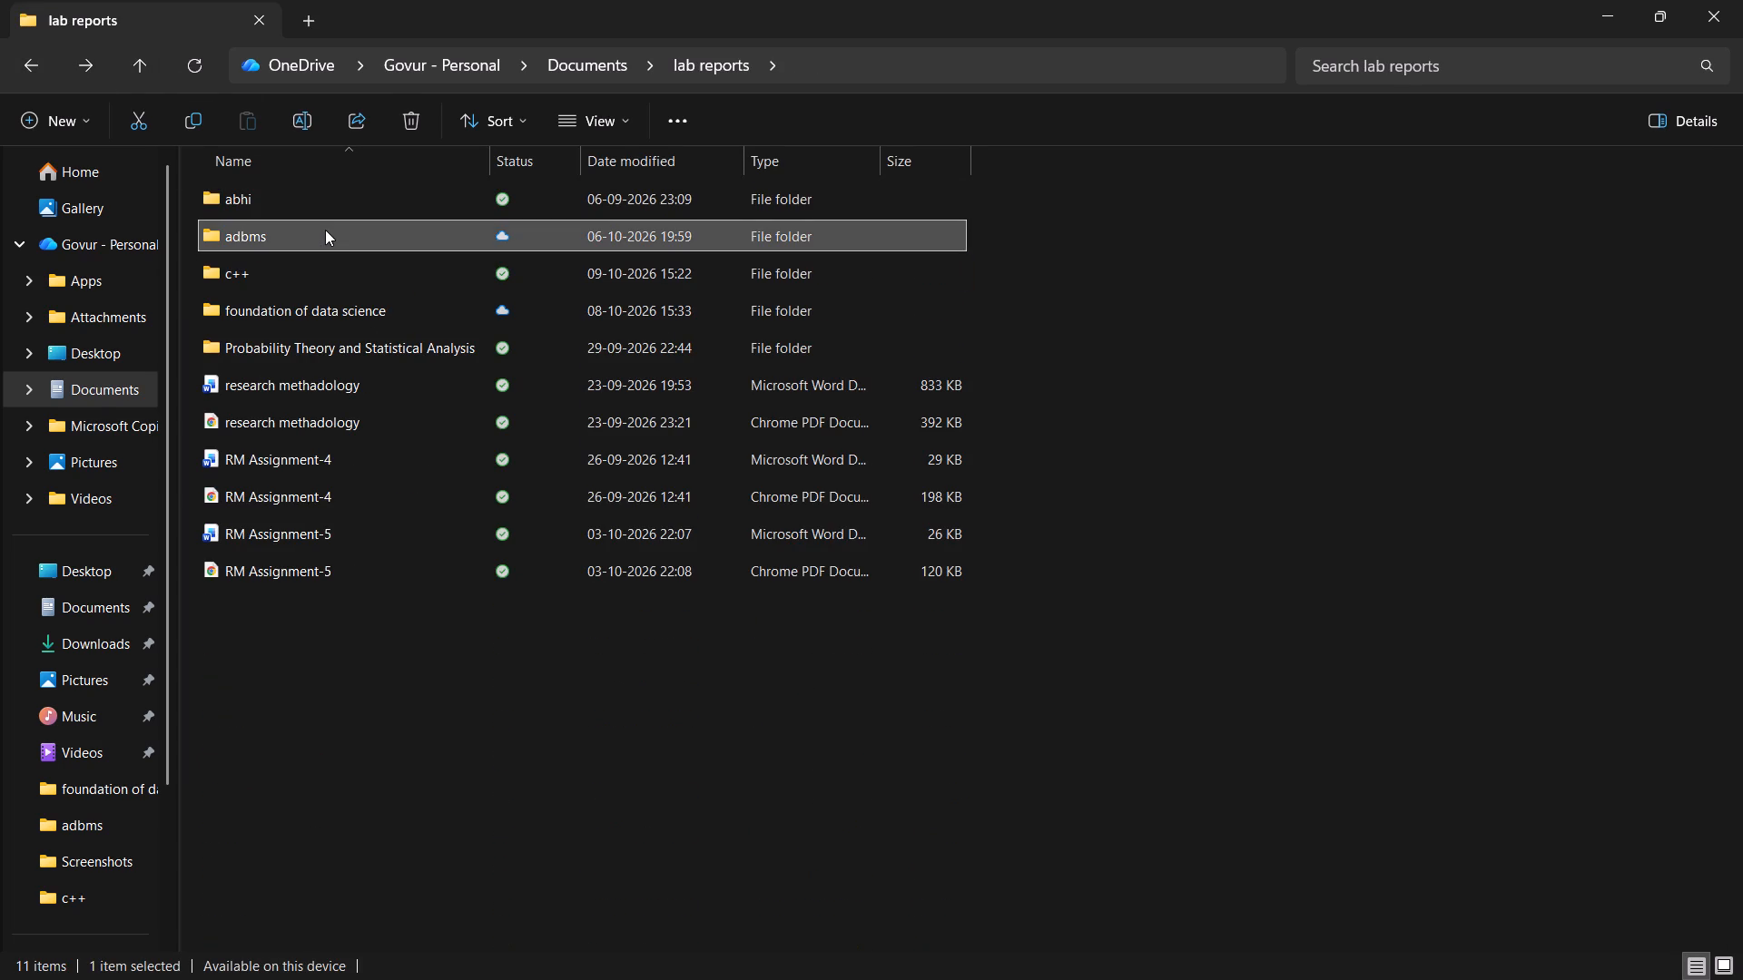
double_click(325, 230)
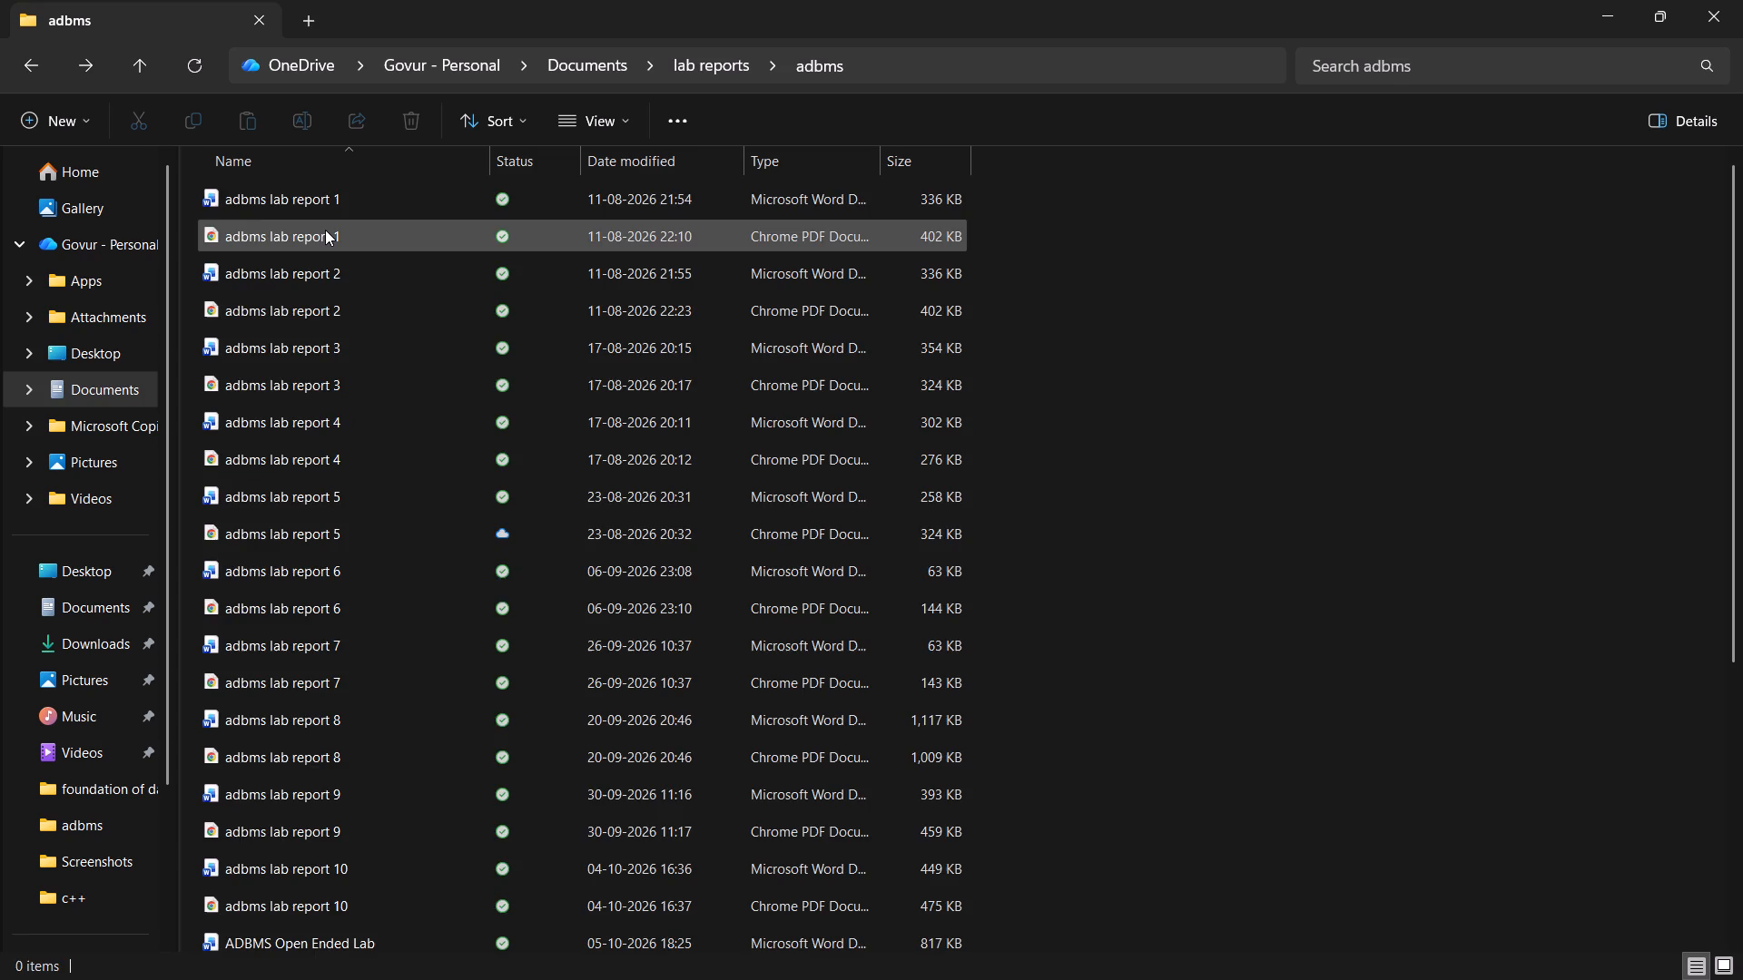
click(331, 199)
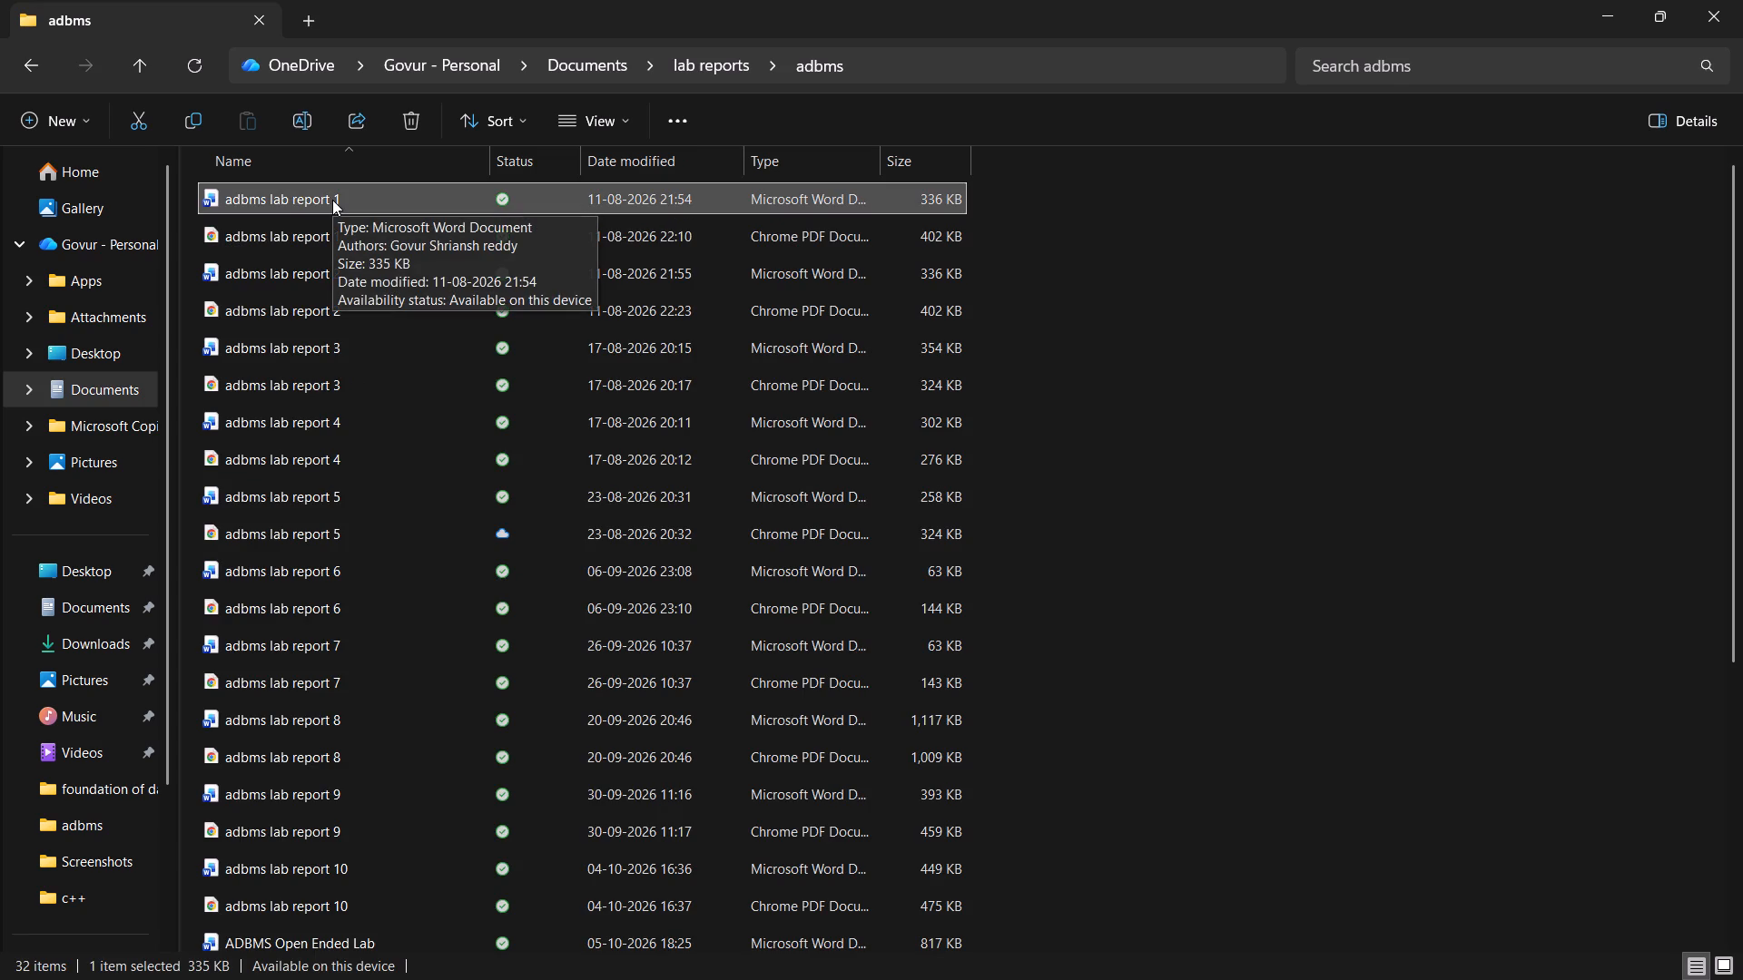
double_click(332, 200)
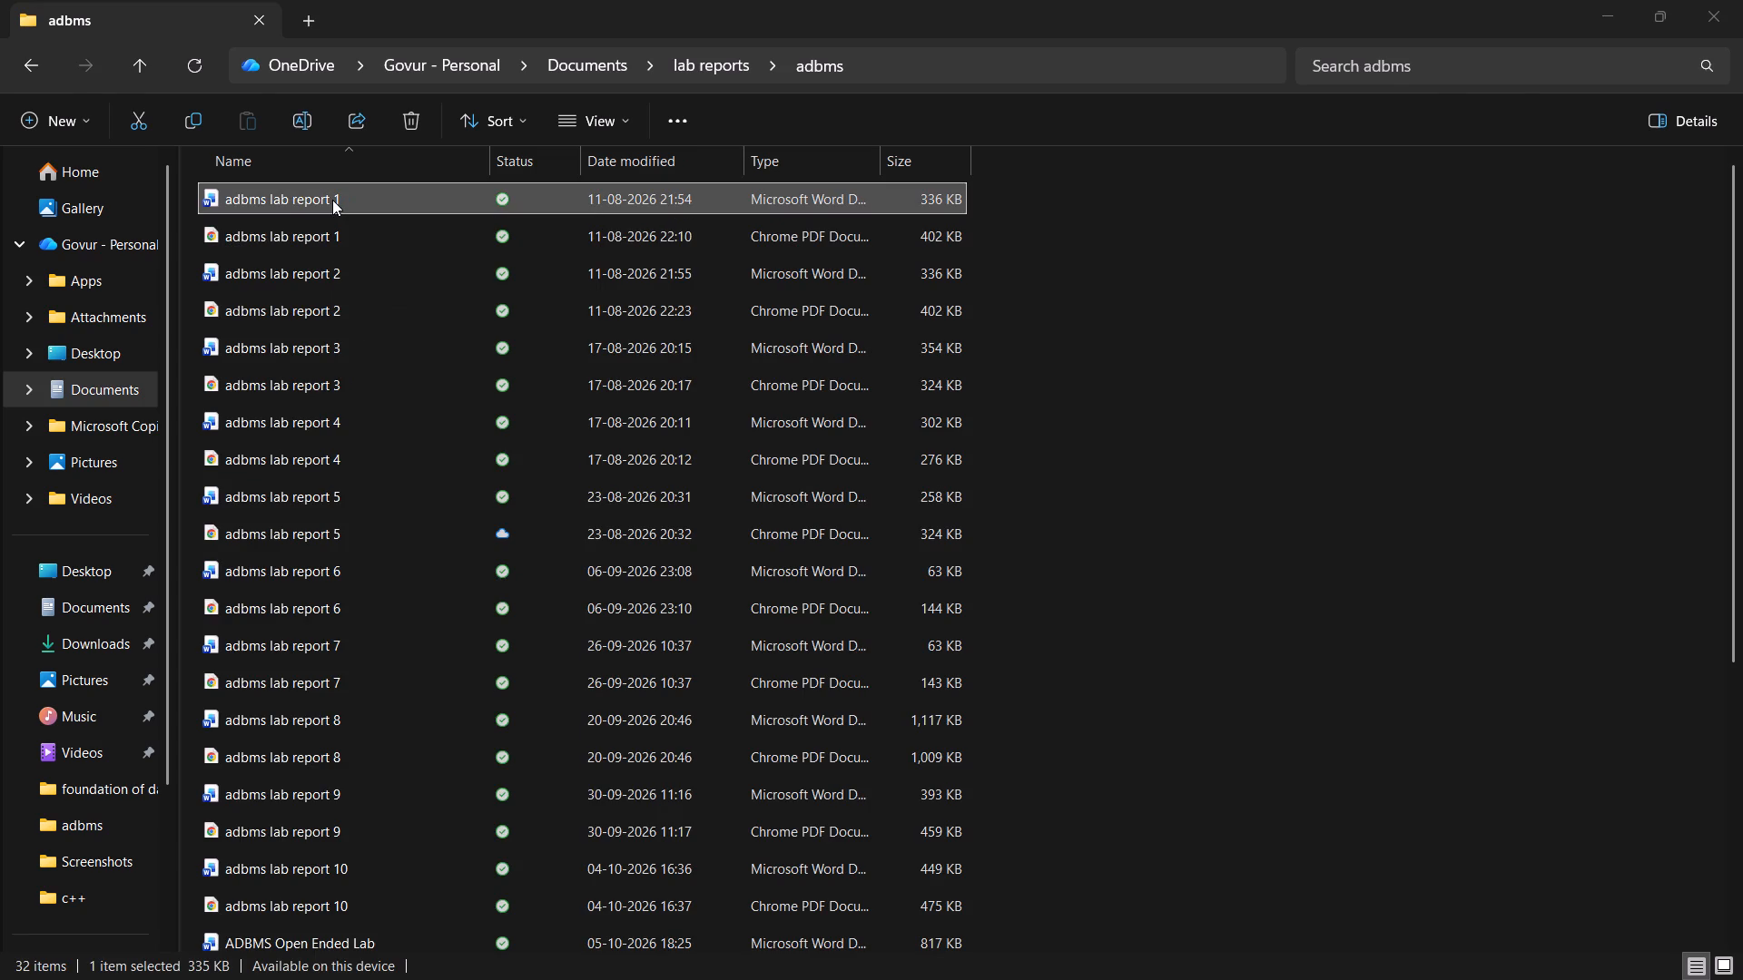
Start saving a copy of the report on this PC, choosing Documents > lab reports as the location.
click(23, 81)
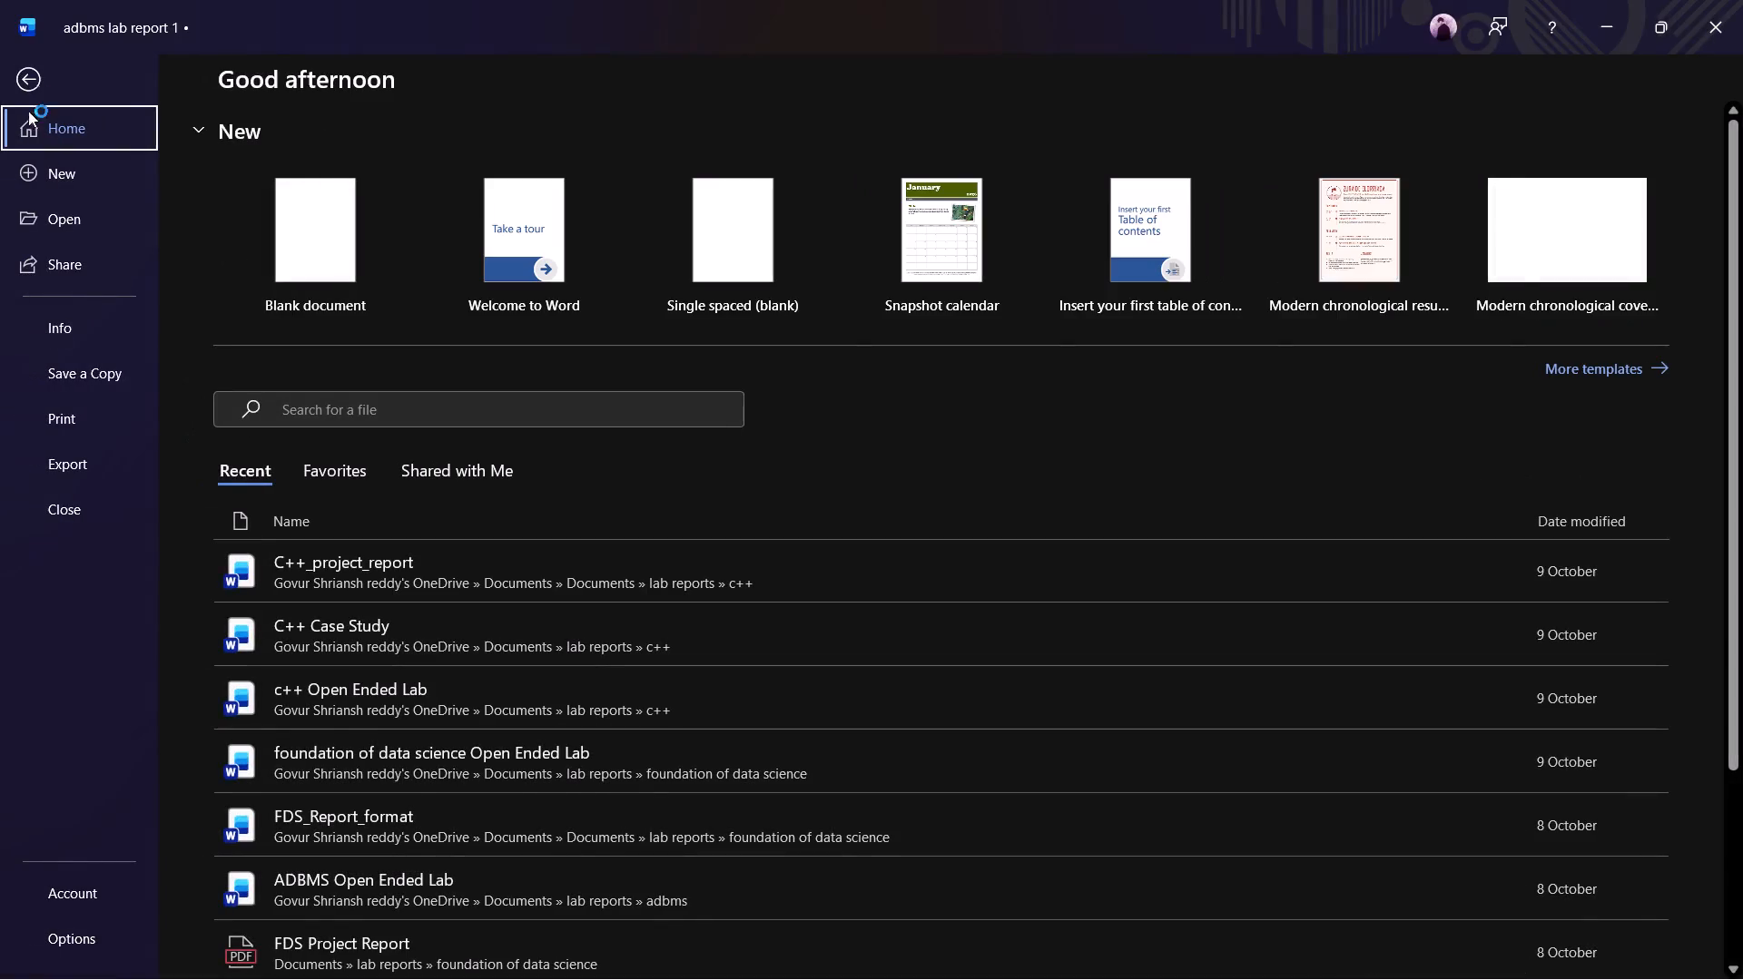
click(61, 369)
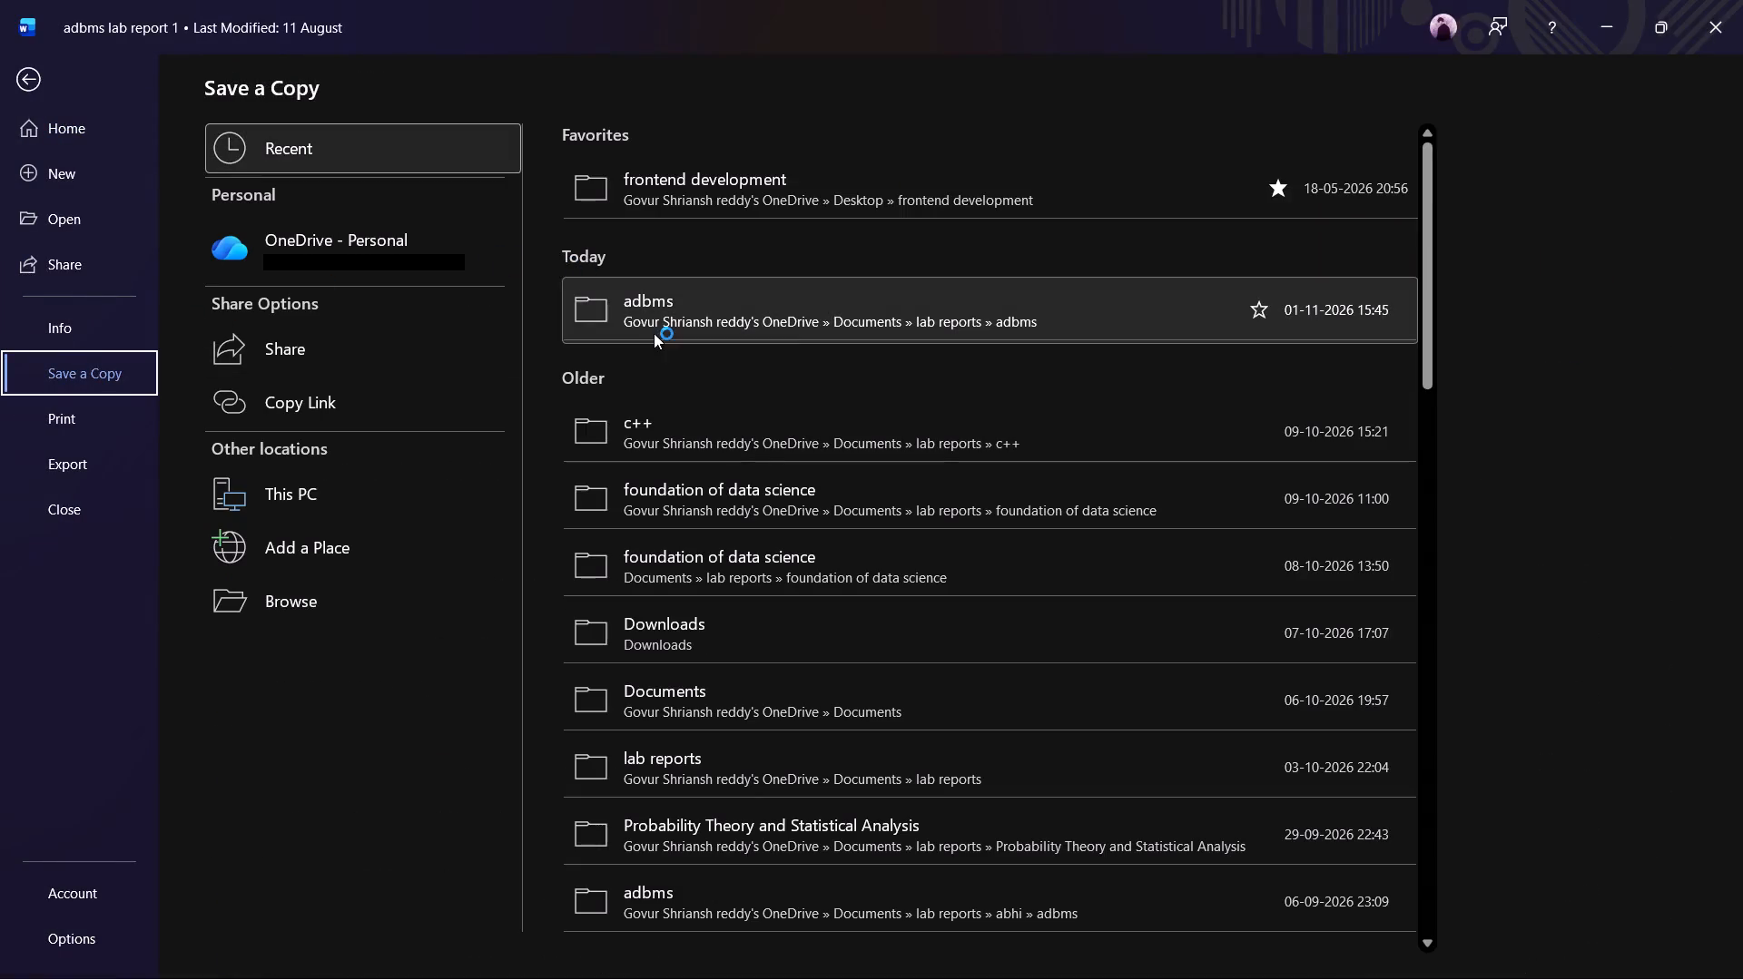
click(360, 489)
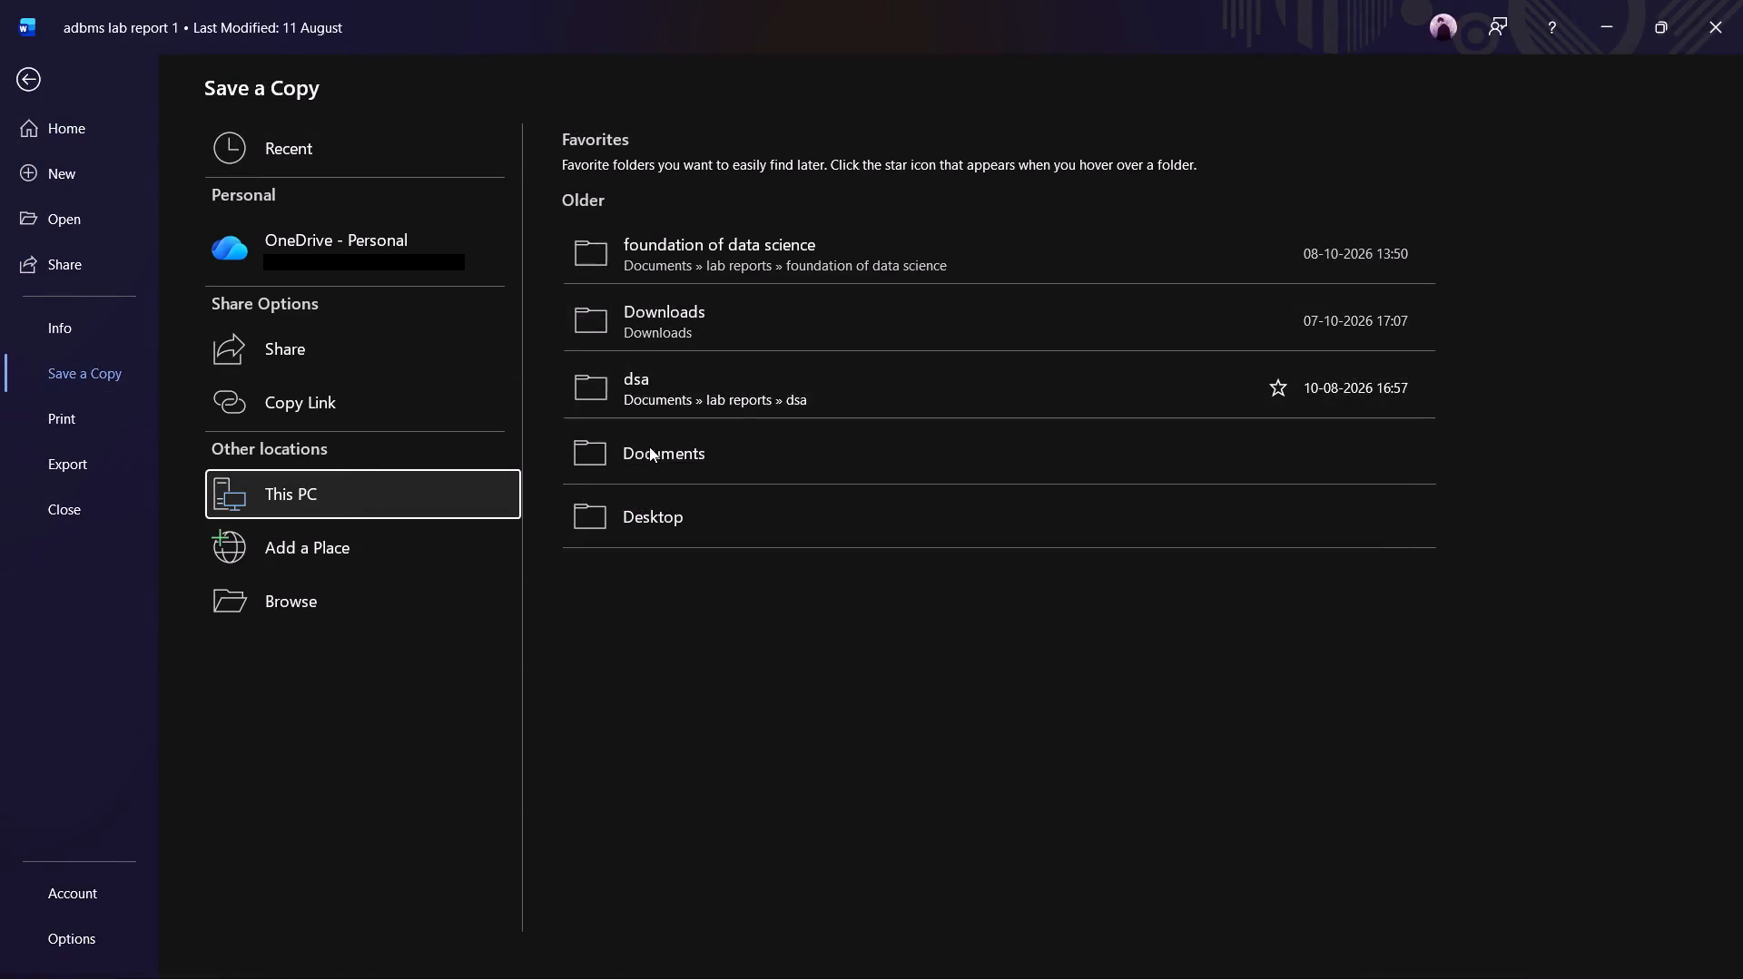
click(650, 451)
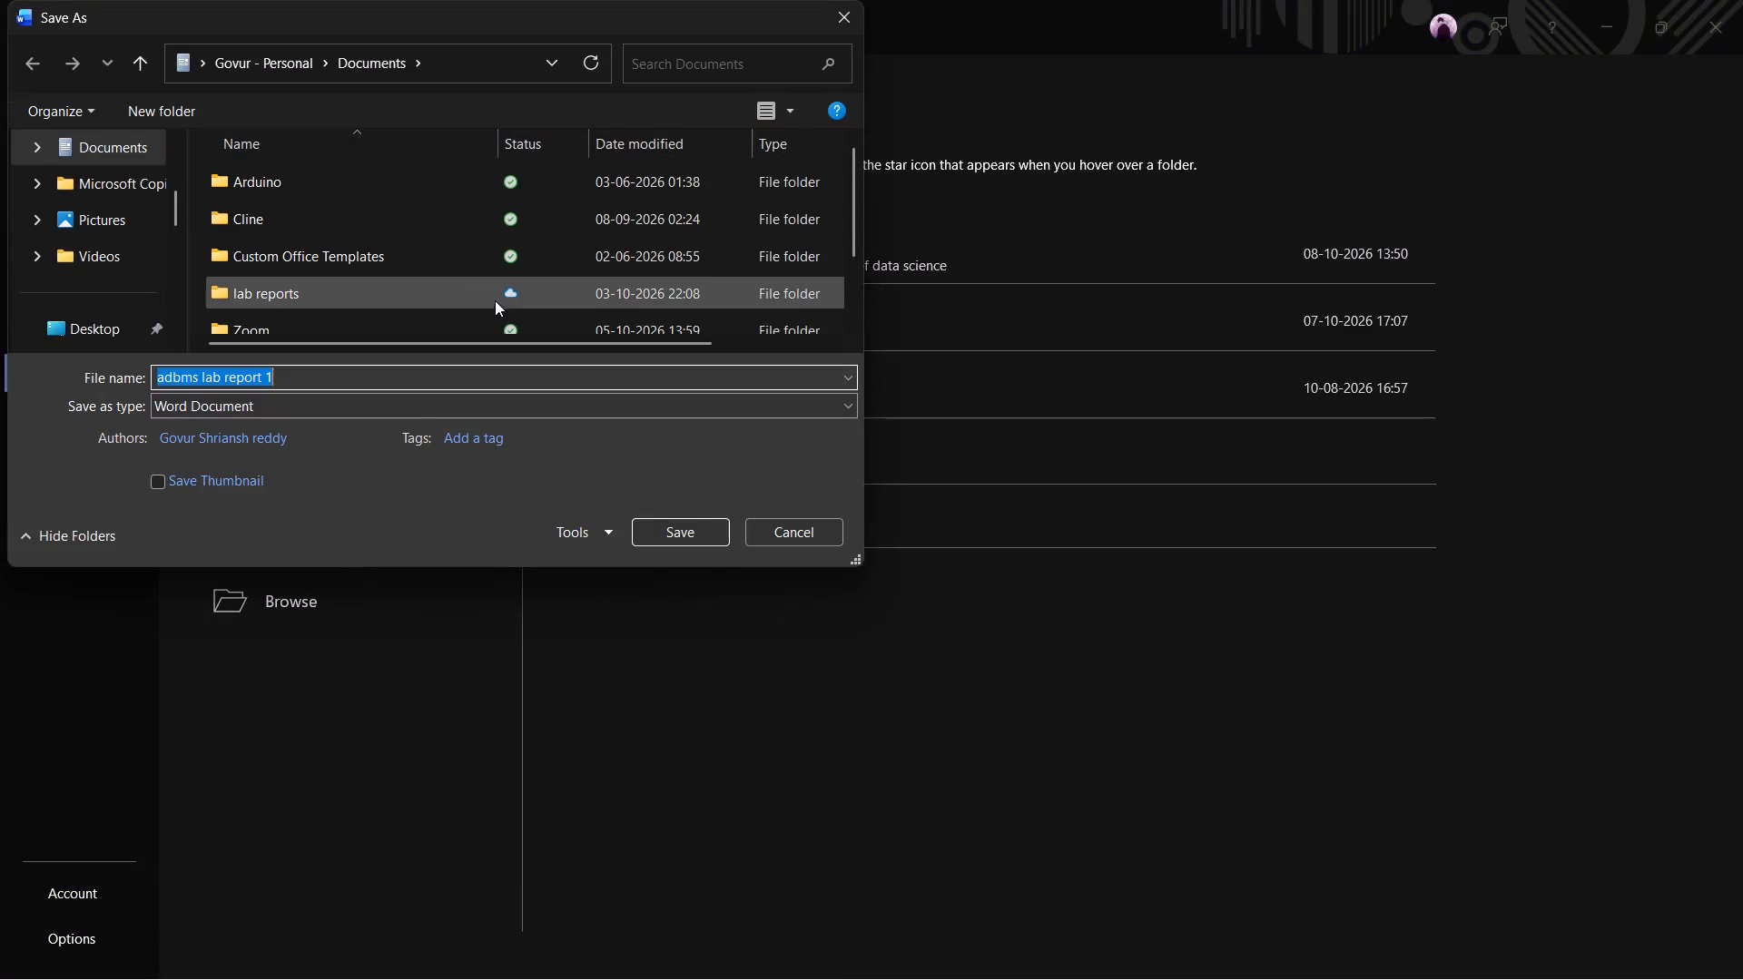
click(484, 288)
double_click(484, 288)
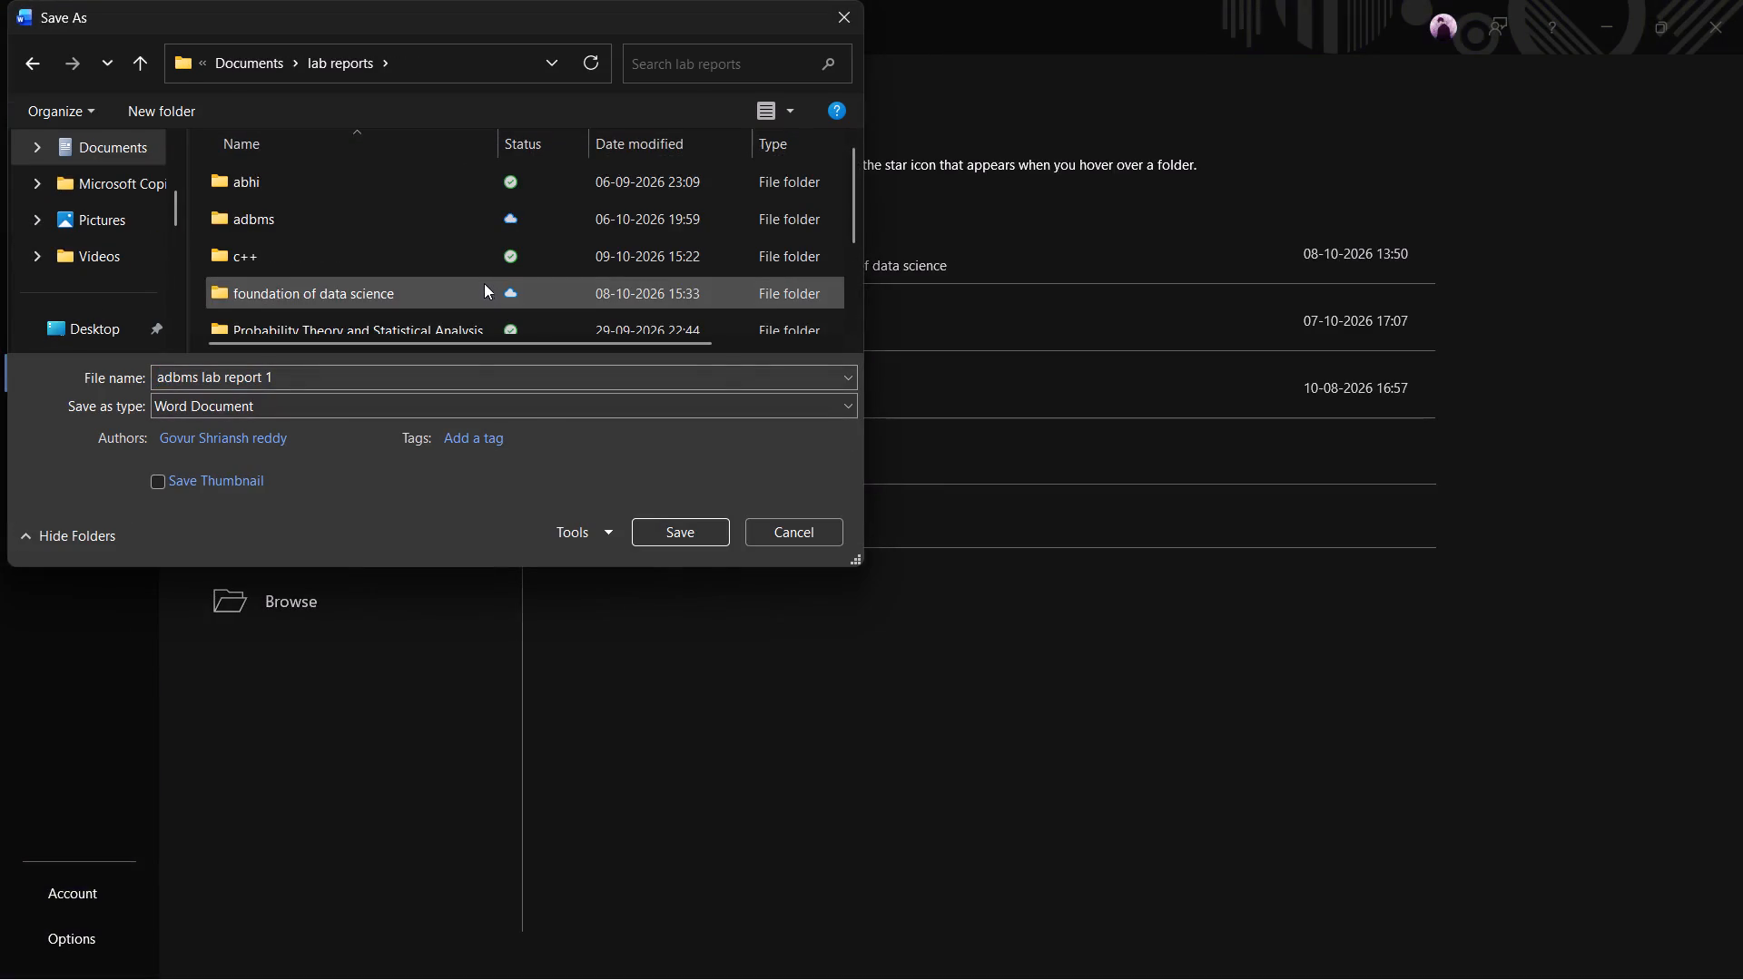
Create a new folder inside lab reports from the save dialog.
scroll(483, 279, down, 6)
scroll(483, 279, up, 6)
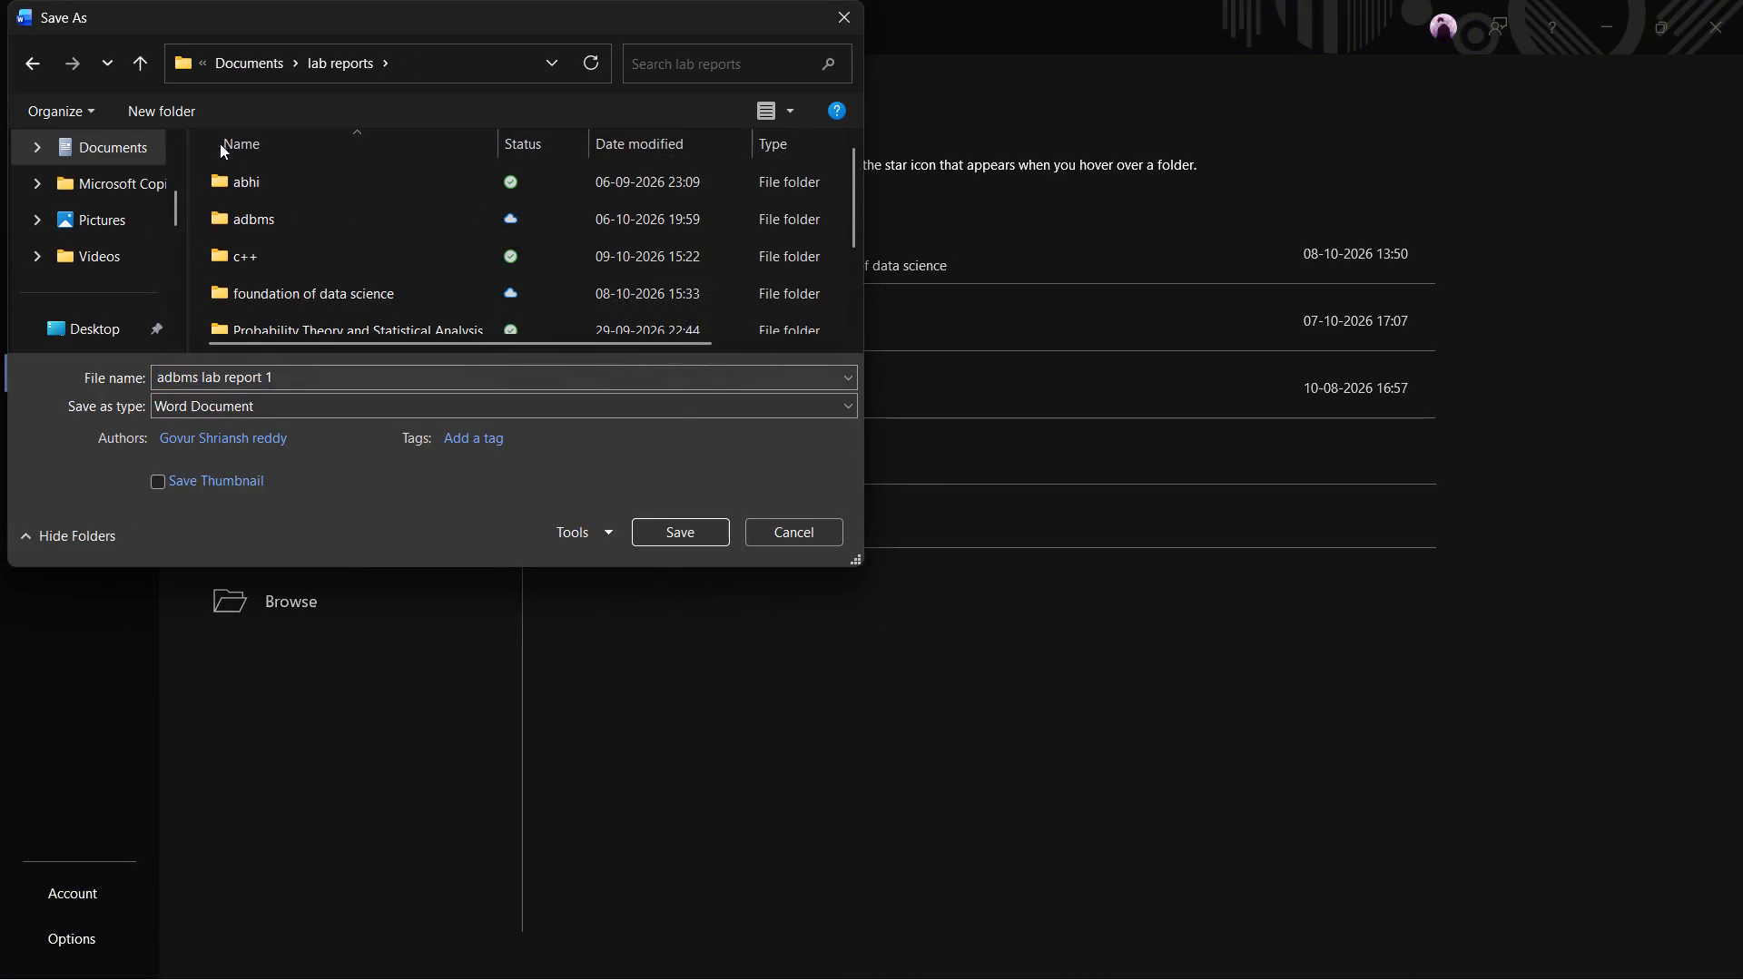
right_click(199, 171)
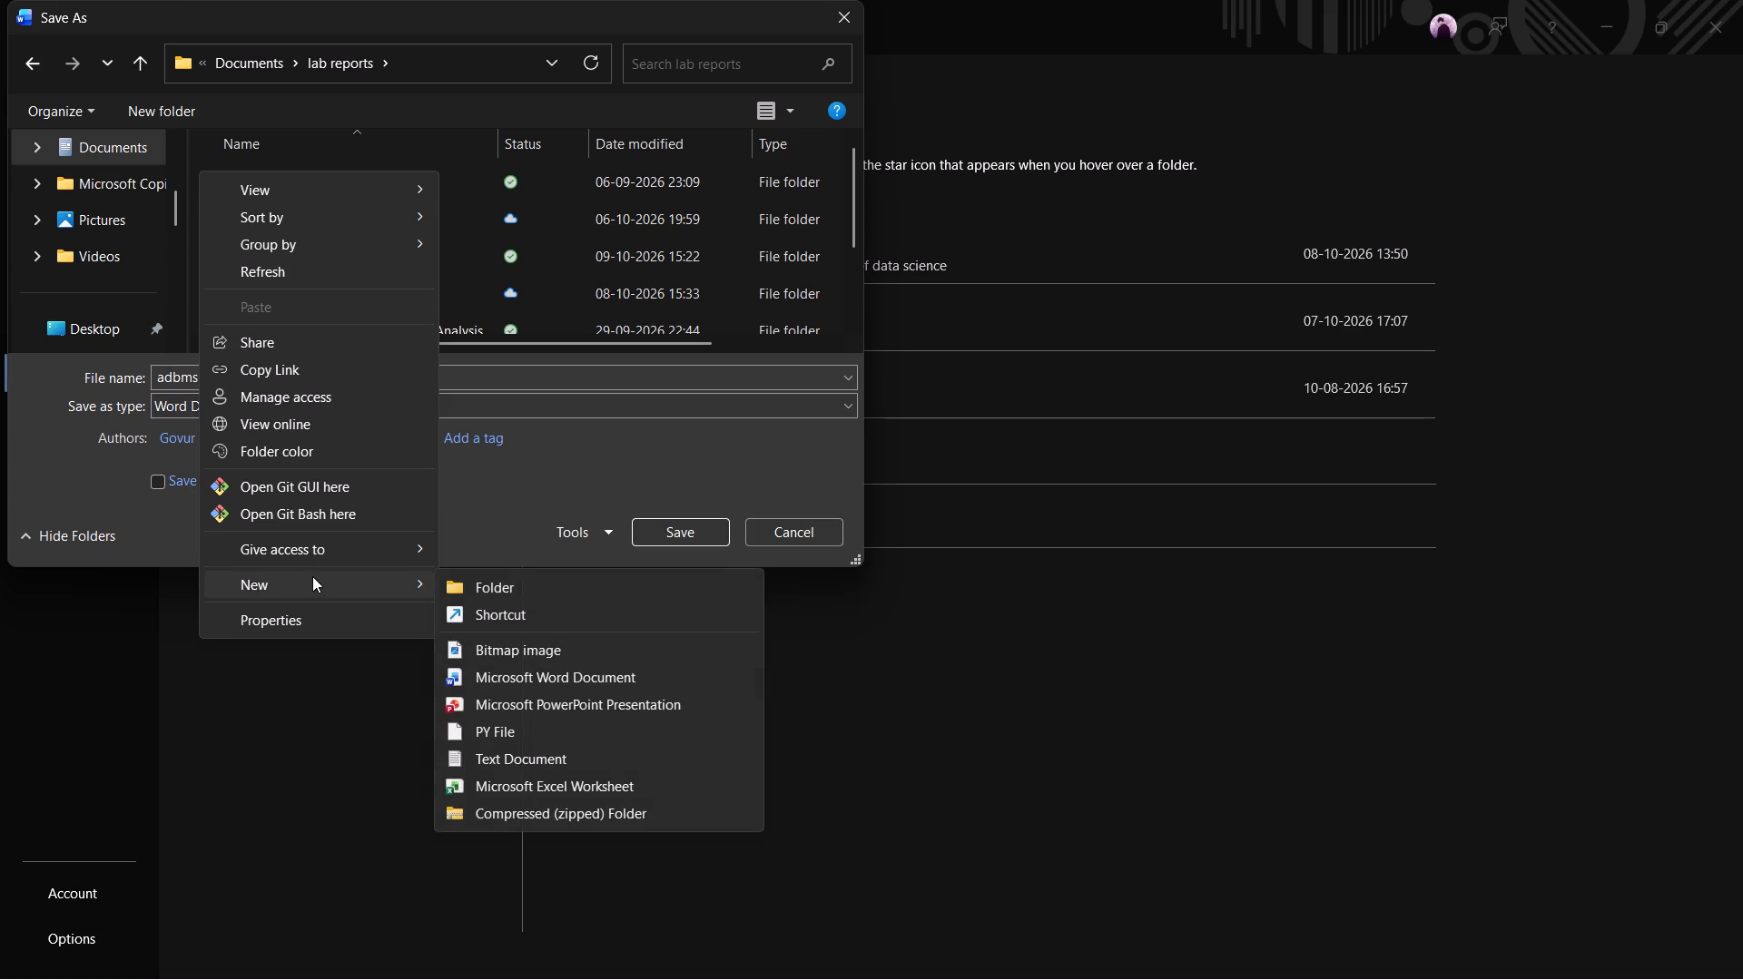
click(460, 581)
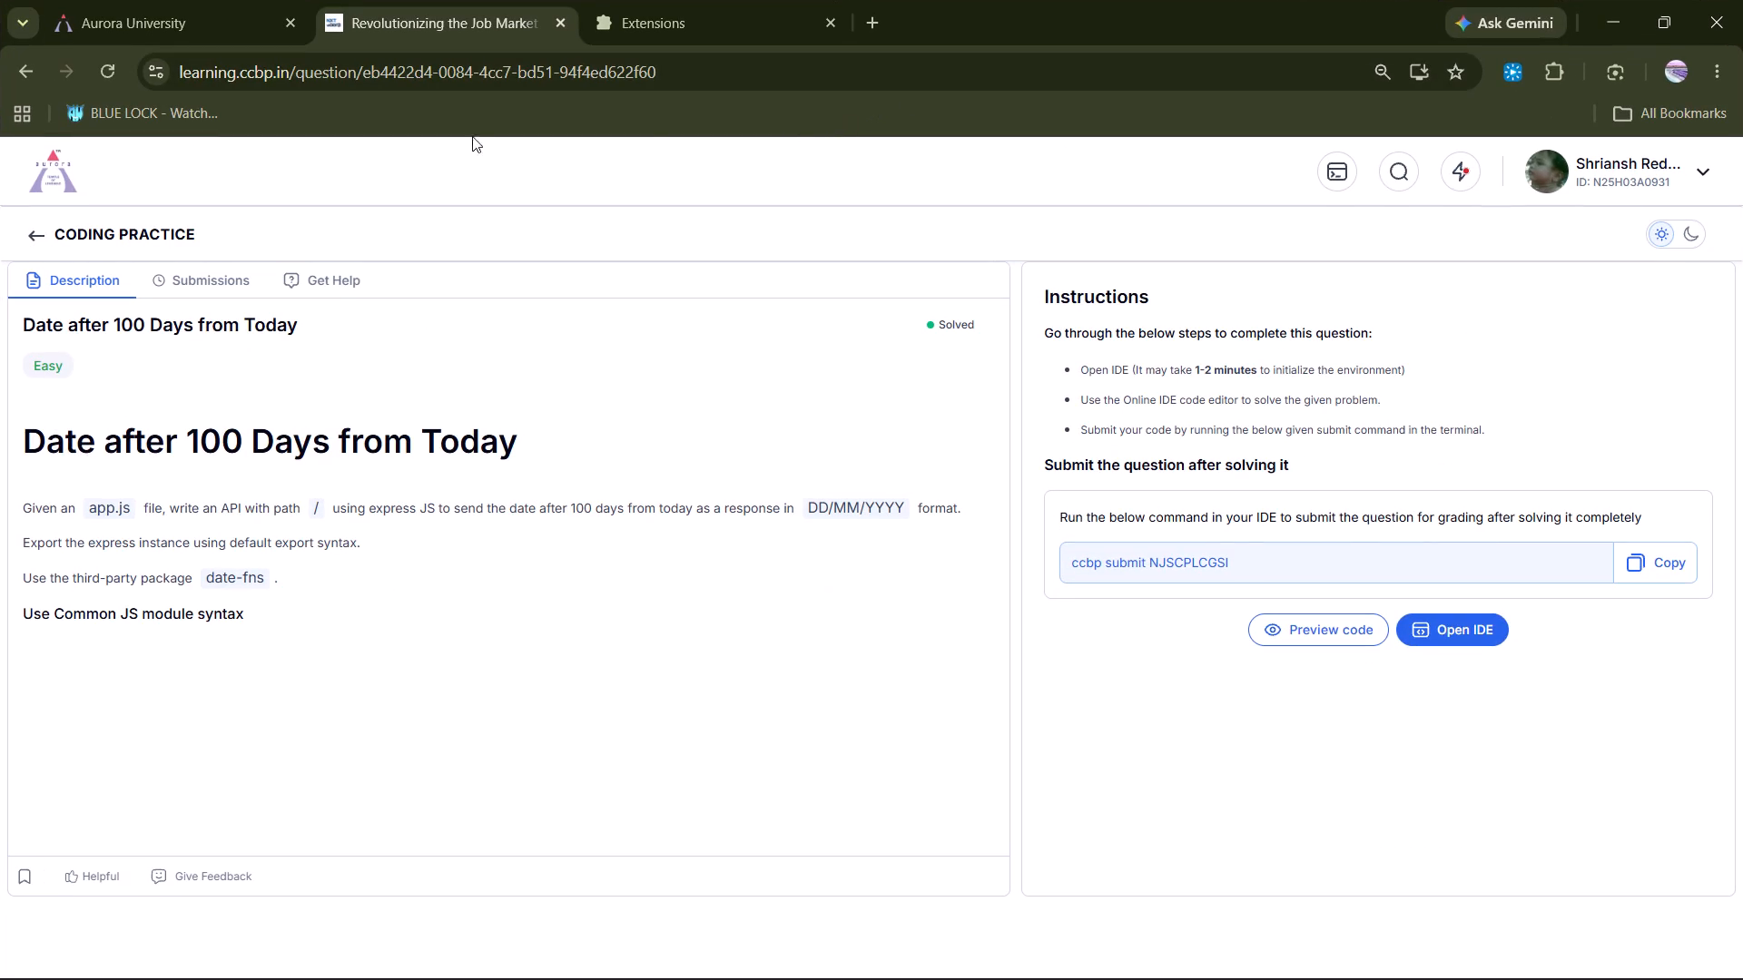
Switch to Chrome, go back to the Coding Practice list and check the course's full name in the breadcrumb.
click(27, 235)
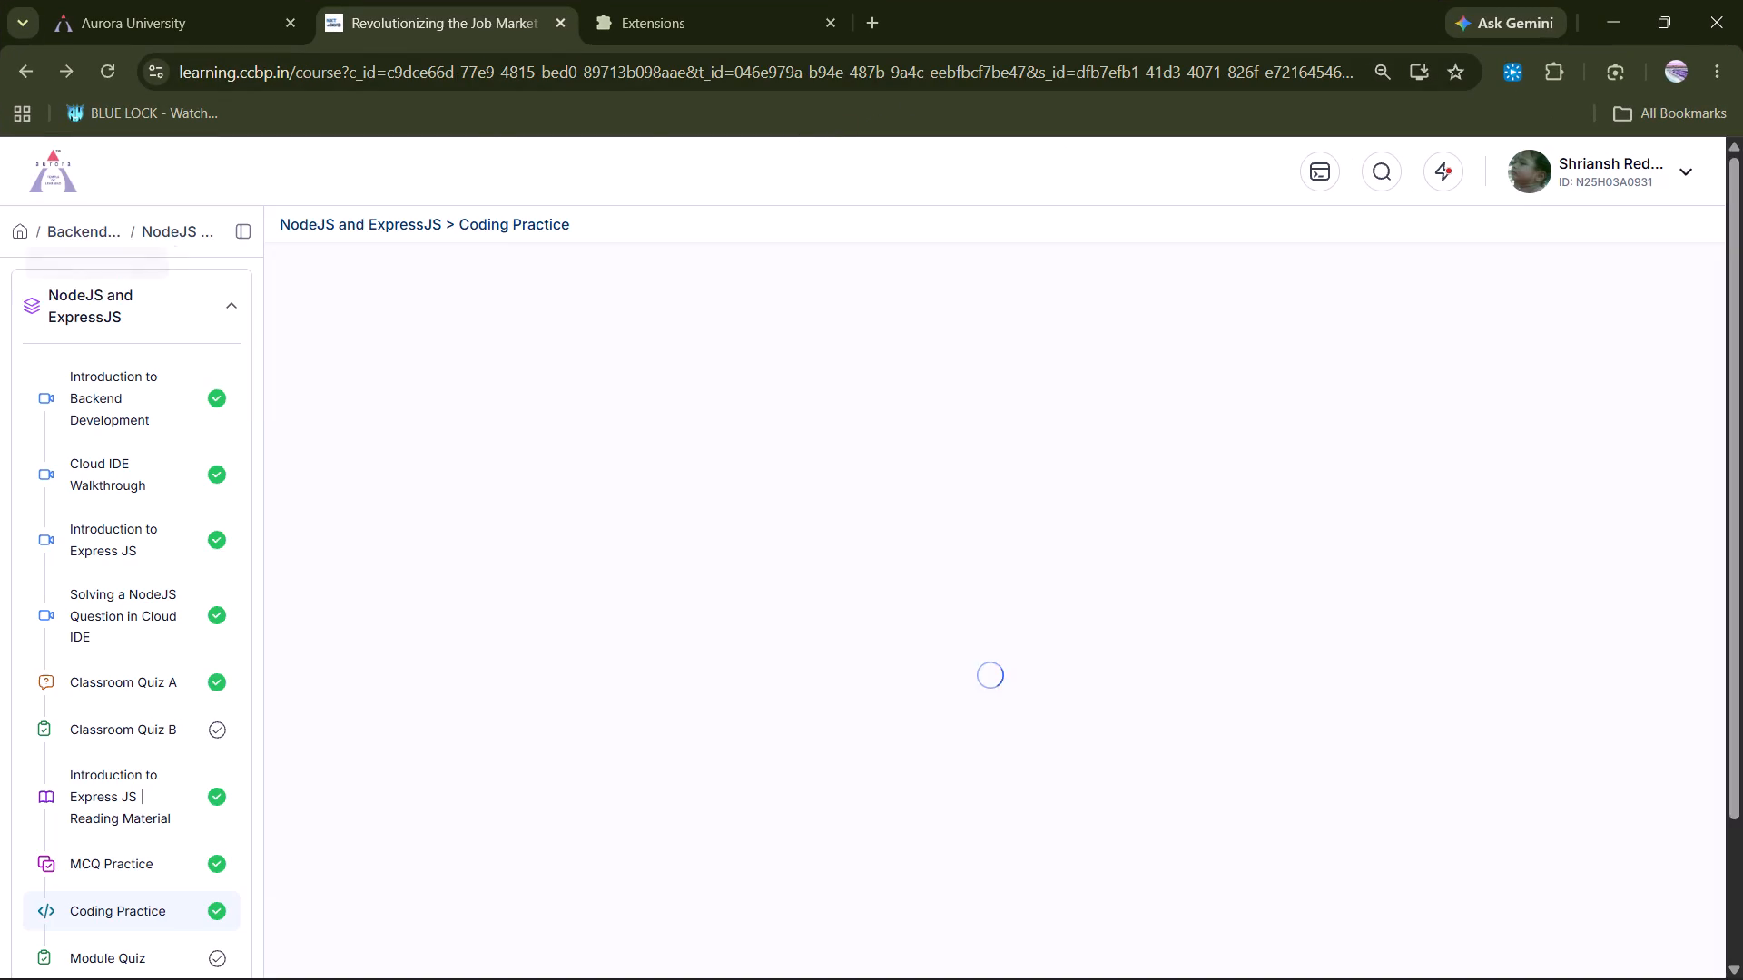
drag(77, 225, 74, 261)
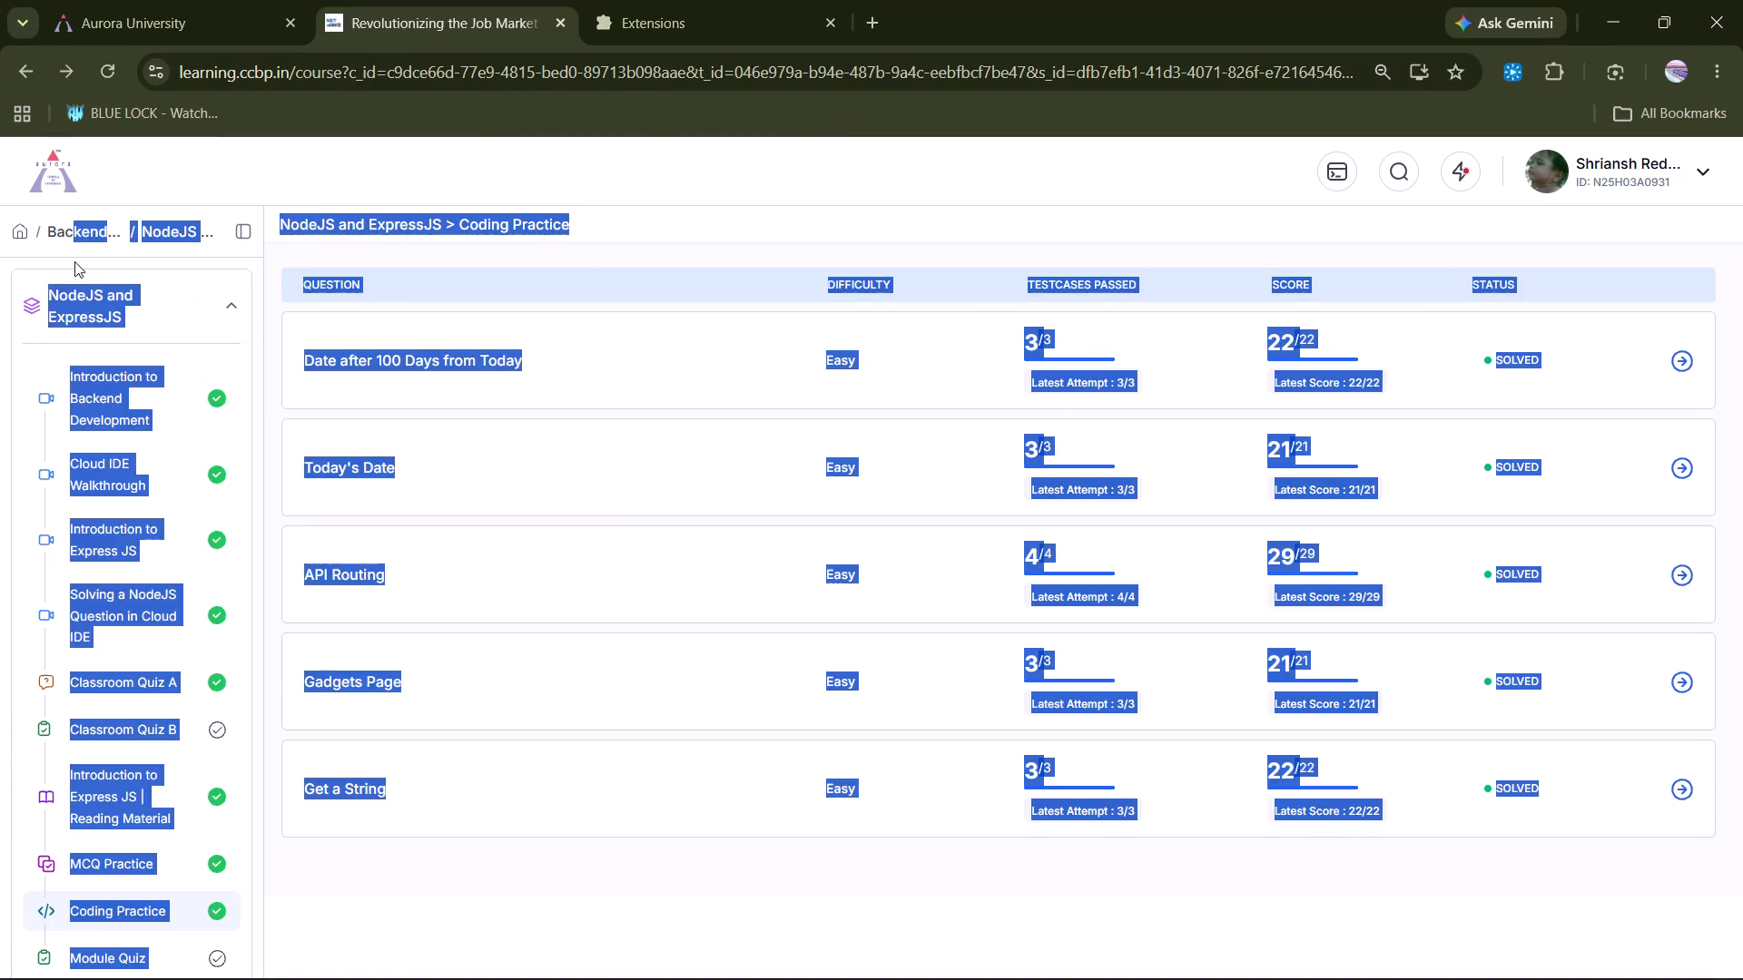
drag(74, 261, 73, 254)
double_click(66, 234)
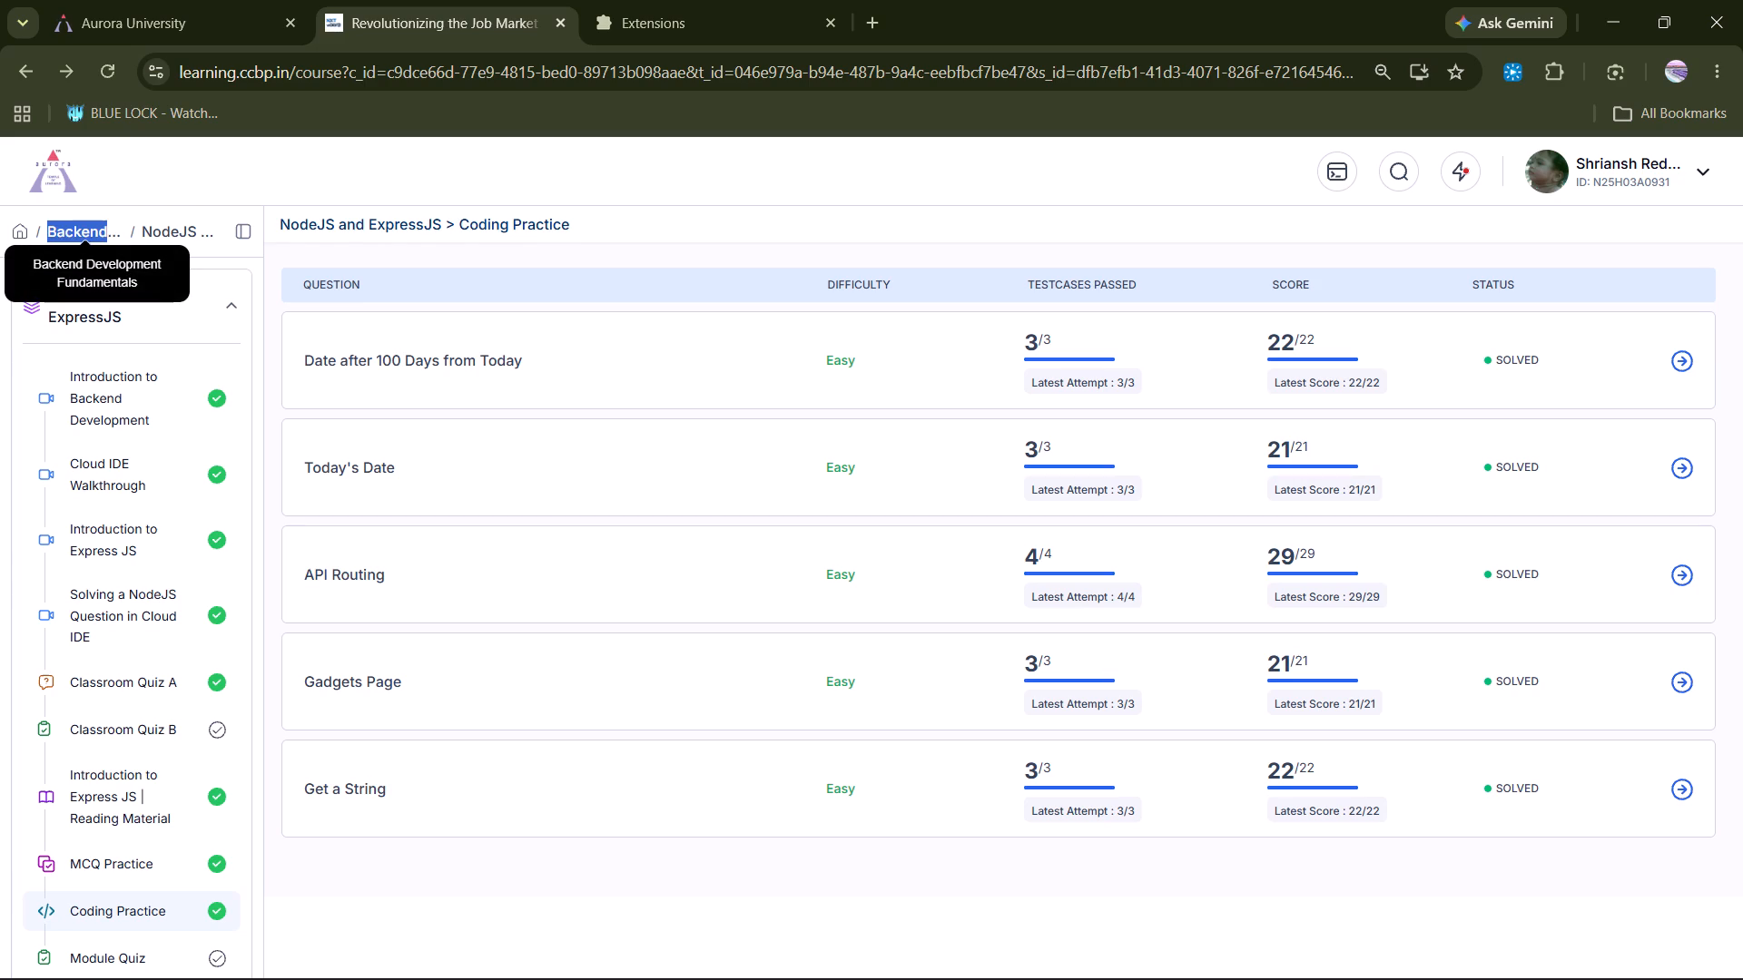
click(65, 228)
scroll(216, 111, right, 1)
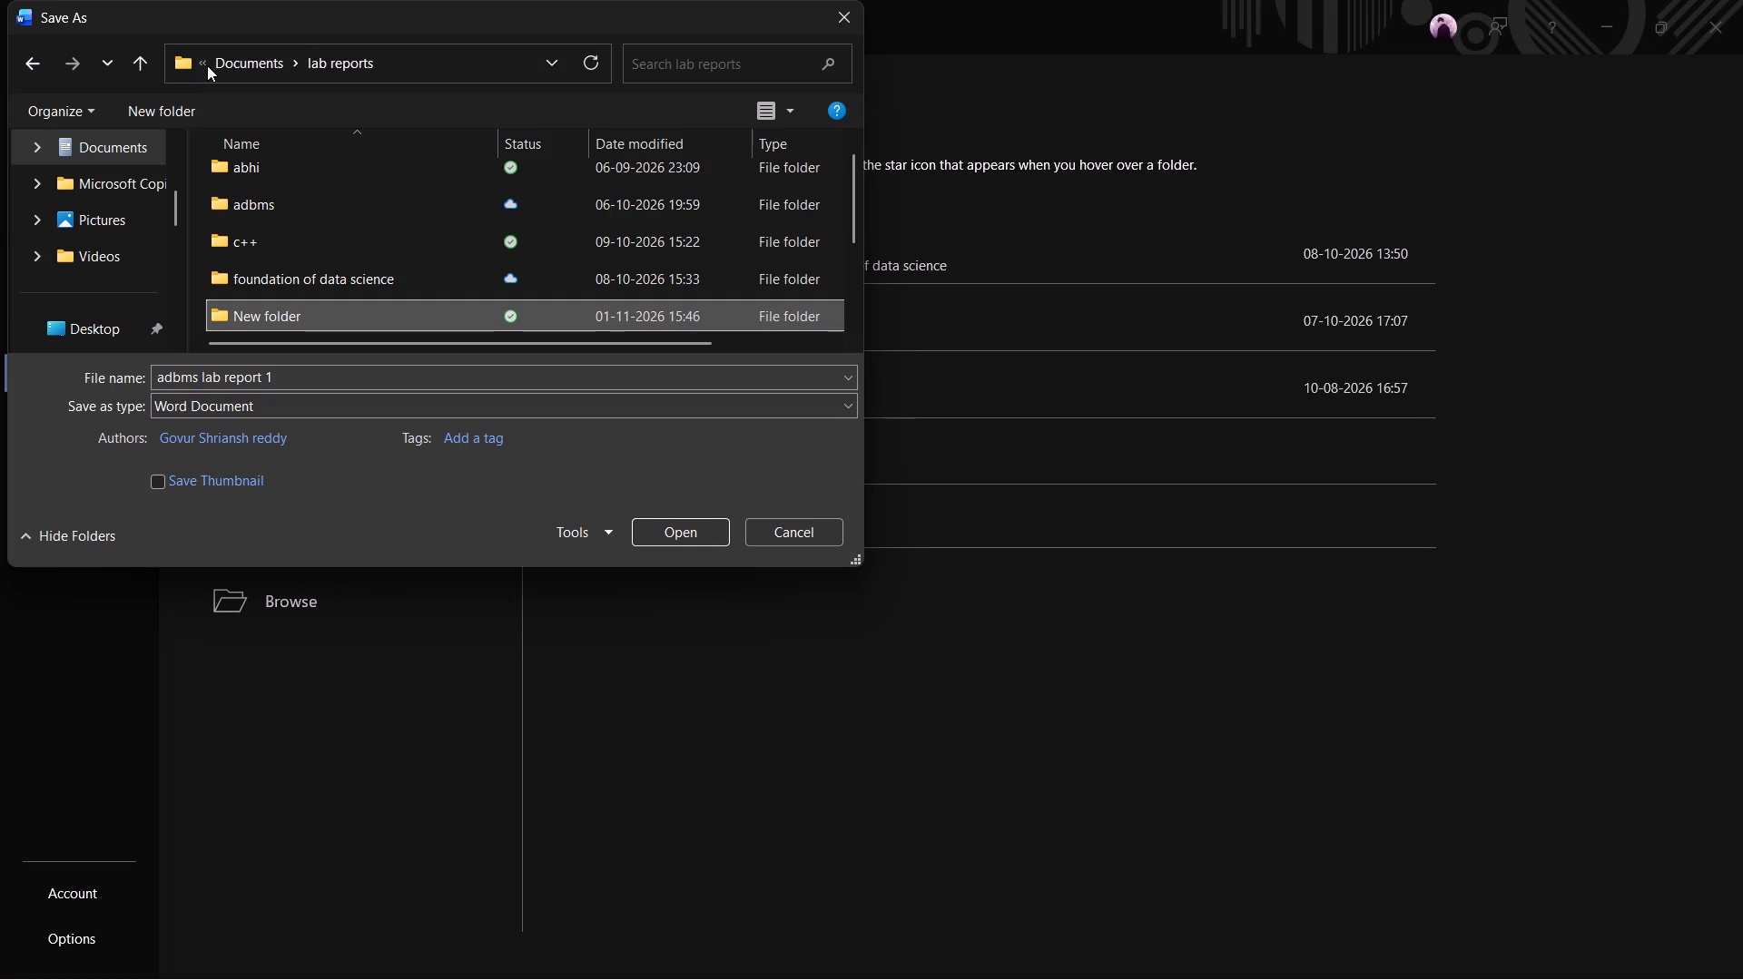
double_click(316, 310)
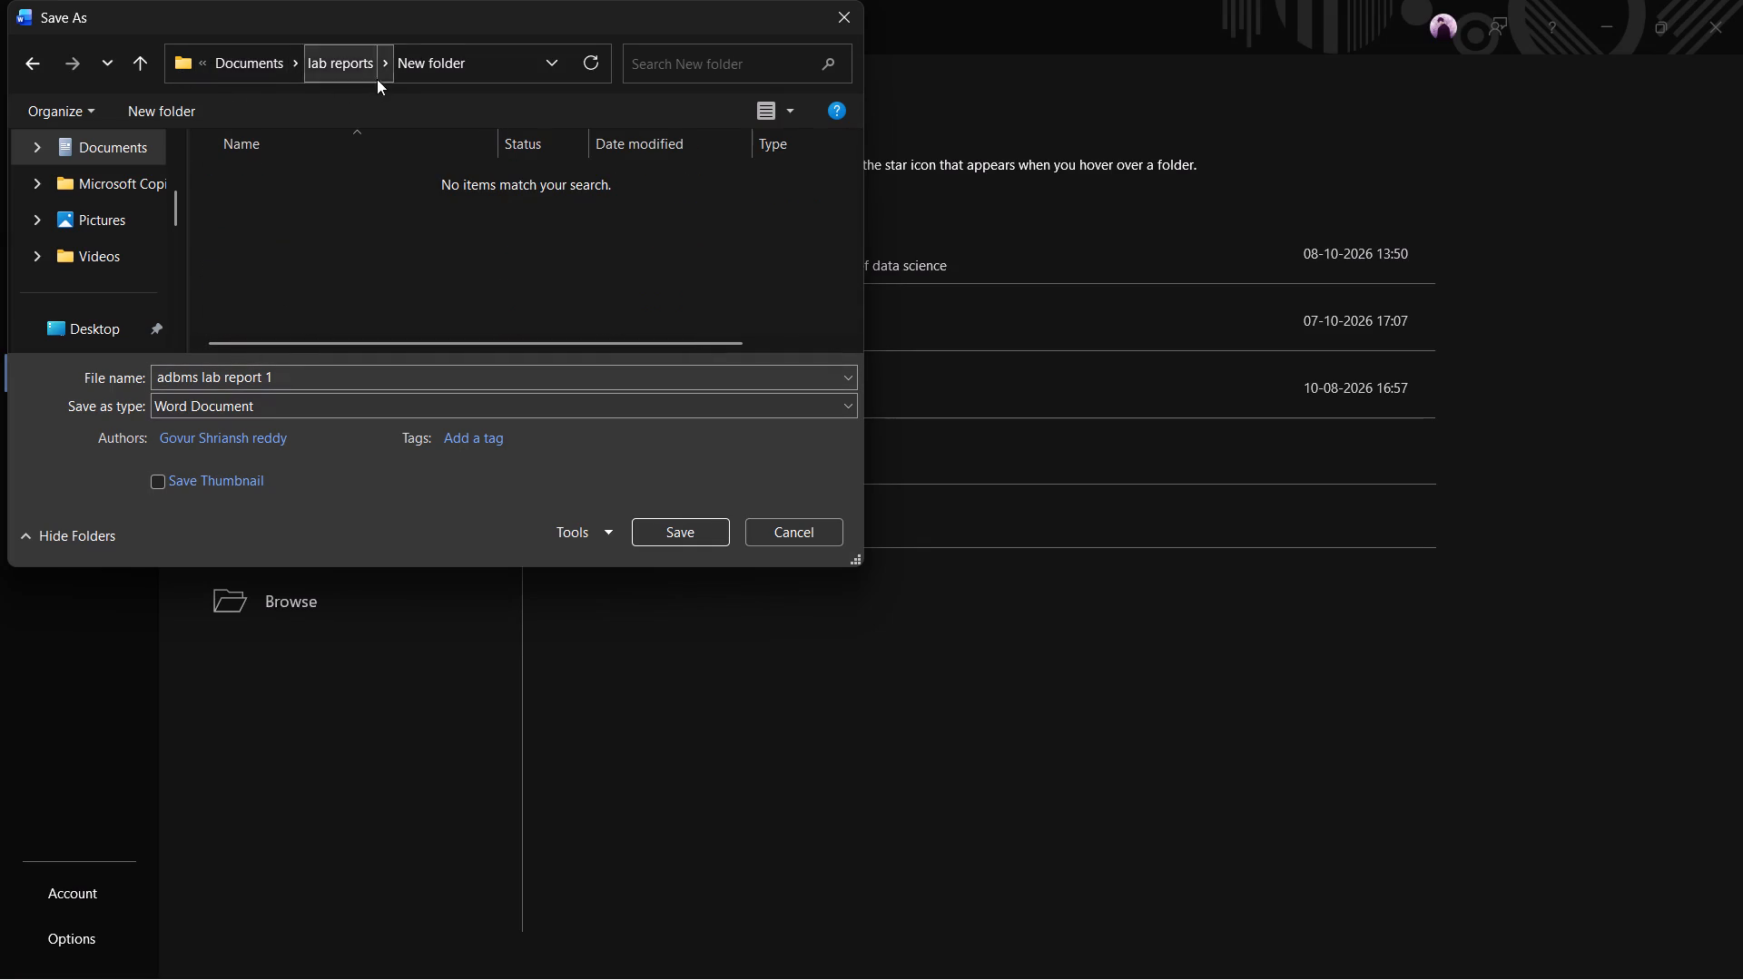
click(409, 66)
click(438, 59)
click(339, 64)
In Word's save dialog, rename the new folder inside lab reports as "backend development fundamentals".
scroll(281, 280, down, 1)
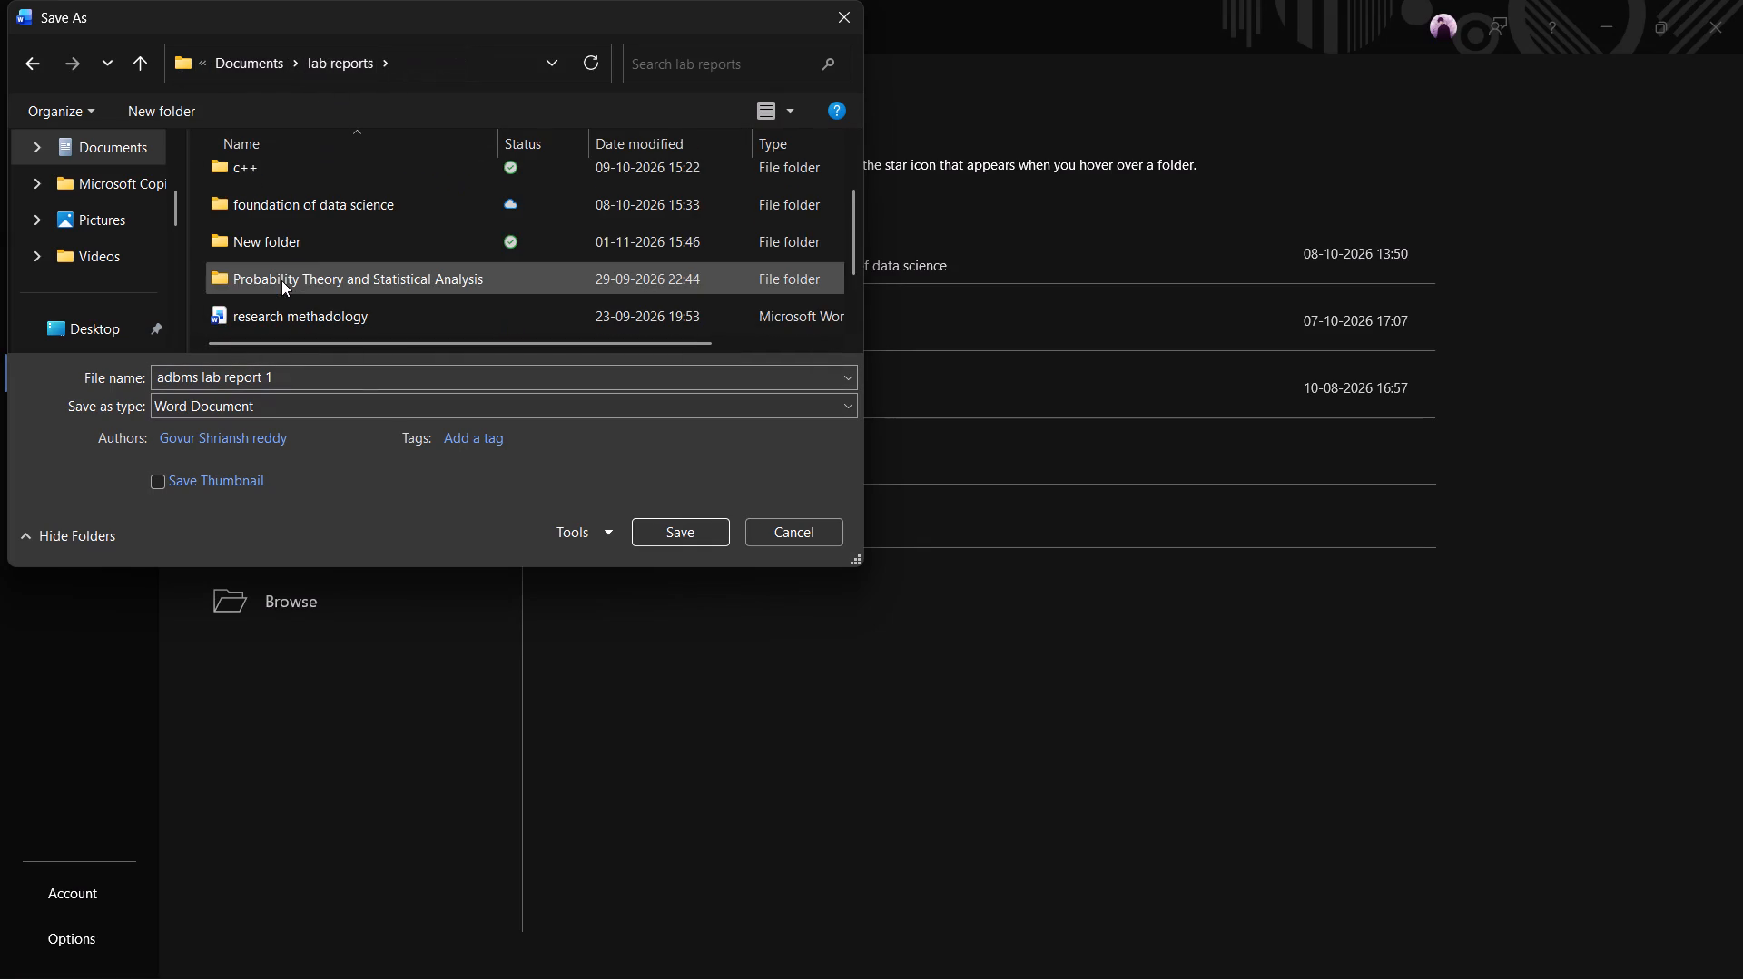
right_click(277, 242)
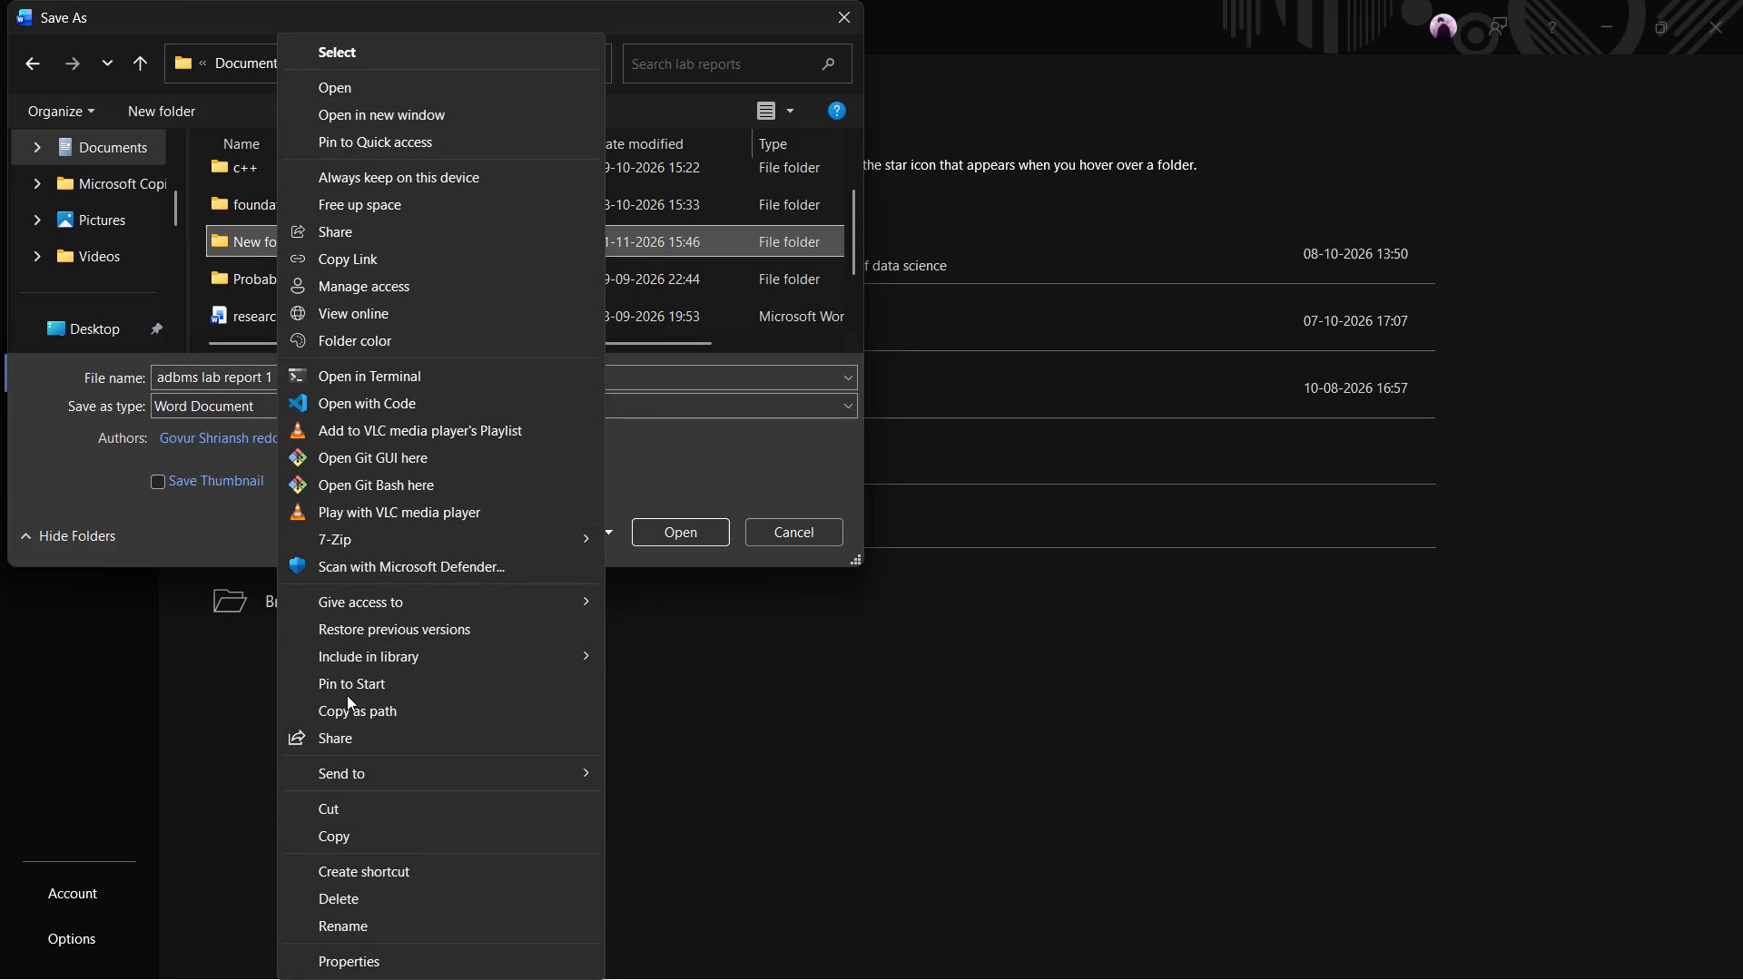
click(366, 925)
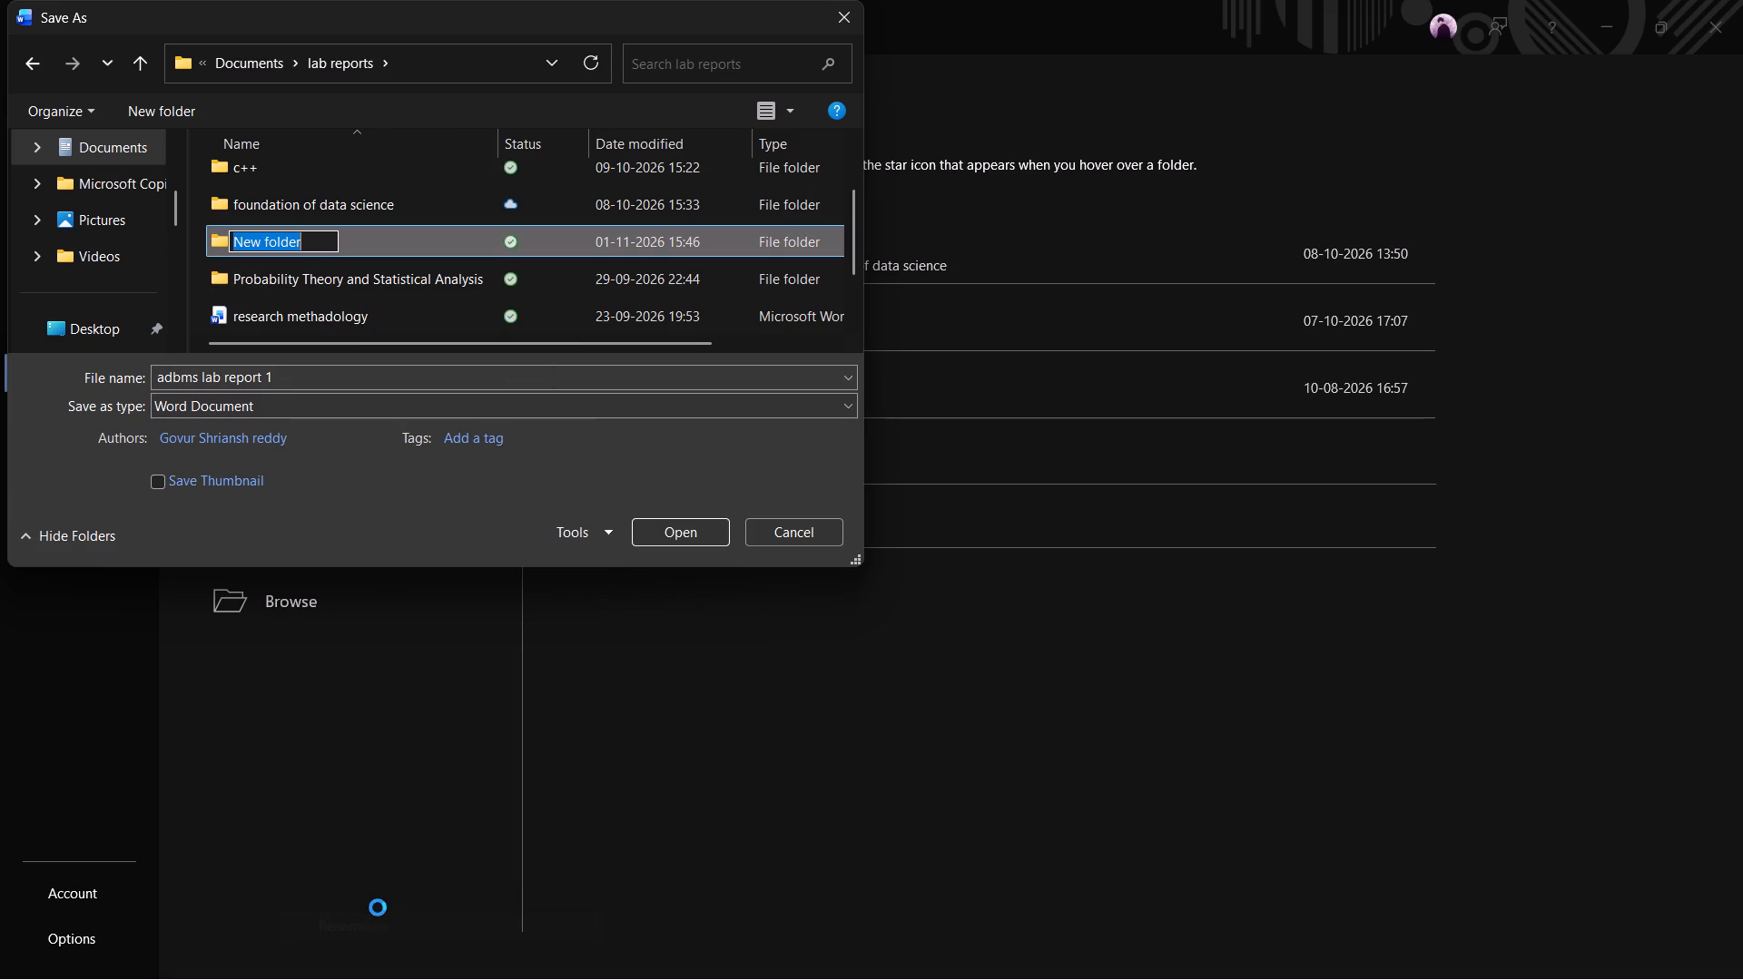
key(BackSpace)
text(ba)
text(ckenda)
key(BackSpace)
key(BackSpace)
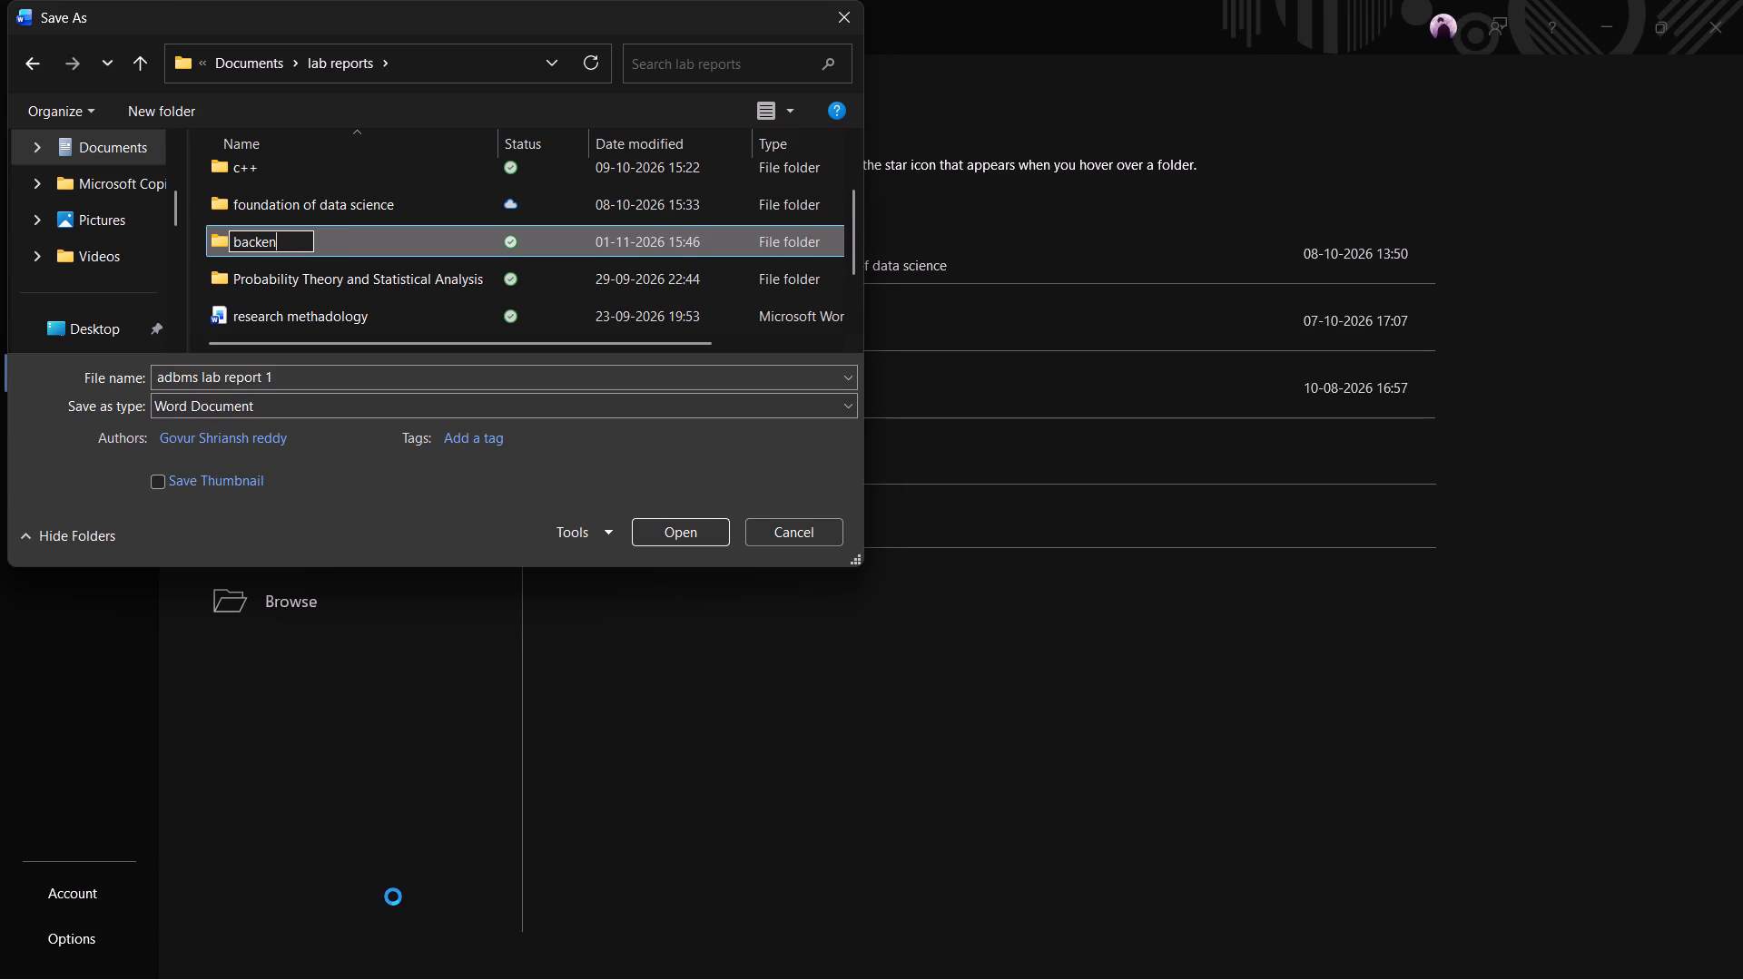
key(BackSpace)
key(BackSpace)
text(end deve)
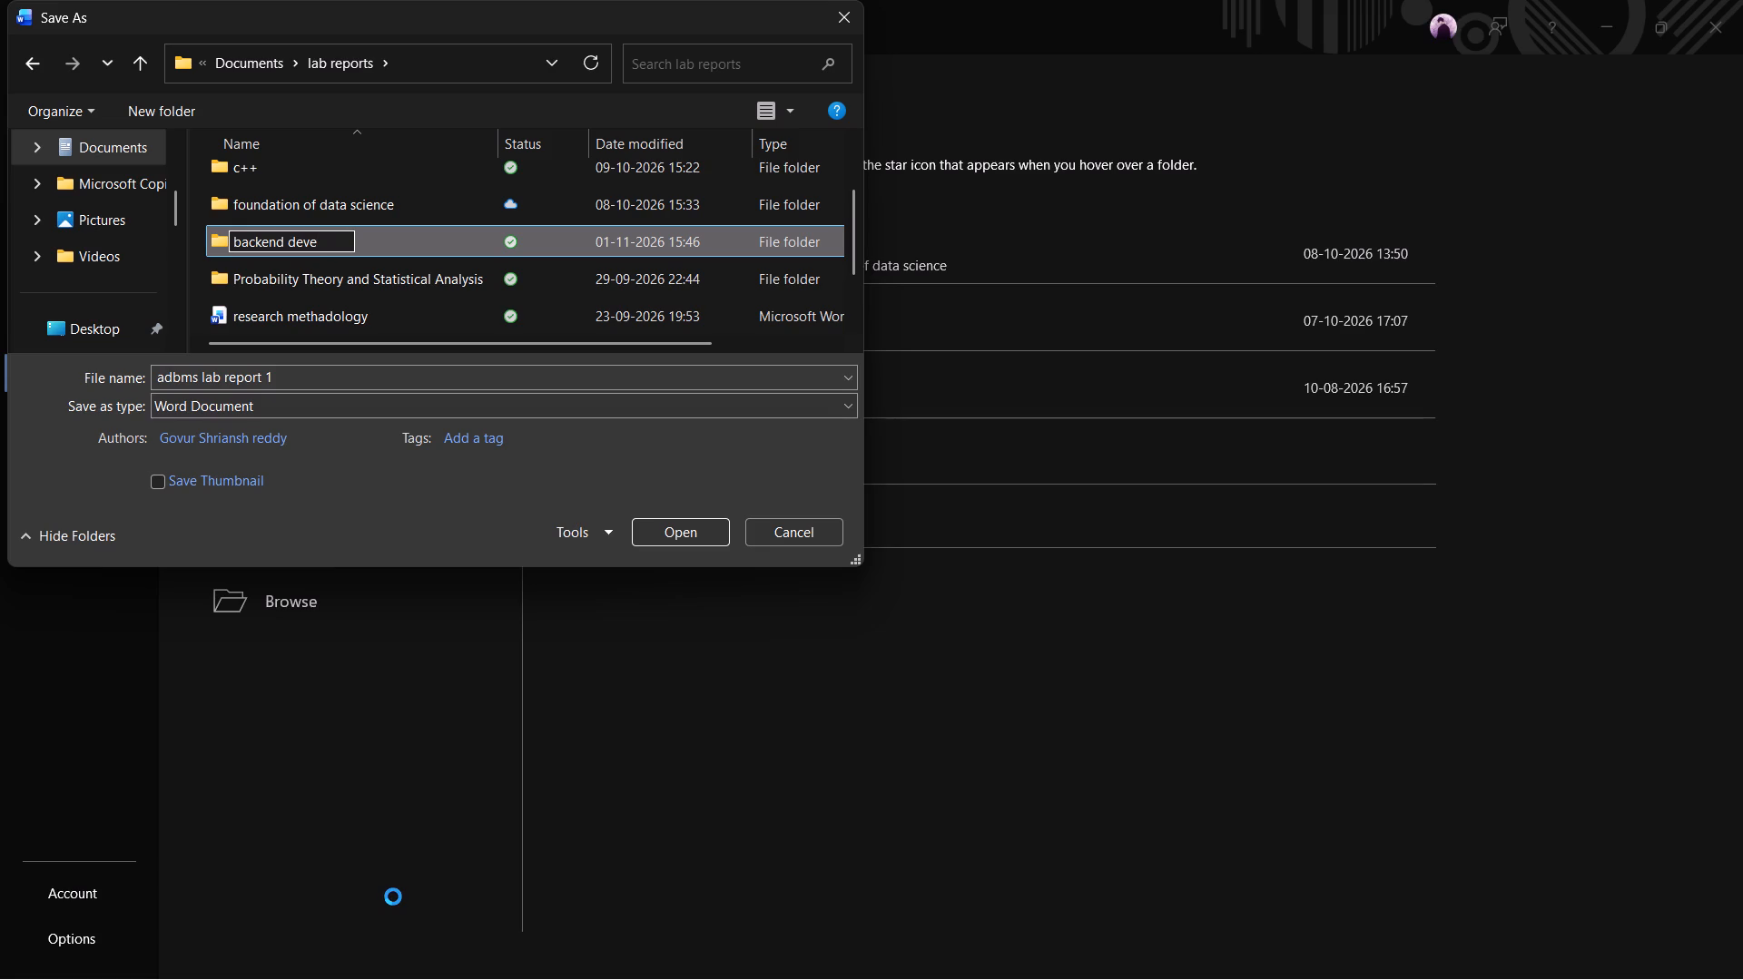
text(lopments)
key(space)
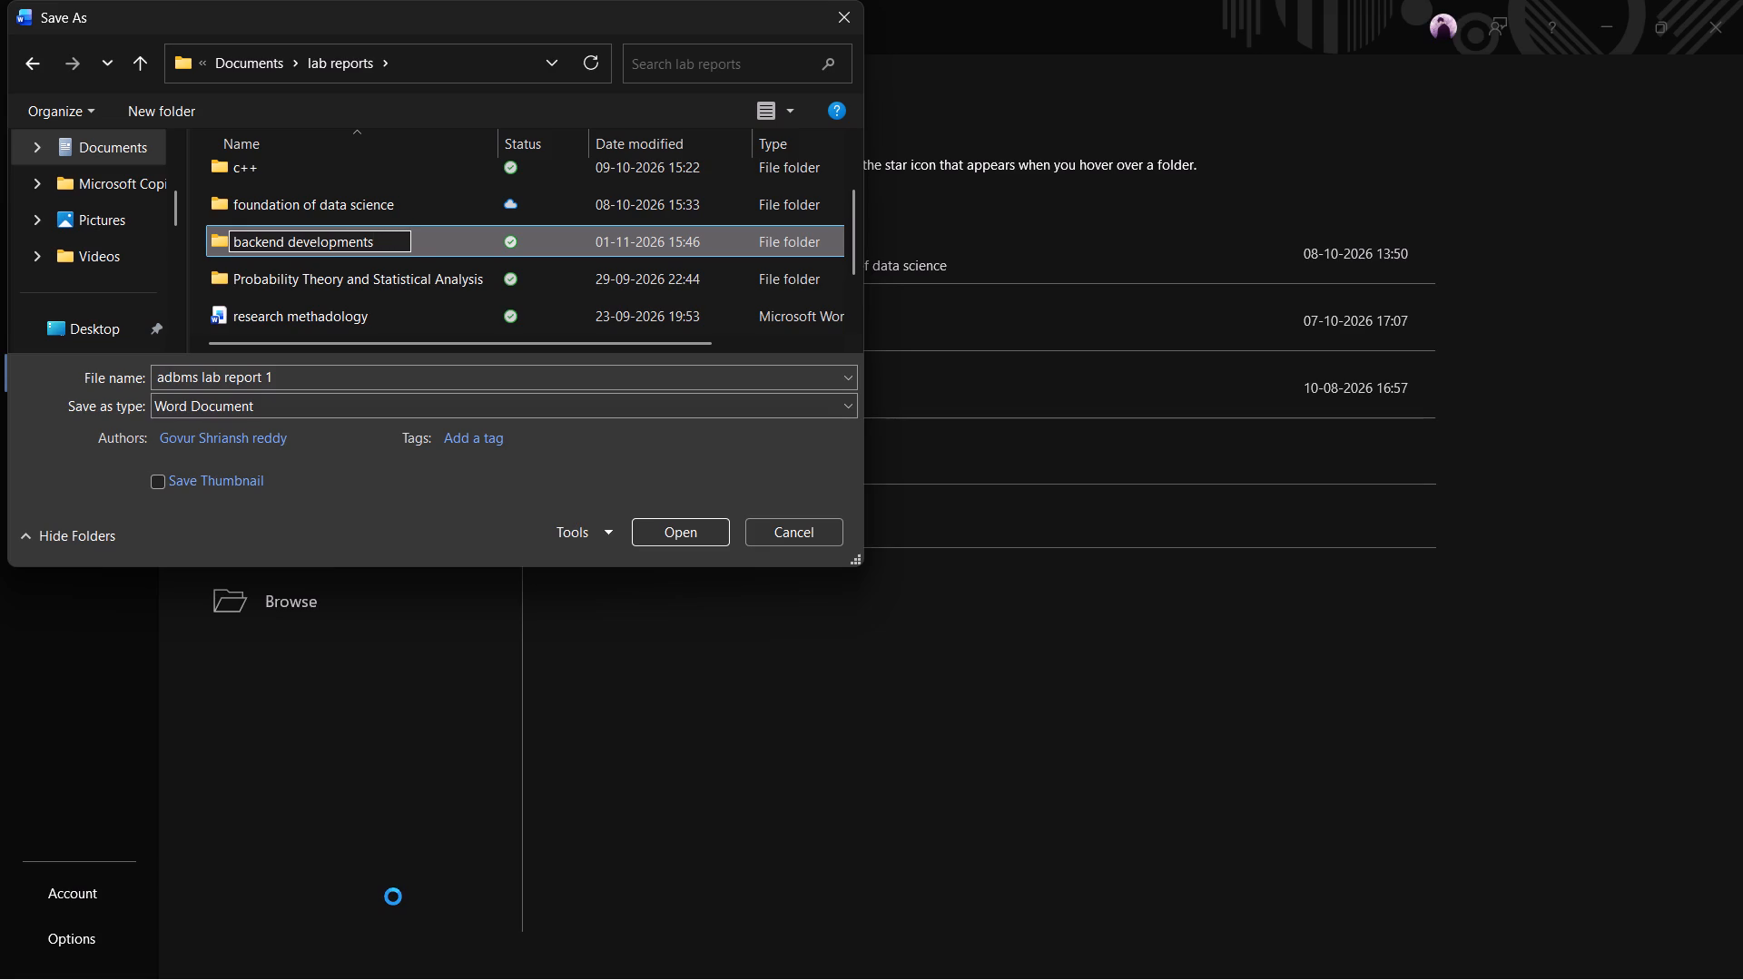
key(BackSpace)
key(BackSpace)
key(space)
text(fundaments)
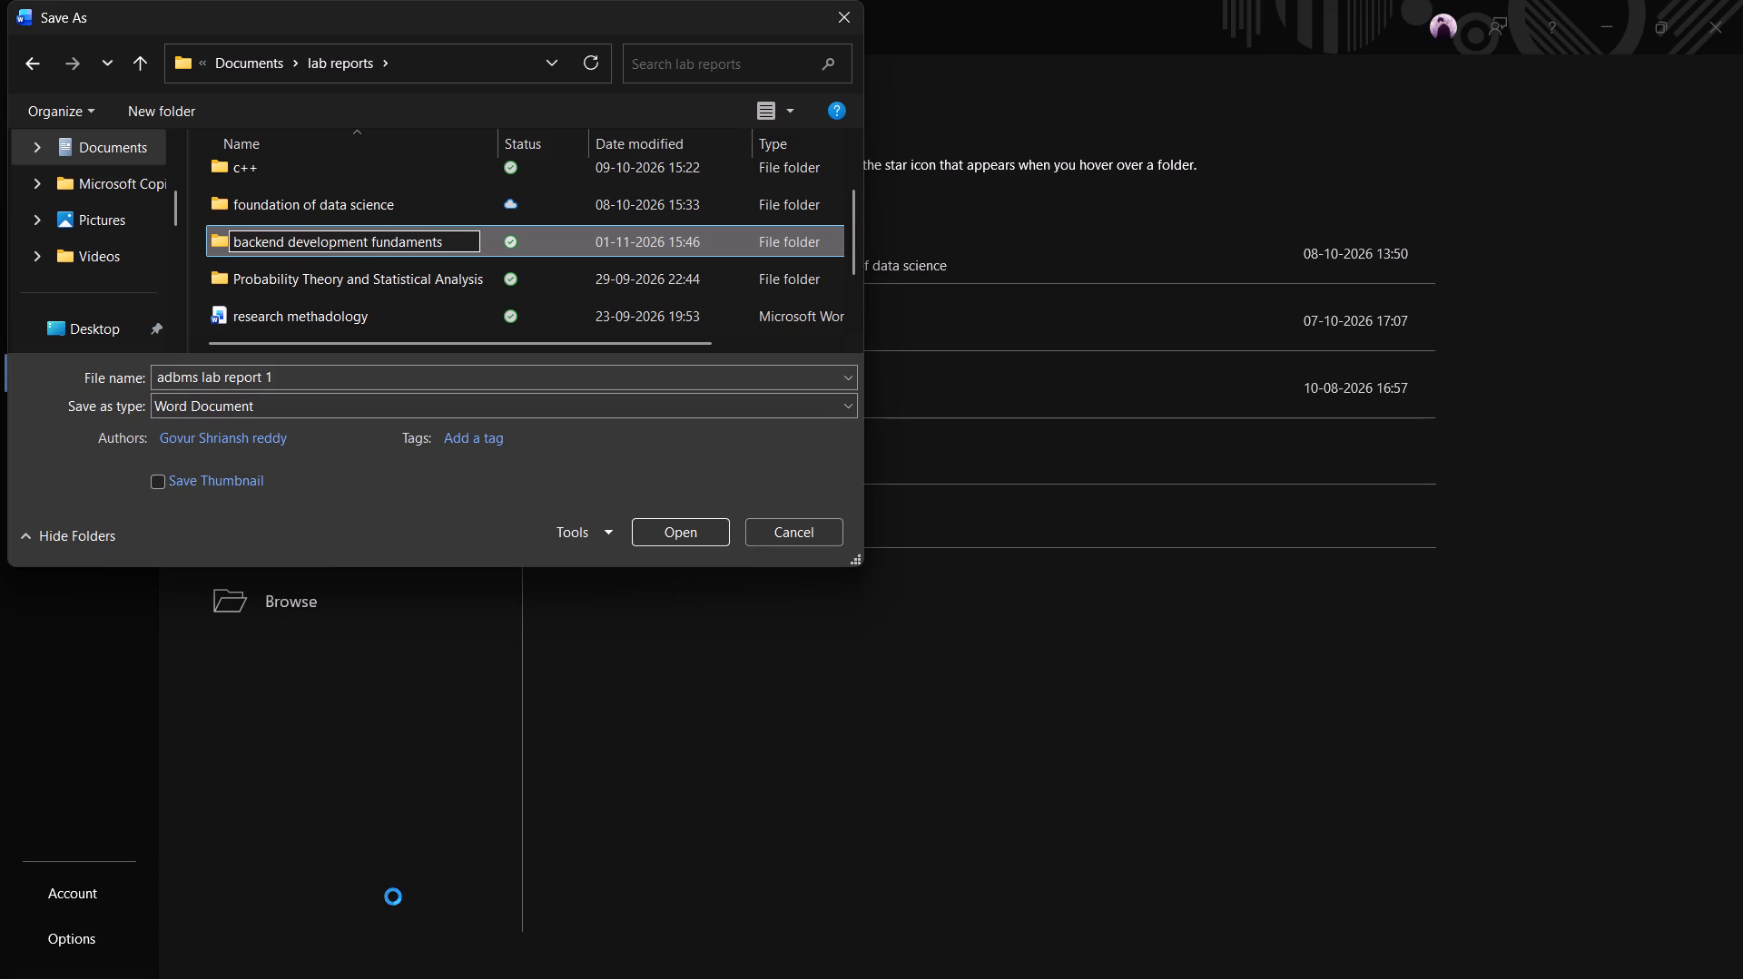
key(BackSpace)
key(a)
text(ls)
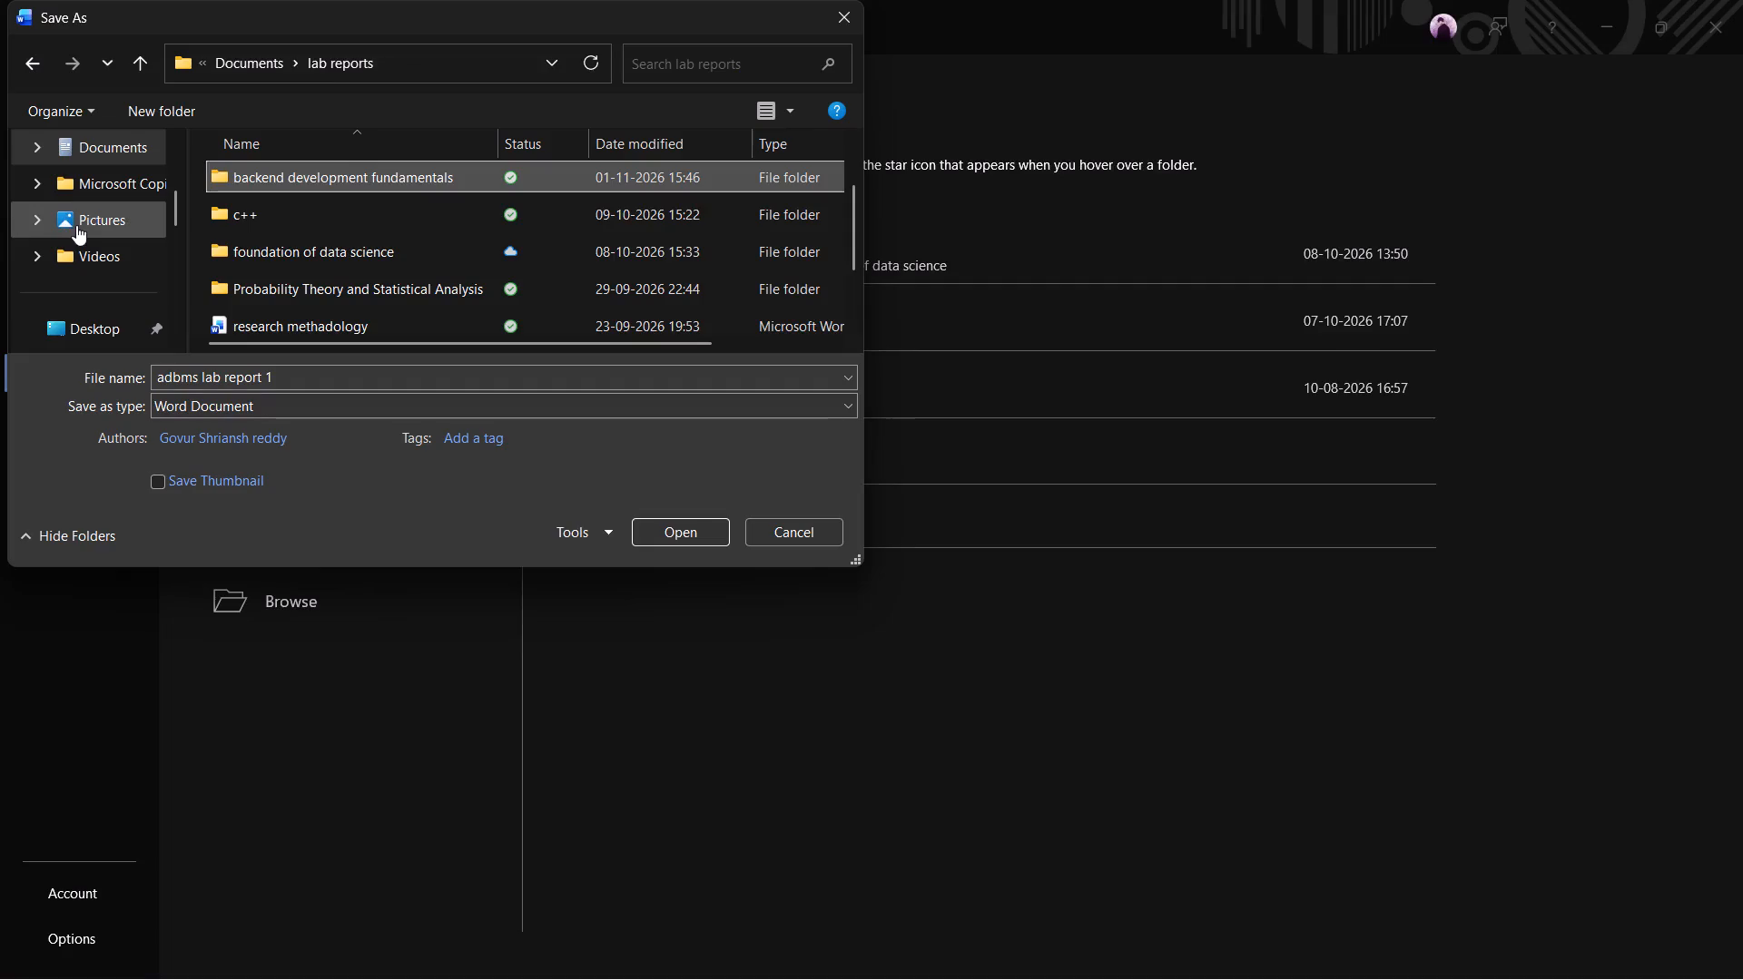
Save the copy of adbms lab report 1 in the backend development fundamentals folder as a Word document.
double_click(313, 174)
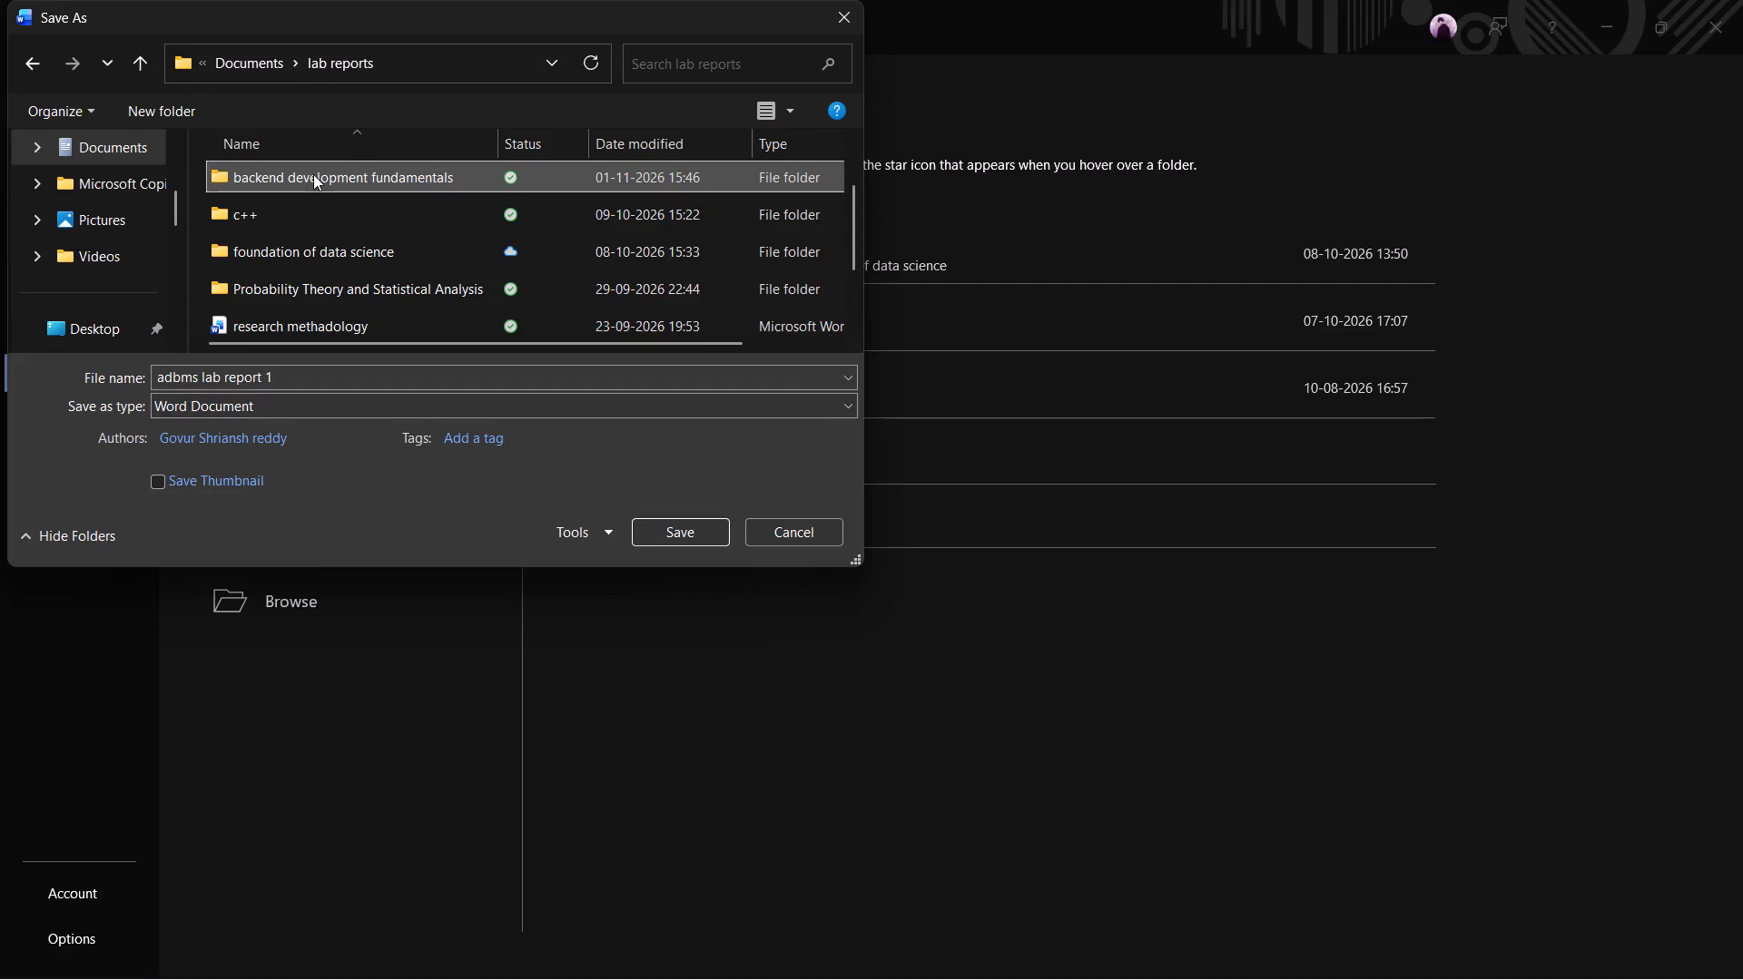
click(674, 534)
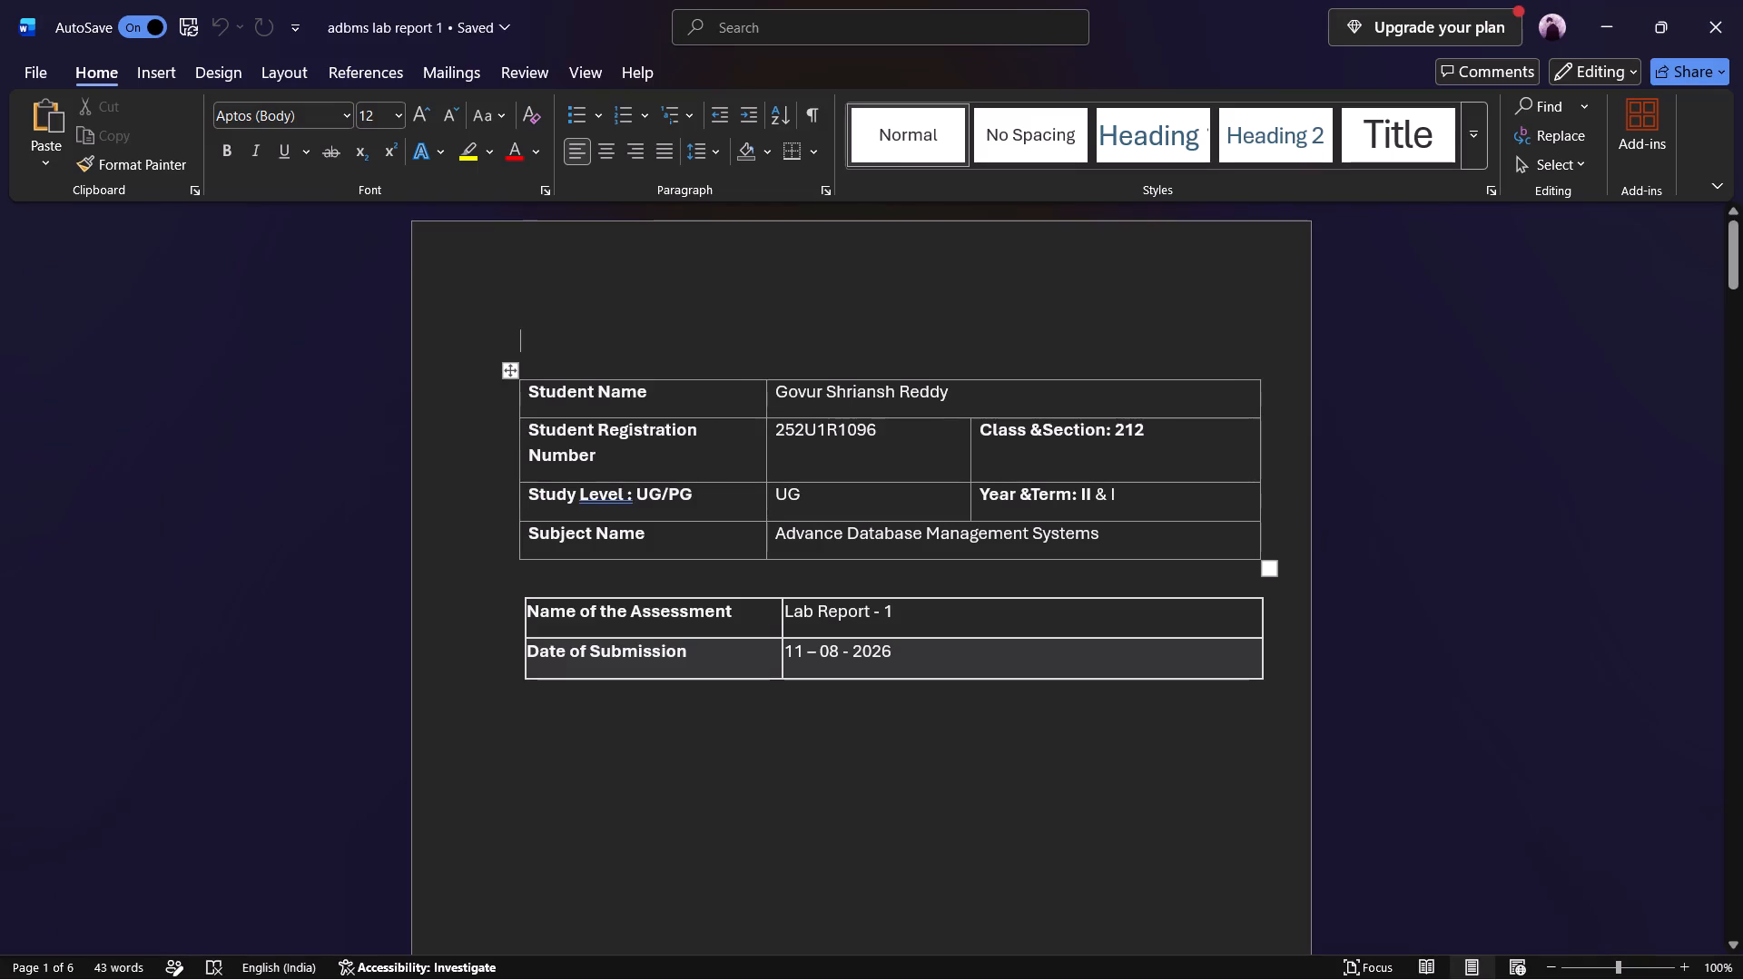
Change the term in the Year & Term cell of the cover table to II.
click(1147, 503)
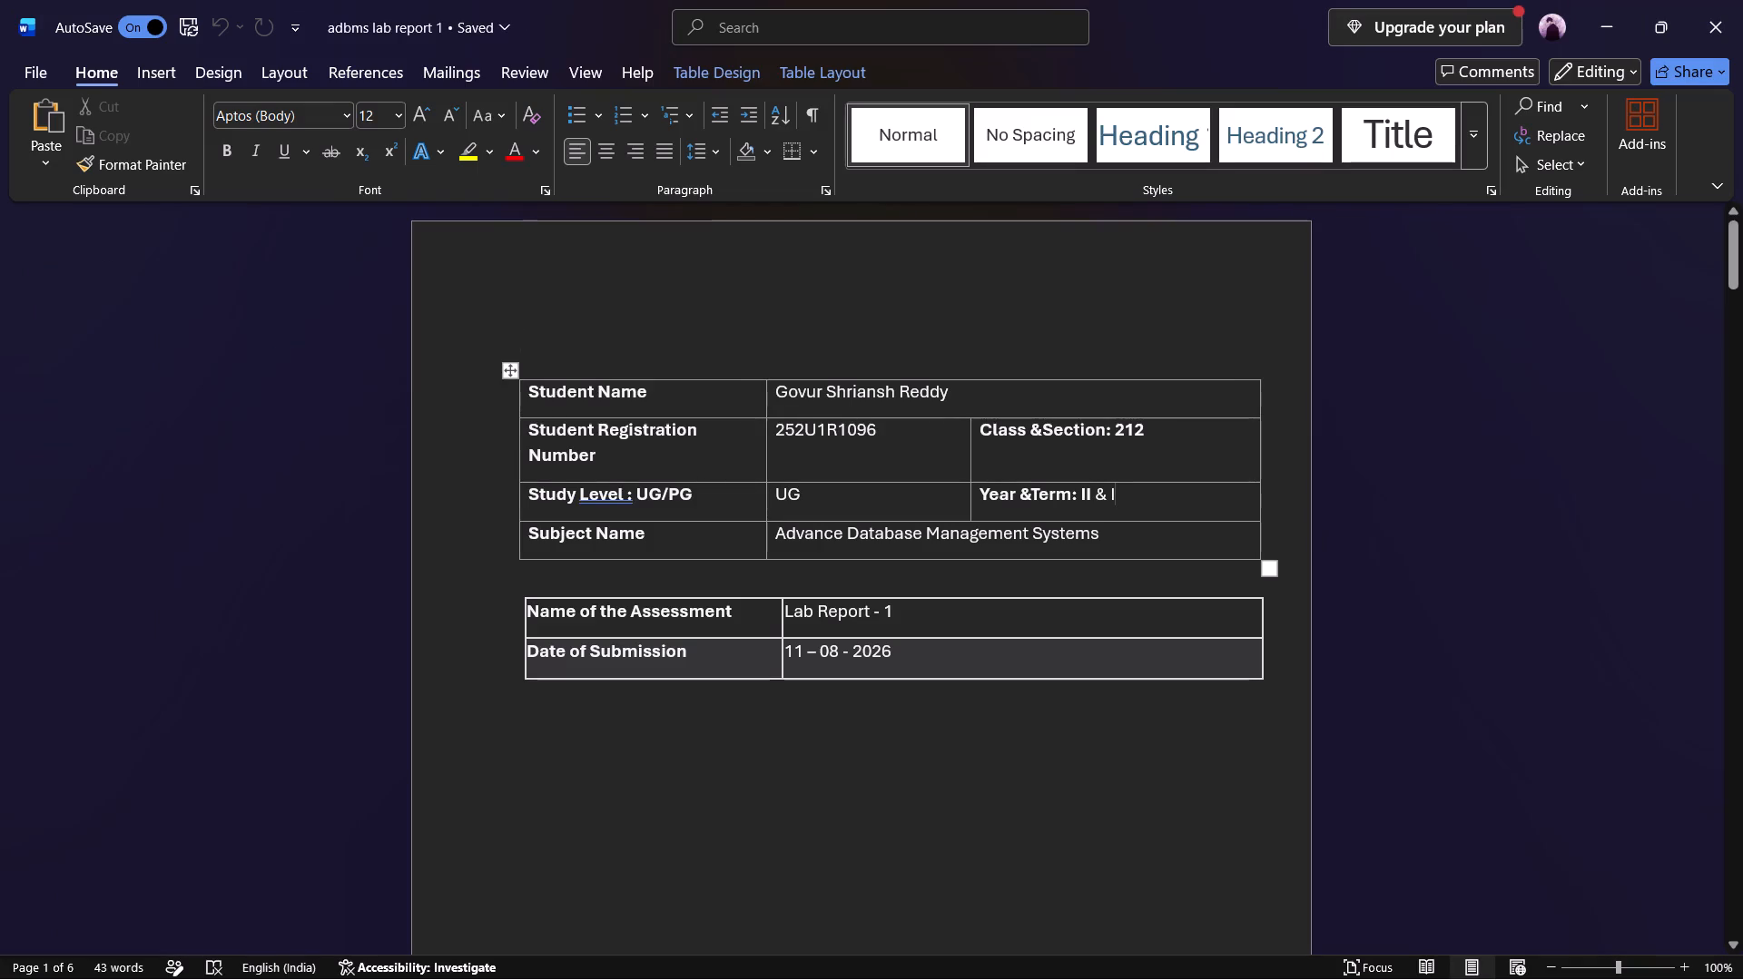
key(shift+i)
Replace the subject name in the cover table with "Backend development fundamentals".
drag(1142, 539, 856, 516)
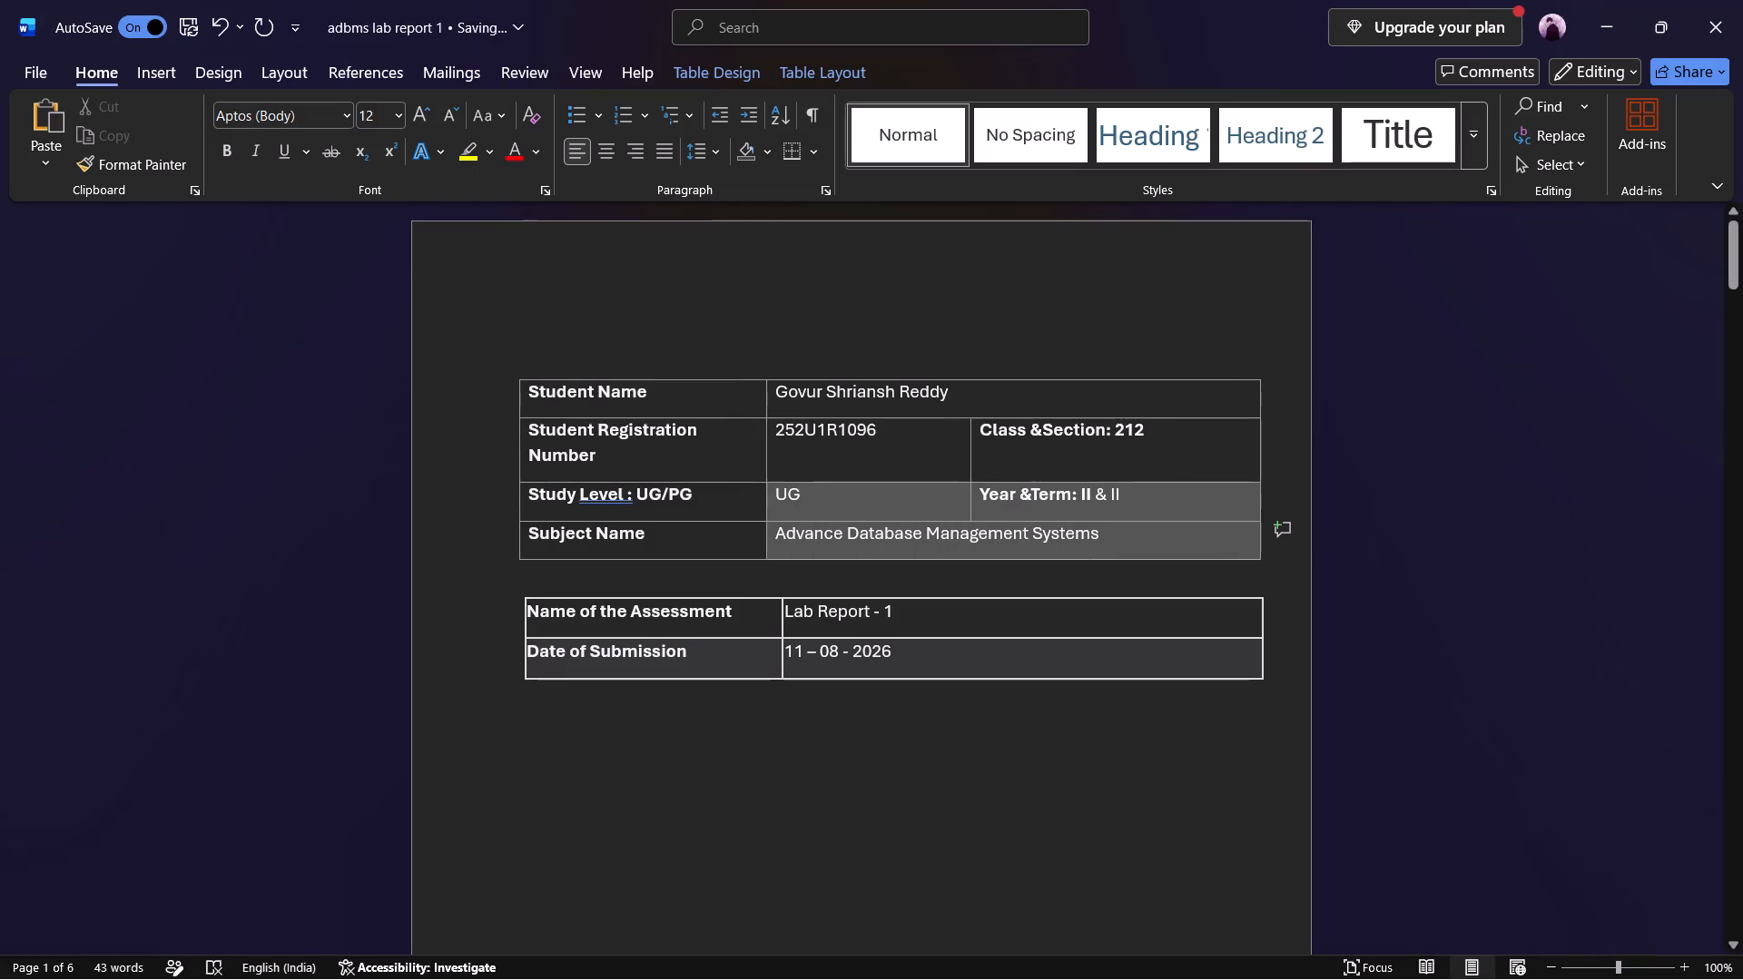
drag(856, 516, 803, 546)
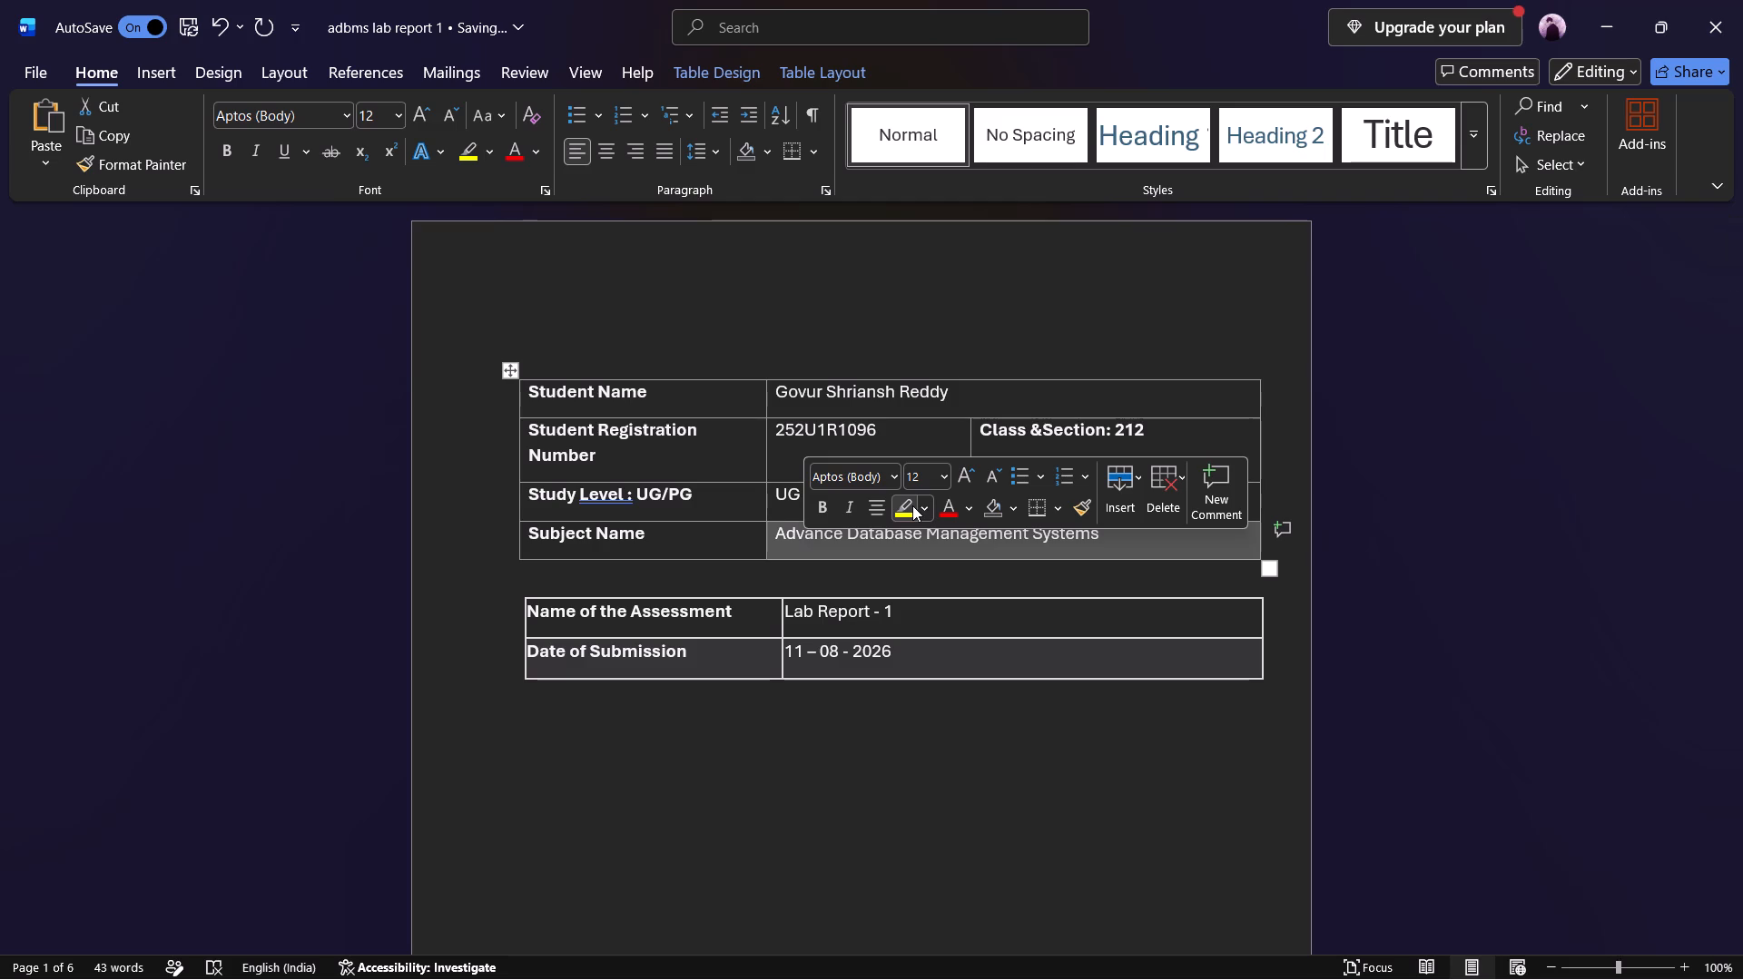
text(Back)
text(end)
key(space)
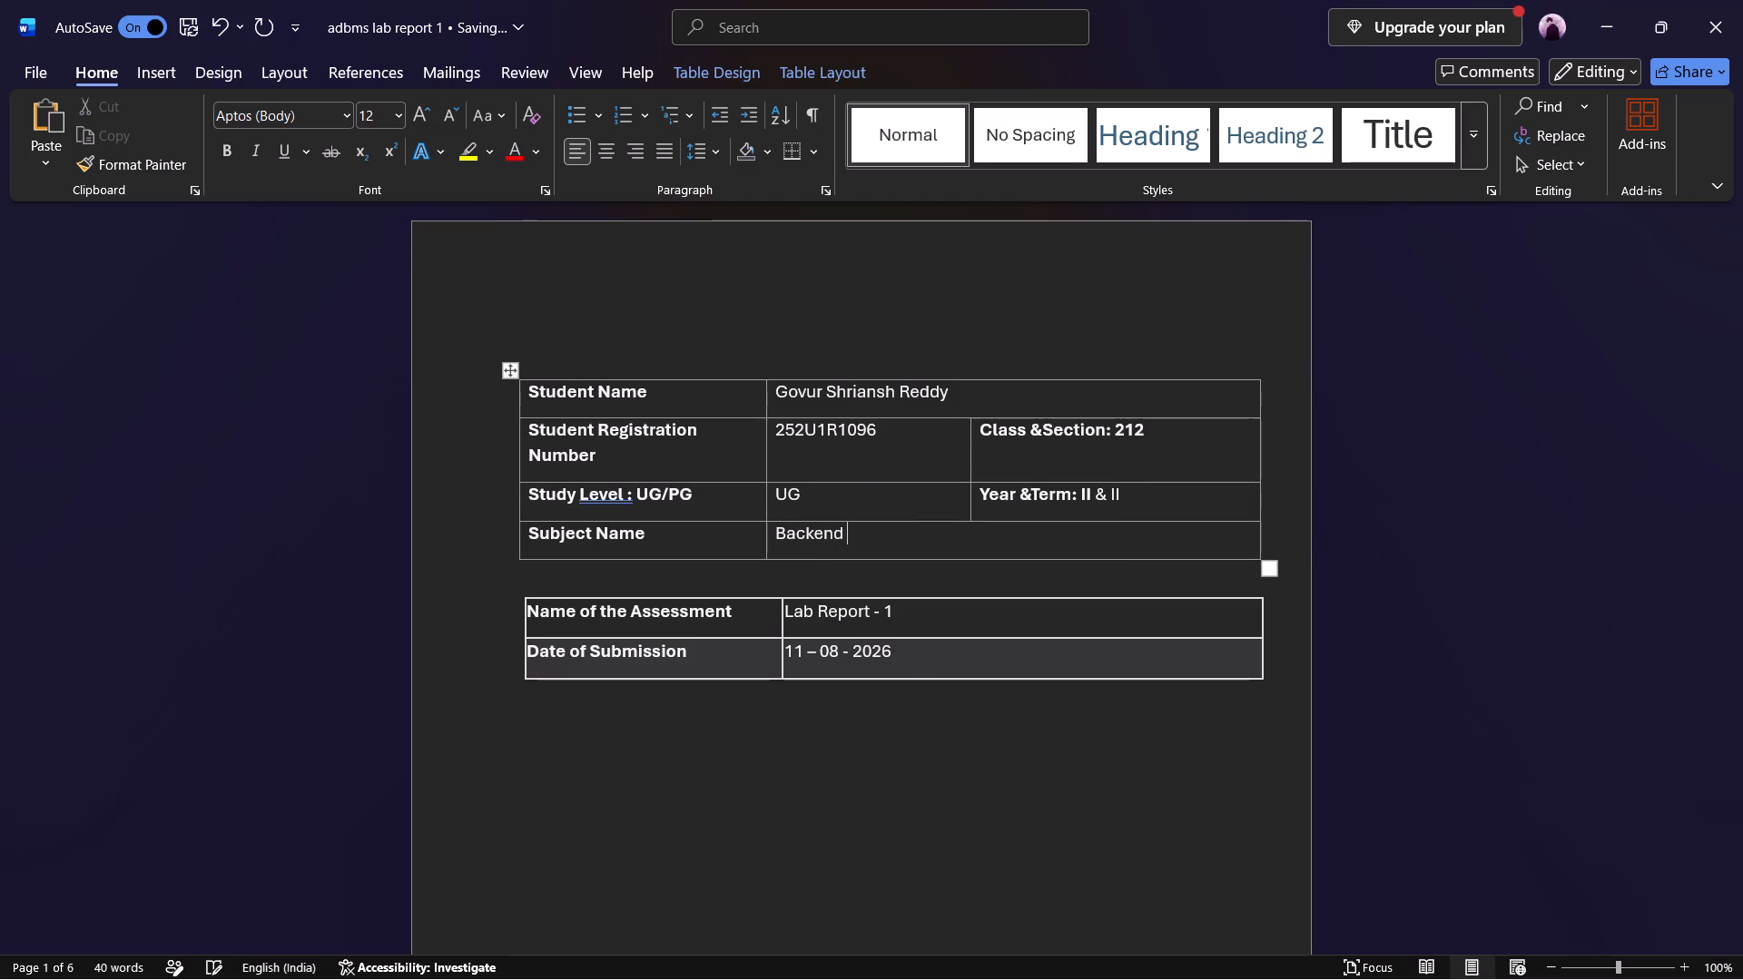
text(fe)
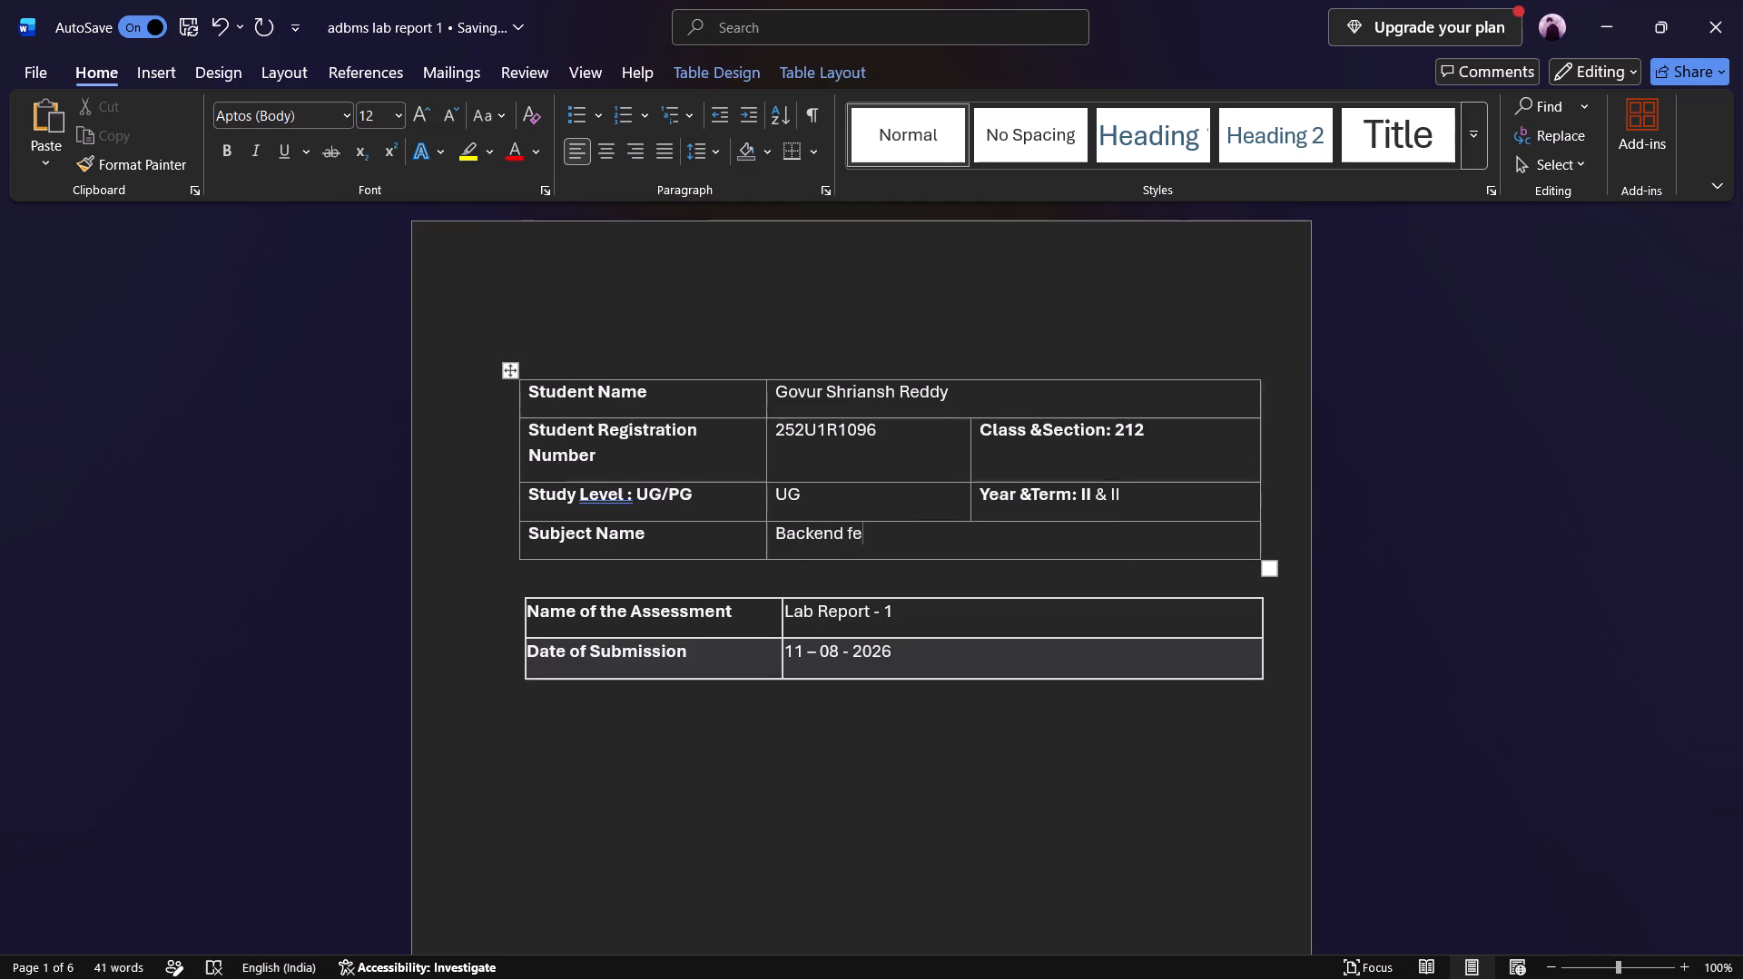
key(BackSpace)
key(BackSpace)
text(deve)
text(lope)
key(BackSpace)
text(ments)
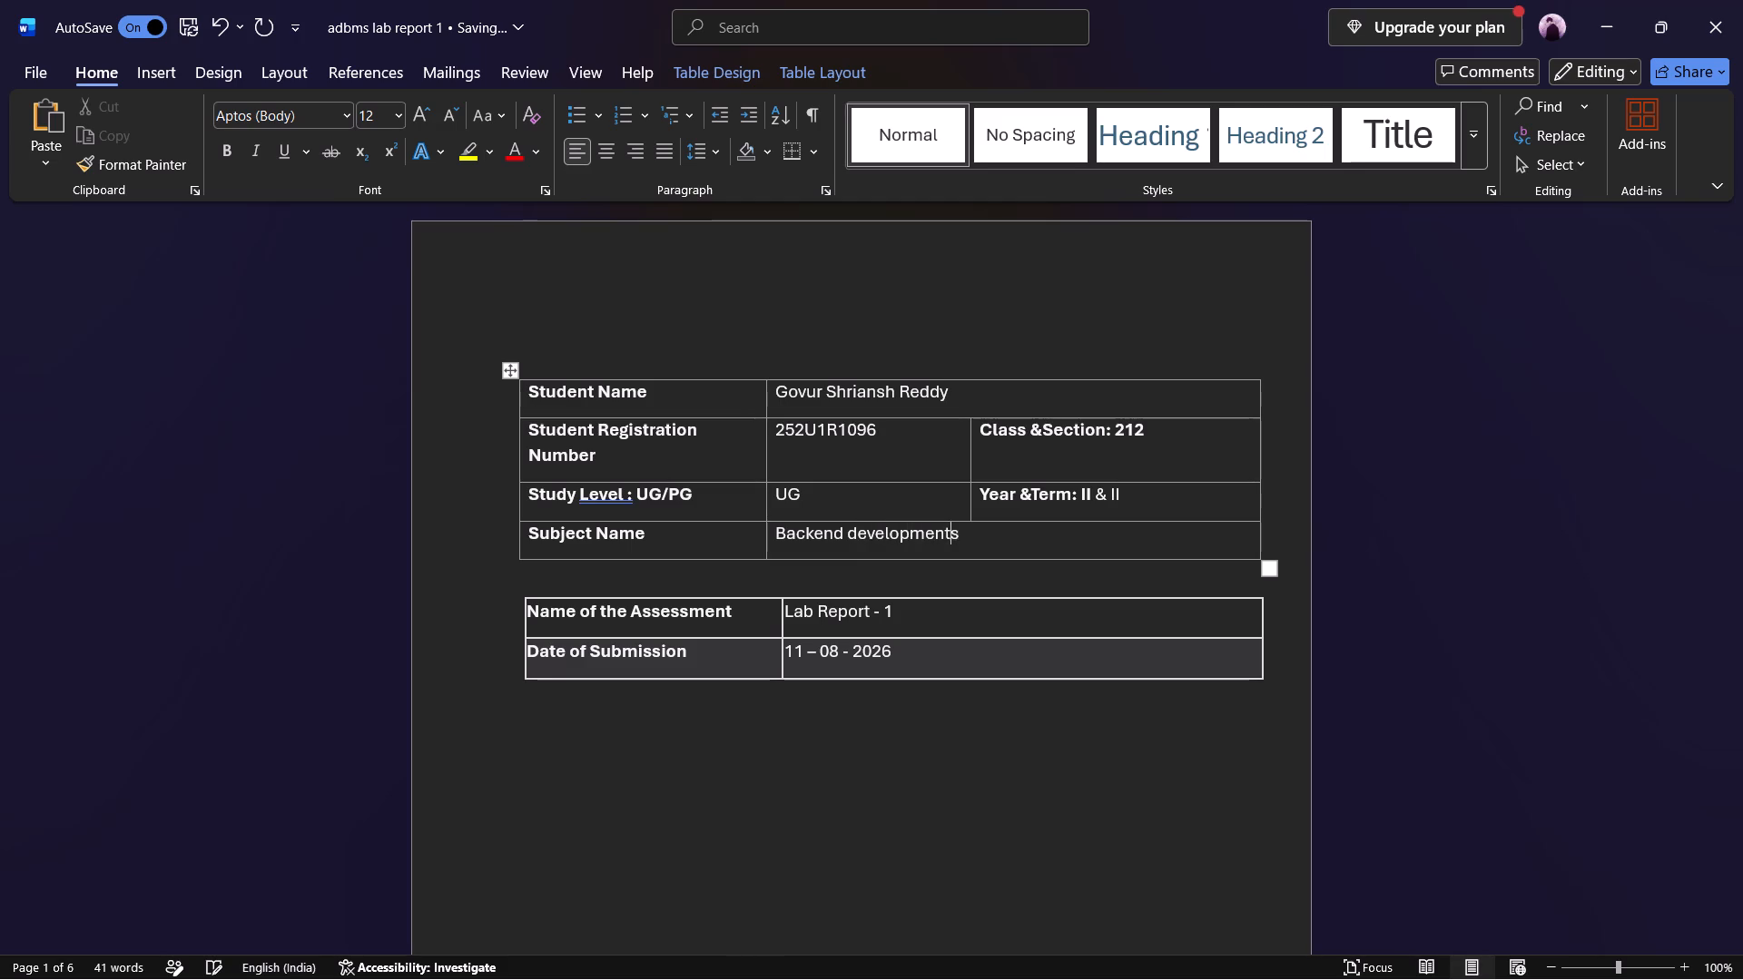
key(space)
key(BackSpace)
key(BackSpace)
key(space)
text(d)
key(BackSpace)
text(fundamentals)
key(space)
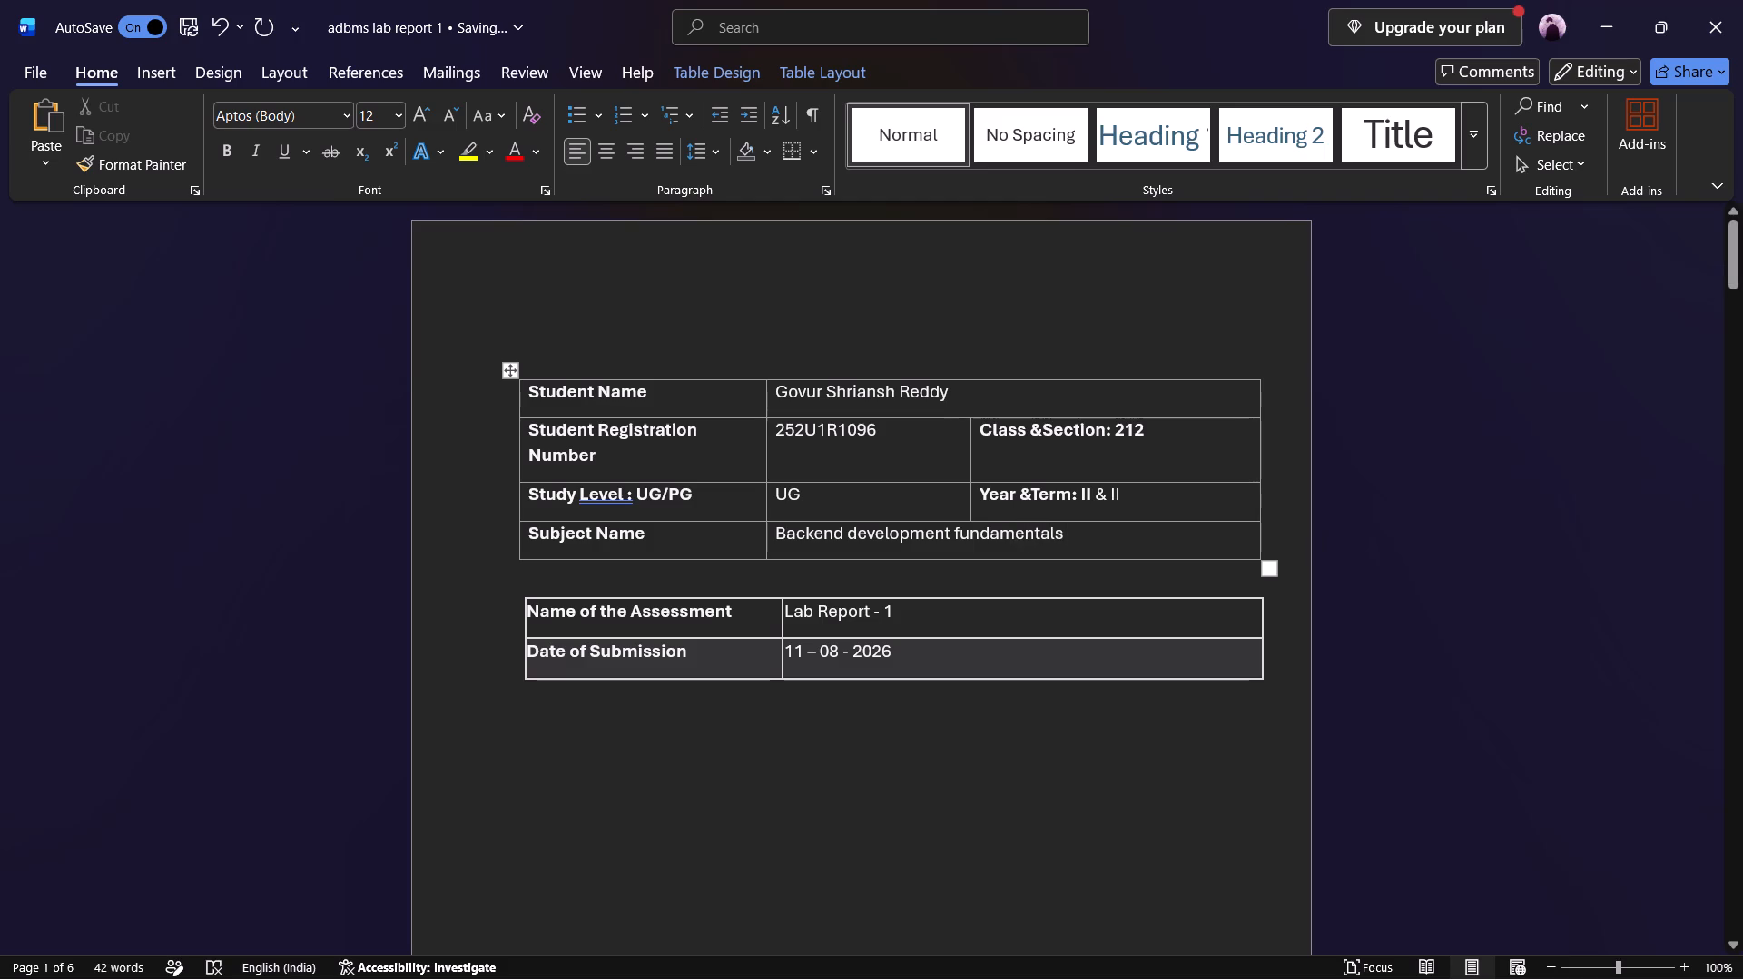
Change the date of submission in the assessment table to 1 – 11 - 2026 and save the document.
click(803, 656)
key(BackSpace)
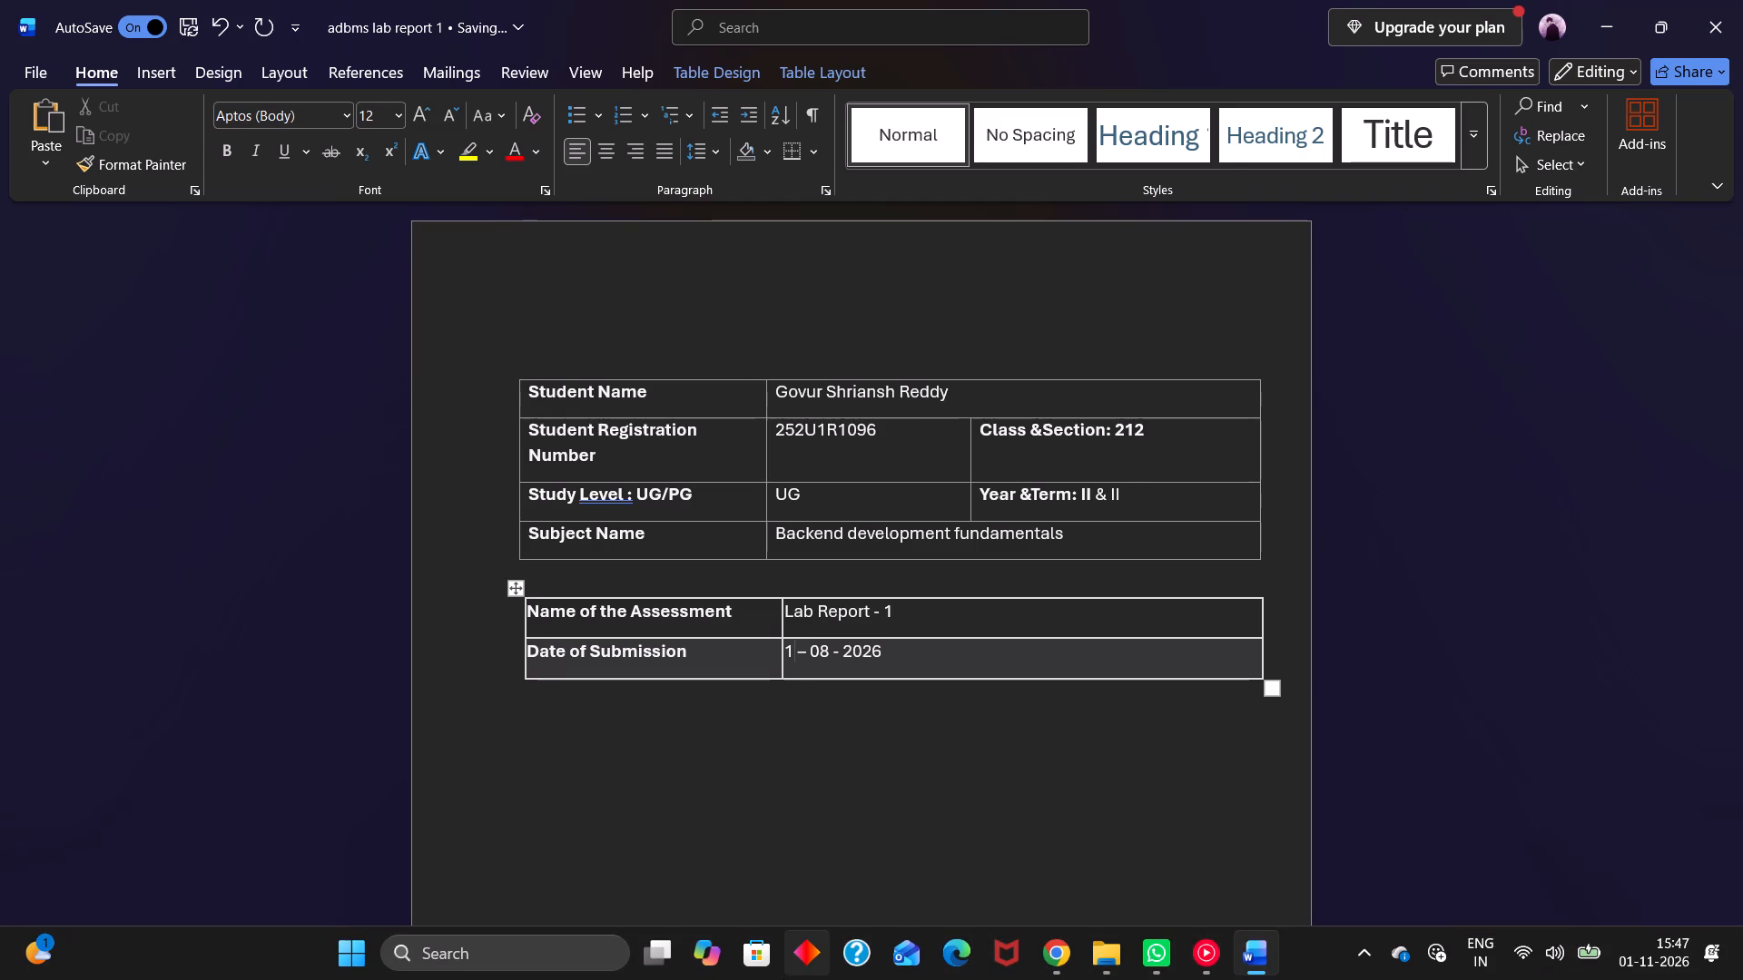
key(Right)
key(Right)
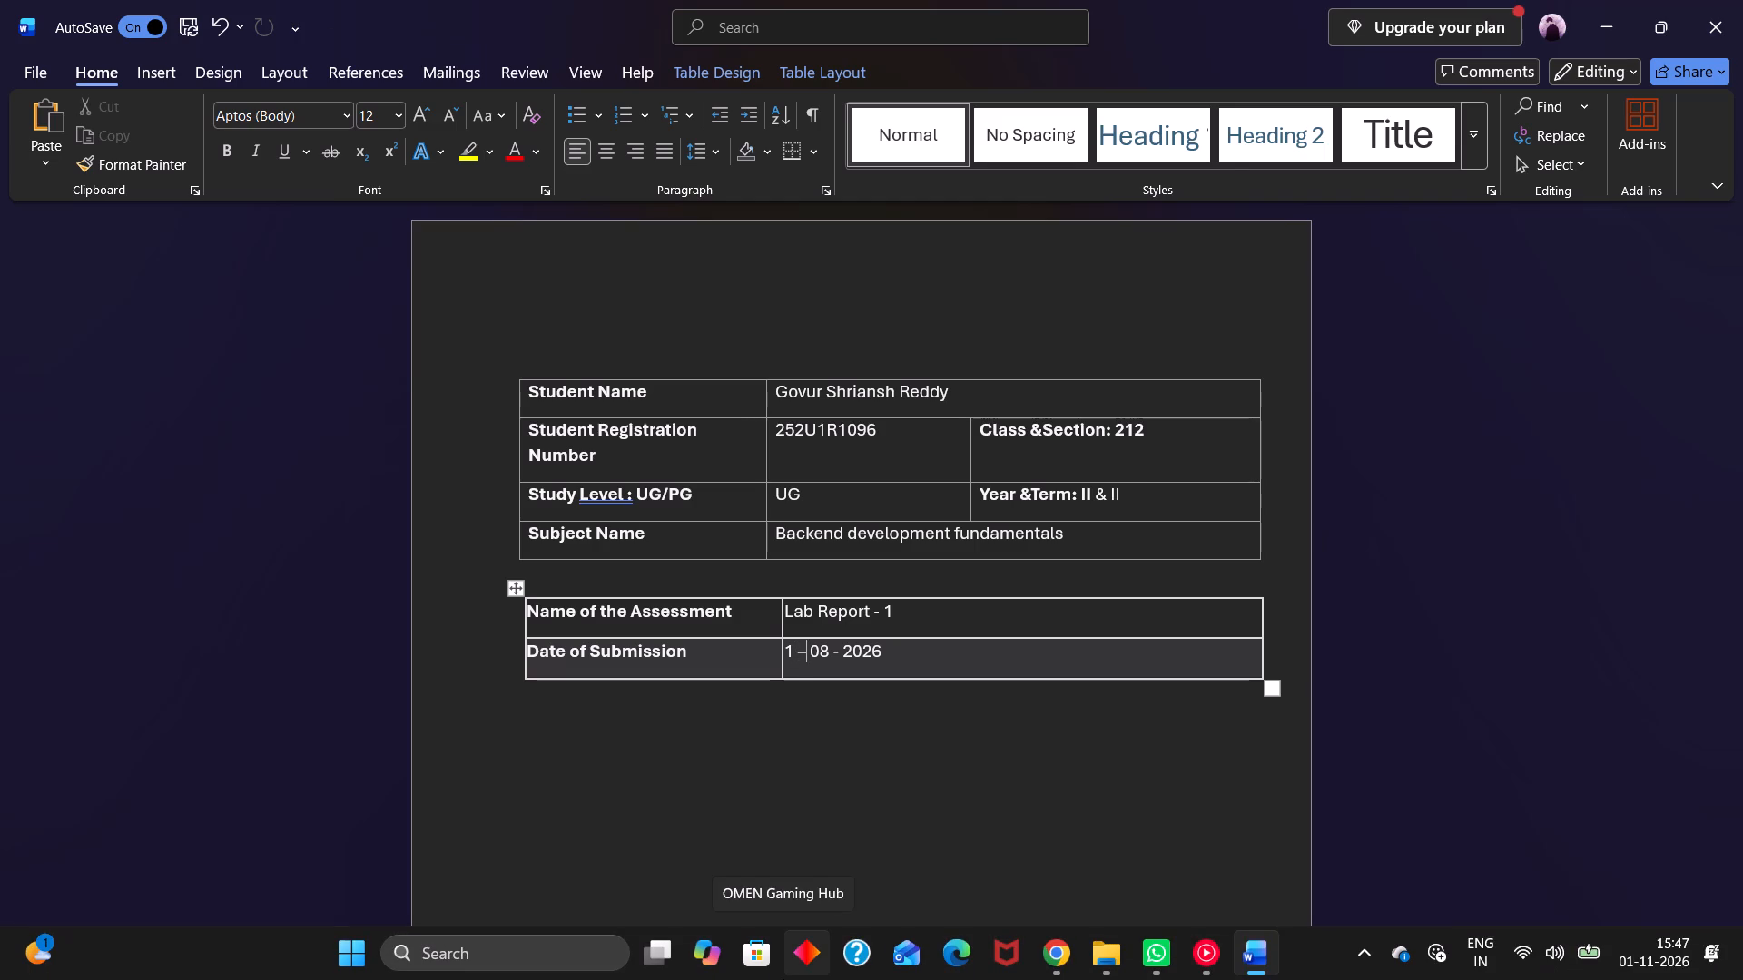
key(Right)
key(Right)
key(Right)
key(BackSpace)
key(BackSpace)
text(11)
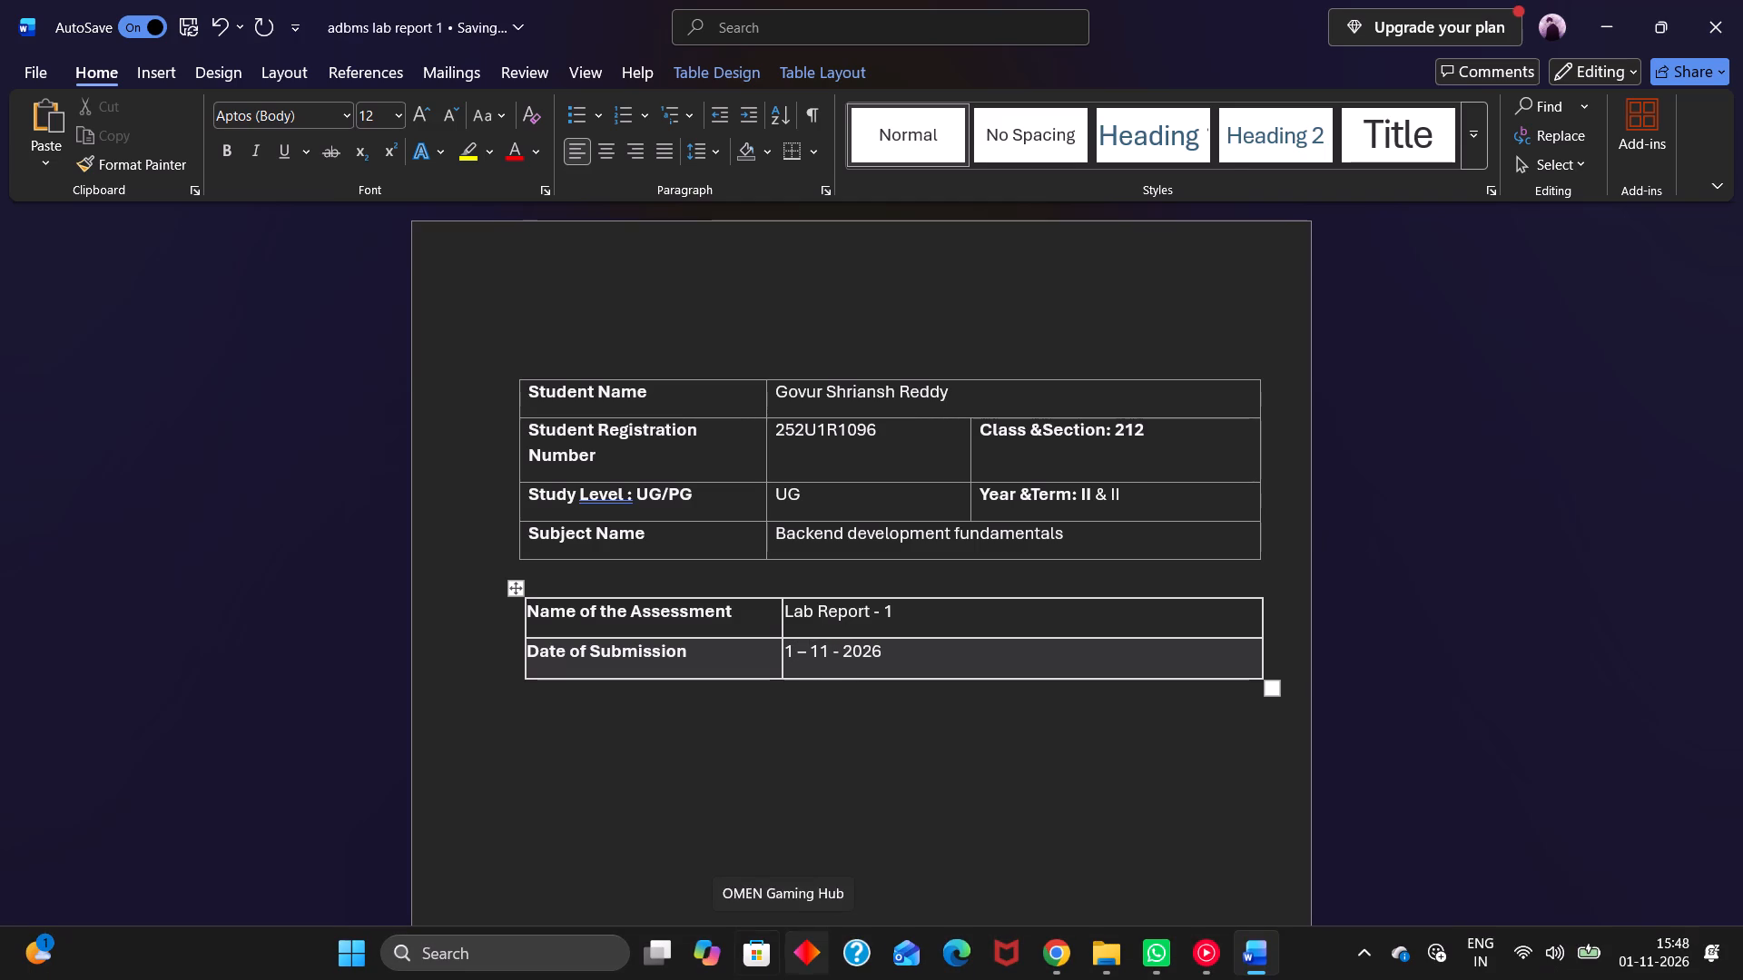
scroll(651, 560, down, 1)
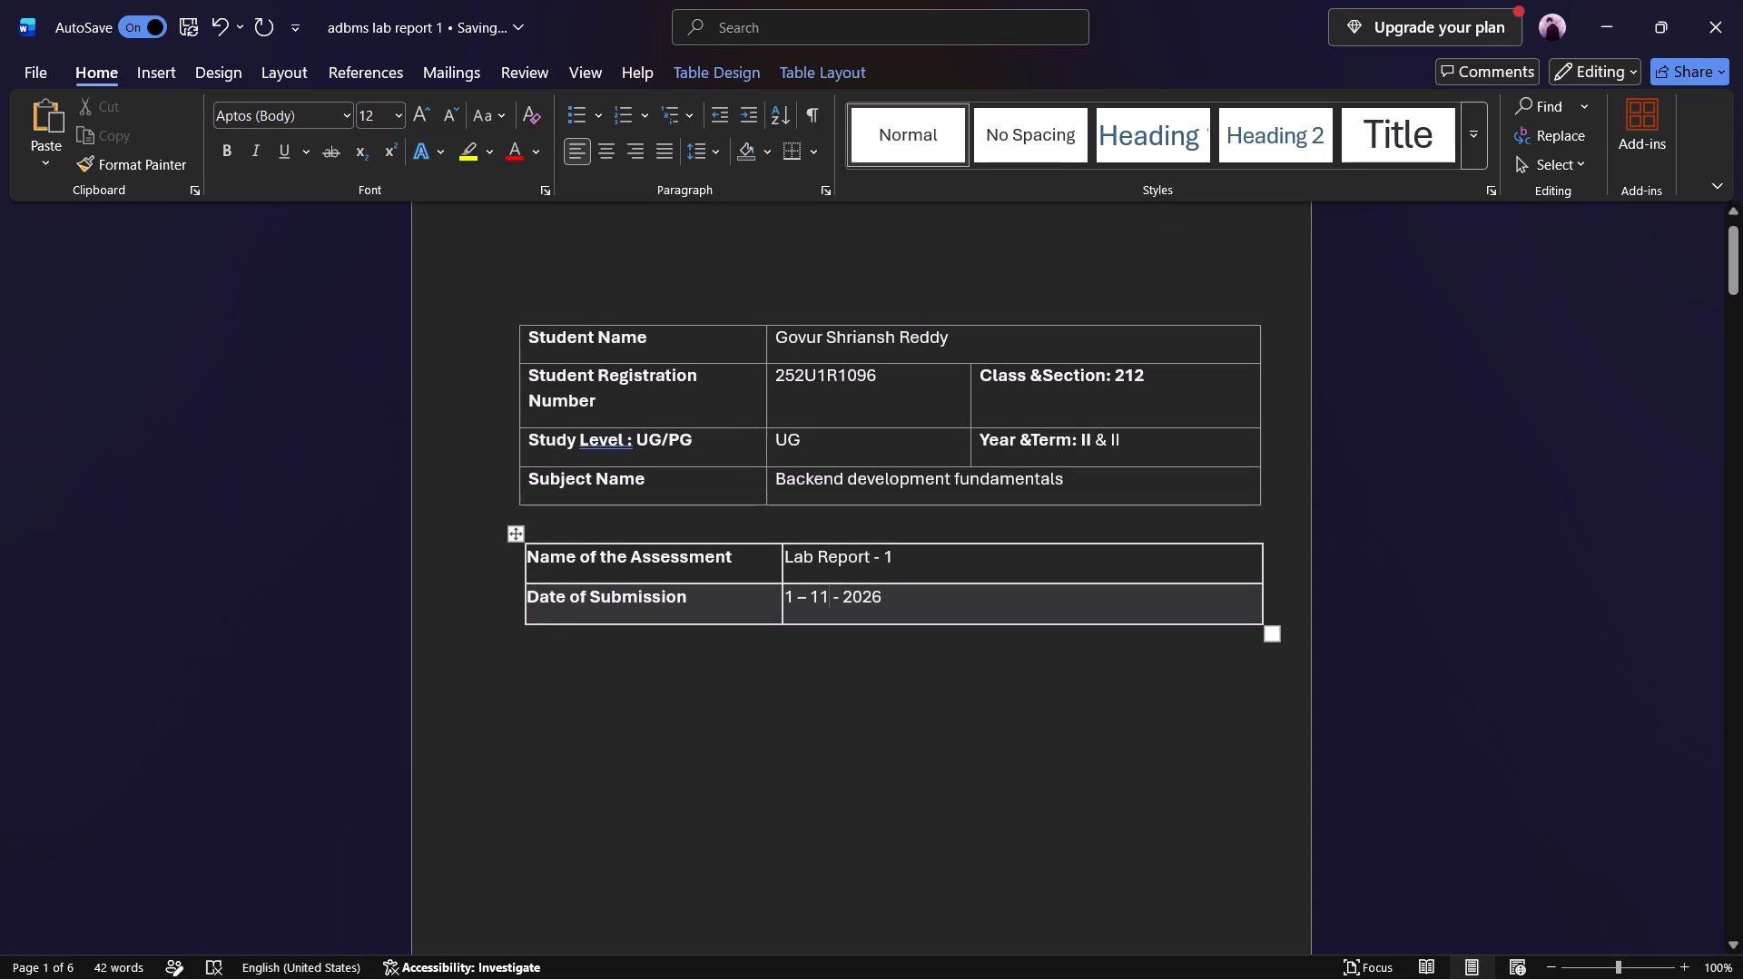
scroll(645, 530, down, 3)
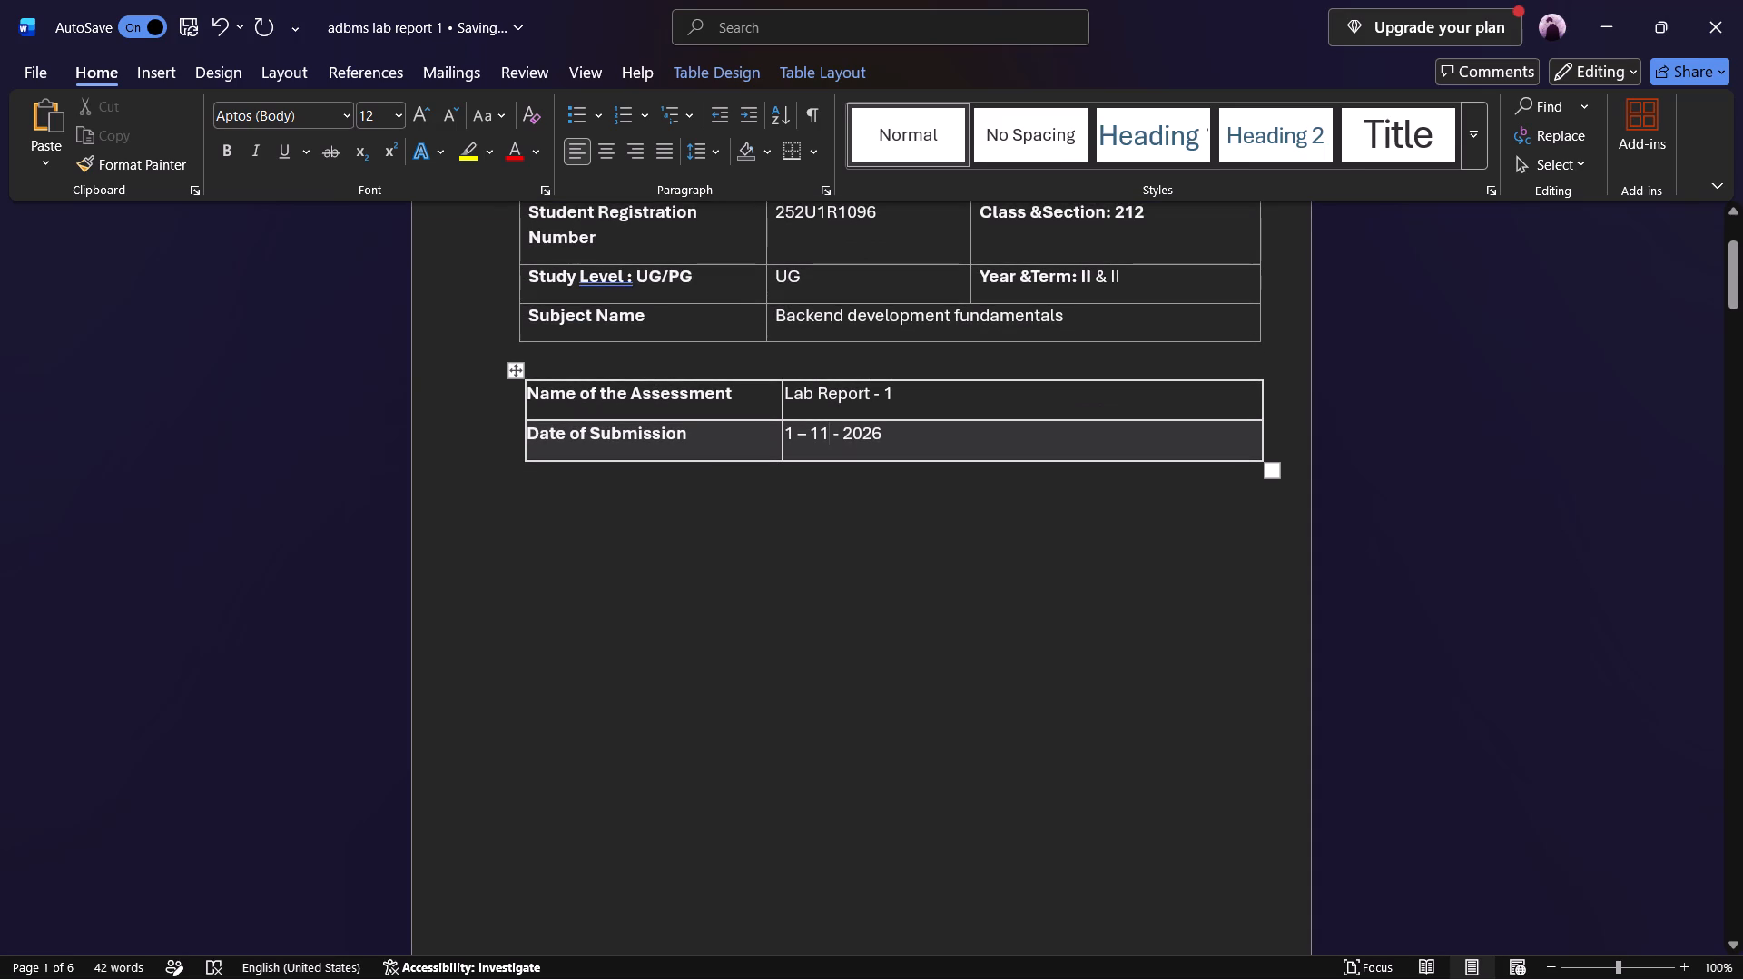
key(ctrl+s)
Delete all the handwritten page photos that follow the cover page.
scroll(633, 551, down, 4)
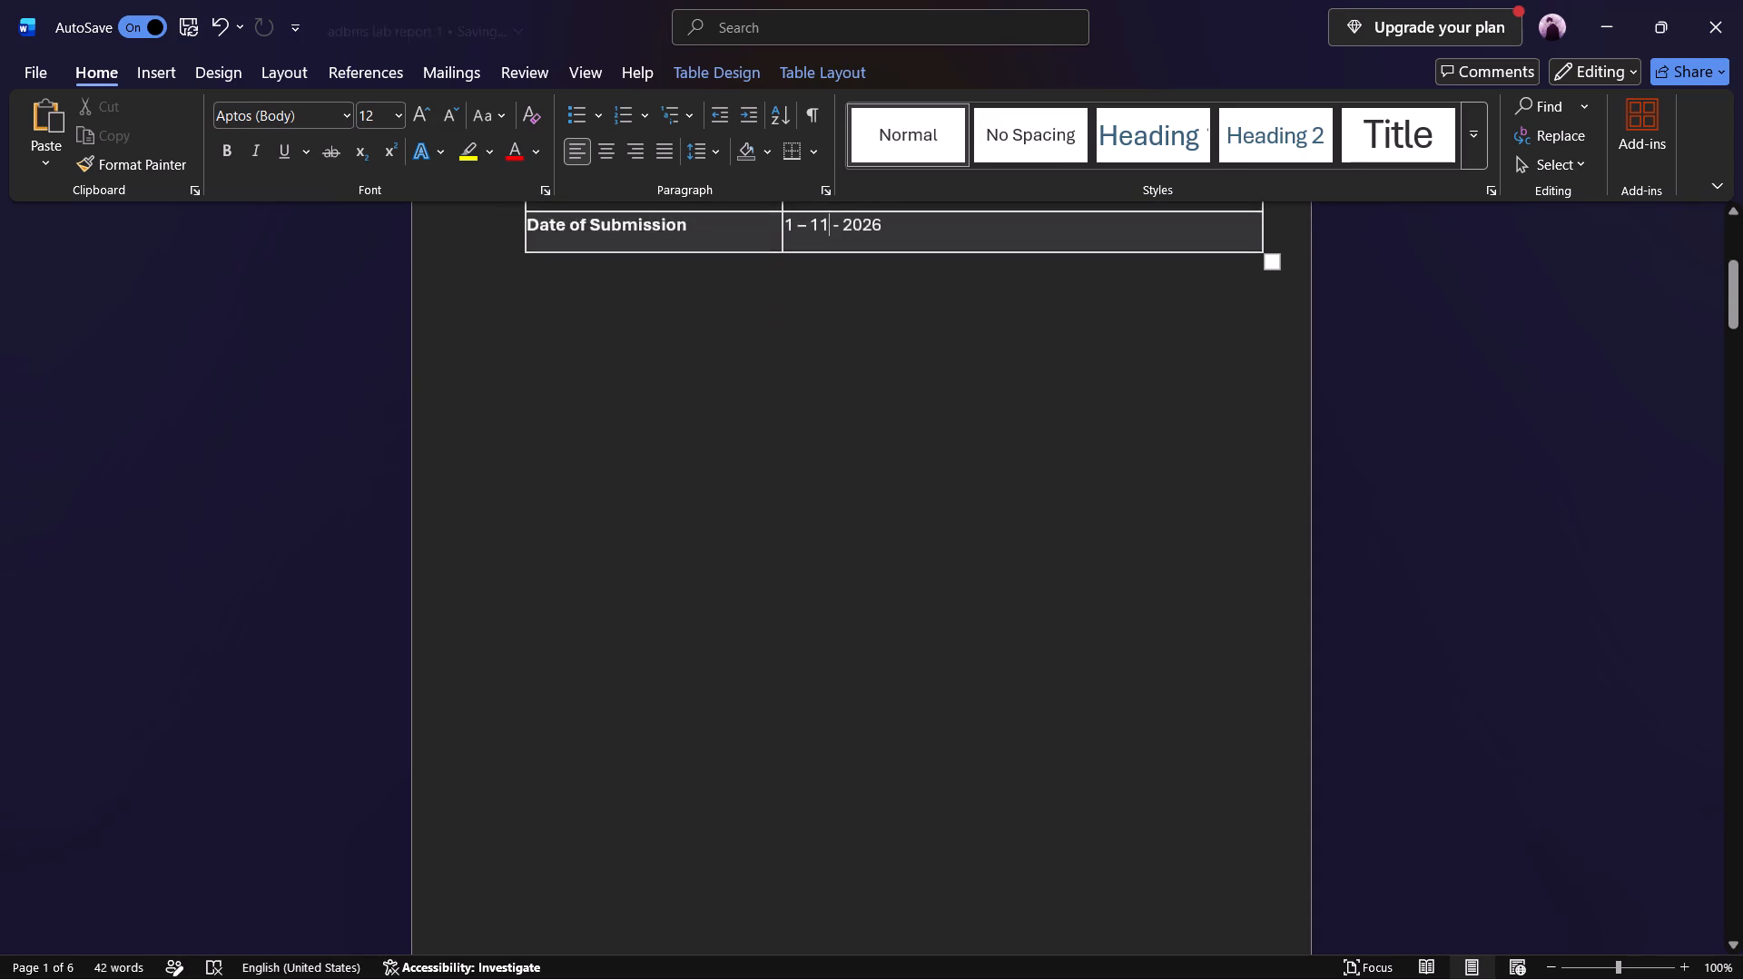
scroll(633, 551, down, 11)
drag(557, 526, 556, 709)
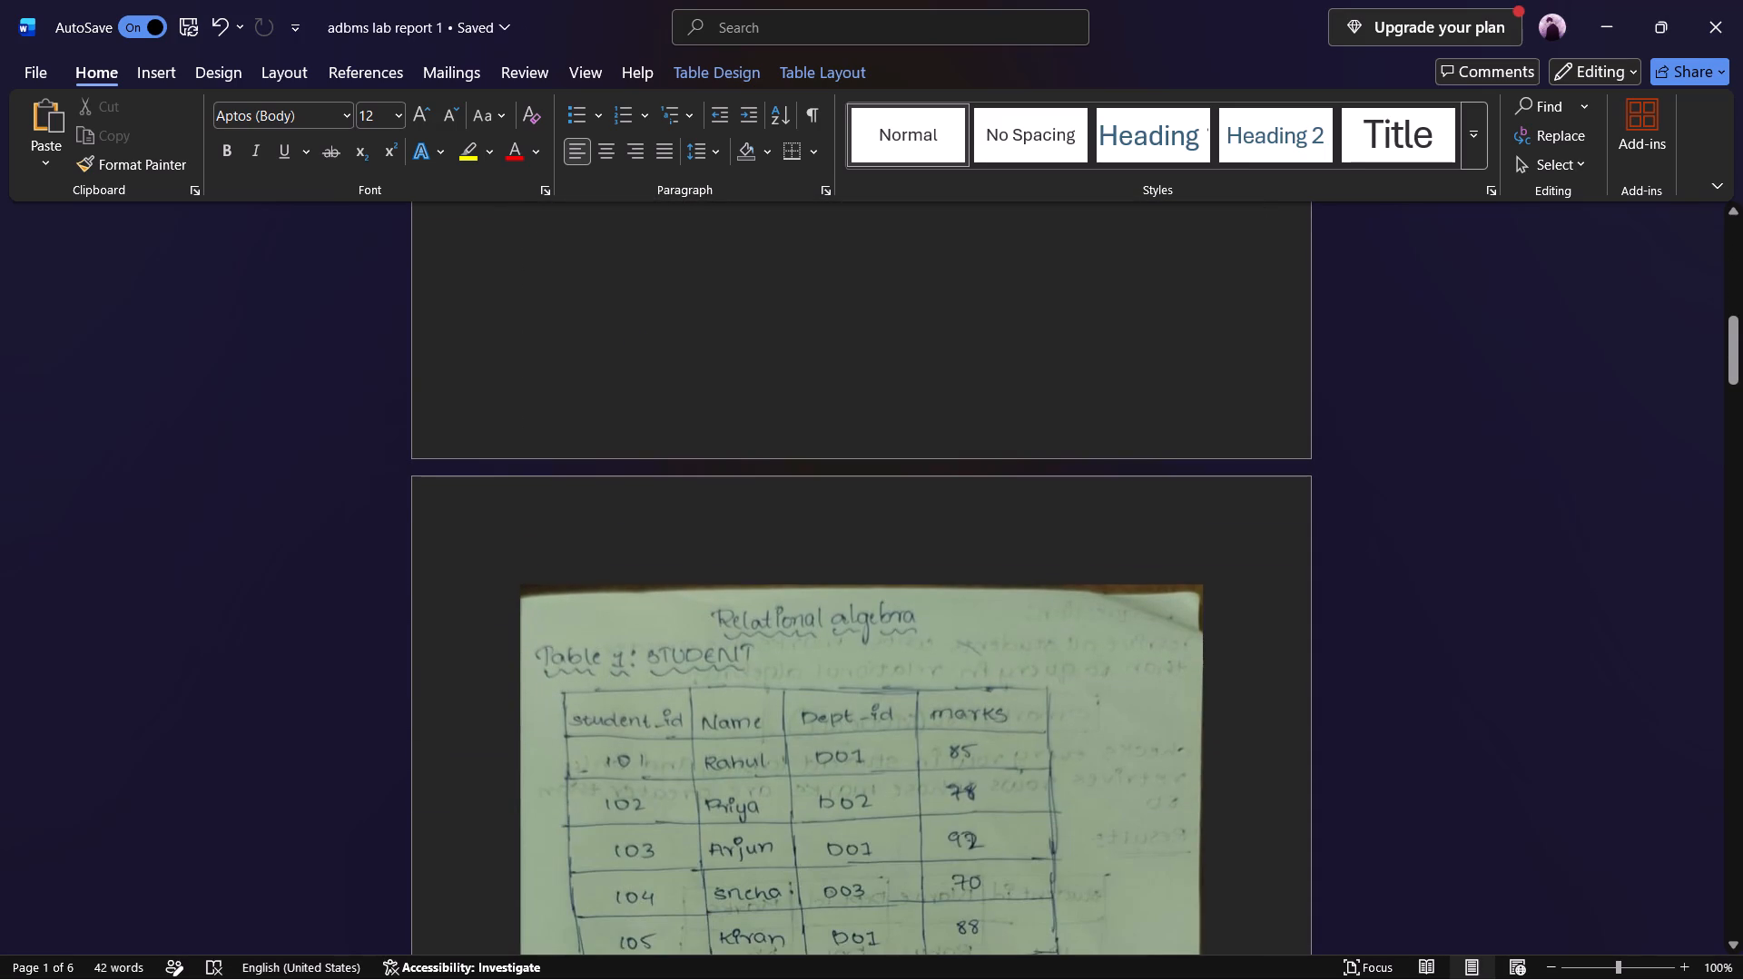
drag(556, 709, 587, 857)
click(542, 382)
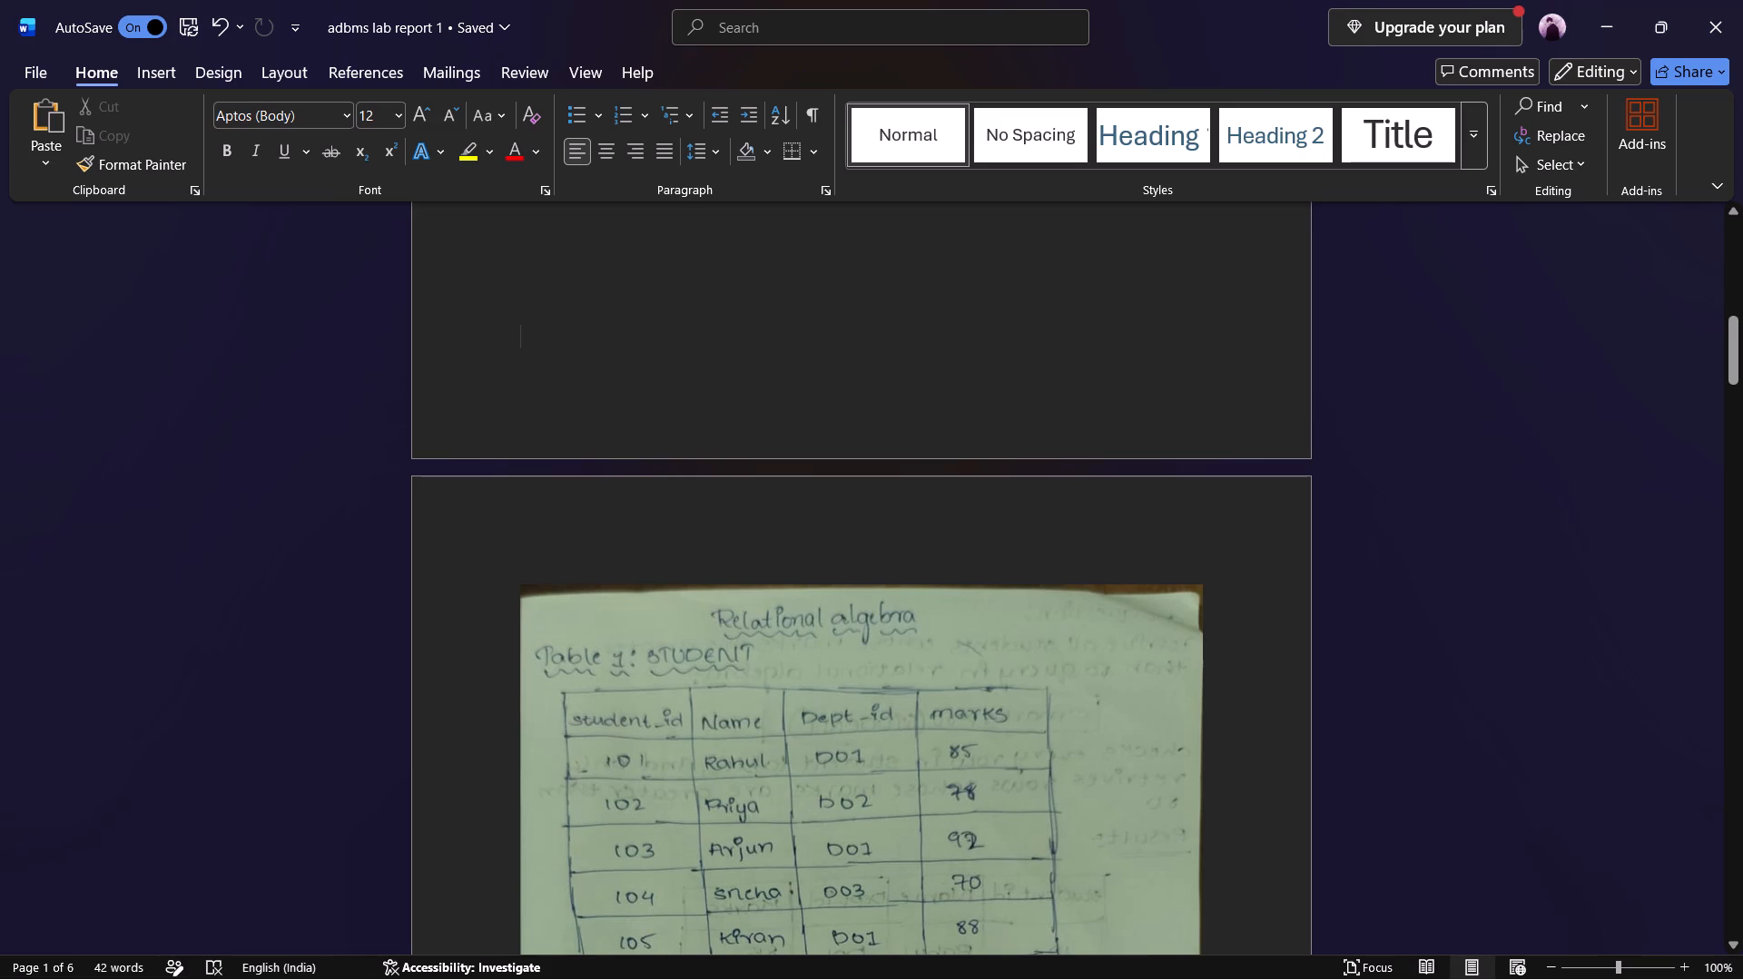
key(shift+Down)
key(shift+Down)
key(shift+Down)
key(shift+Down)
key(shift+Down)
key(shift+Down)
key(shift+Down)
key(shift+Down)
key(shift+Down)
key(shift+Down)
key(shift+Down)
key(shift+Down)
key(shift+Down)
key(shift+Down)
key(shift+Down)
key(shift+Down)
key(shift+Down)
key(shift+Down)
key(shift+Down)
key(shift+Down)
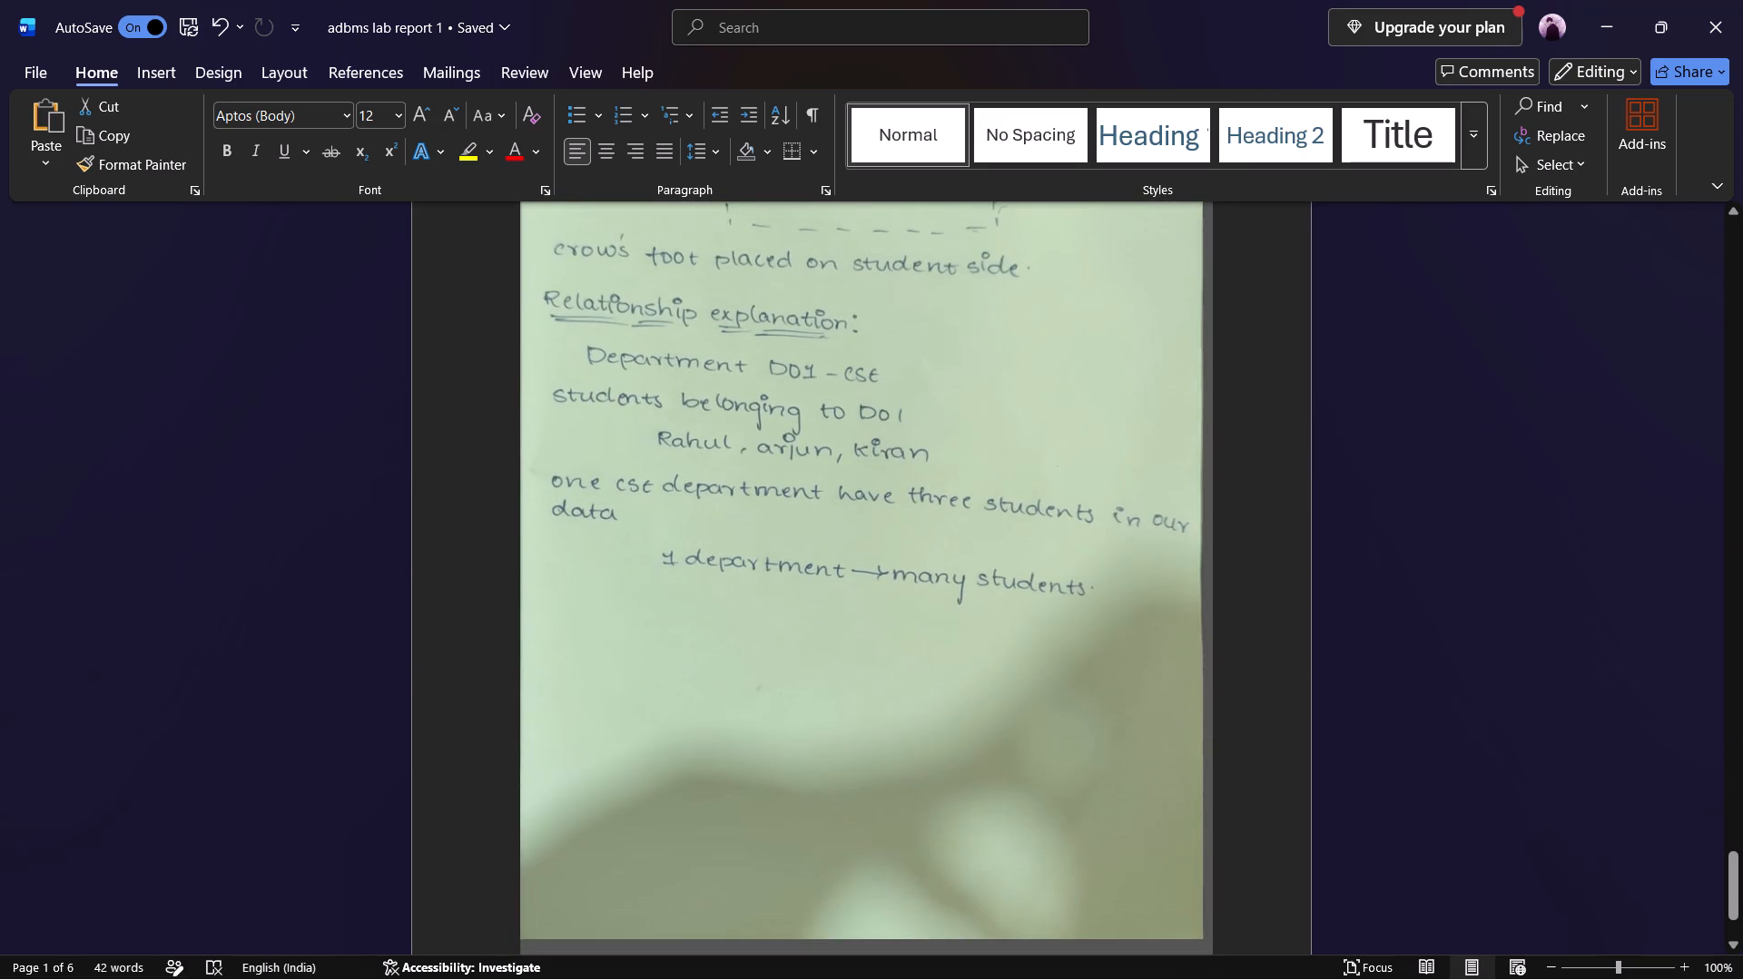
key(BackSpace)
Add the heading line "Question 1 :" on a new page after the cover page, followed by an empty line.
key(Return)
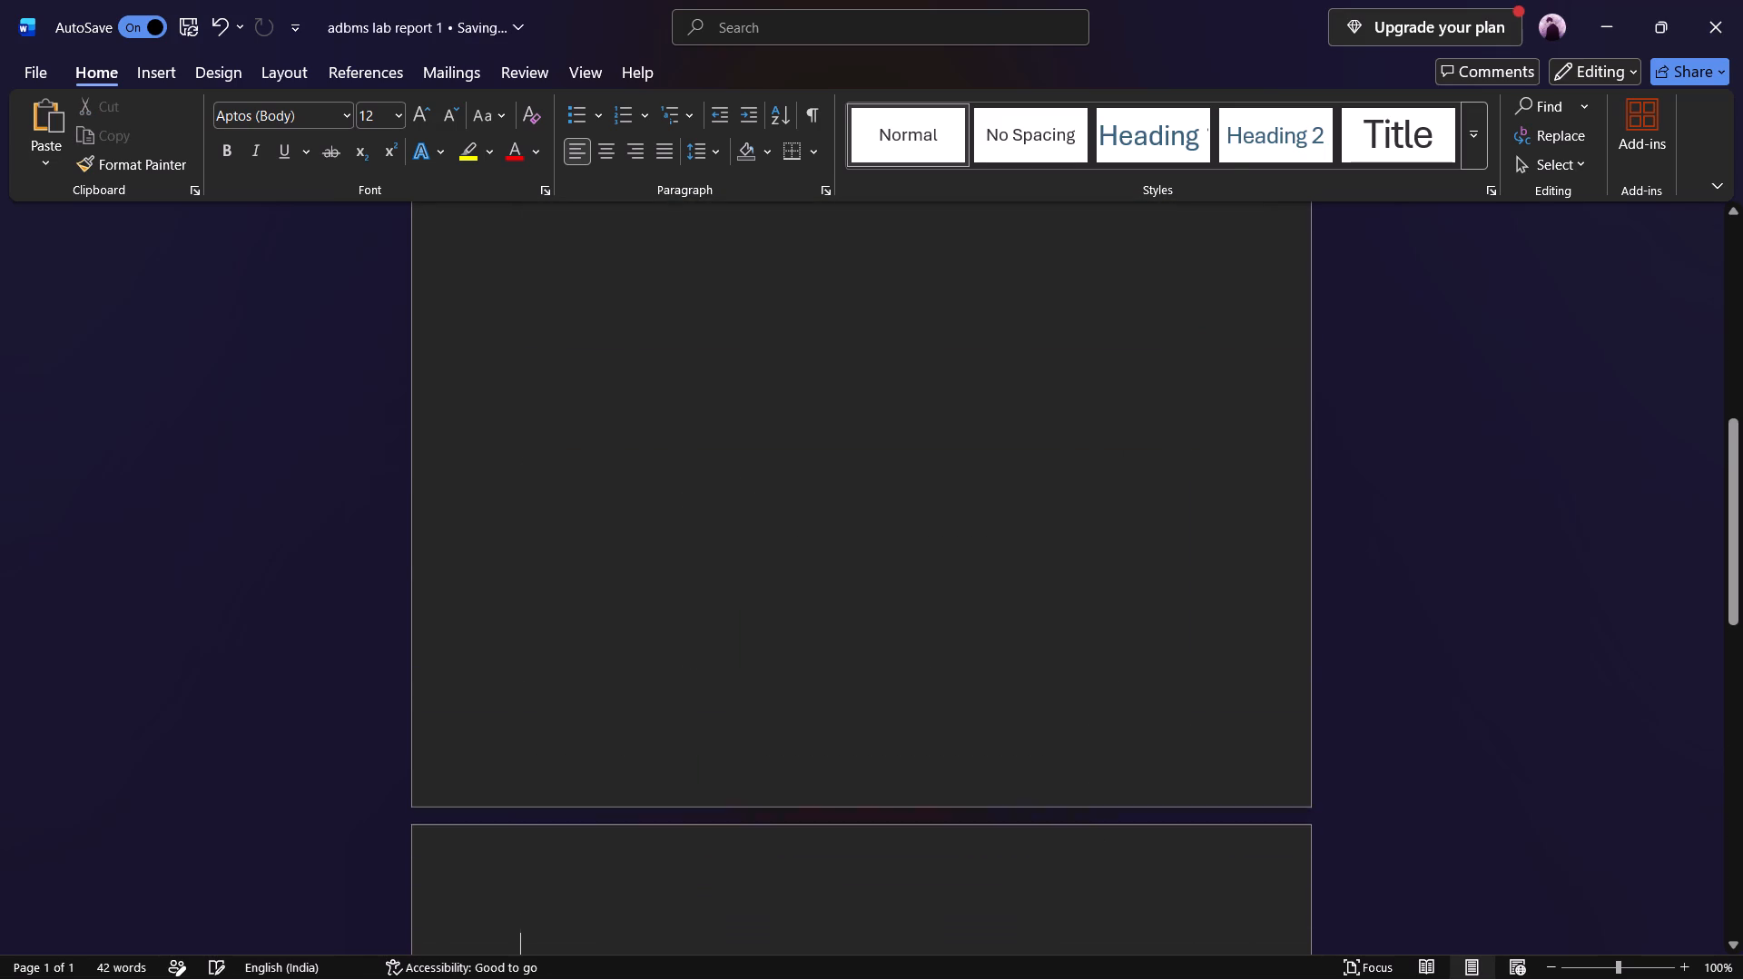
text(Question 1)
key(space)
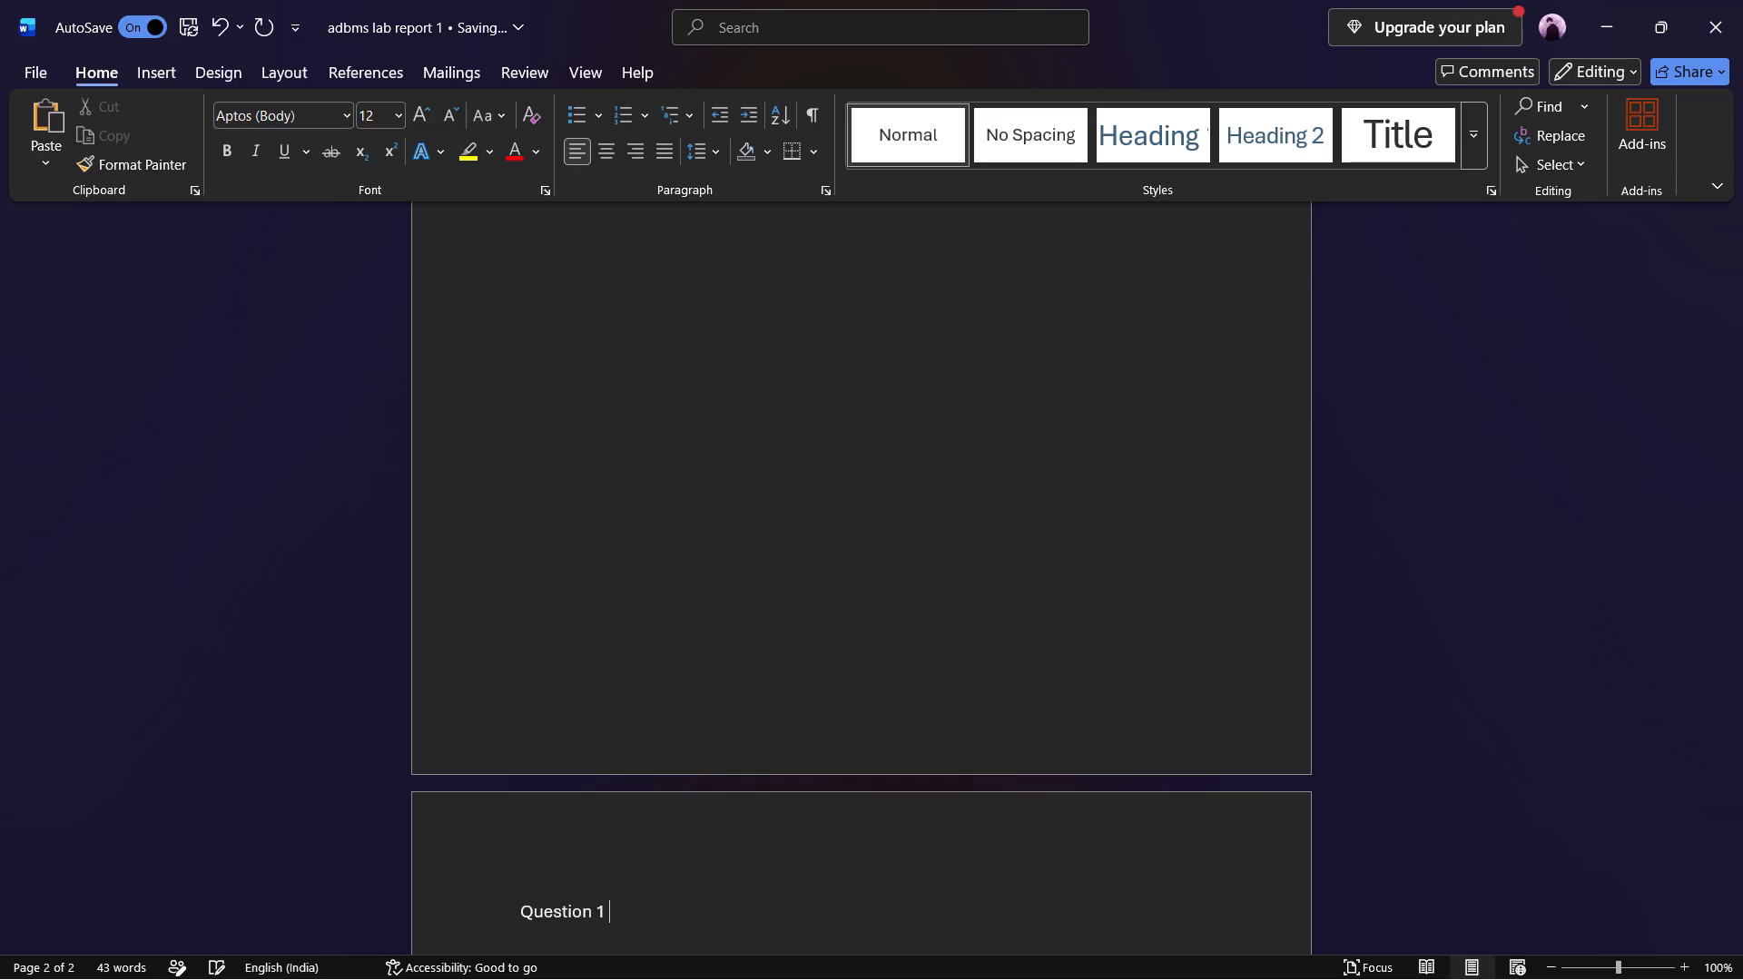
key(shift+colon)
key(Return)
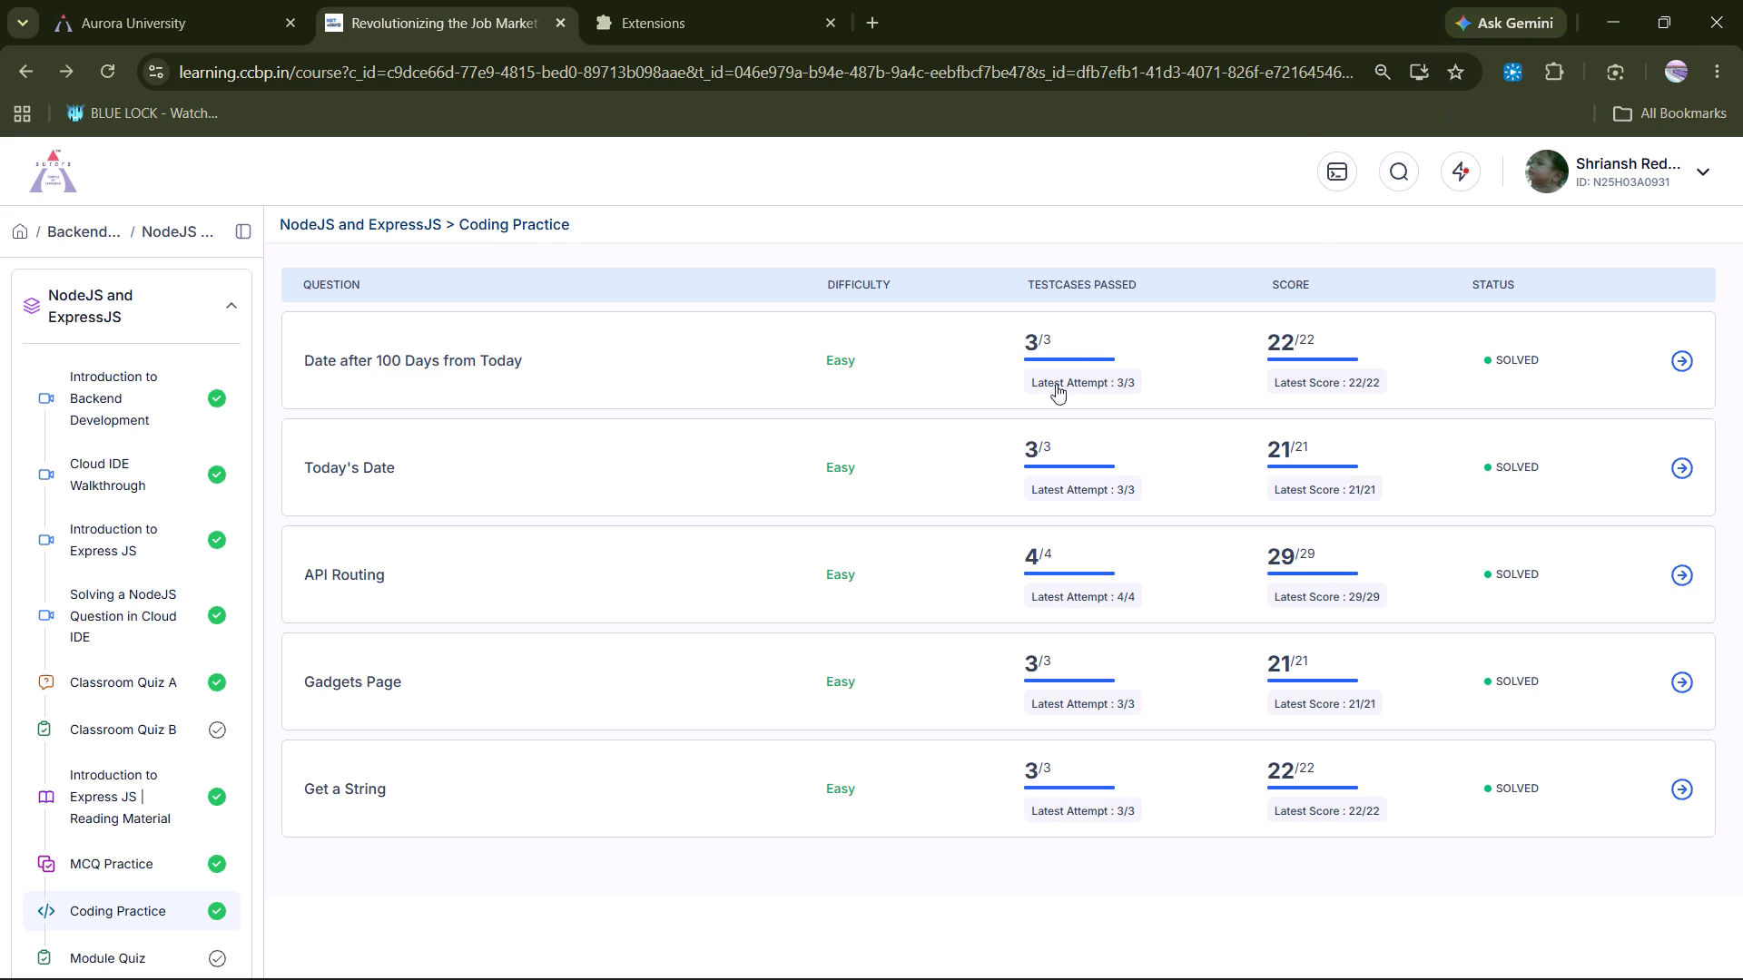
In Chrome, open the "Date after 100 Days from Today" question, capture it full screen, and paste the screenshot under Question 1 in the Word report.
click(815, 353)
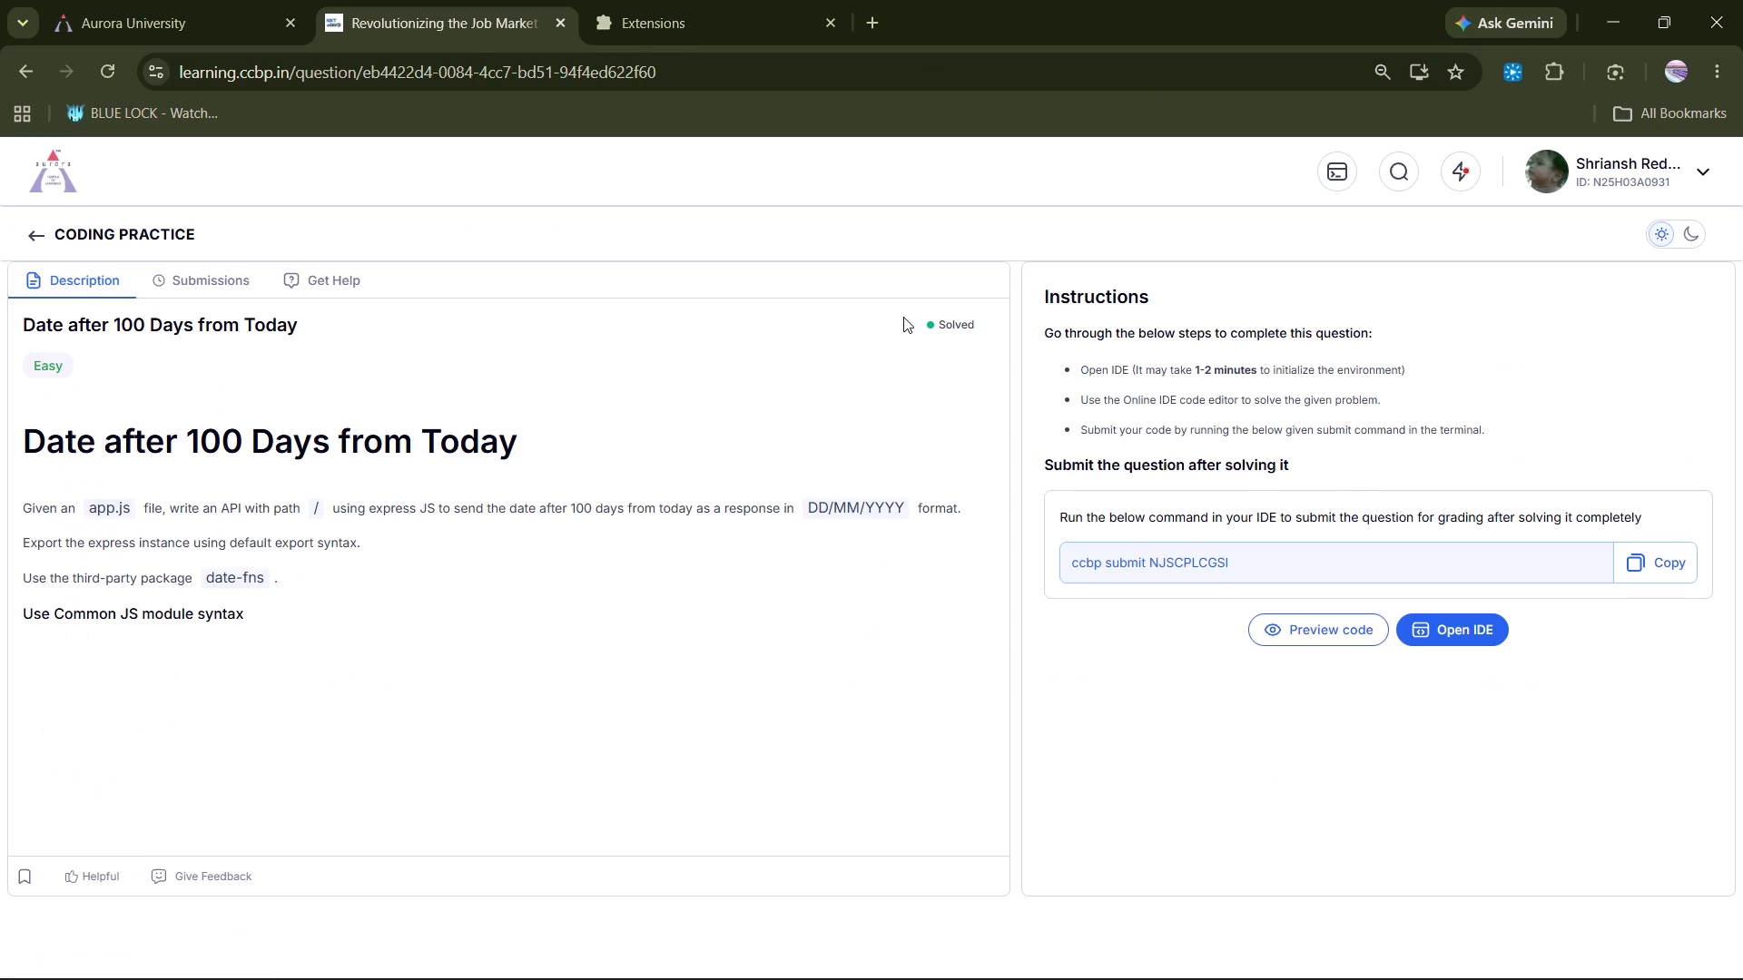
key(F11)
key(ctrl+minus)
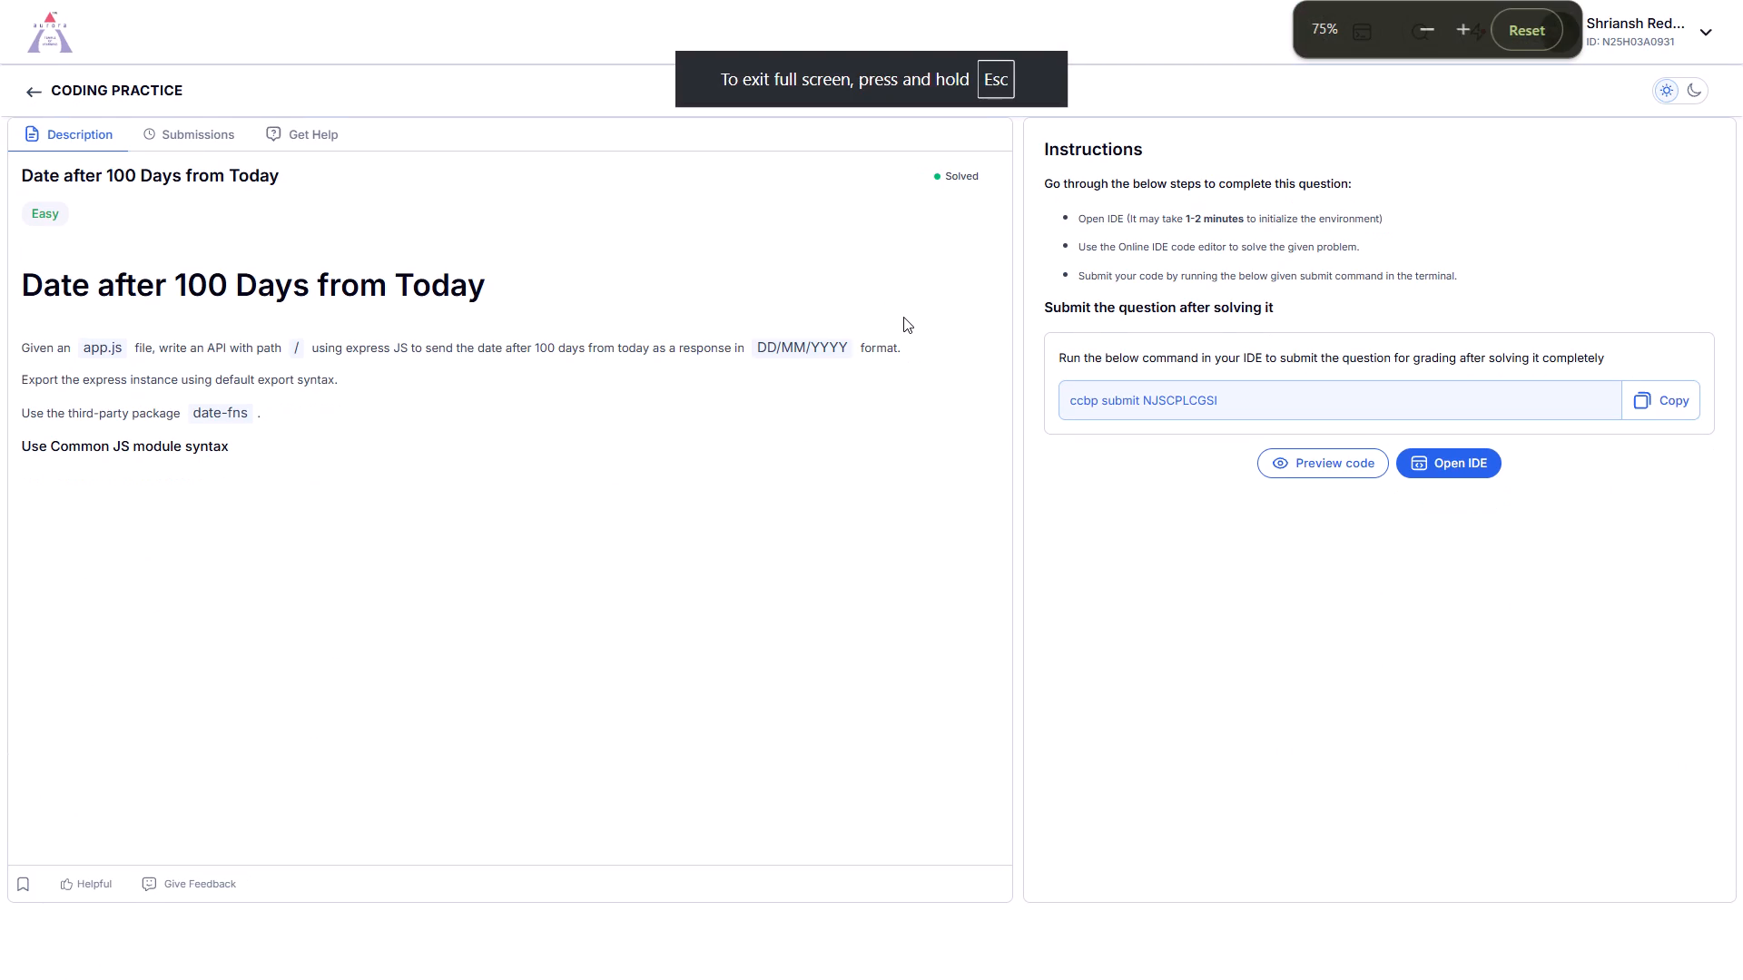
key(ctrl+plus)
key(ctrl+Print)
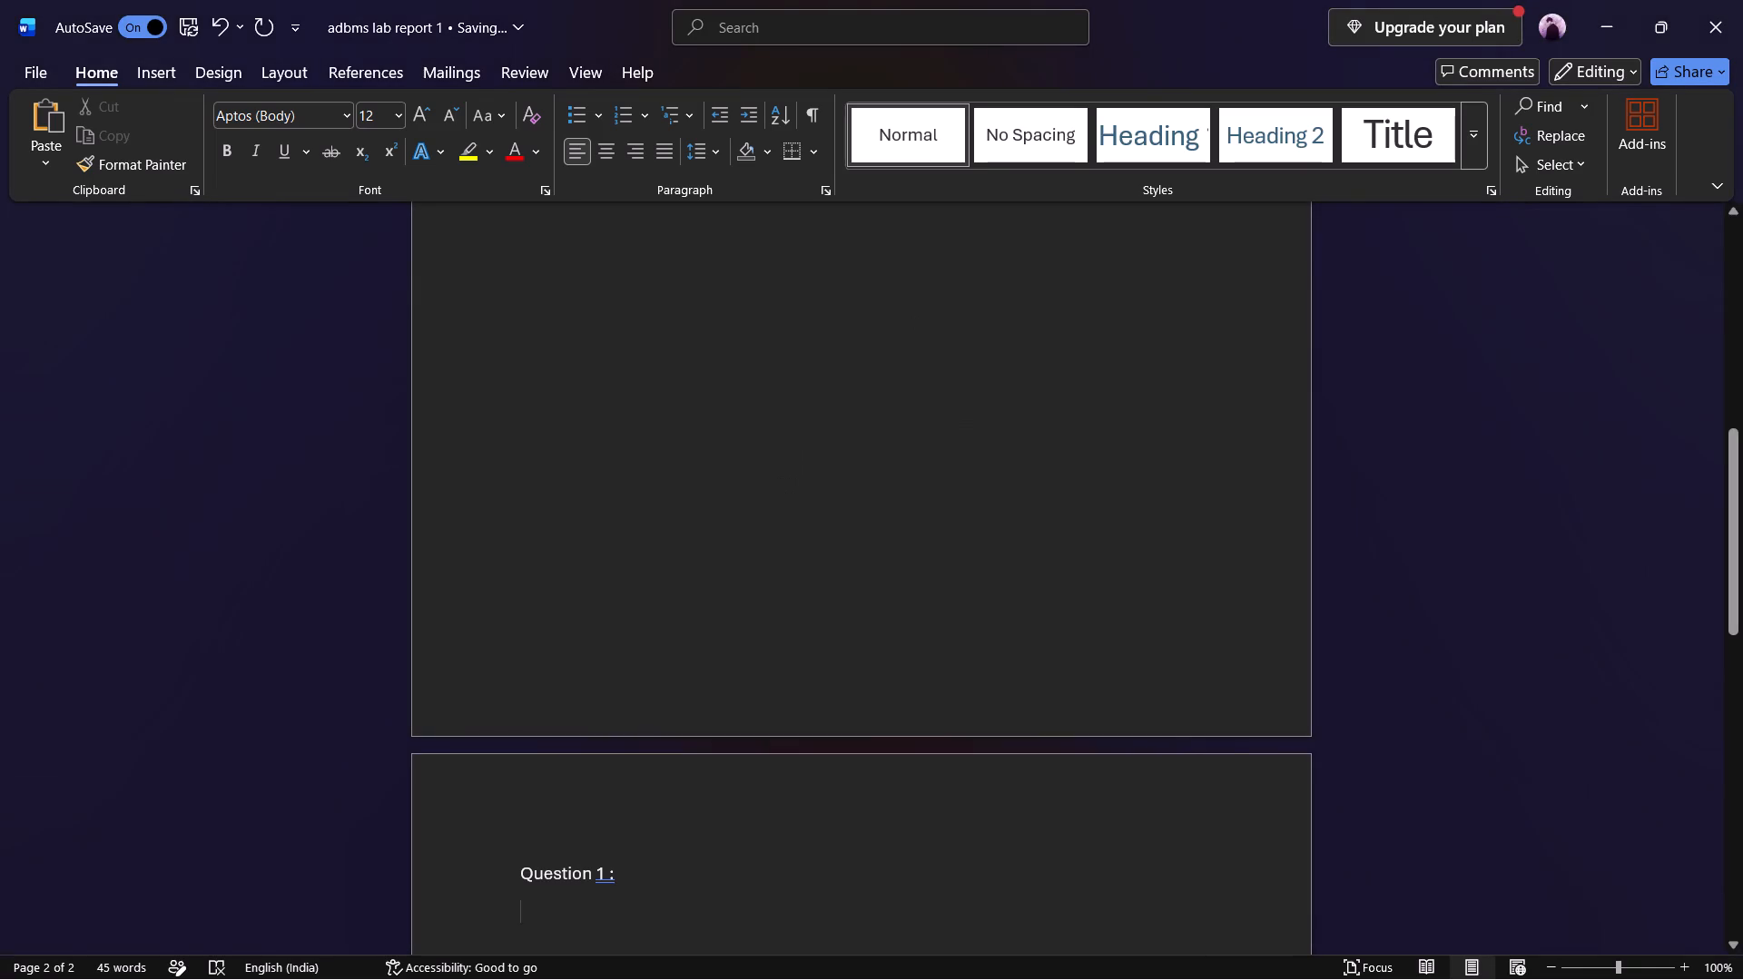
key(ctrl+v)
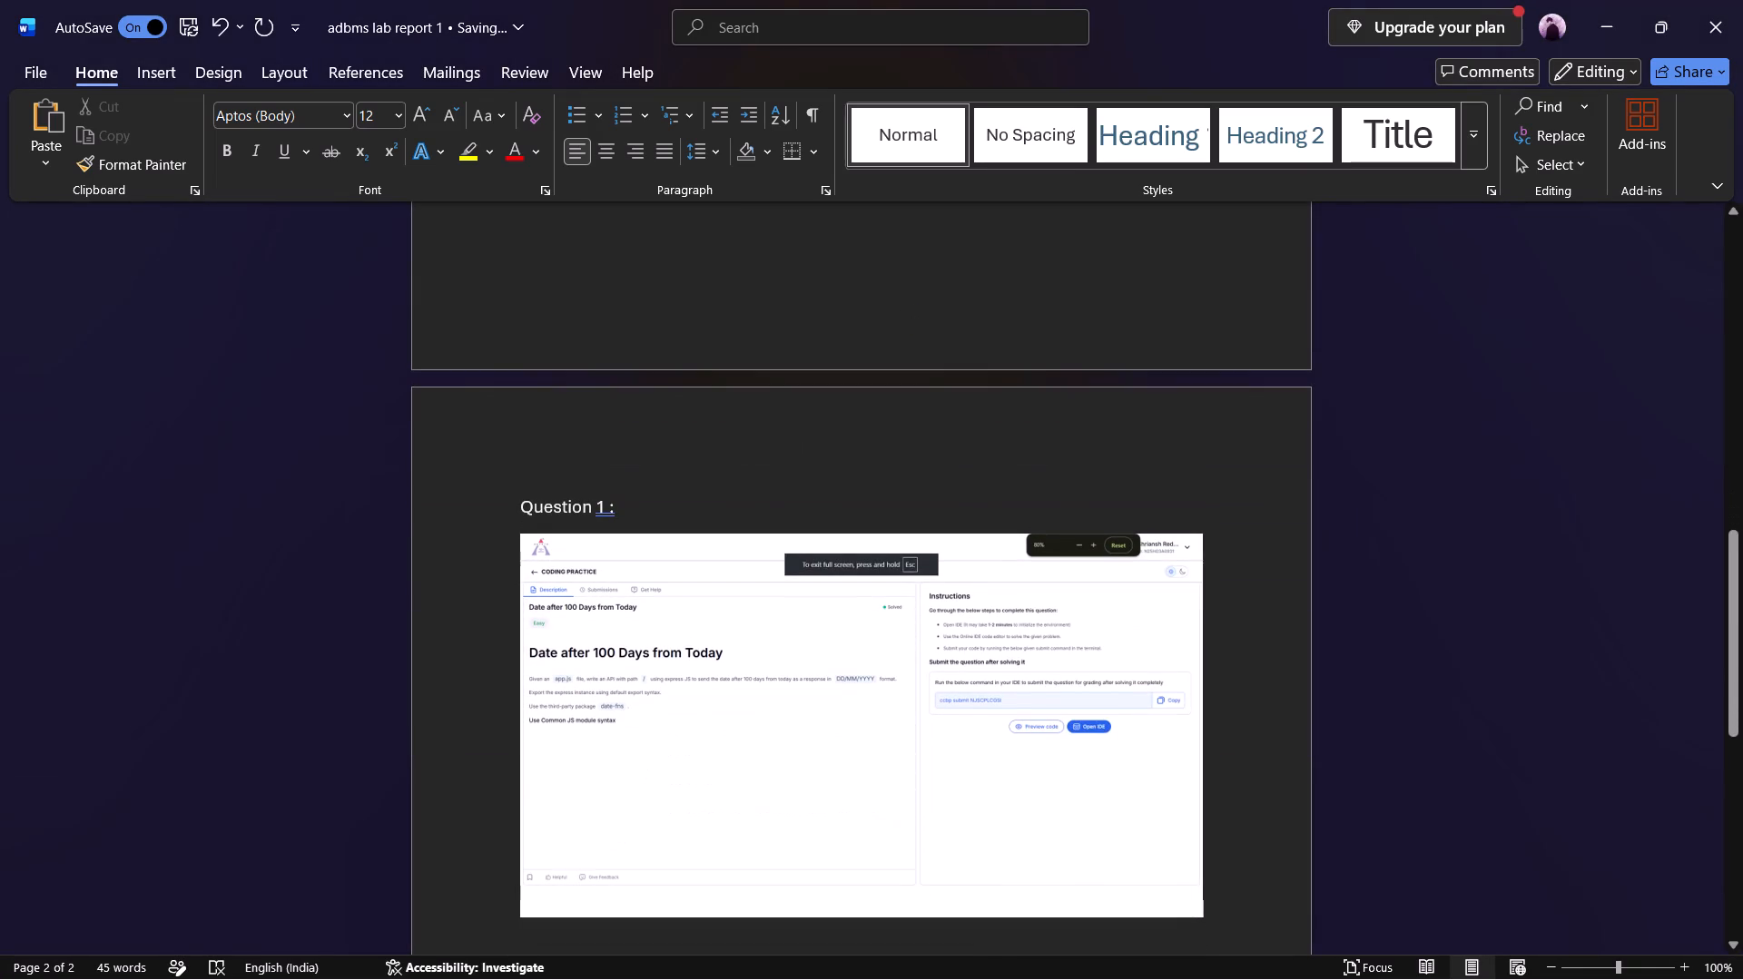
Add the label "Code:" below the question screenshot, followed by an empty line.
key(Return)
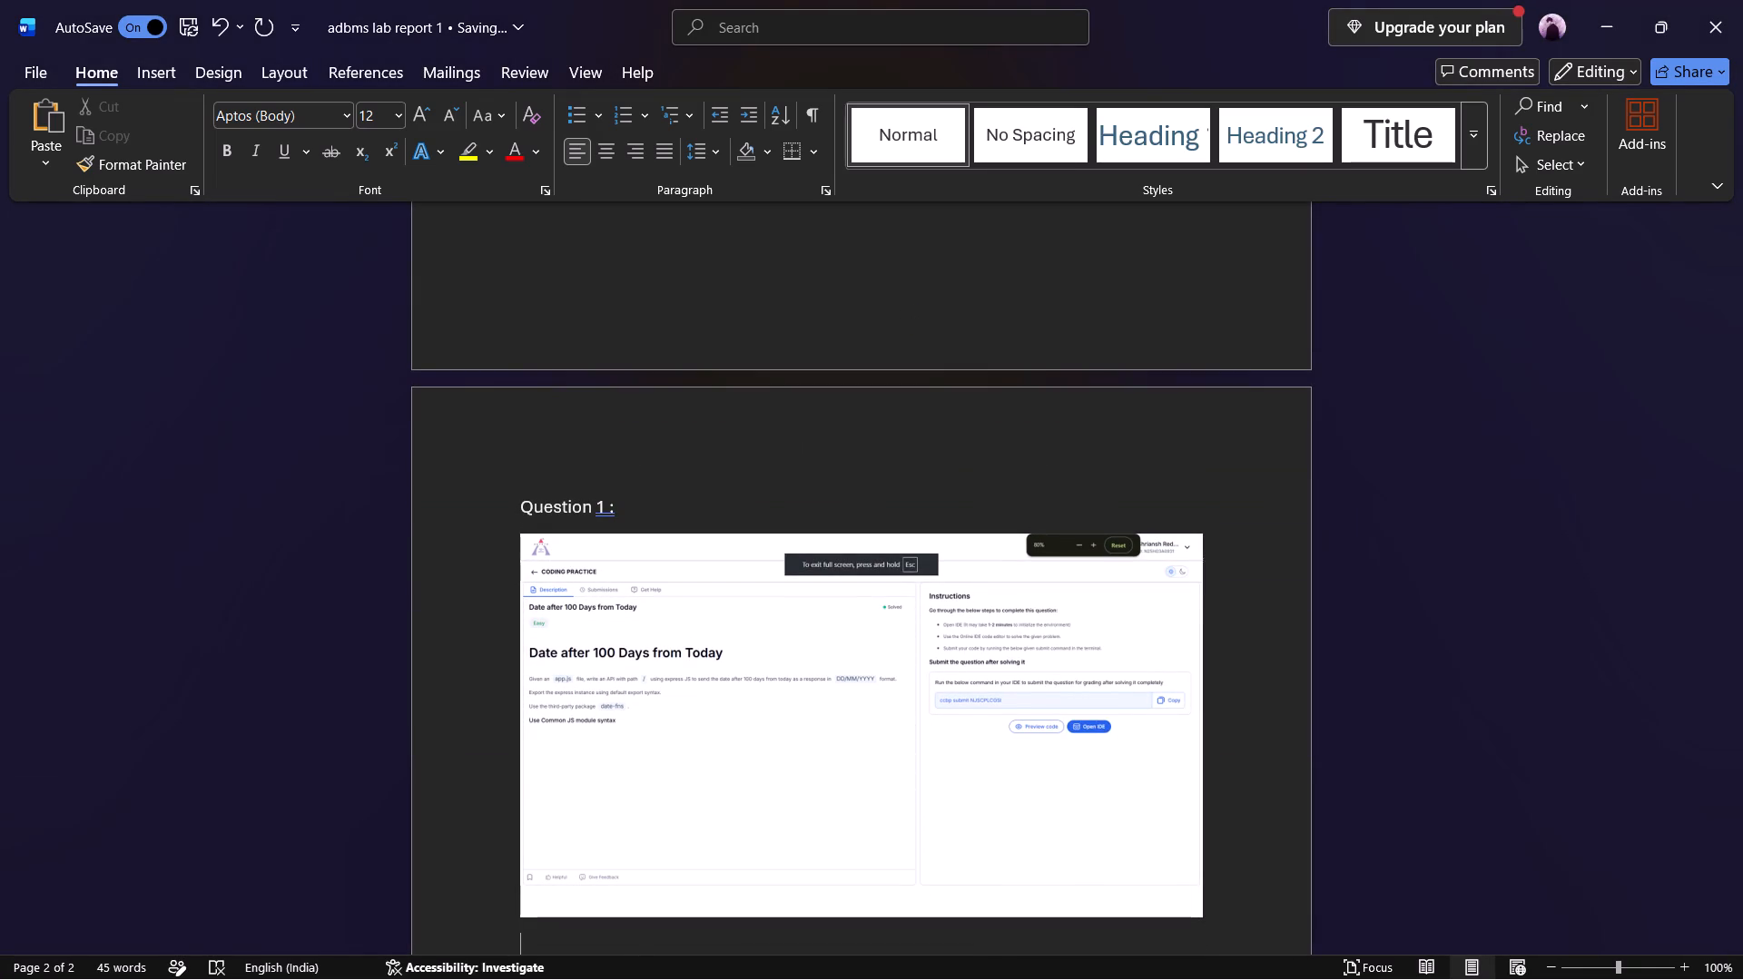
text(Code)
key(space)
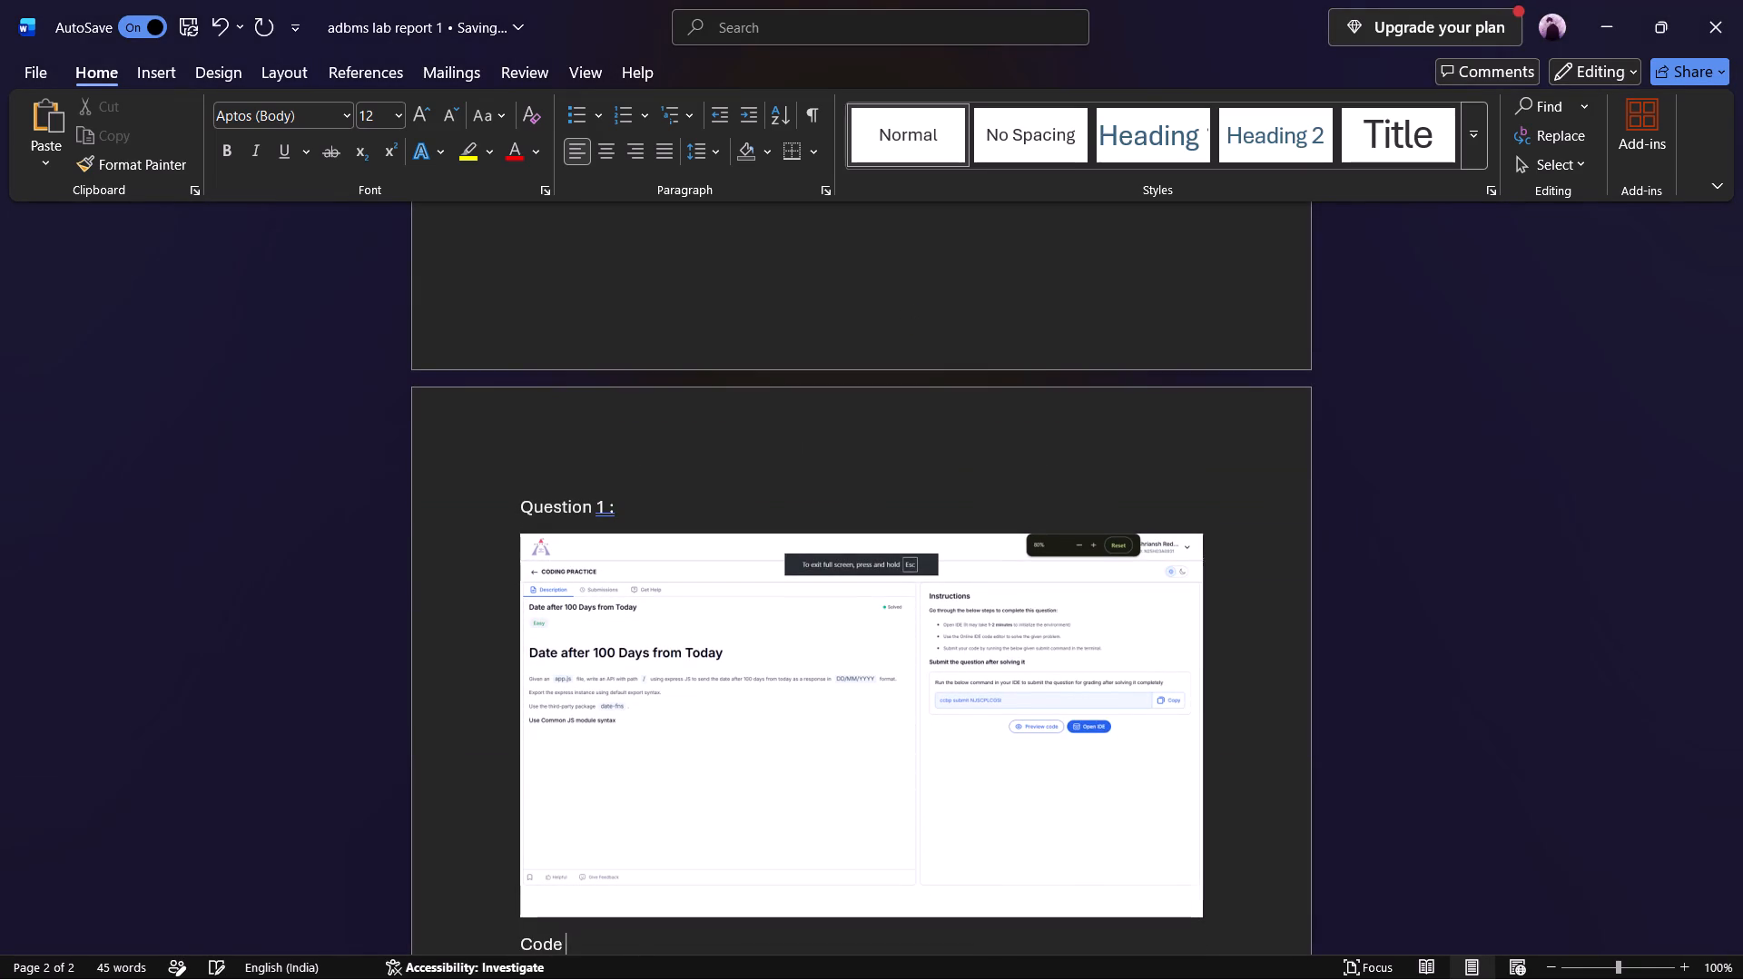
key(BackSpace)
key(shift+colon)
key(Return)
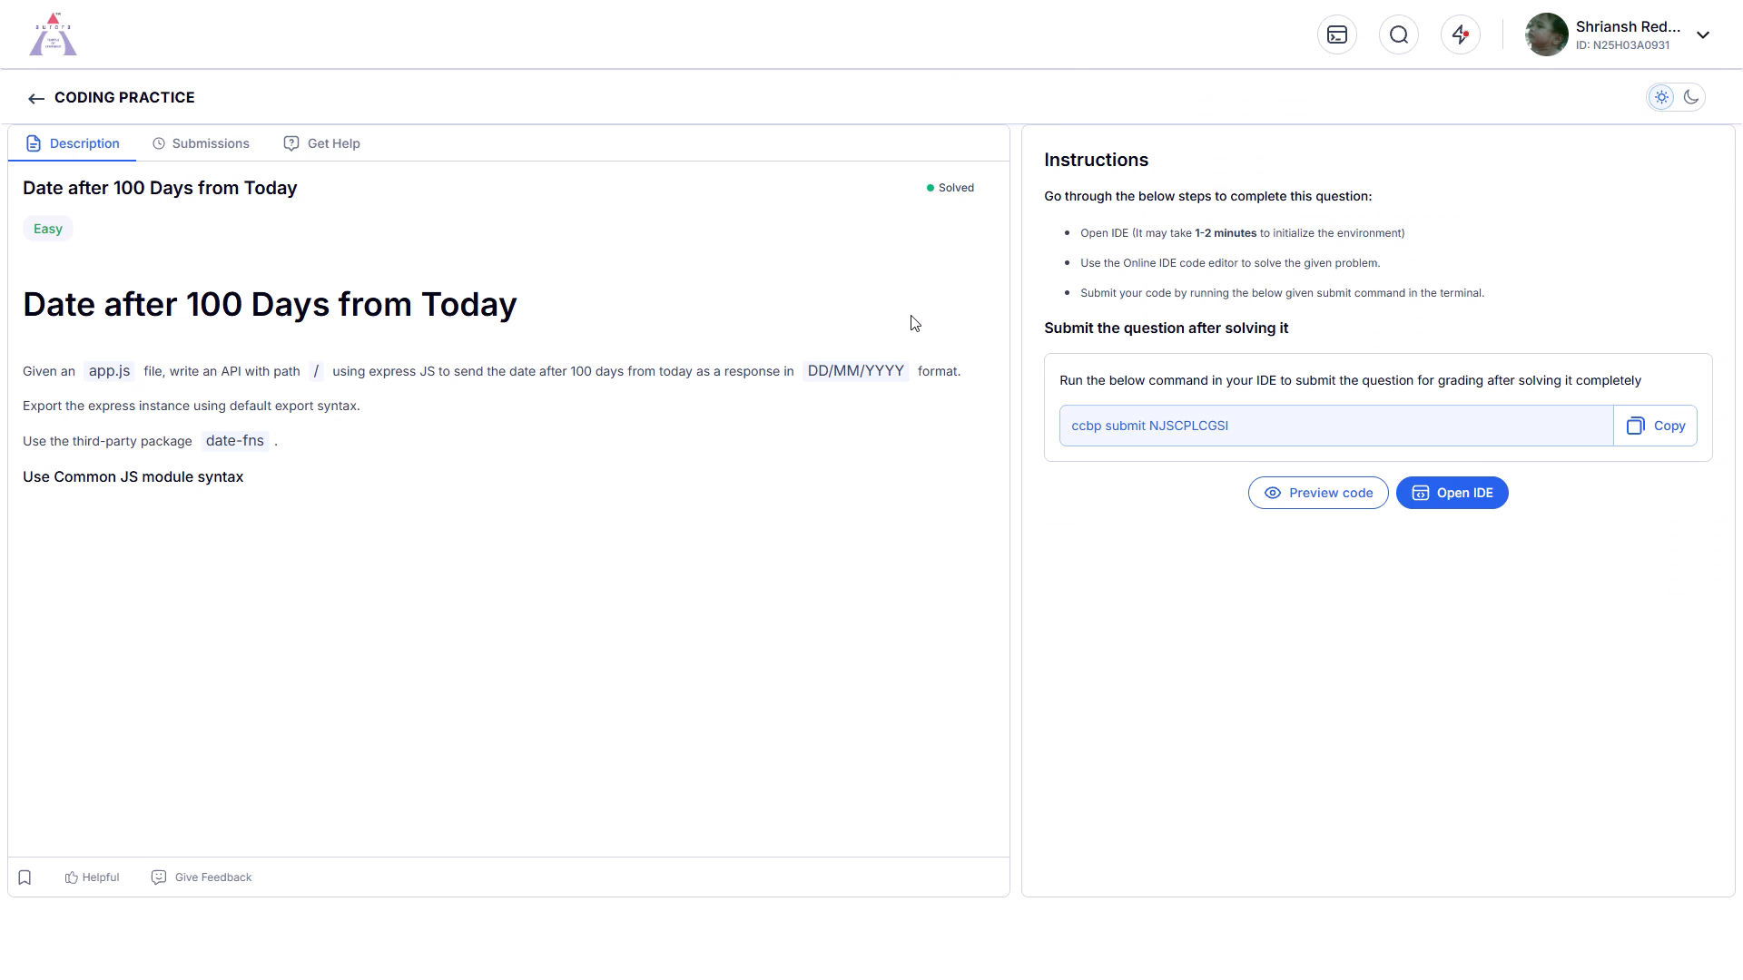
Switch to Chrome and open the code preview of the "Date after 100 Days from Today" question.
click(1287, 487)
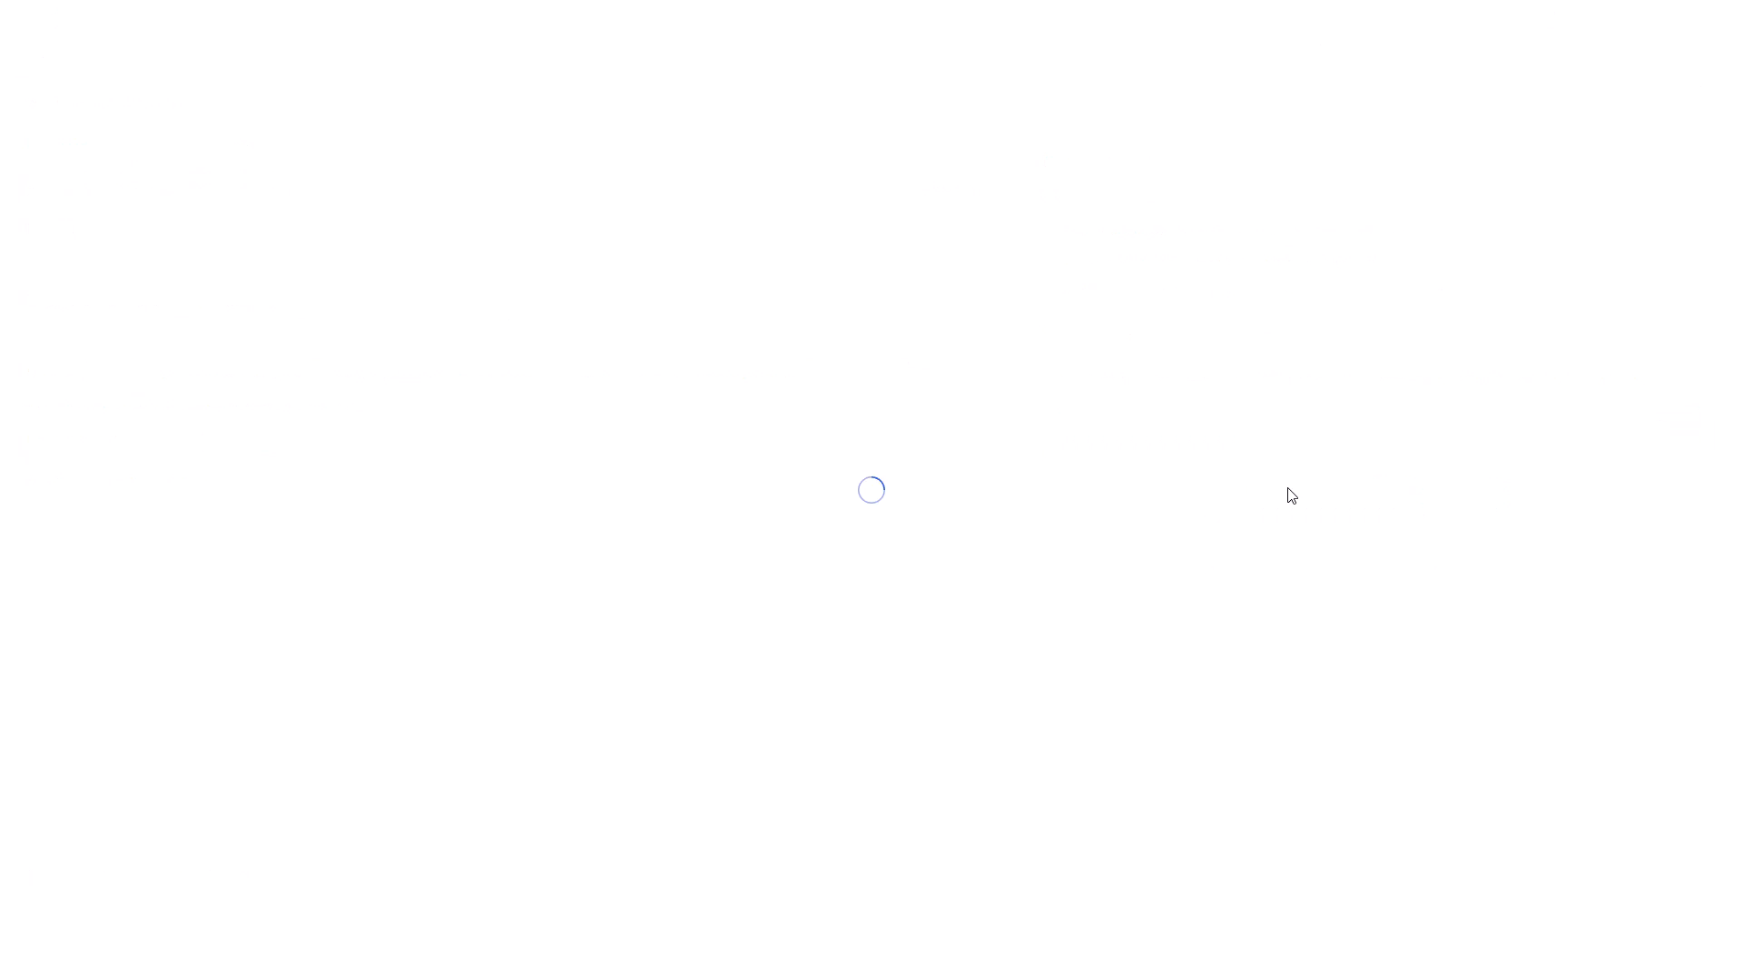
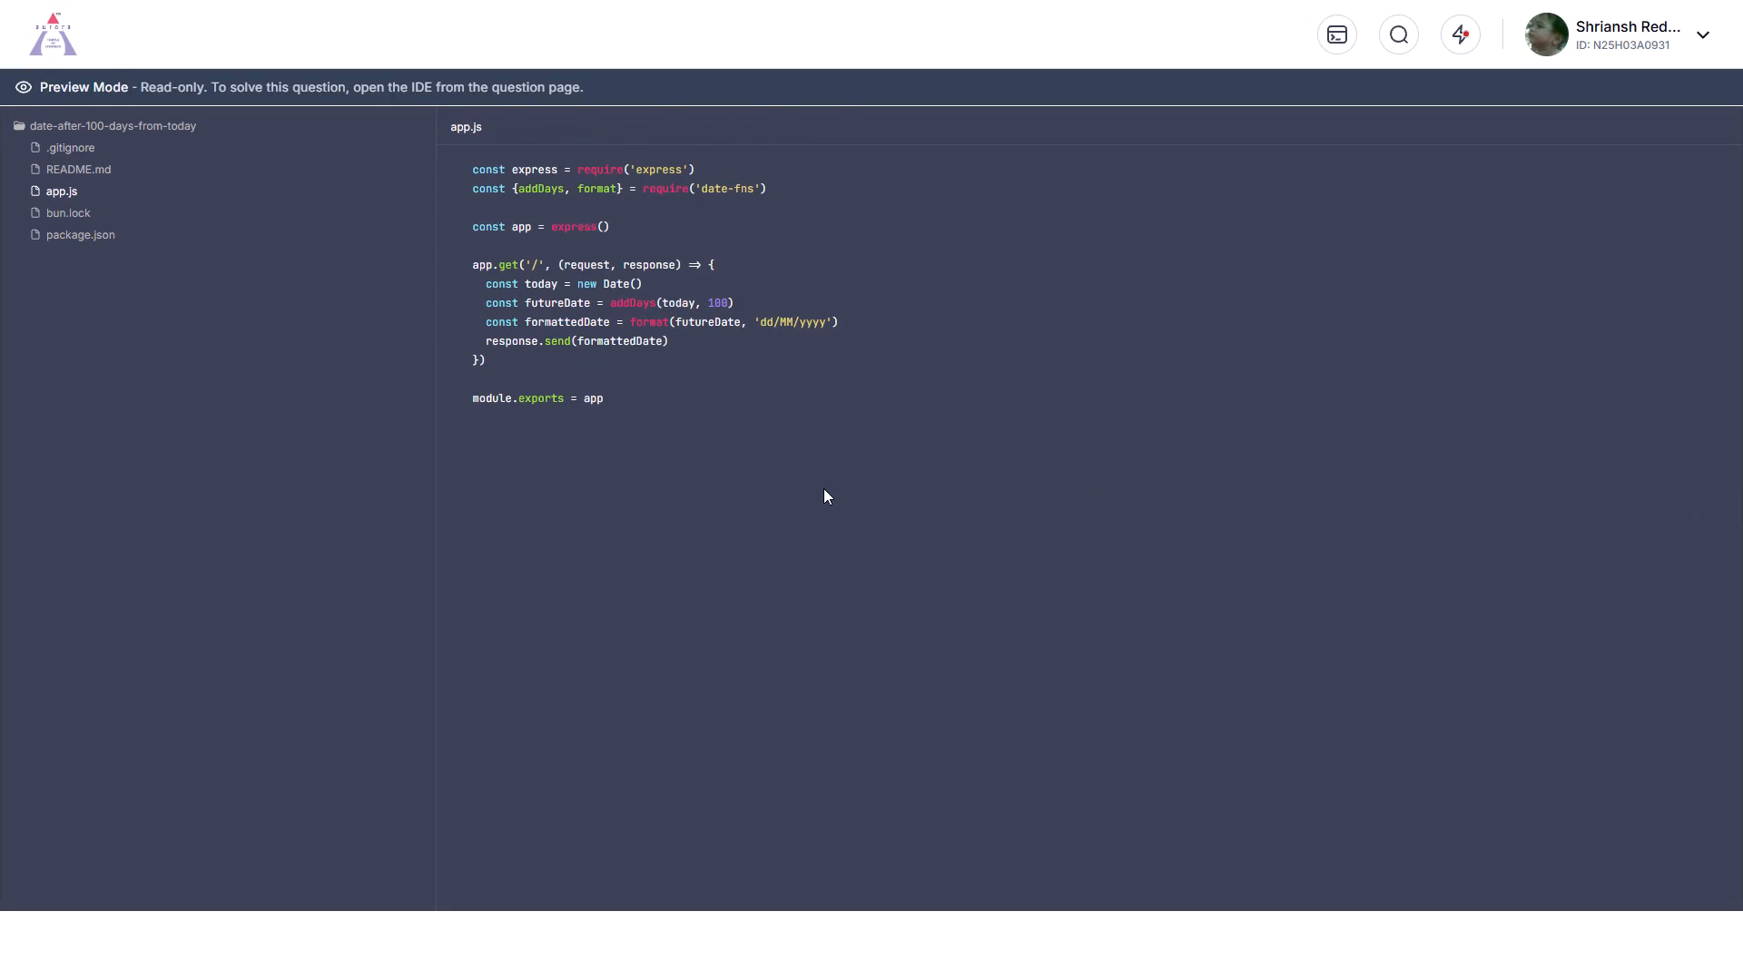
Leave the full-screen code preview, open the "Date after 100 Days from Today" question in the online IDE, and show its app.js file.
key(Escape)
drag(41, 72, 44, 81)
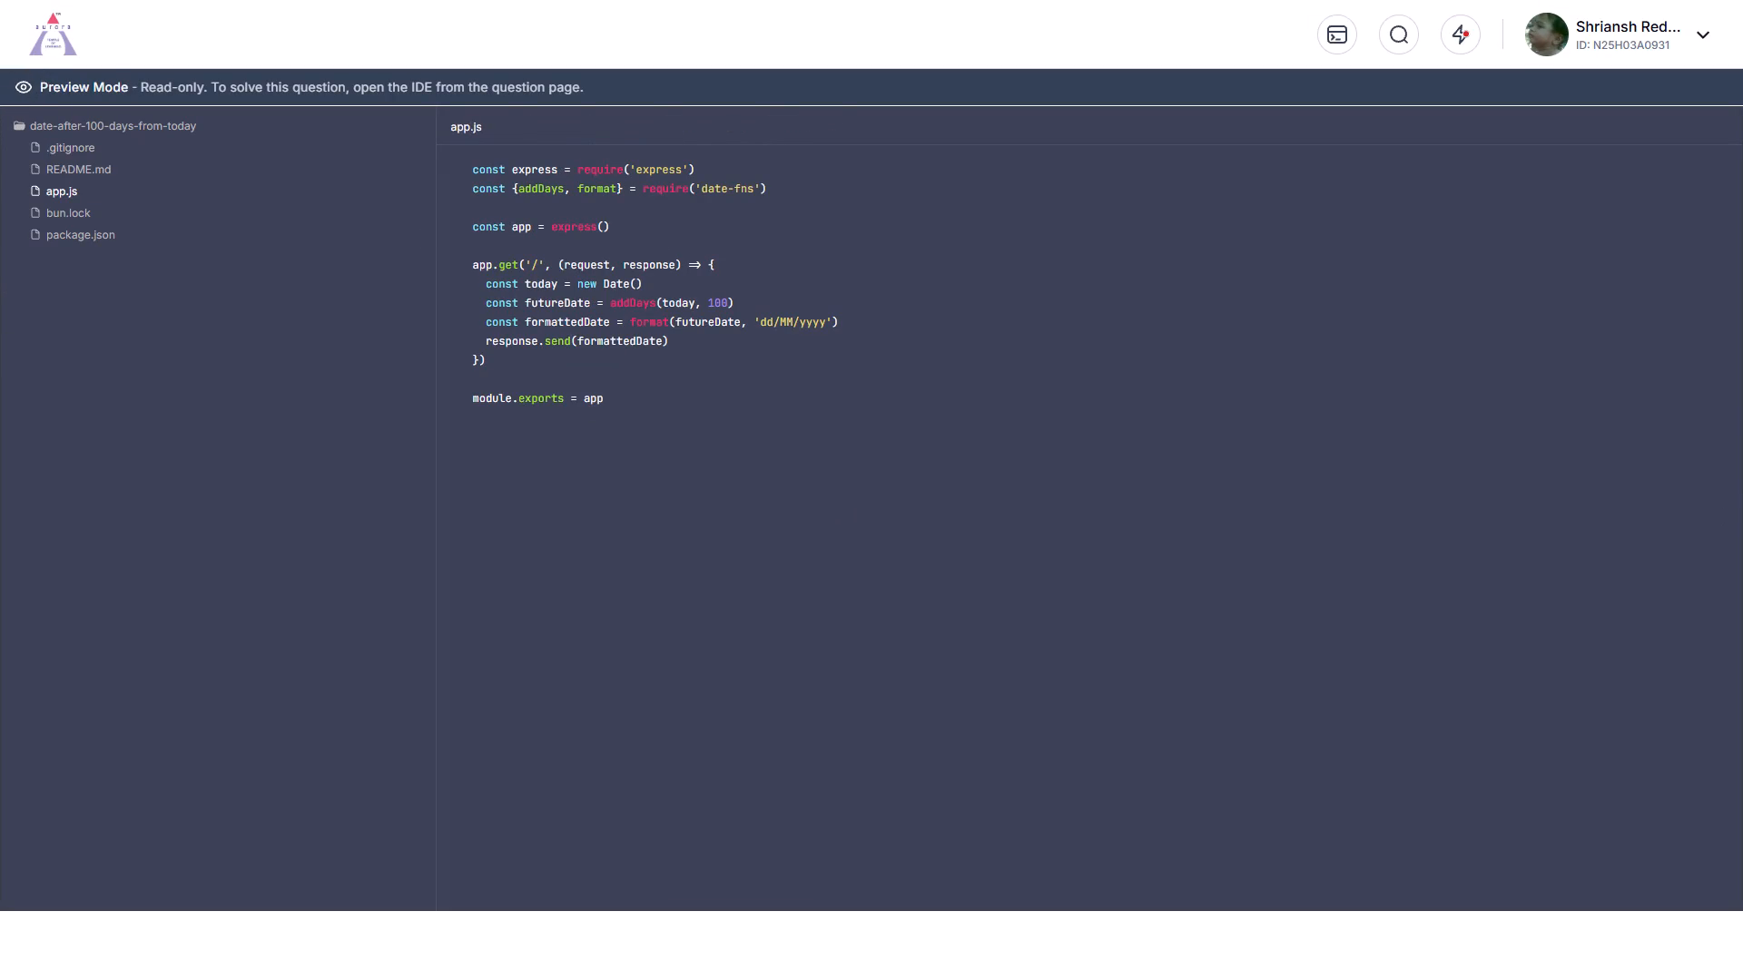
click(44, 81)
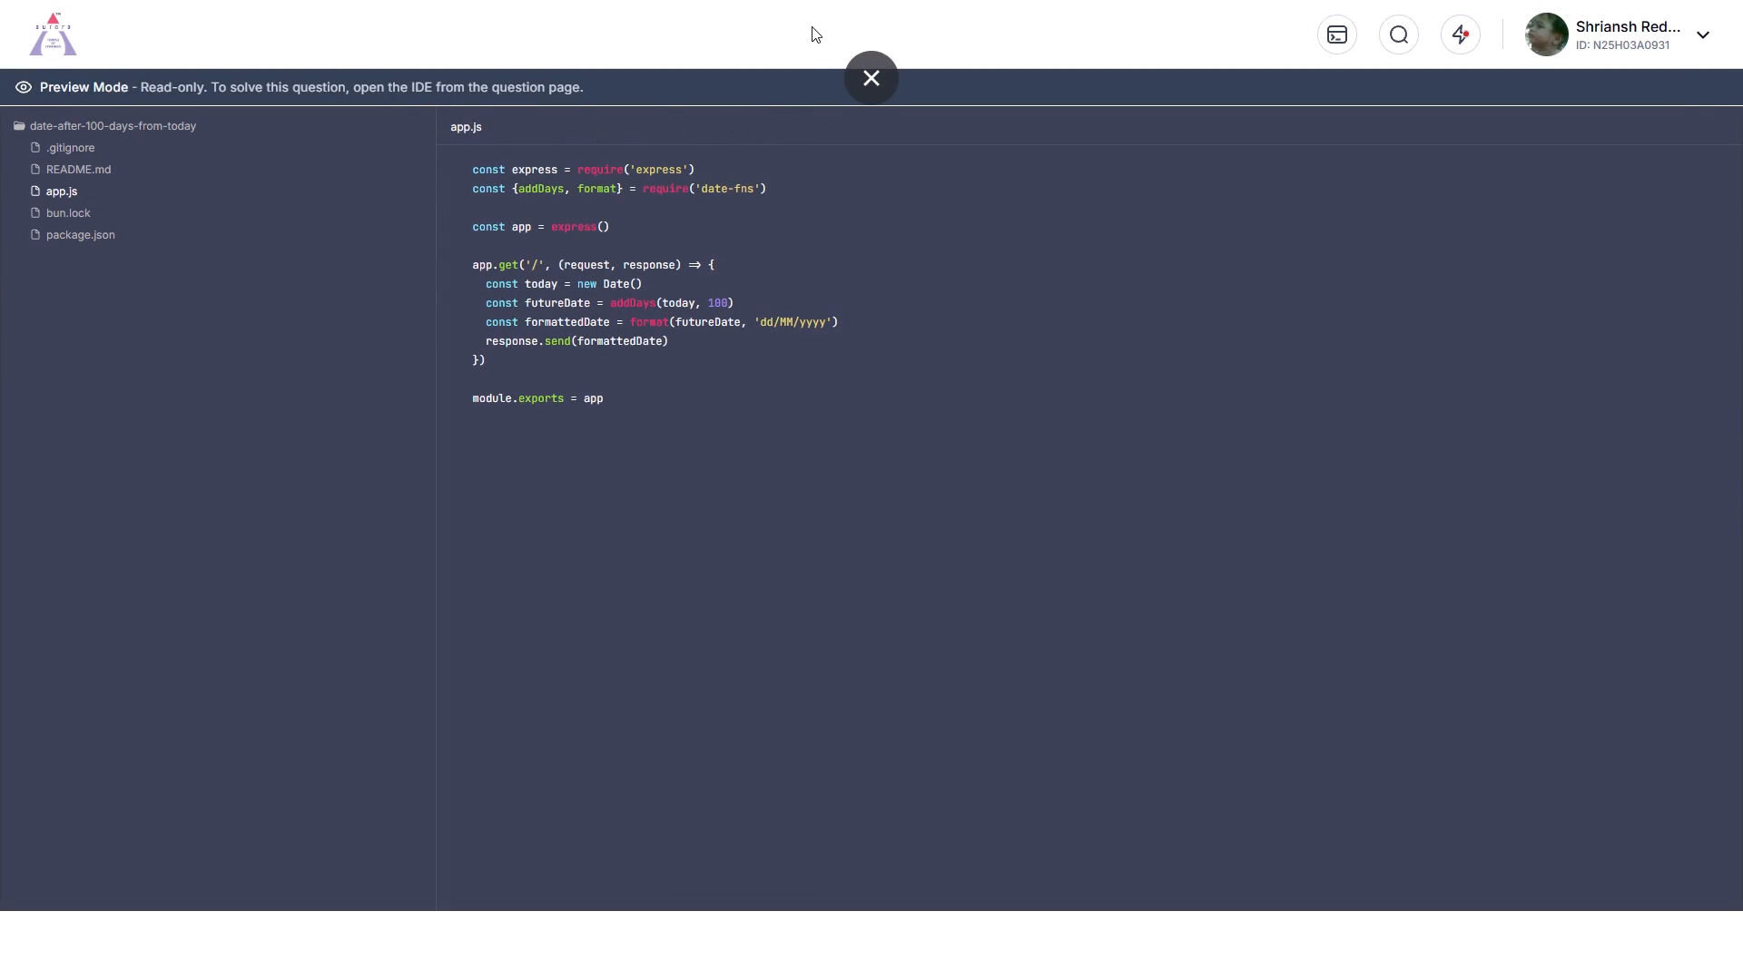
key(F11)
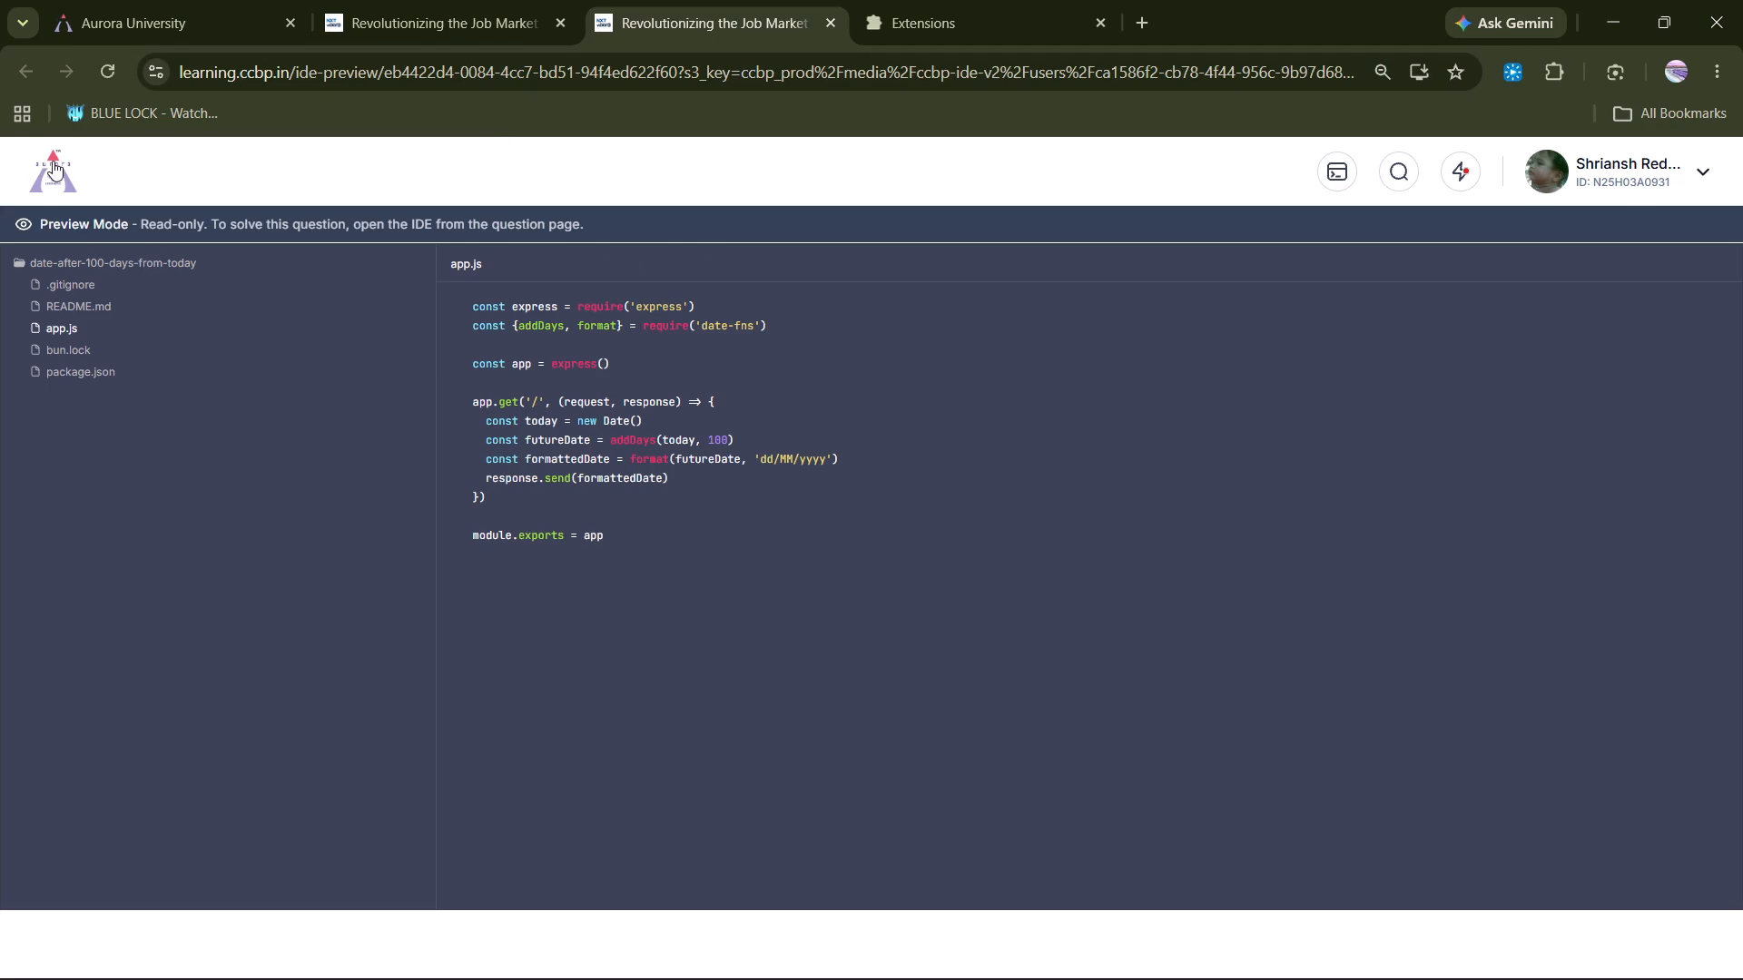
click(53, 161)
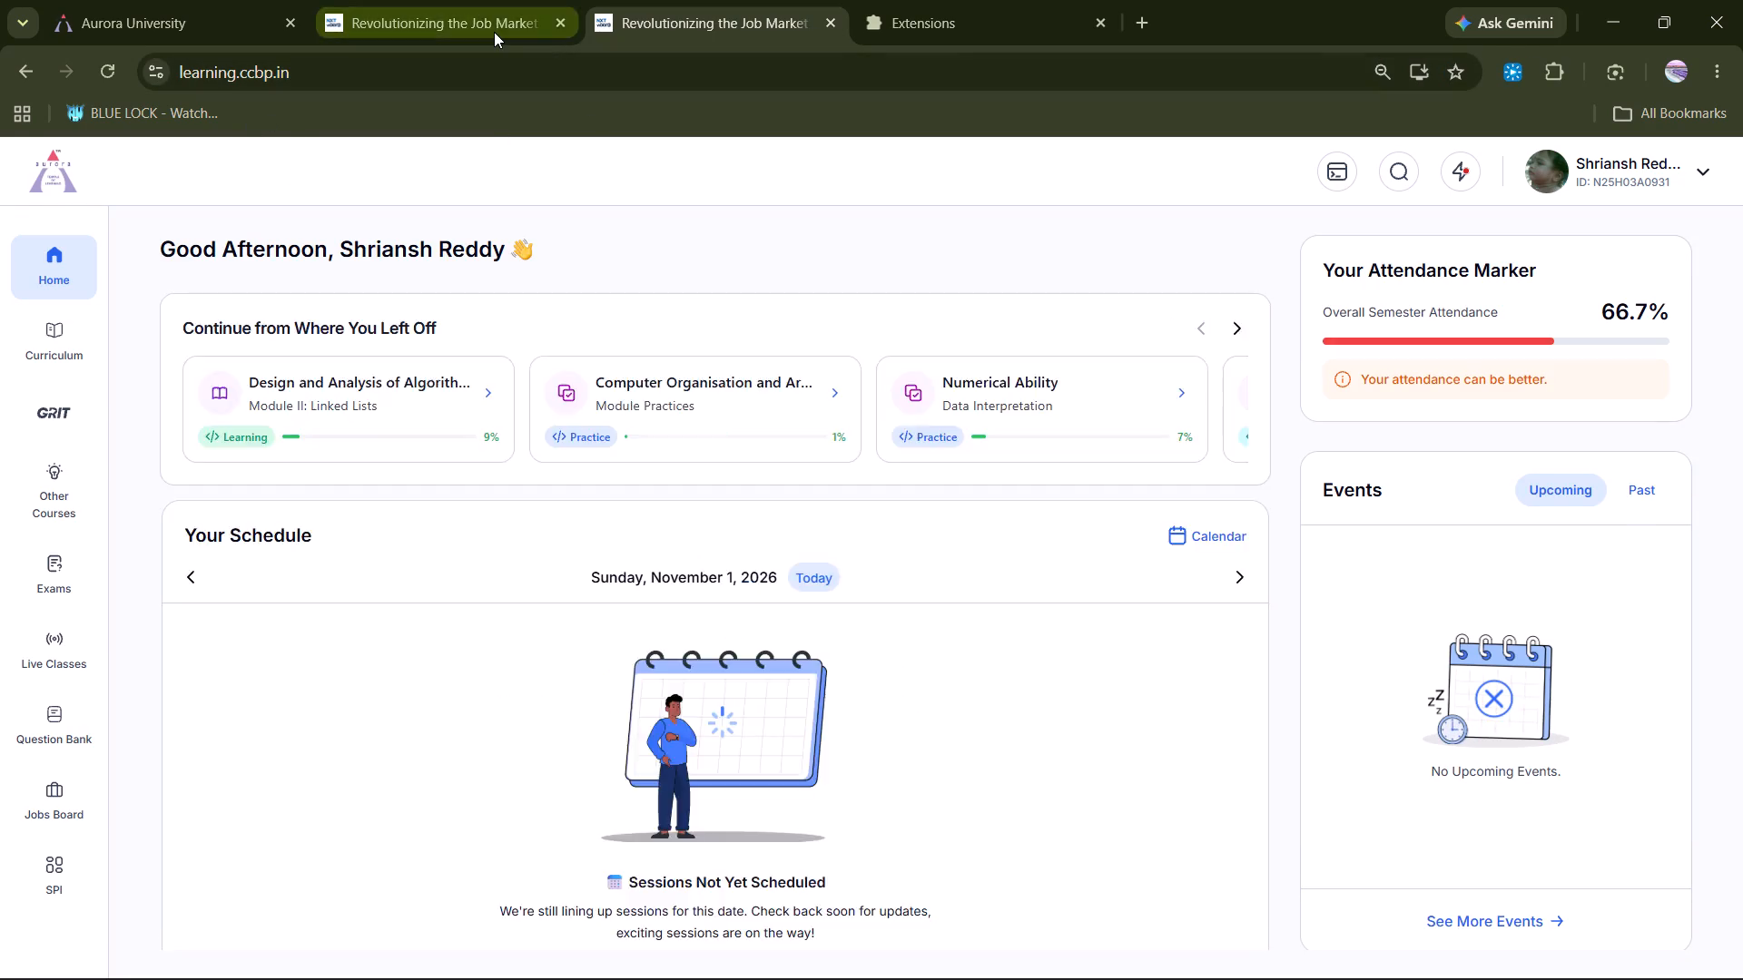
click(494, 32)
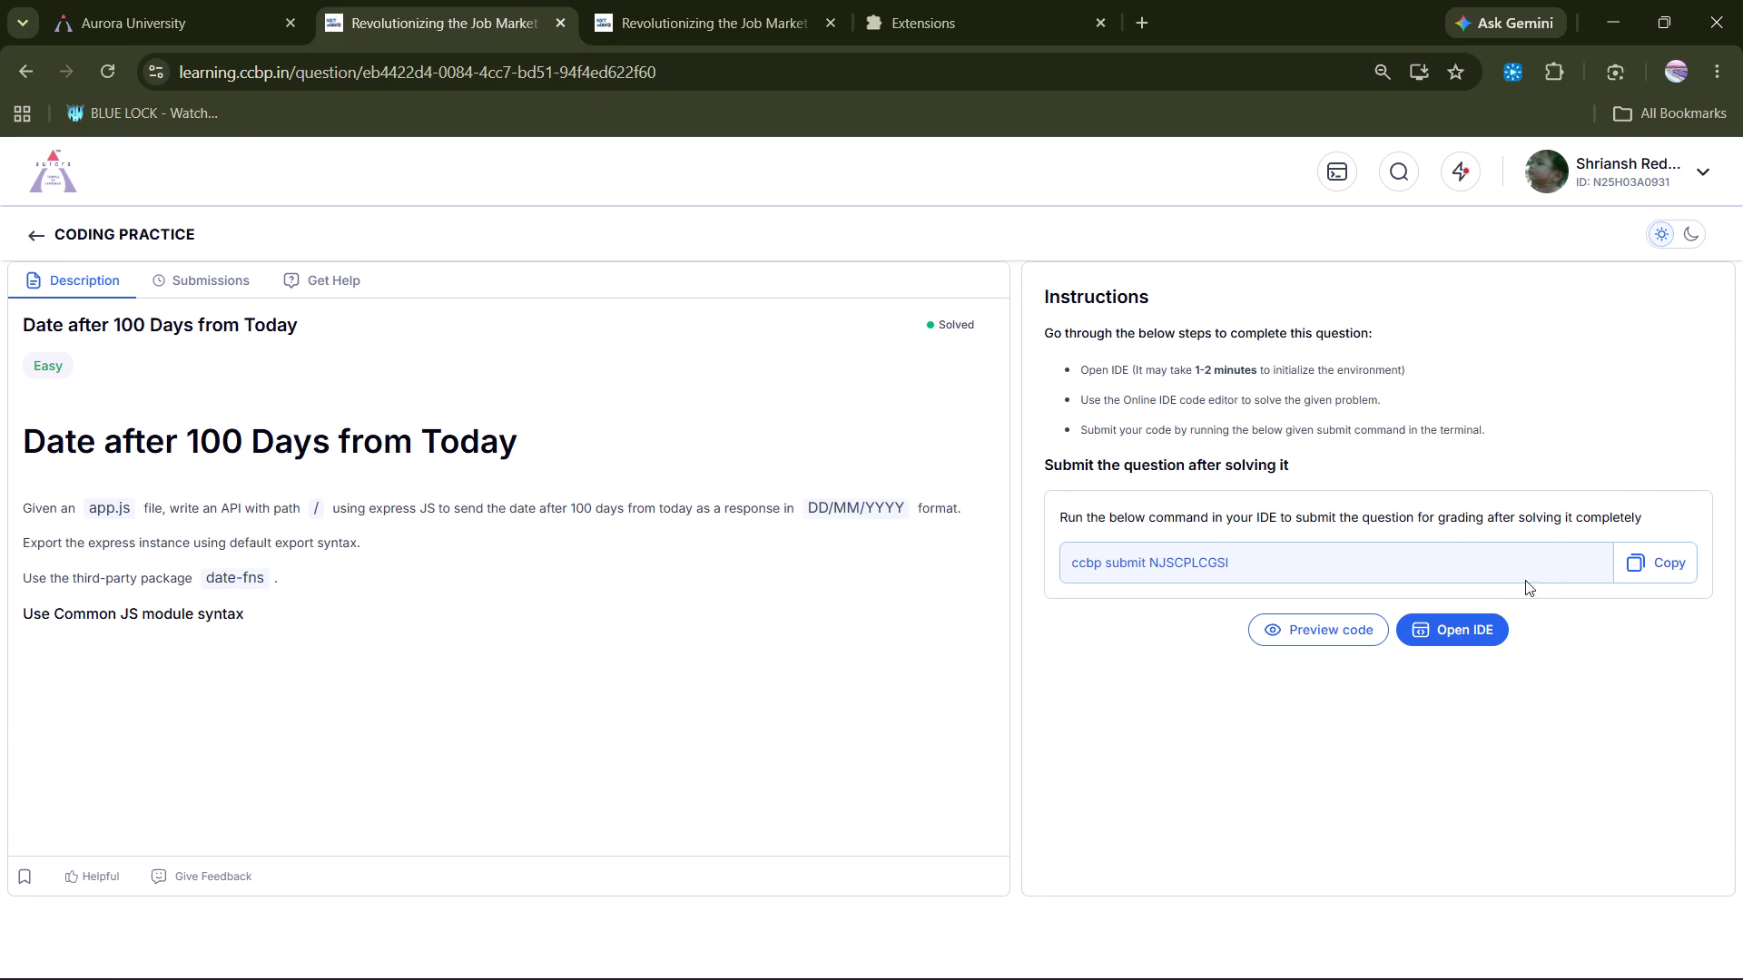
click(1438, 628)
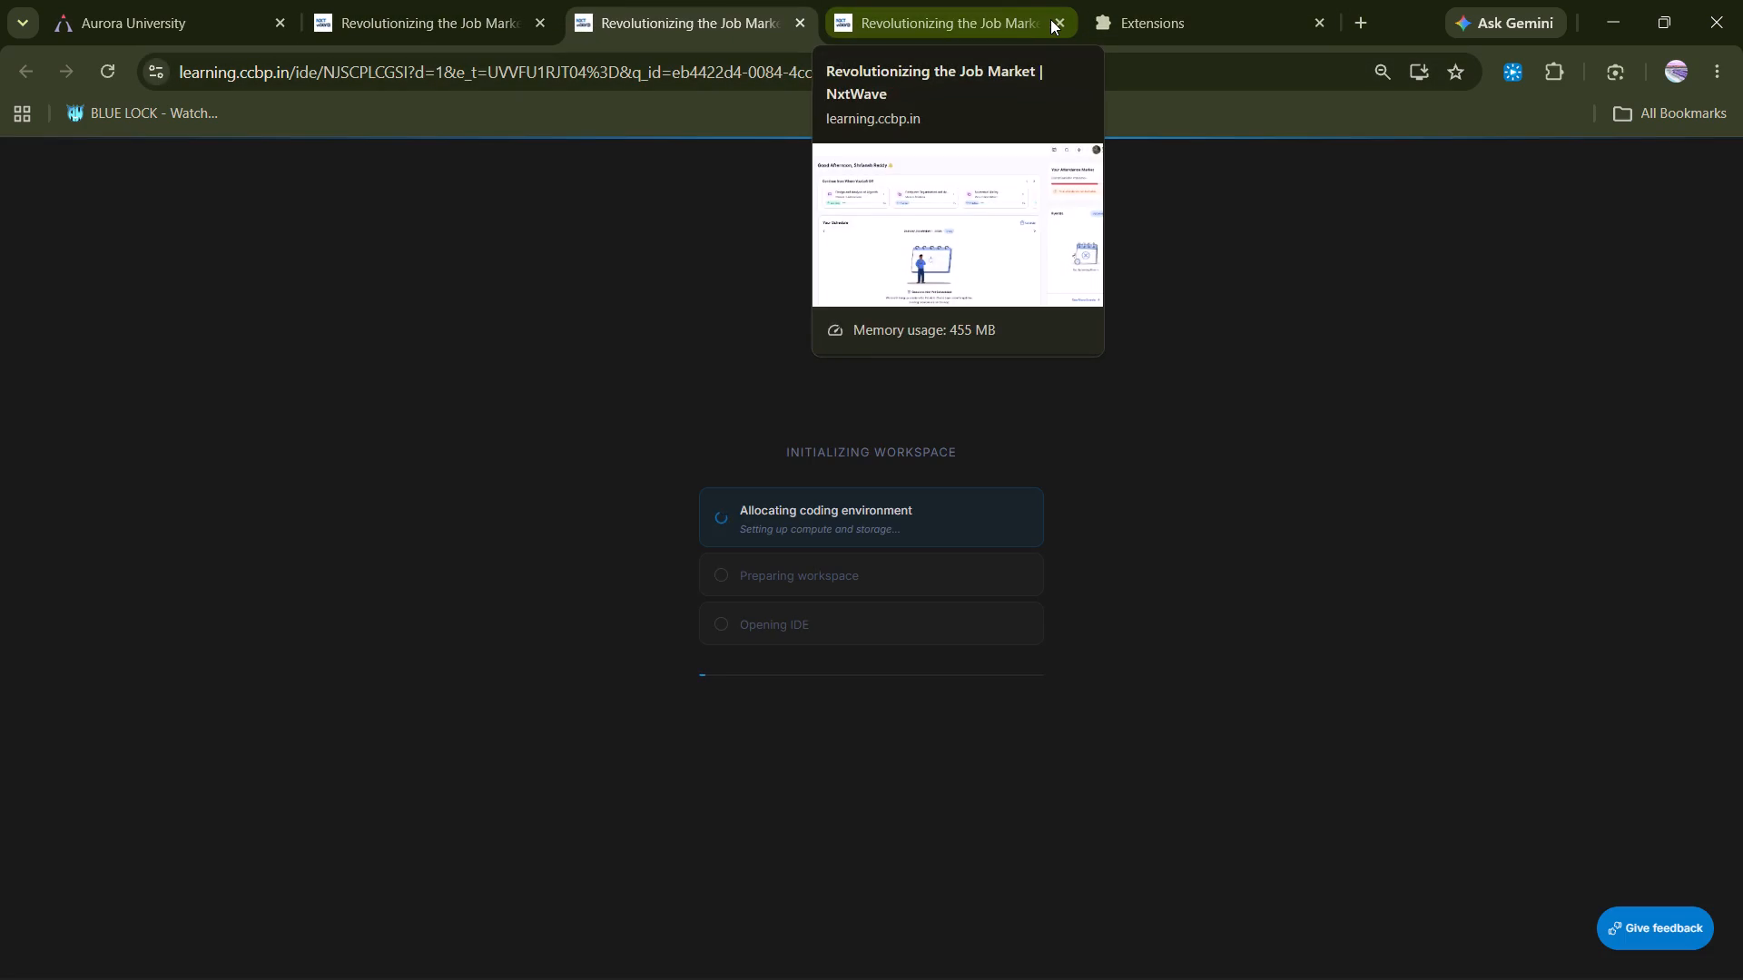
click(1055, 24)
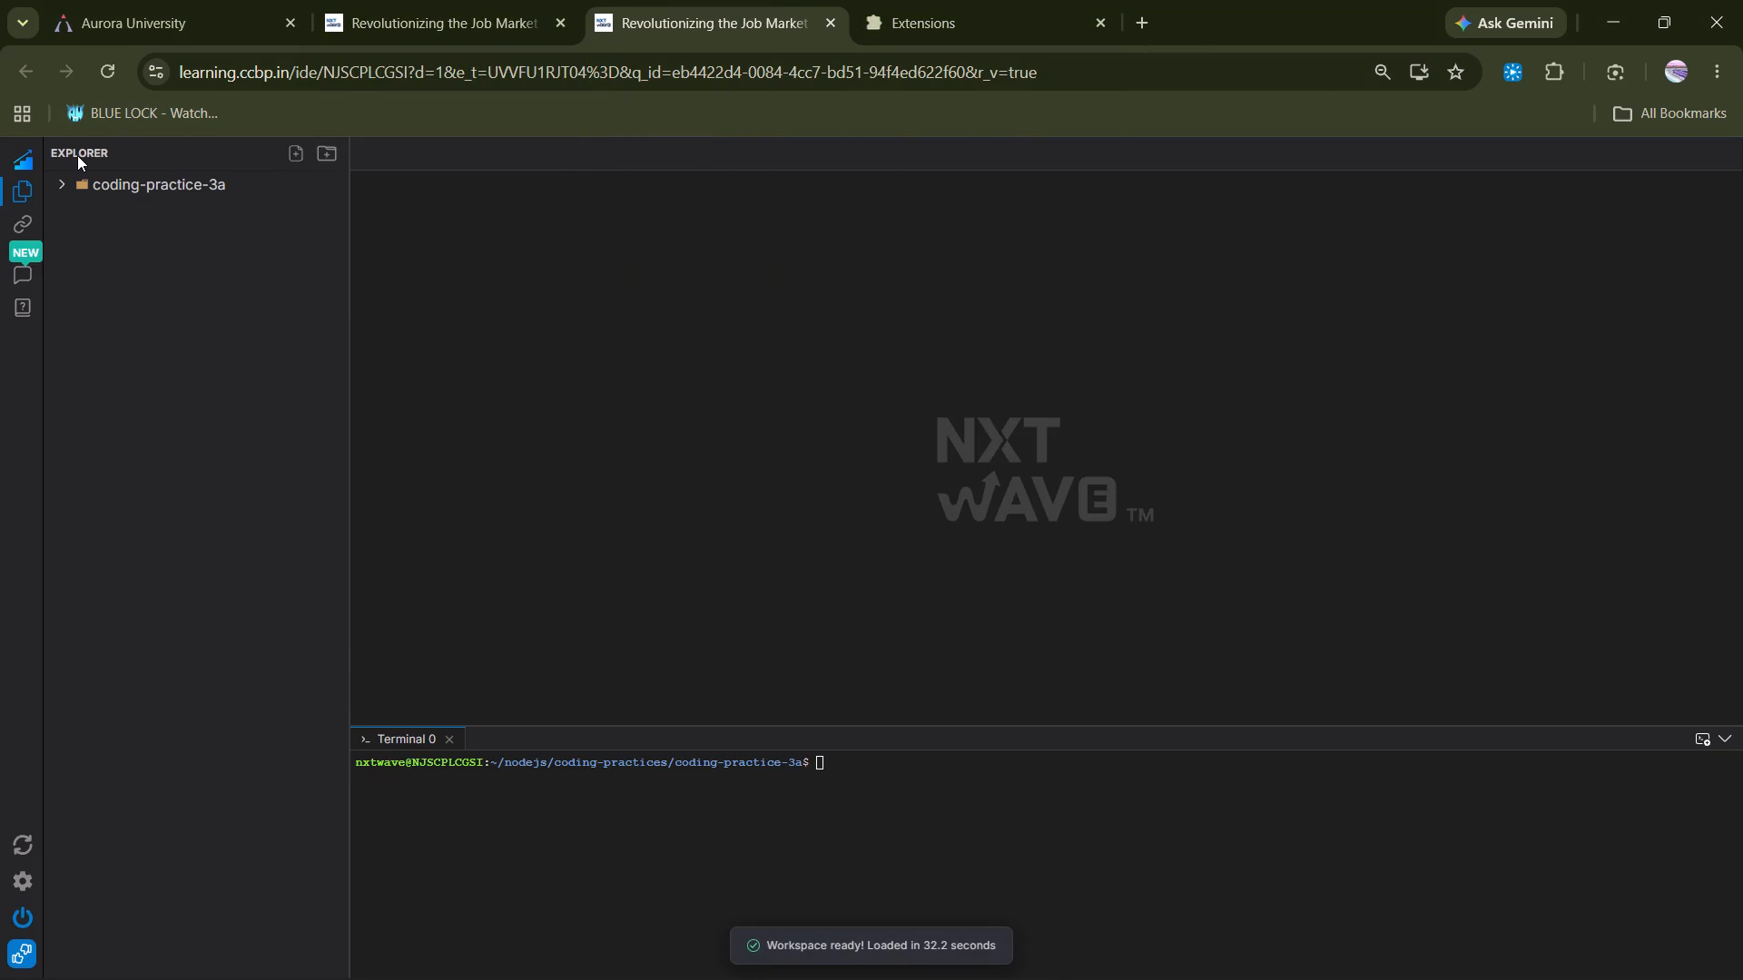
click(133, 188)
click(152, 242)
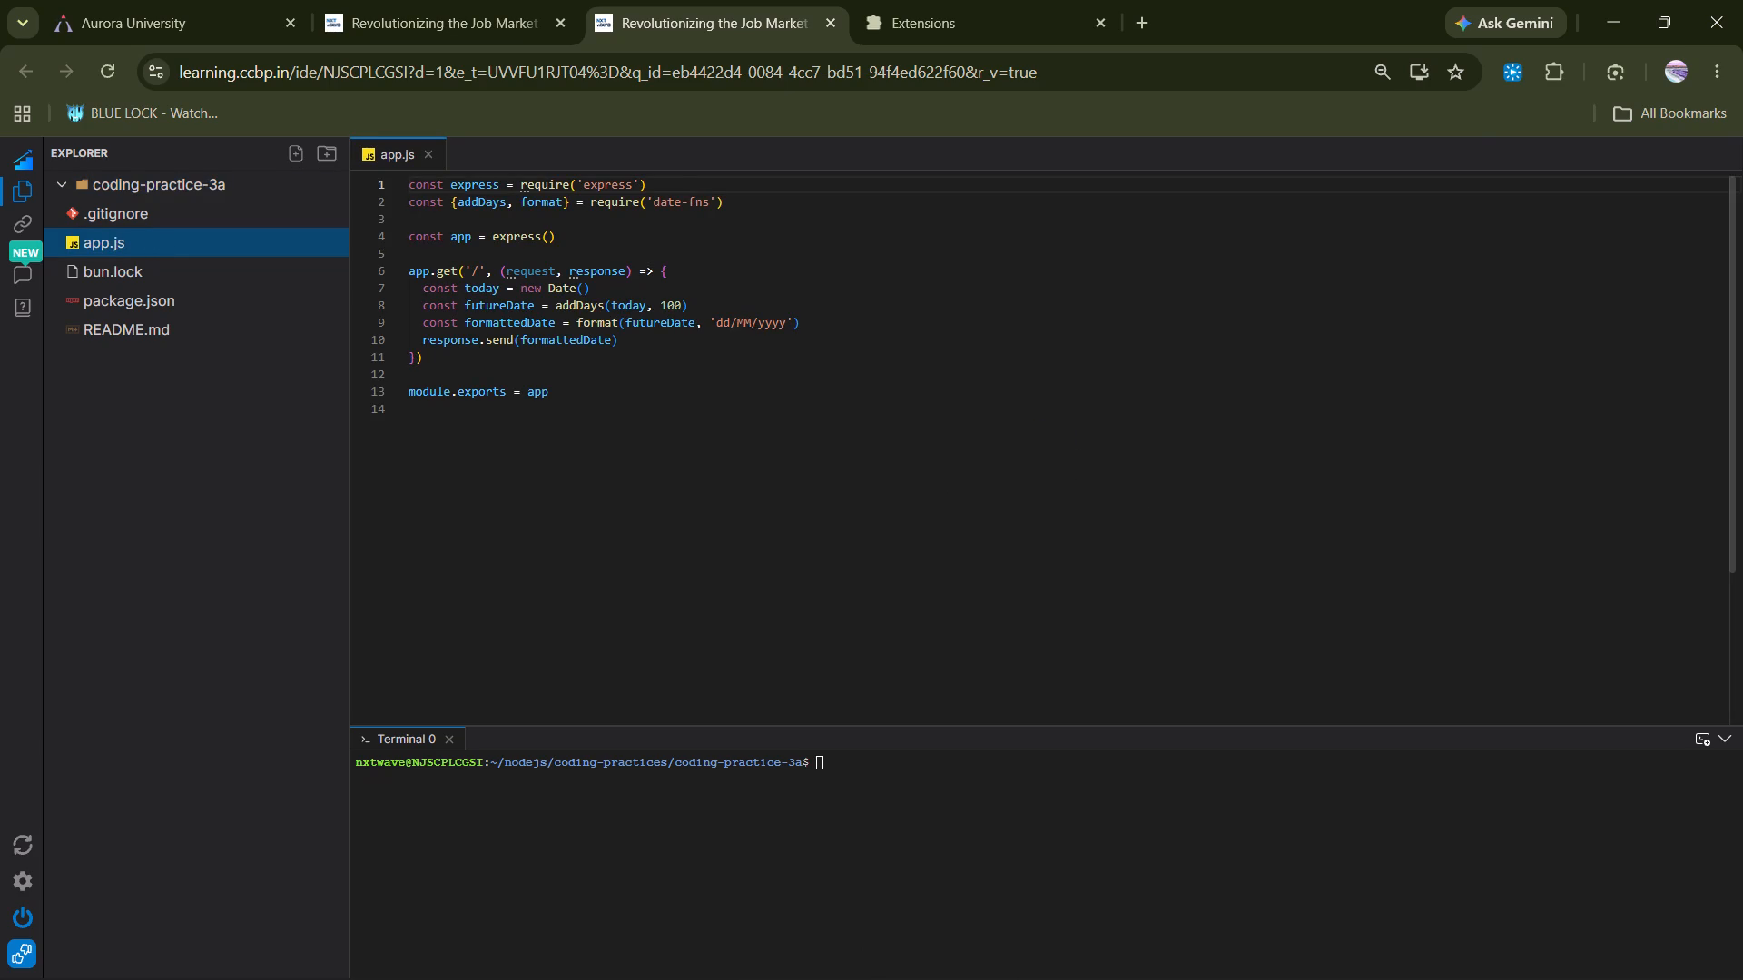
Enlarge the IDE view one zoom level, capture the app.js code, and paste the screenshot under "Code:" in the Word report.
key(ctrl+plus)
key(ctrl+Print)
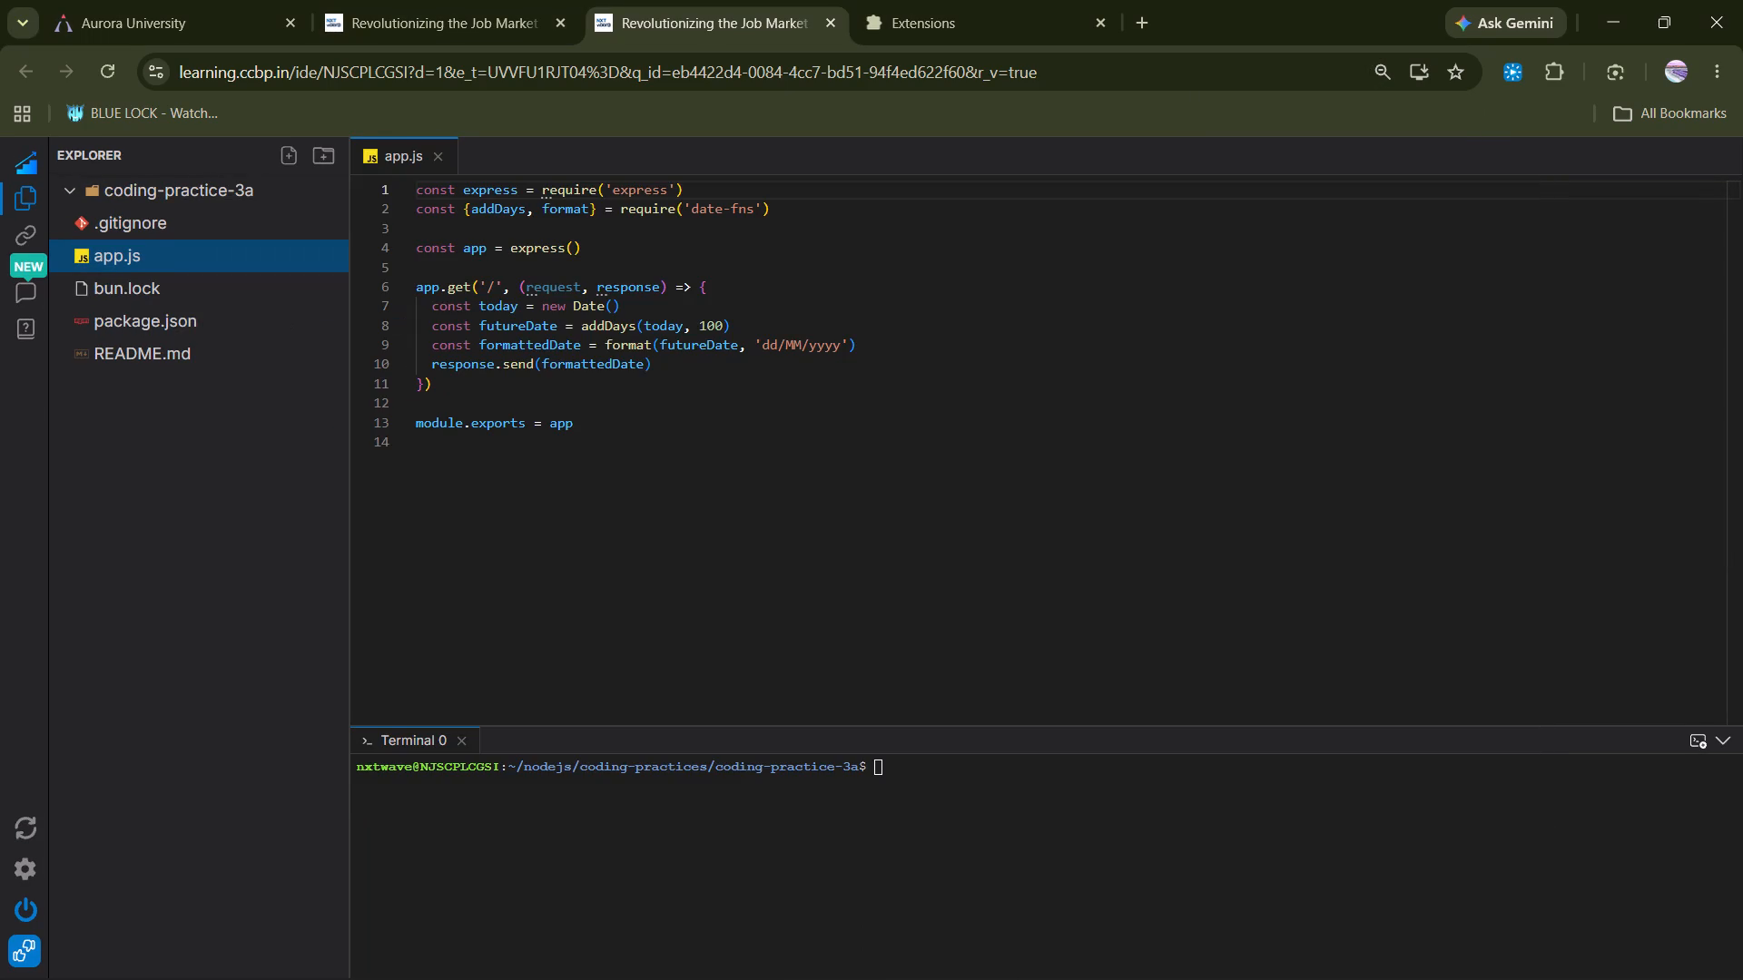
key(ctrl+Print)
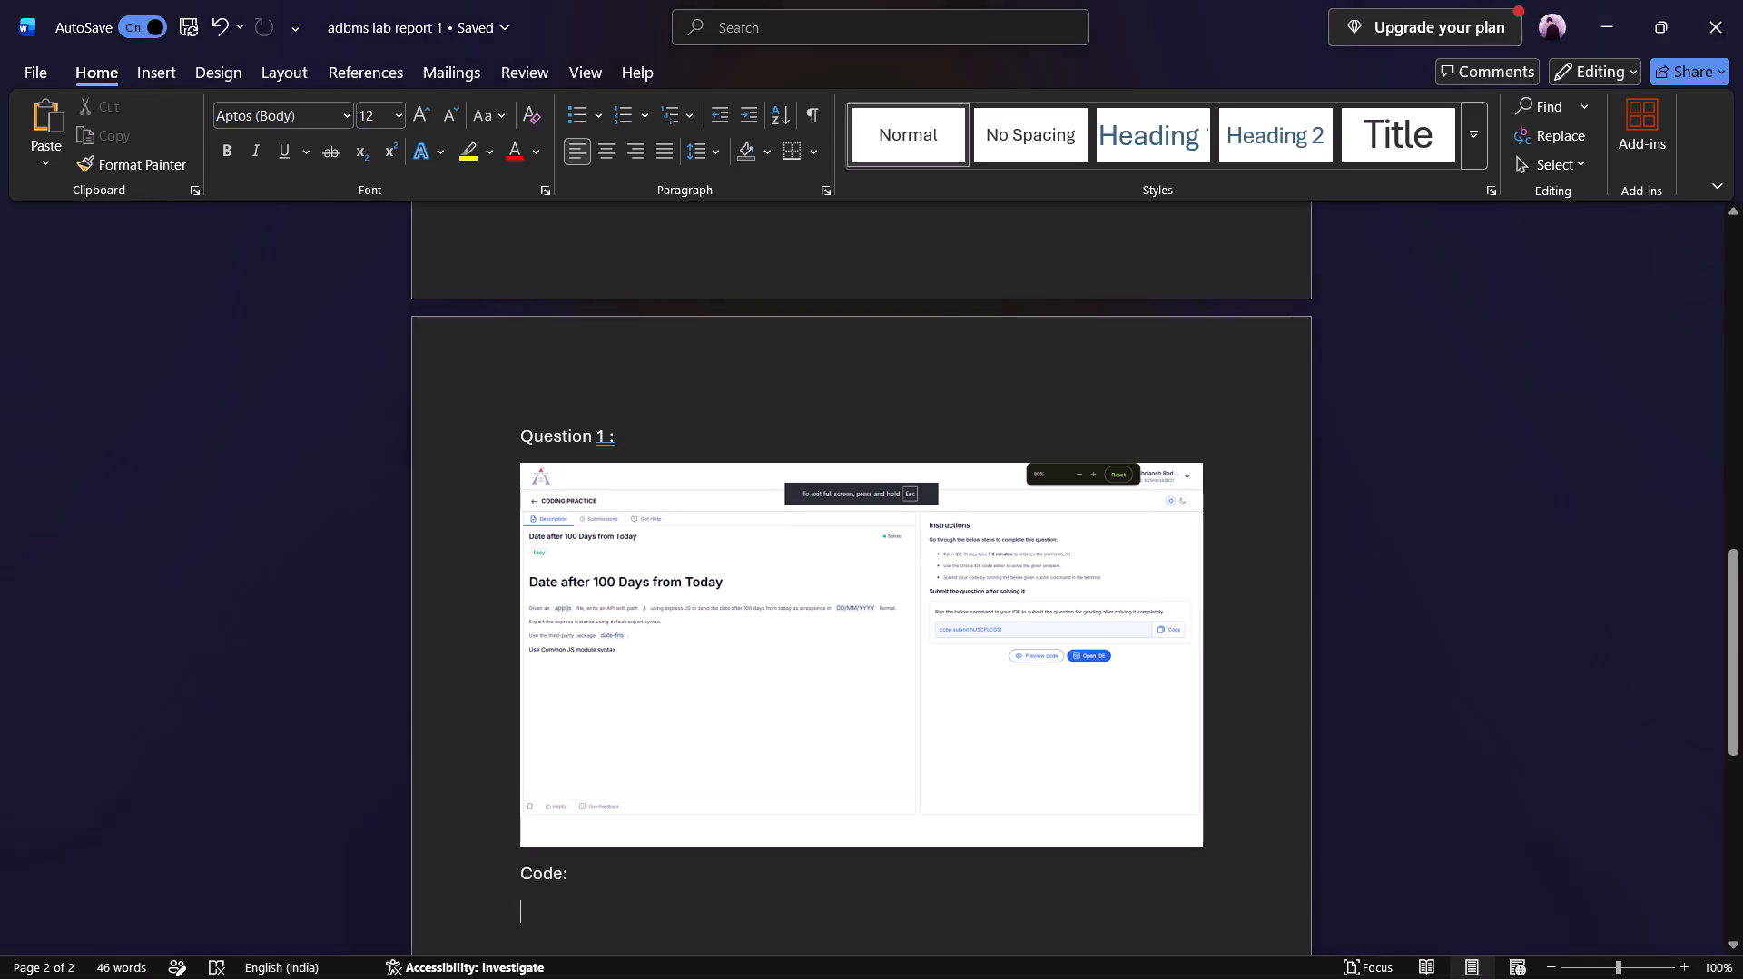
key(ctrl+v)
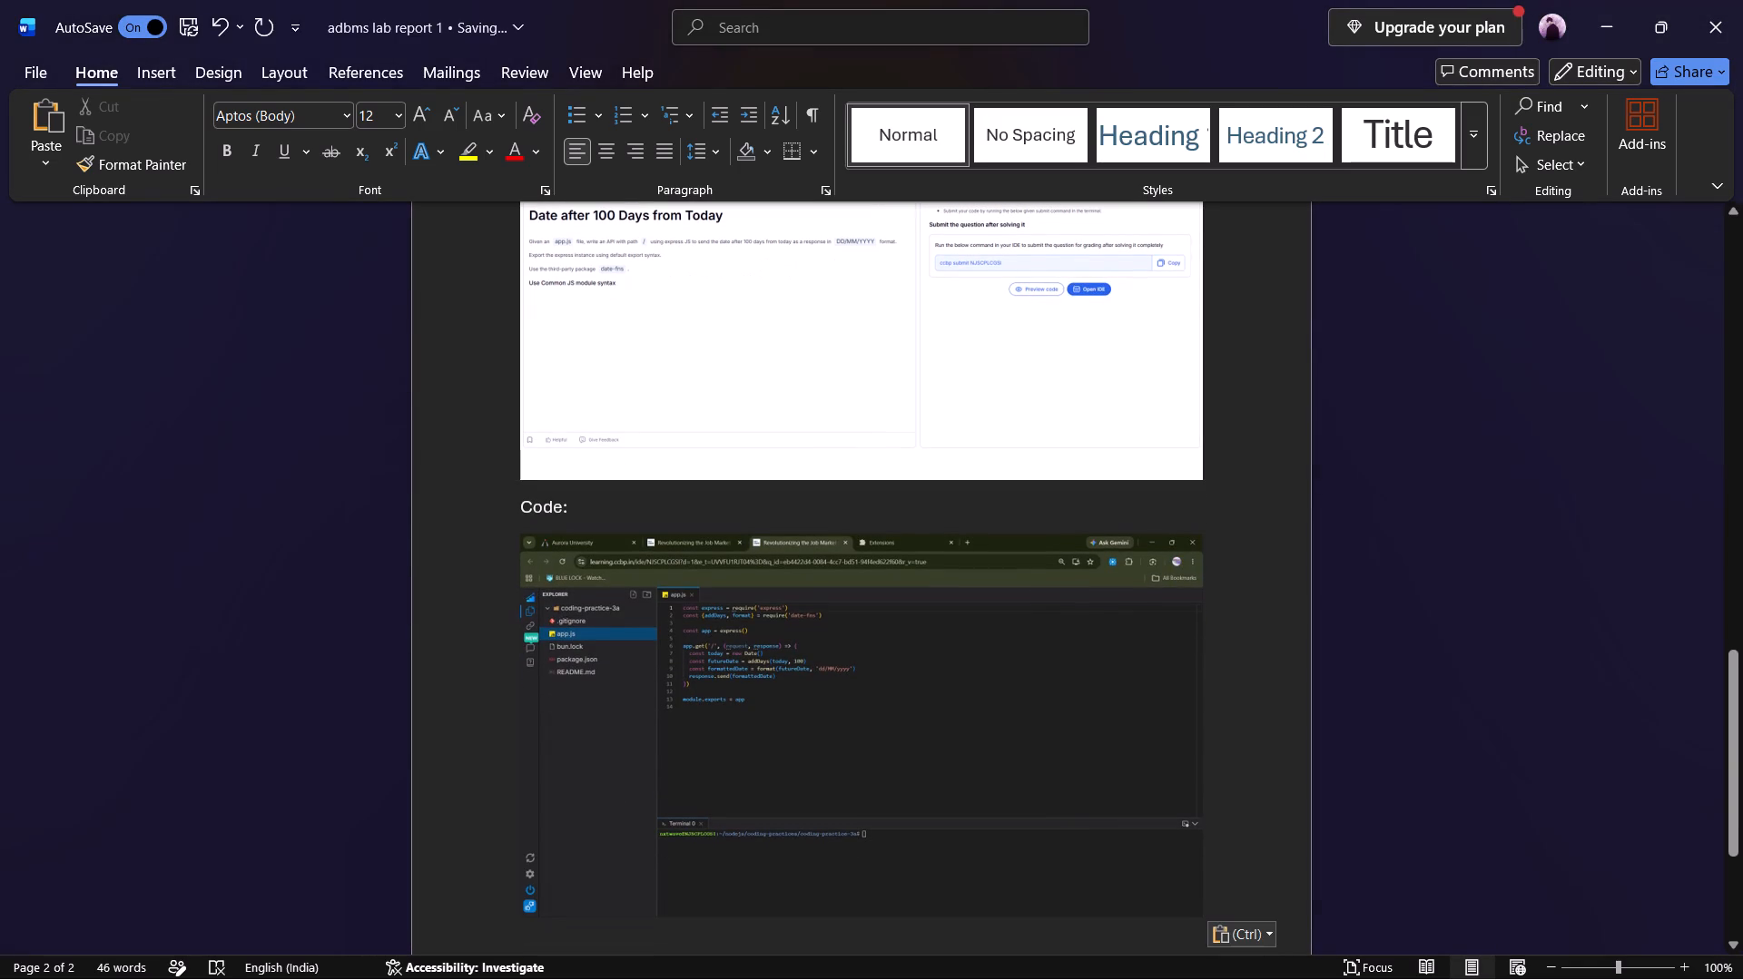
Add the label "Output:" at the top of a new page after the code screenshot, followed by an empty line.
key(Return)
scroll(1017, 807, down, 2)
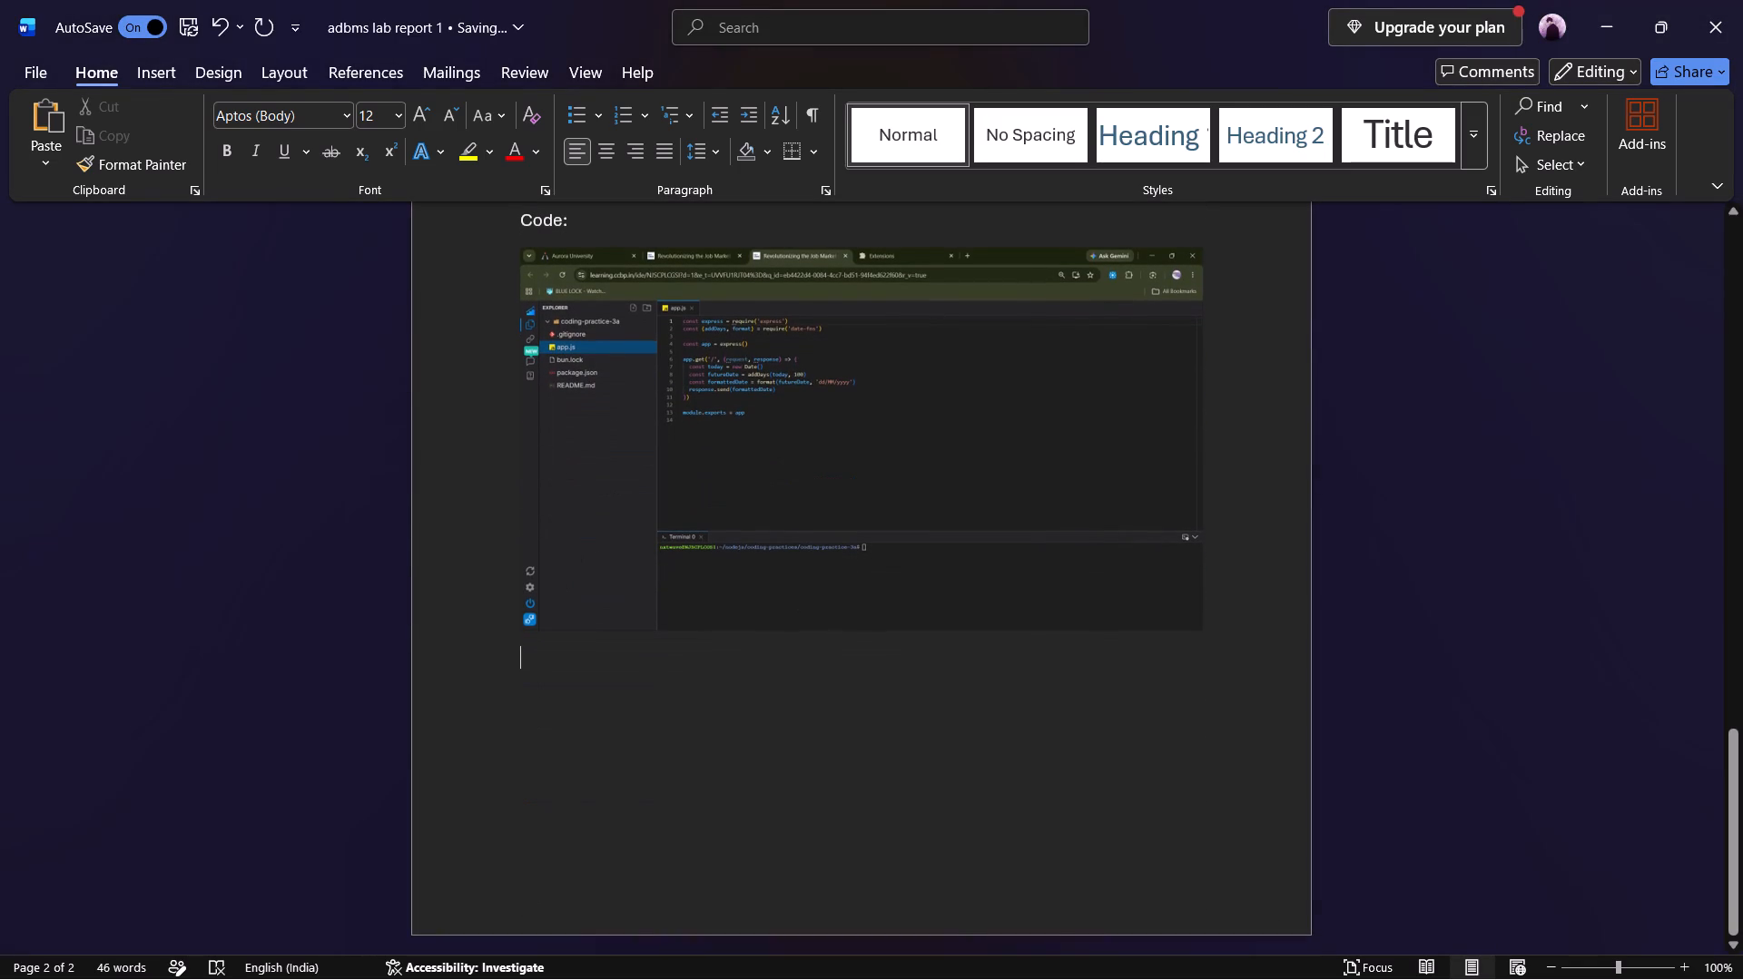
key(Return)
key(Return)
key(Return)
key(Return)
key(Return)
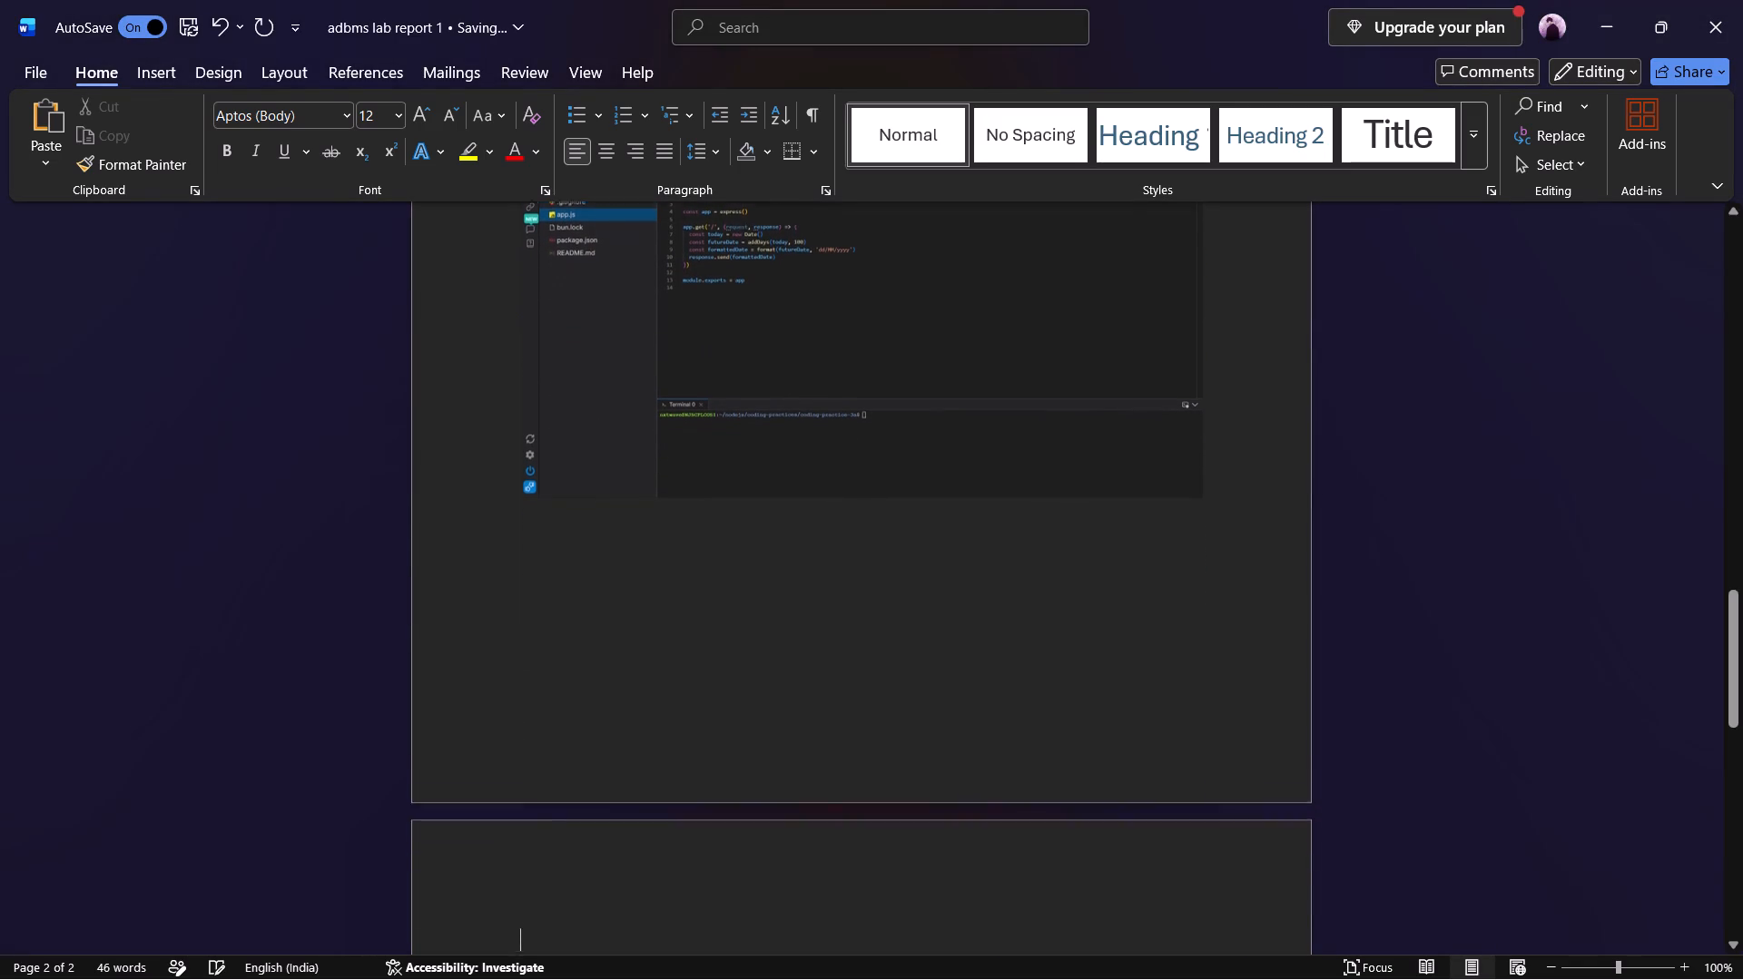
key(Return)
key(BackSpace)
text(out)
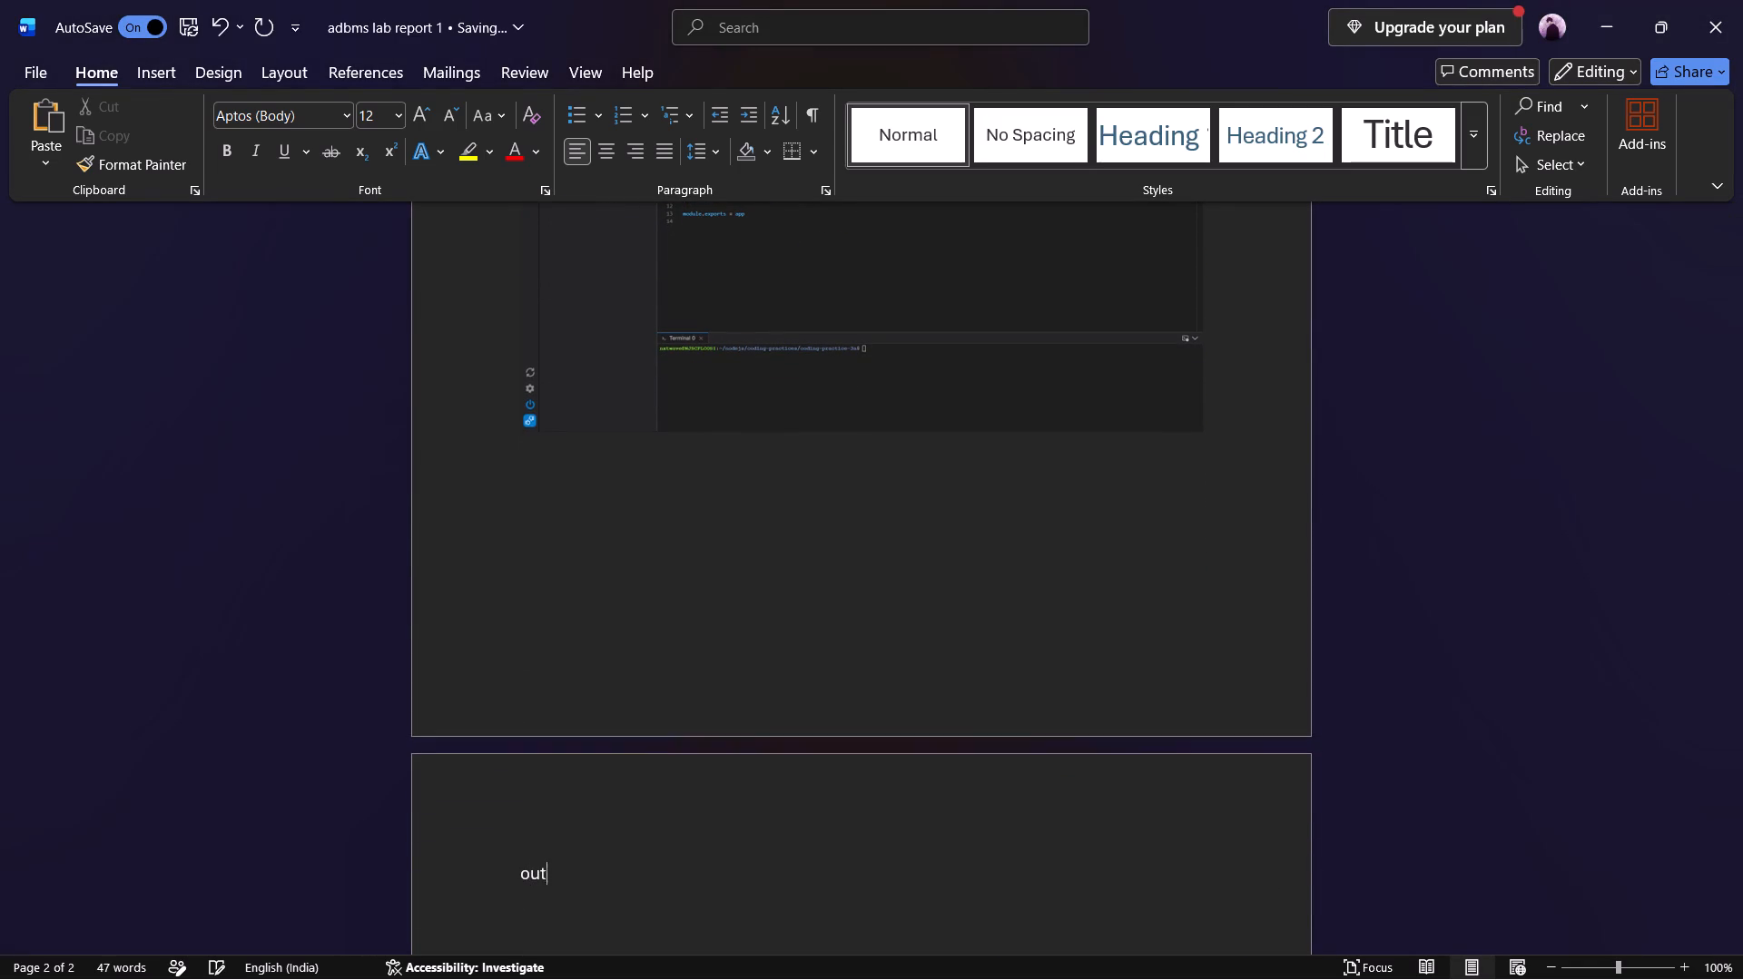
text(out)
key(space)
key(BackSpace)
key(BackSpace)
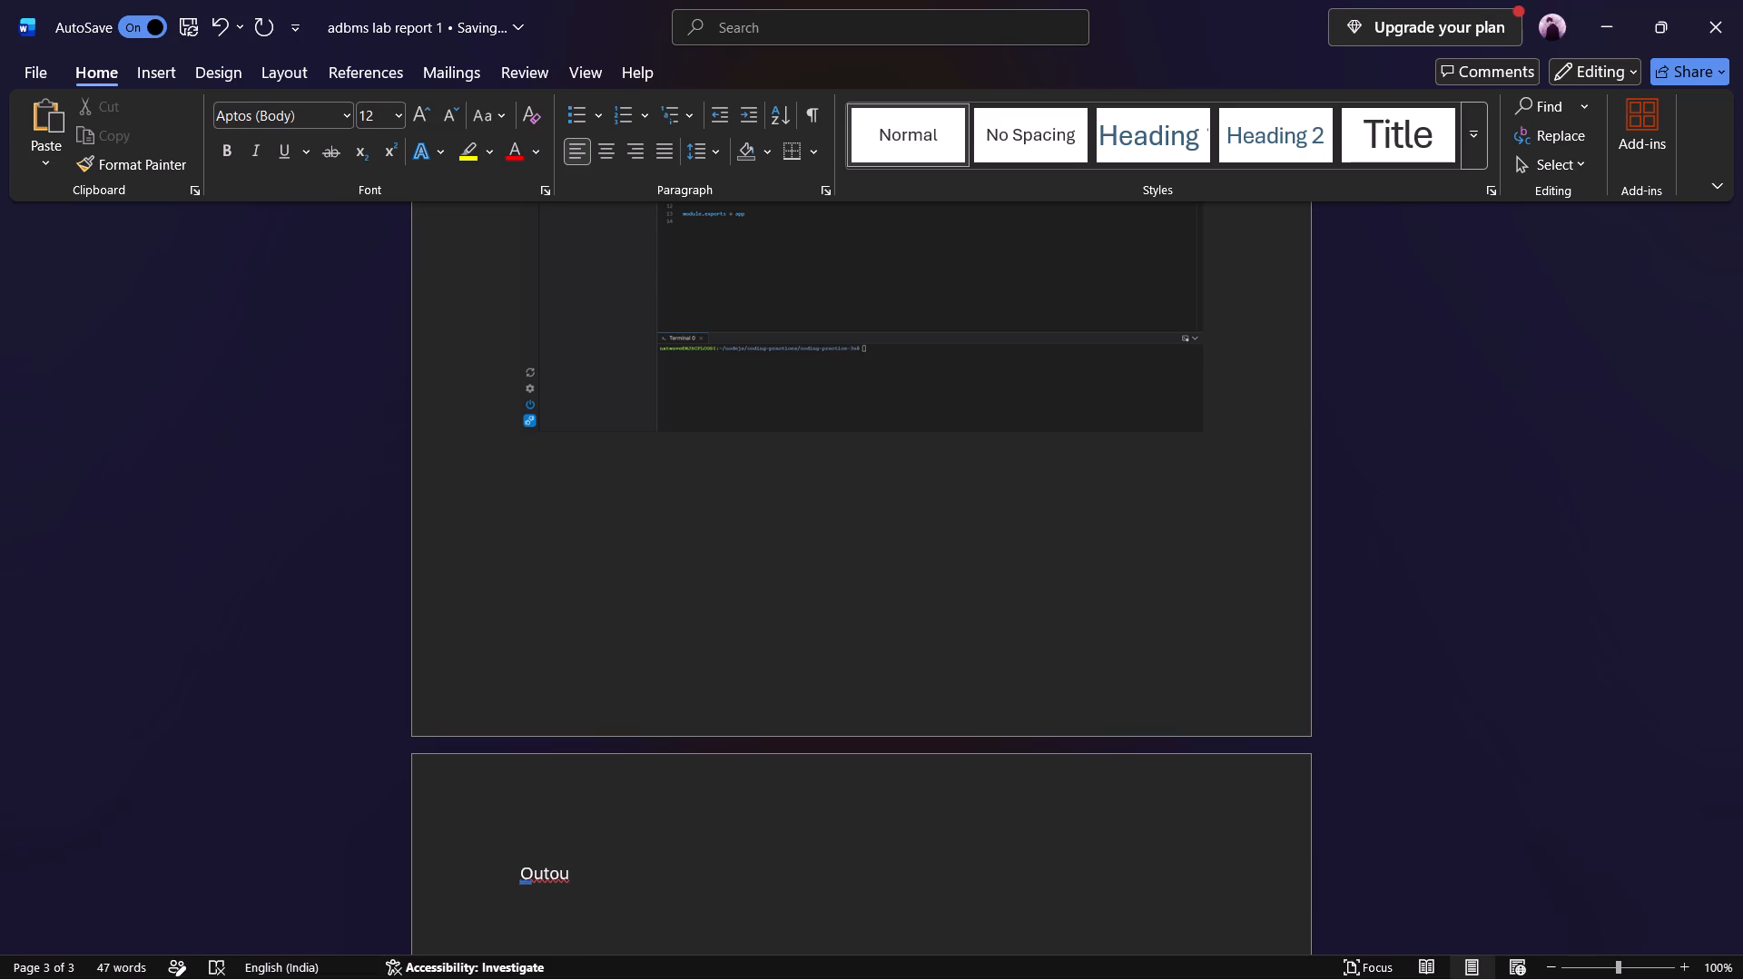
key(BackSpace)
key(BackSpace)
text(put)
key(shift+colon)
key(Return)
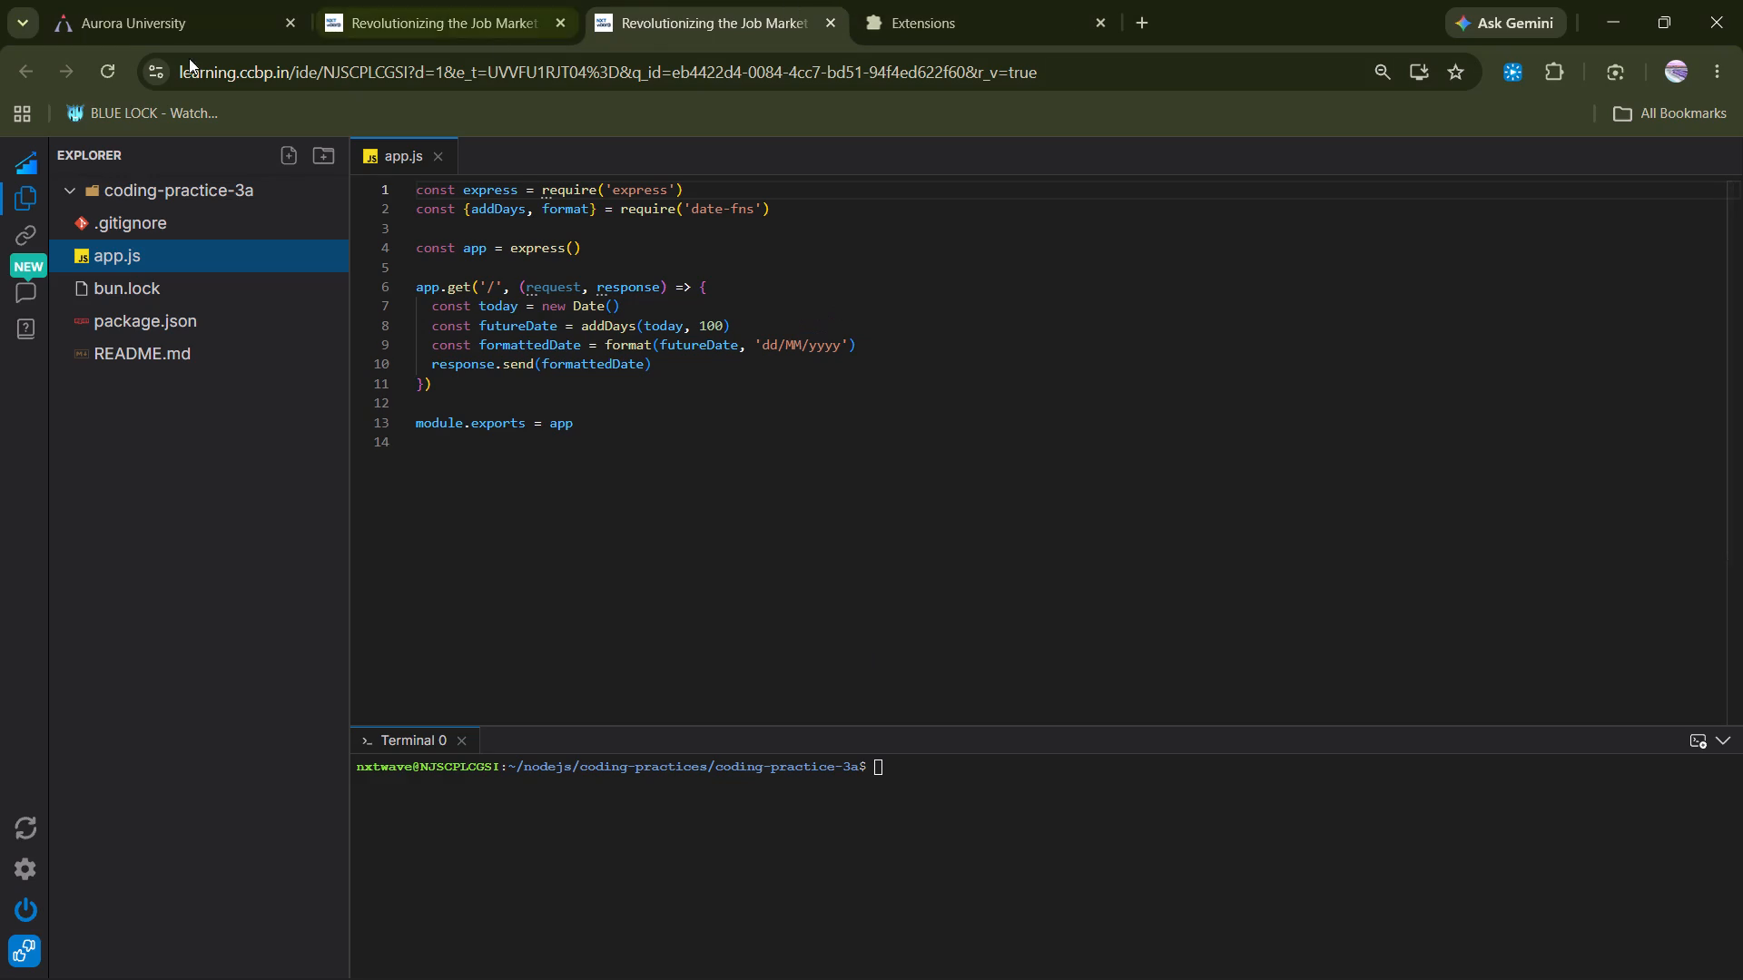
In Chrome, open the question's "Right Answer" submission details, capture them, and paste the screenshot under "Output:" in the Word report.
click(418, 5)
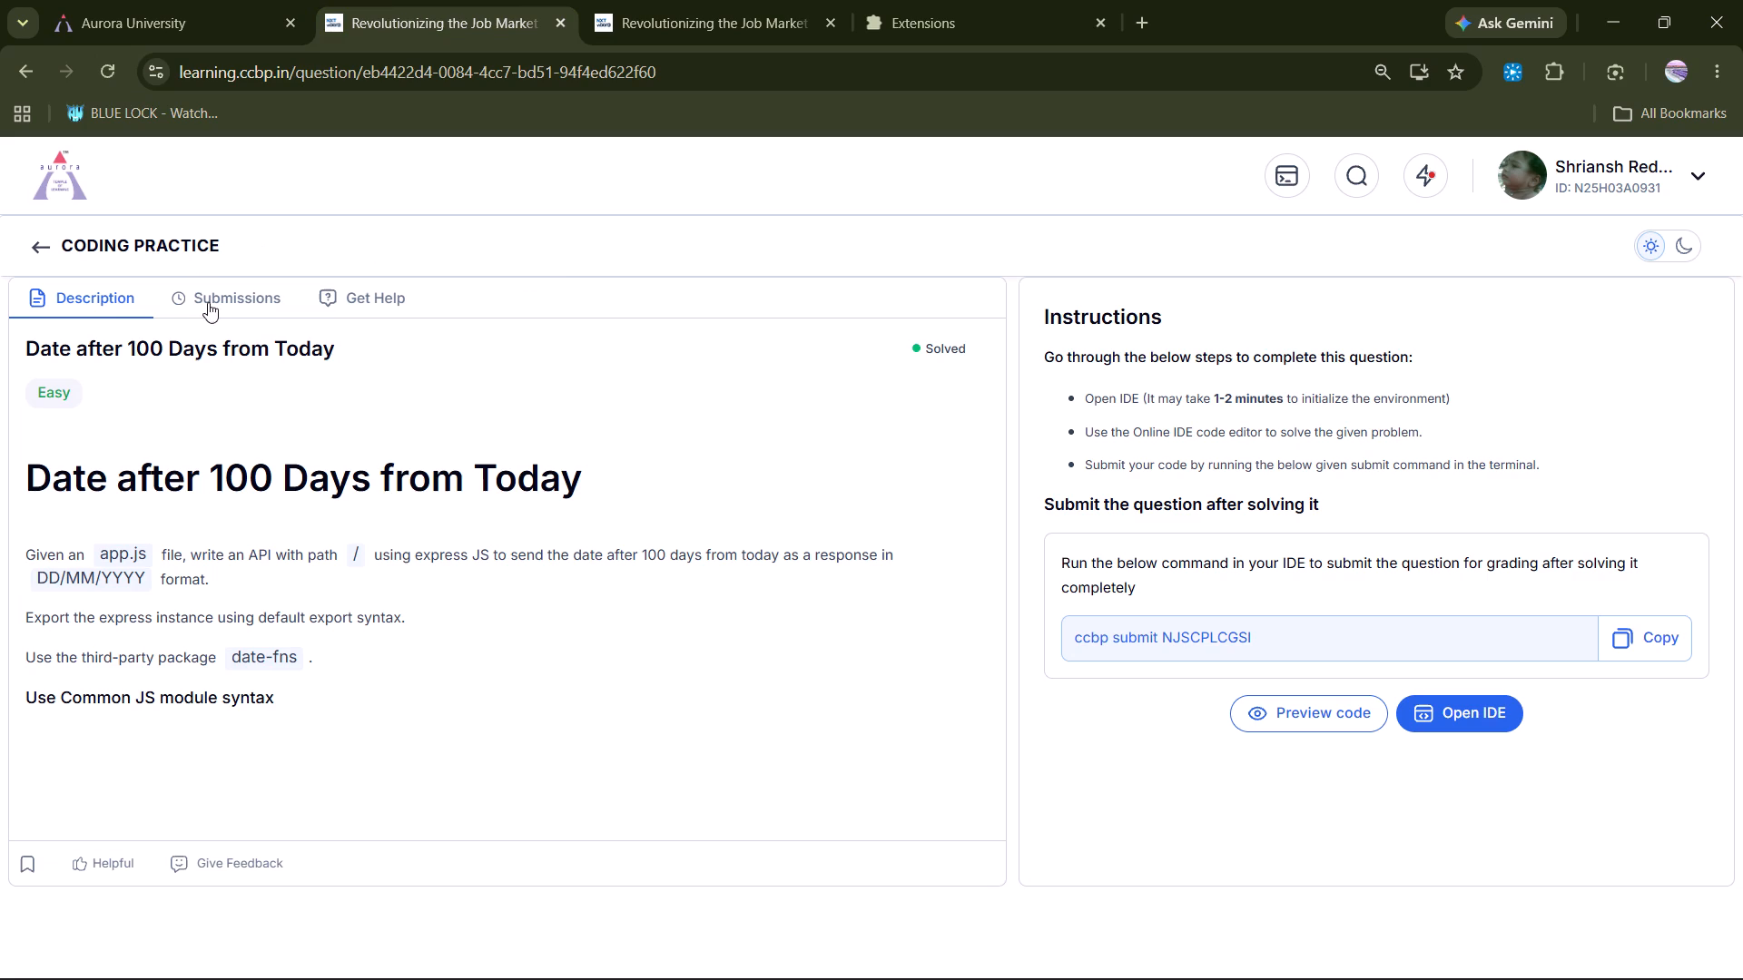
click(208, 302)
click(468, 395)
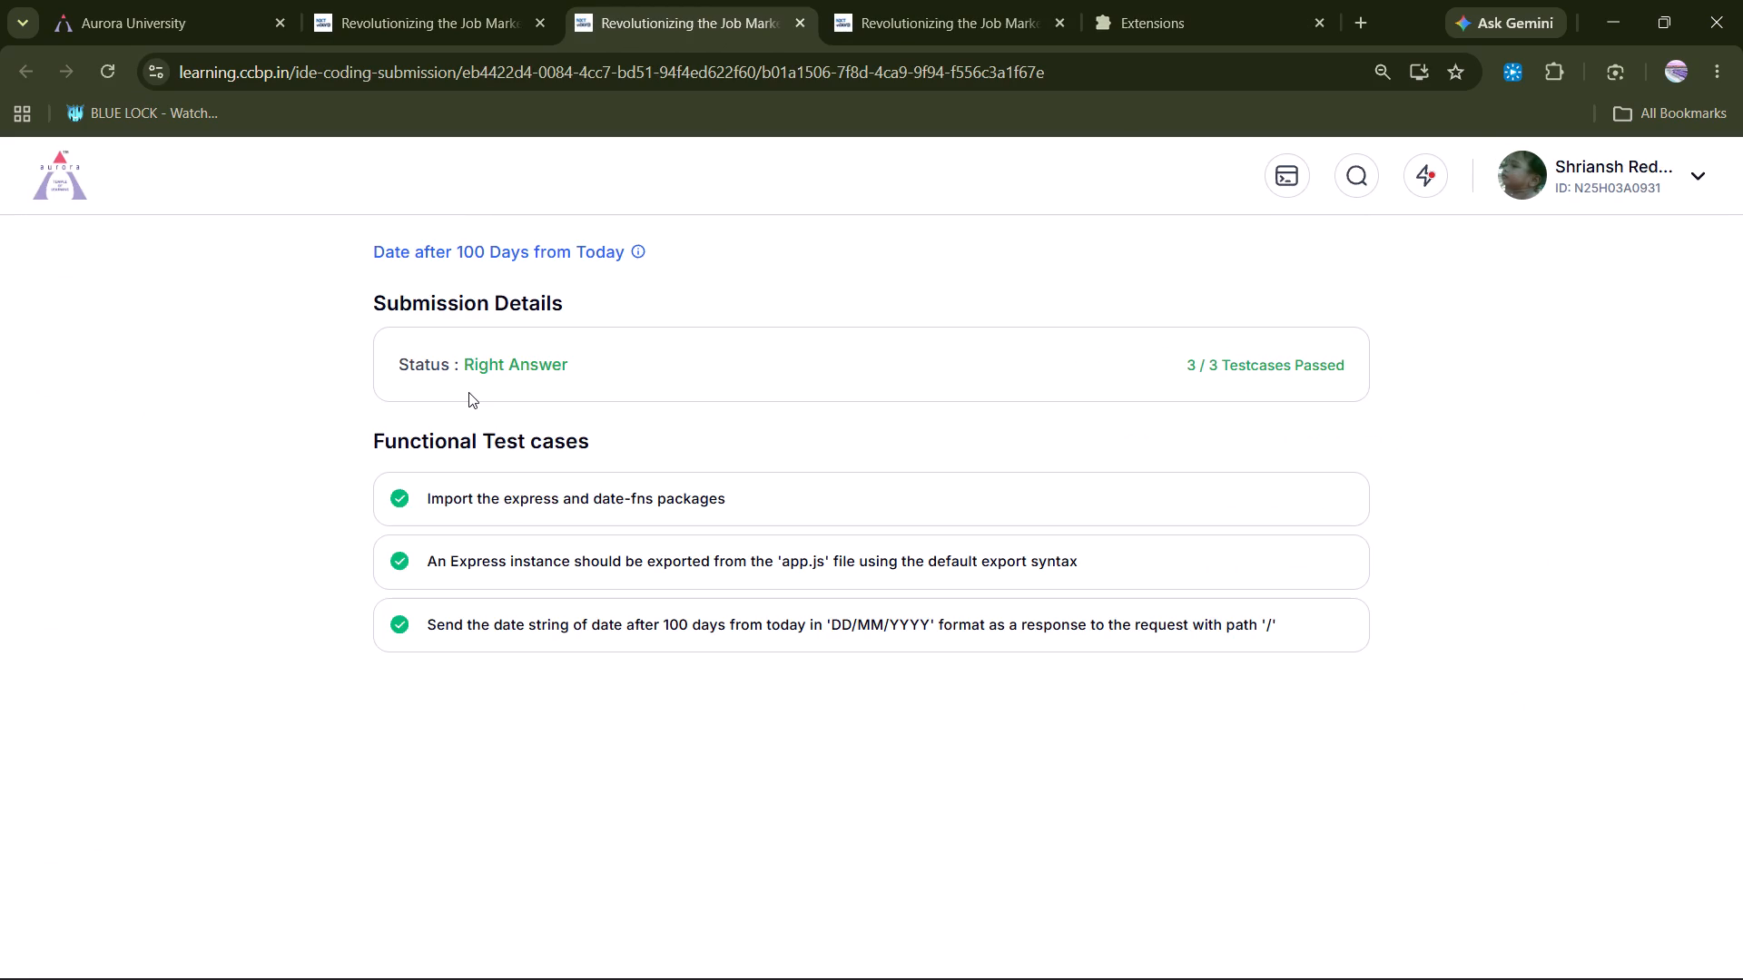
key(ctrl+Print)
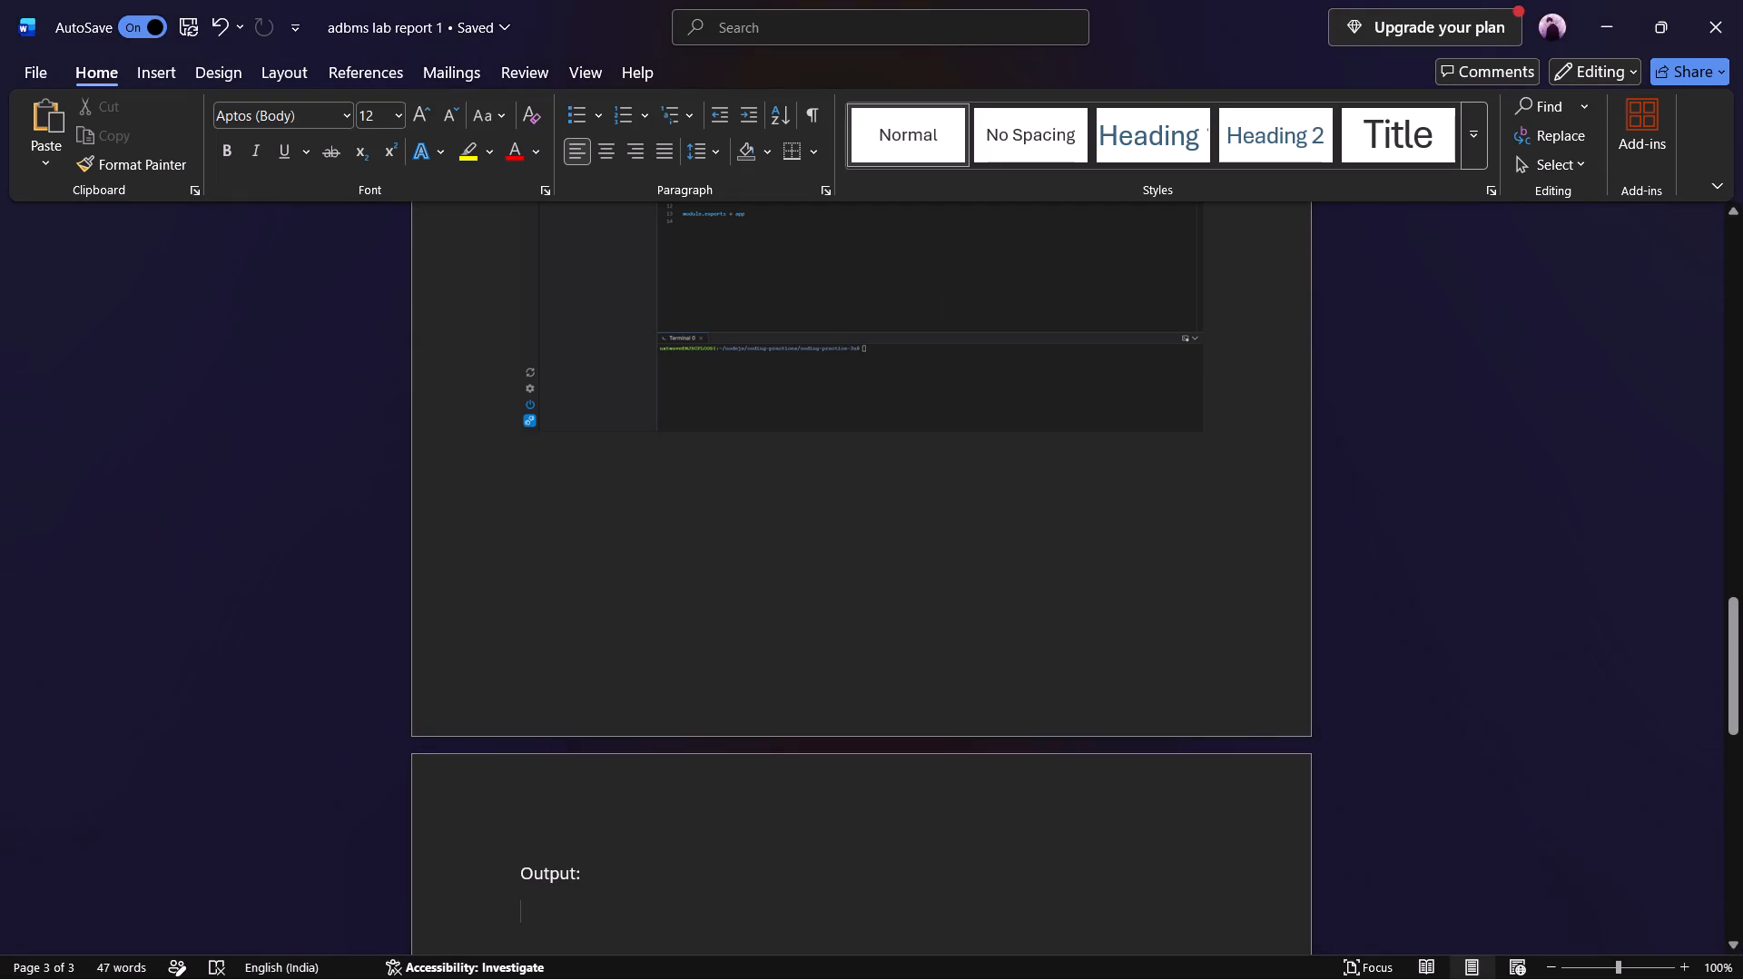
key(ctrl+v)
Add the heading line "Question 2:" at the top of a new page after the output screenshot, followed by an empty line.
key(Return)
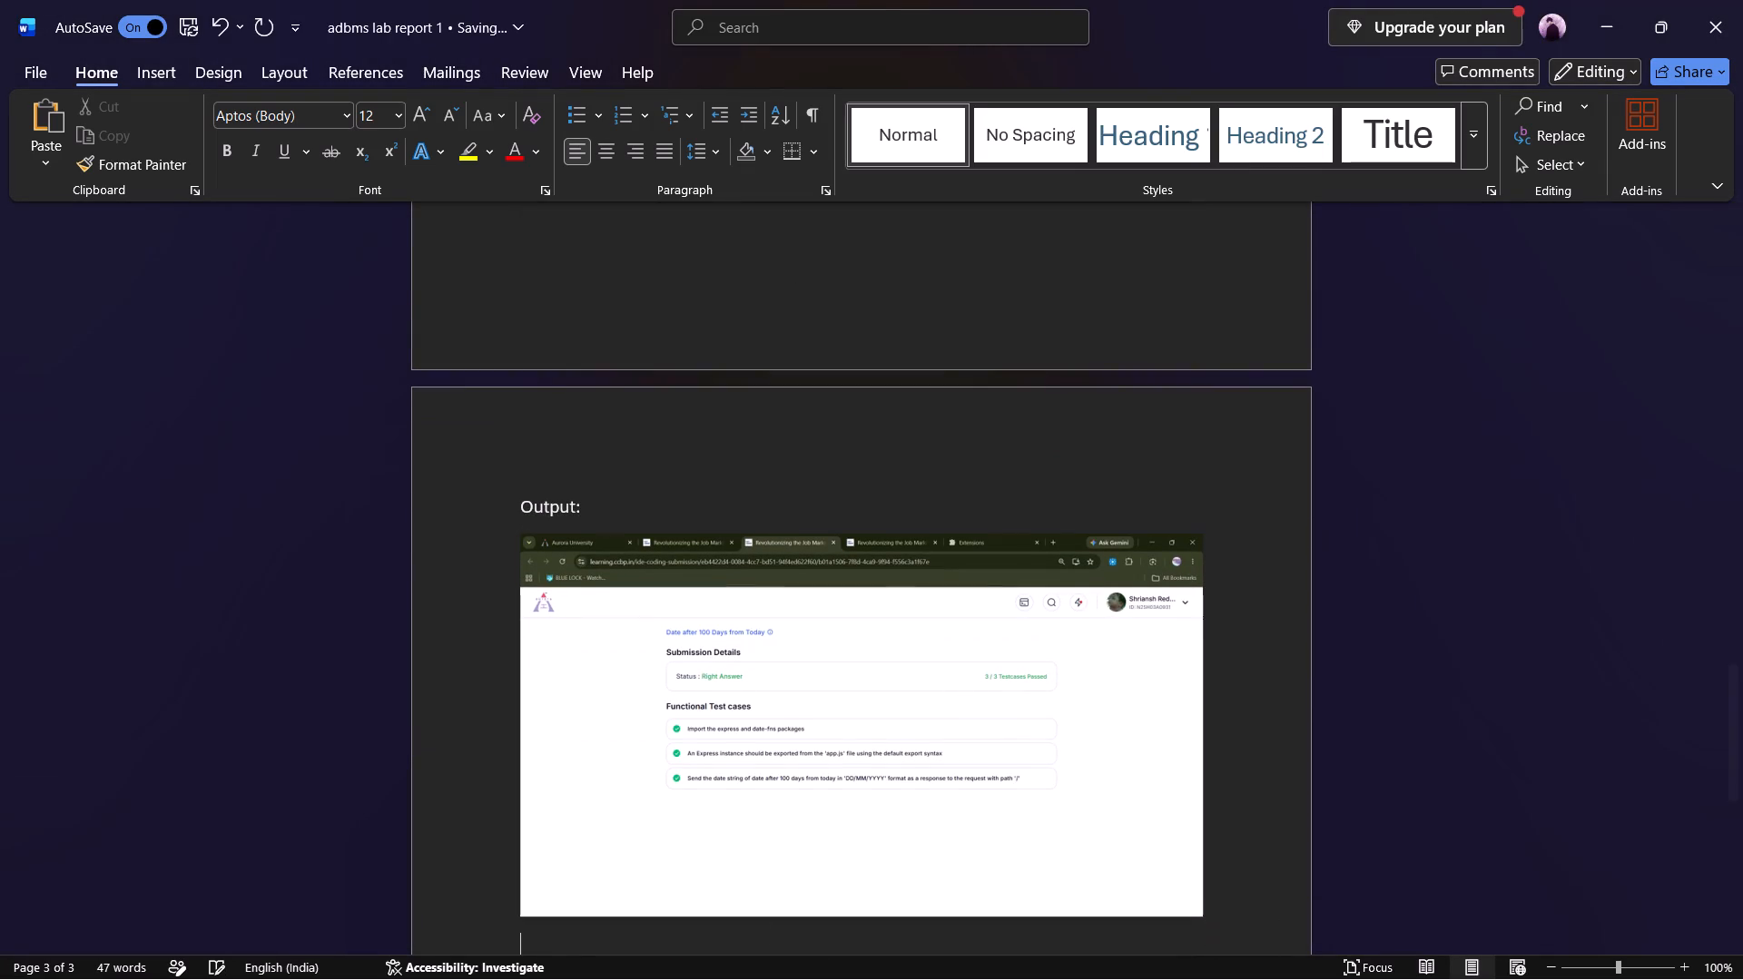
key(Return)
key(Return)
key(Return)
key(Return)
key(Return)
key(Return)
key(Return)
key(Return)
key(Return)
key(Return)
key(Return)
key(Return)
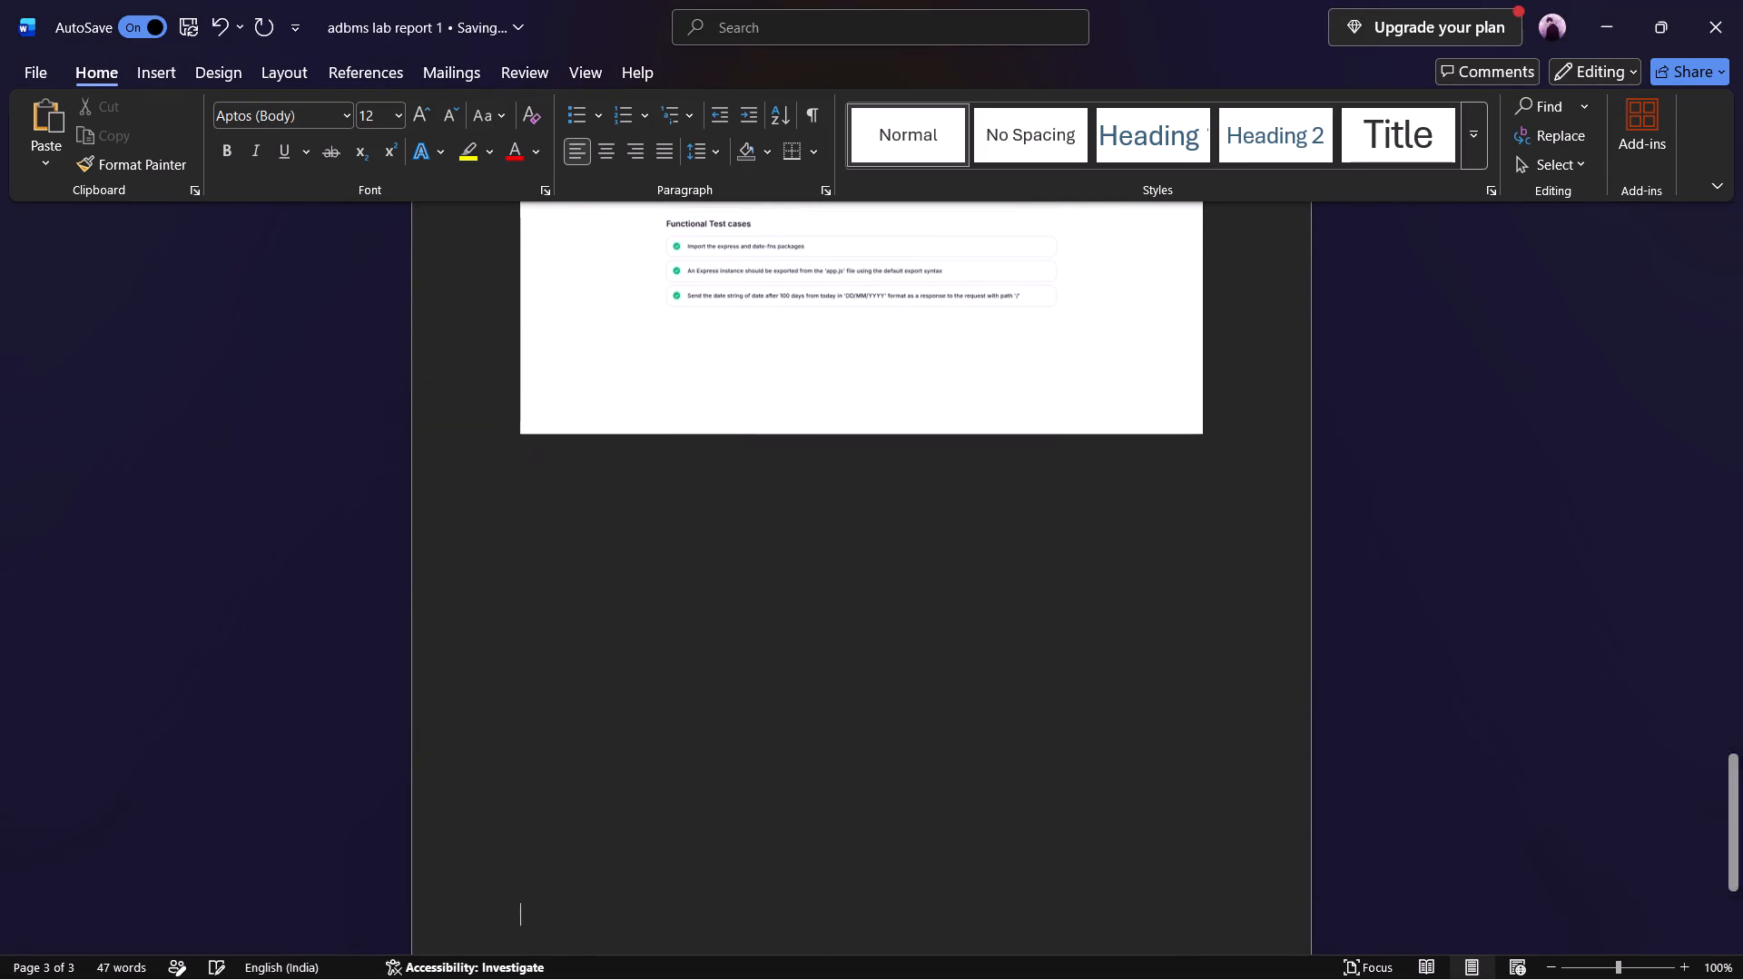
key(Return)
key(Return)
key(Return)
key(Return)
key(Return)
key(BackSpace)
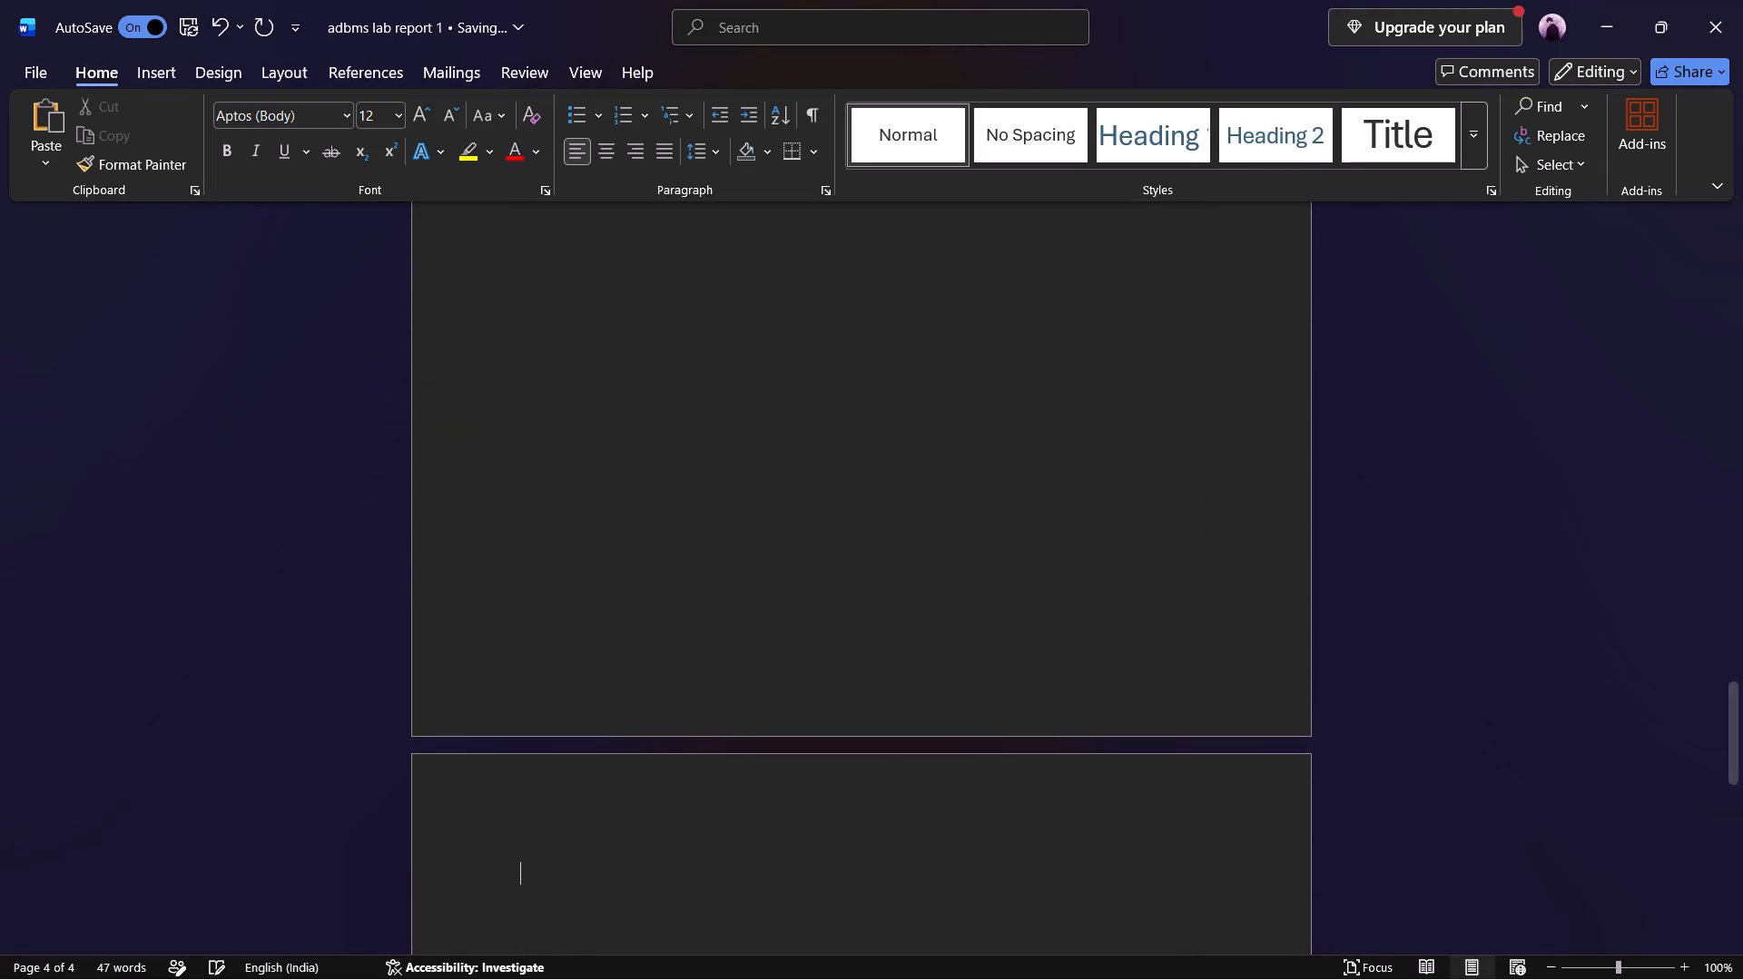
text(Question)
key(space)
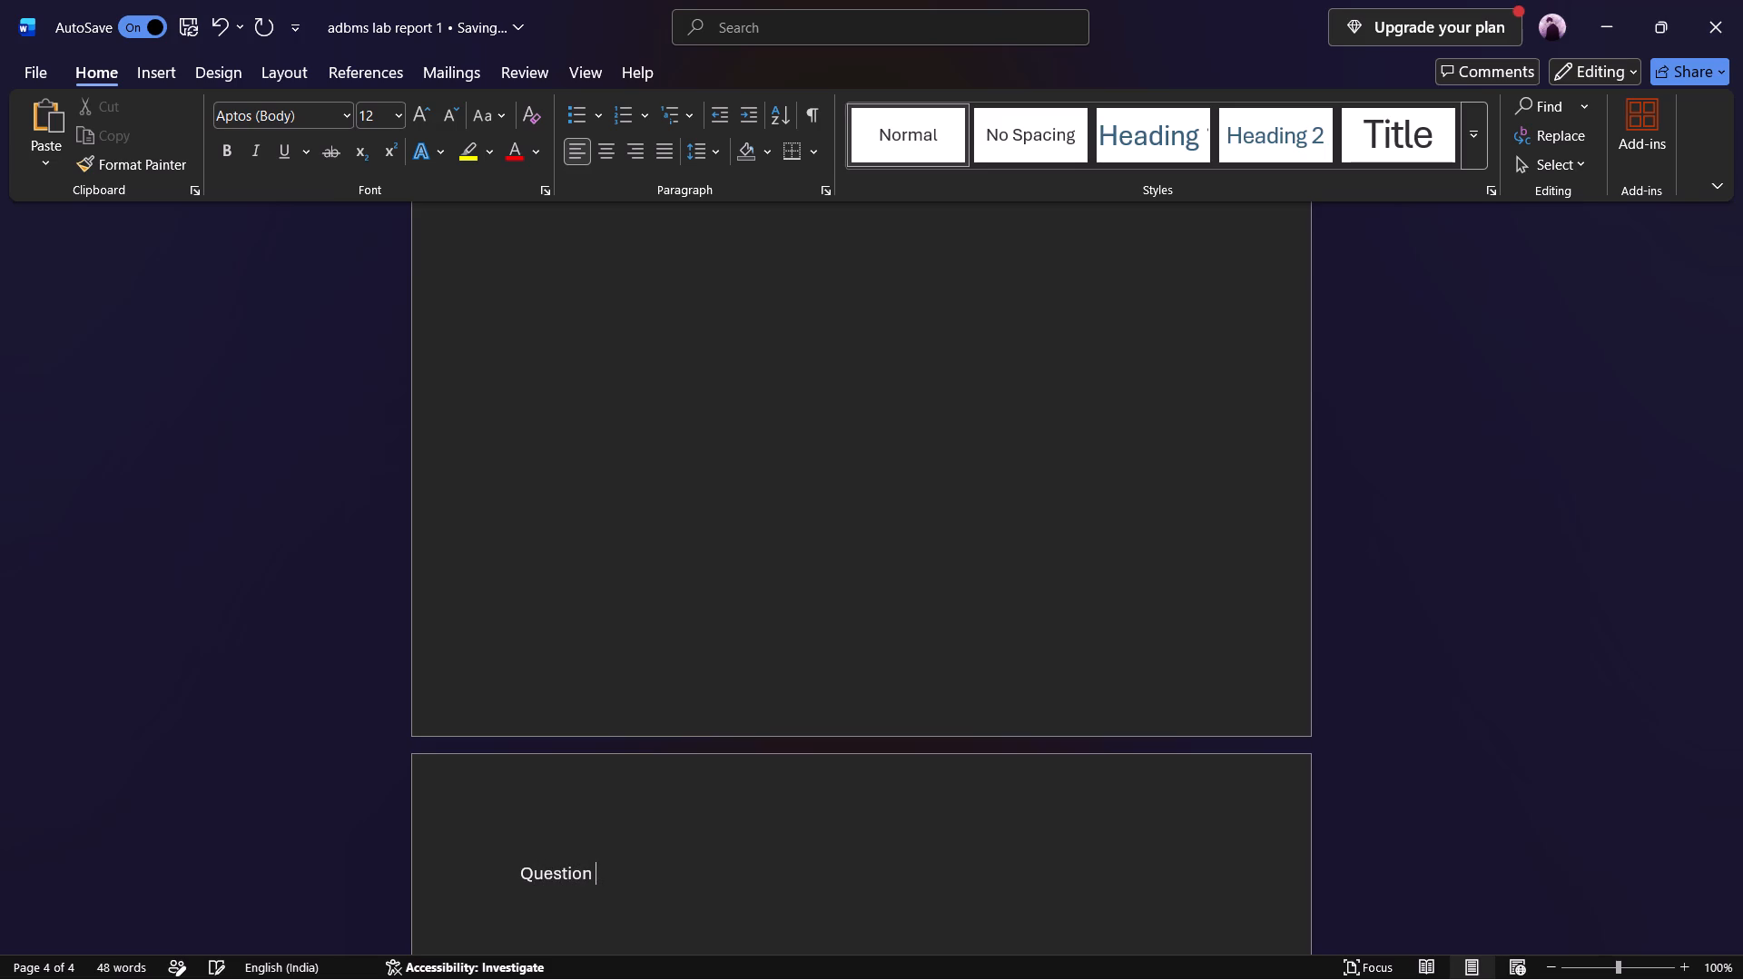
key(2)
key(shift+colon)
key(Return)
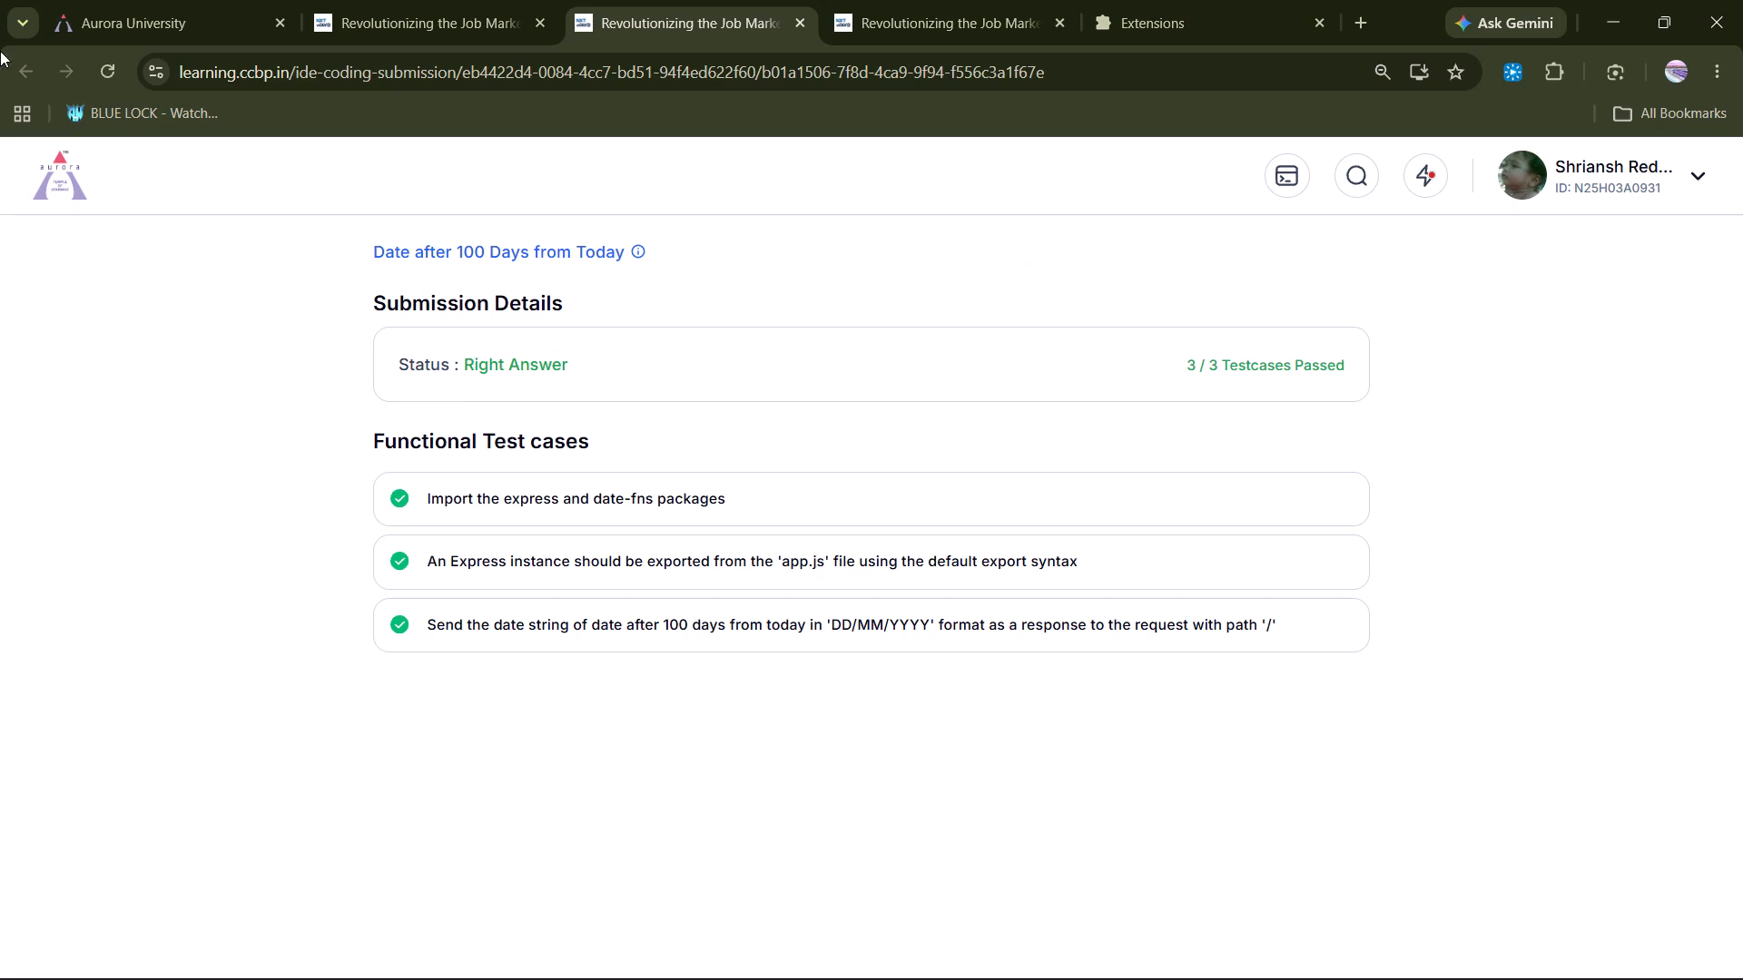
Switch to Chrome and return from the finished question to the NodeJS and ExpressJS Coding Practice list.
click(504, 0)
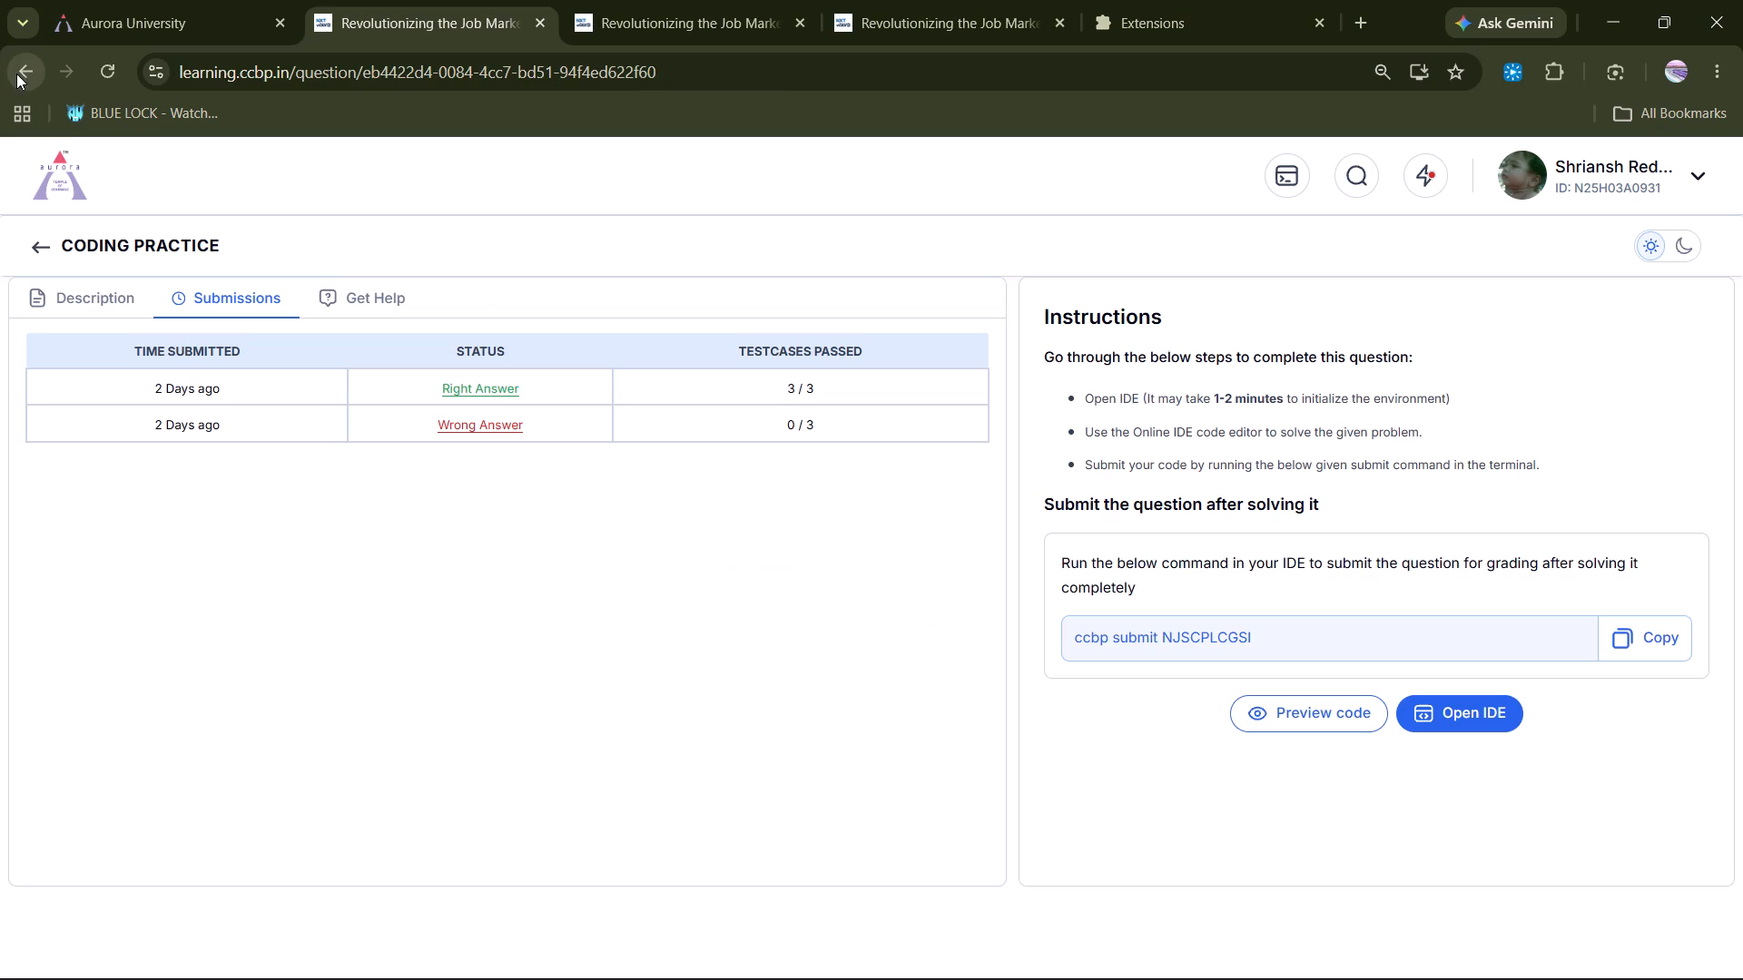
click(51, 246)
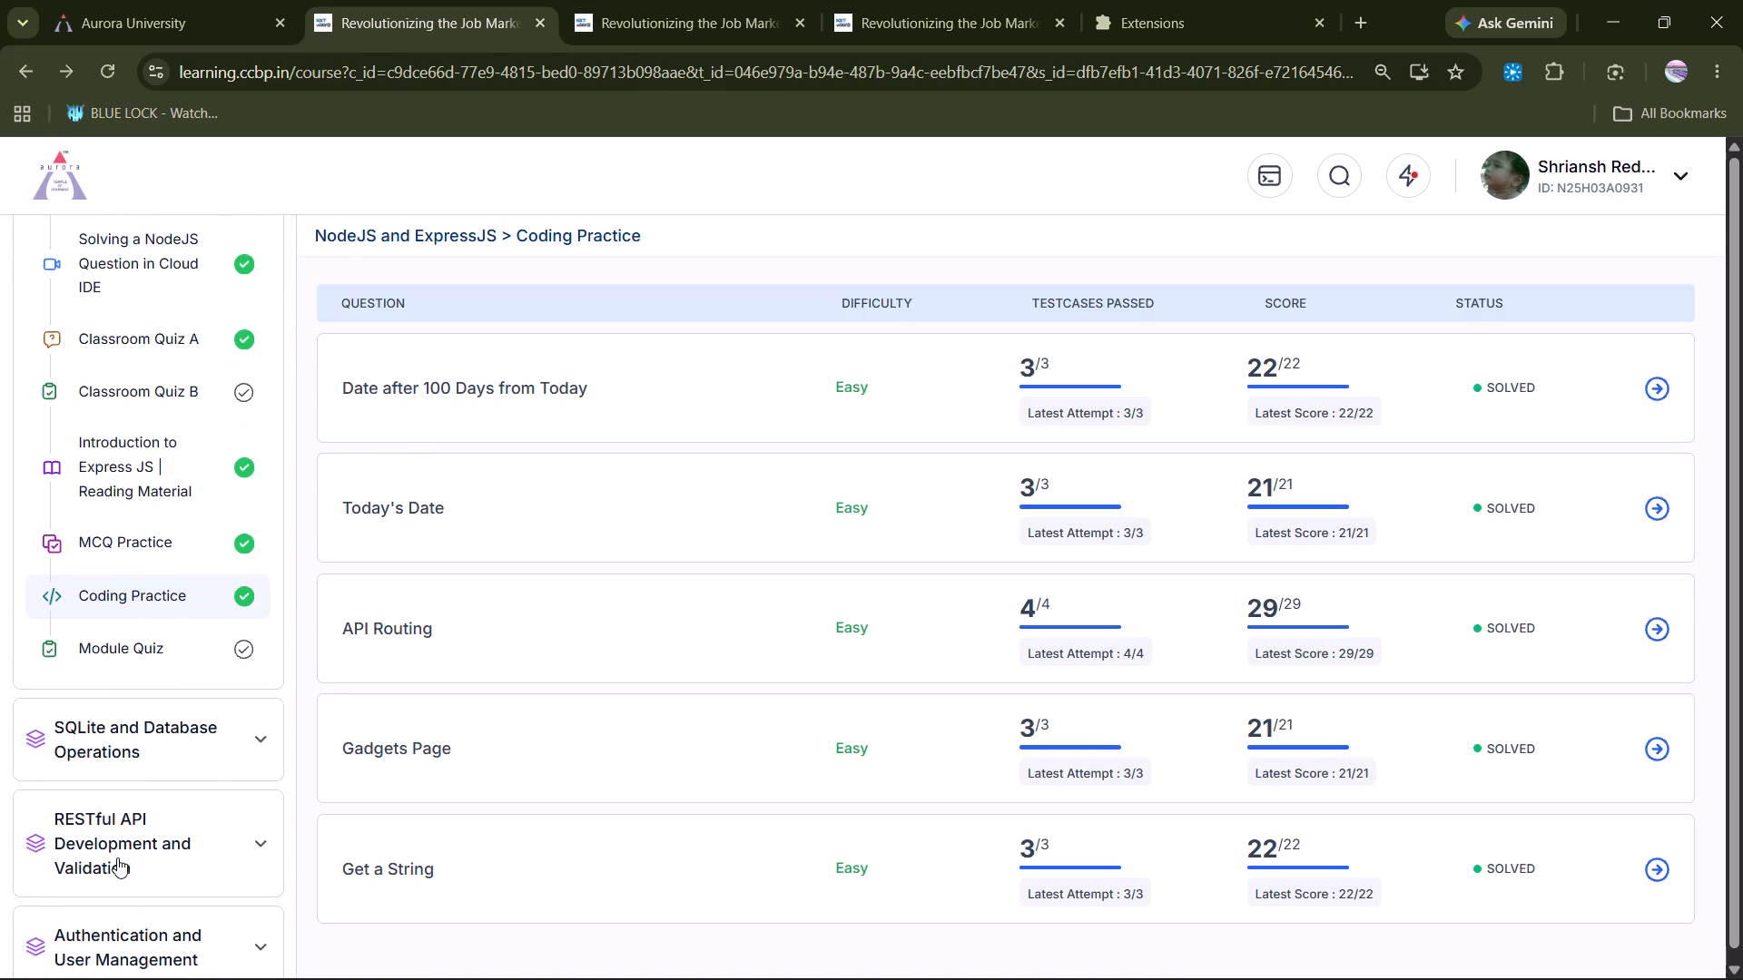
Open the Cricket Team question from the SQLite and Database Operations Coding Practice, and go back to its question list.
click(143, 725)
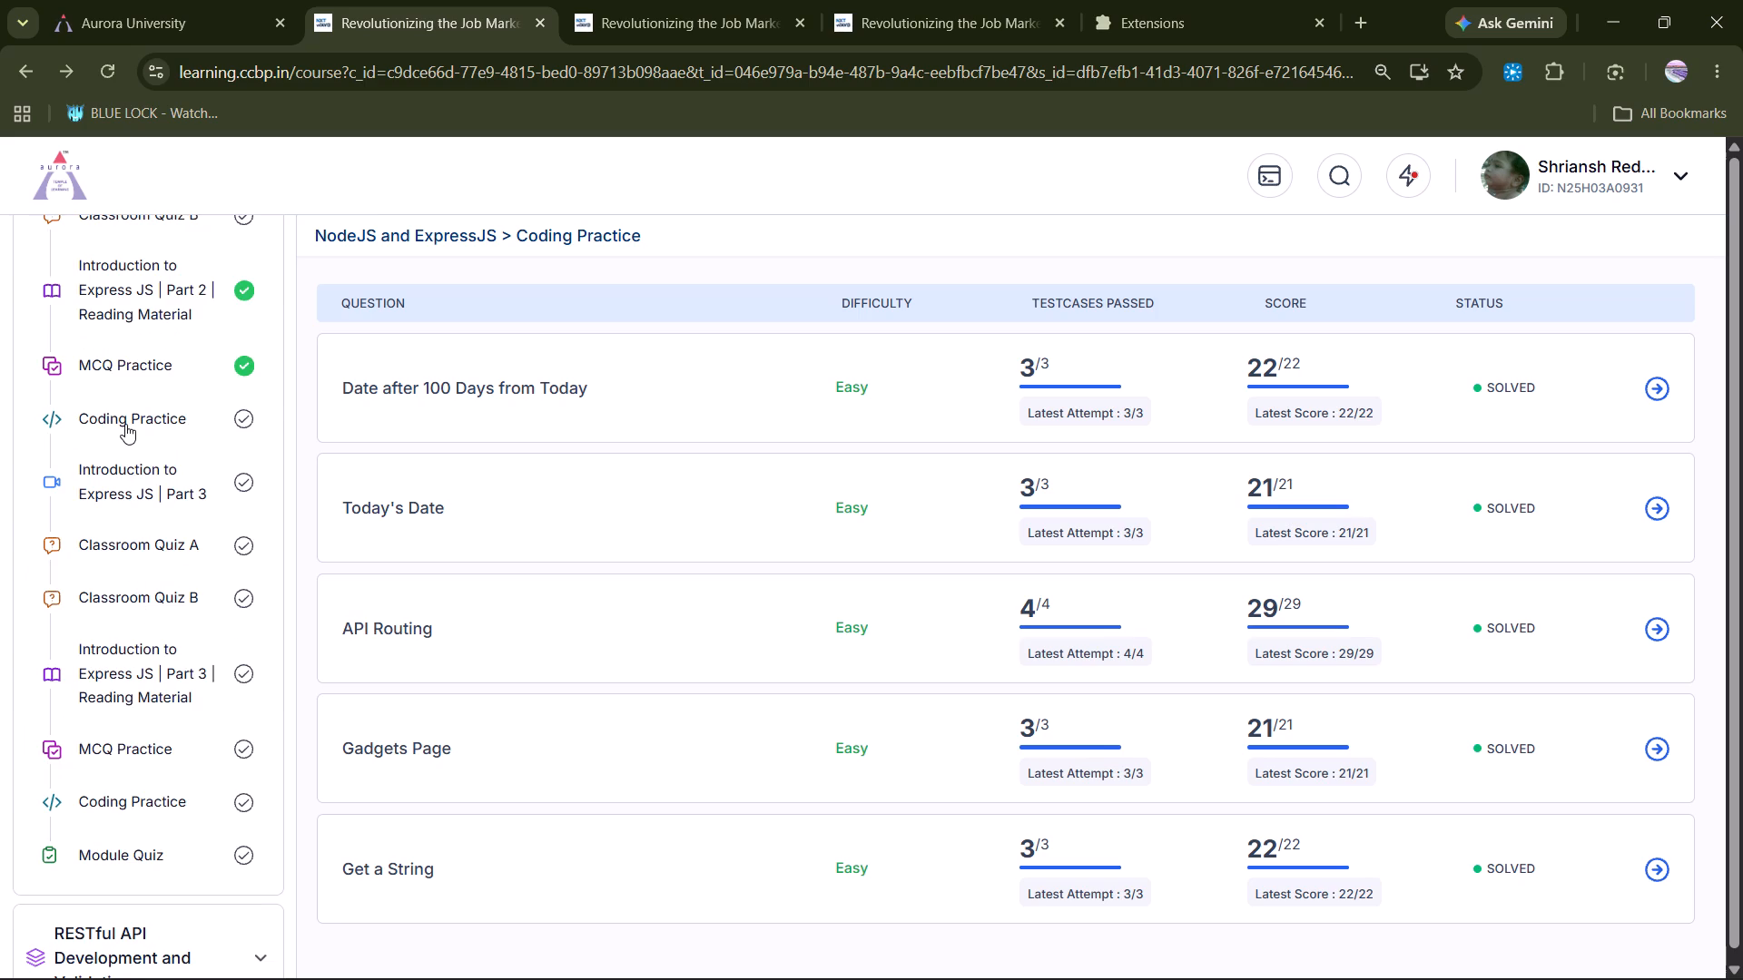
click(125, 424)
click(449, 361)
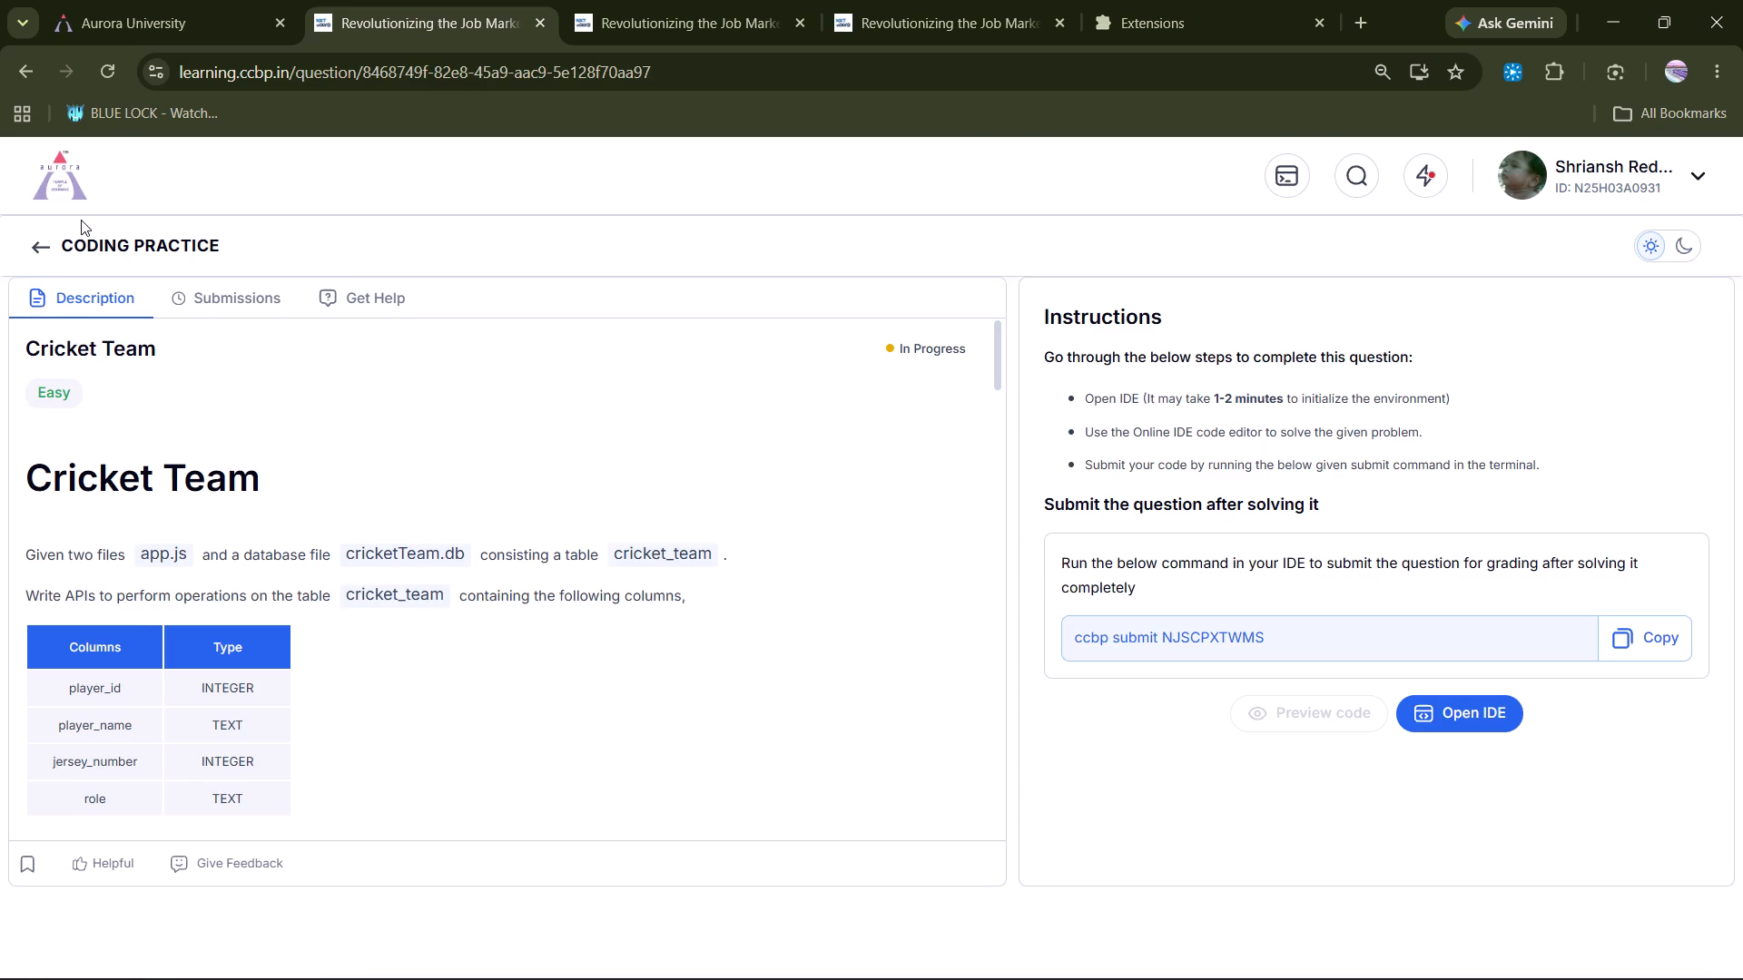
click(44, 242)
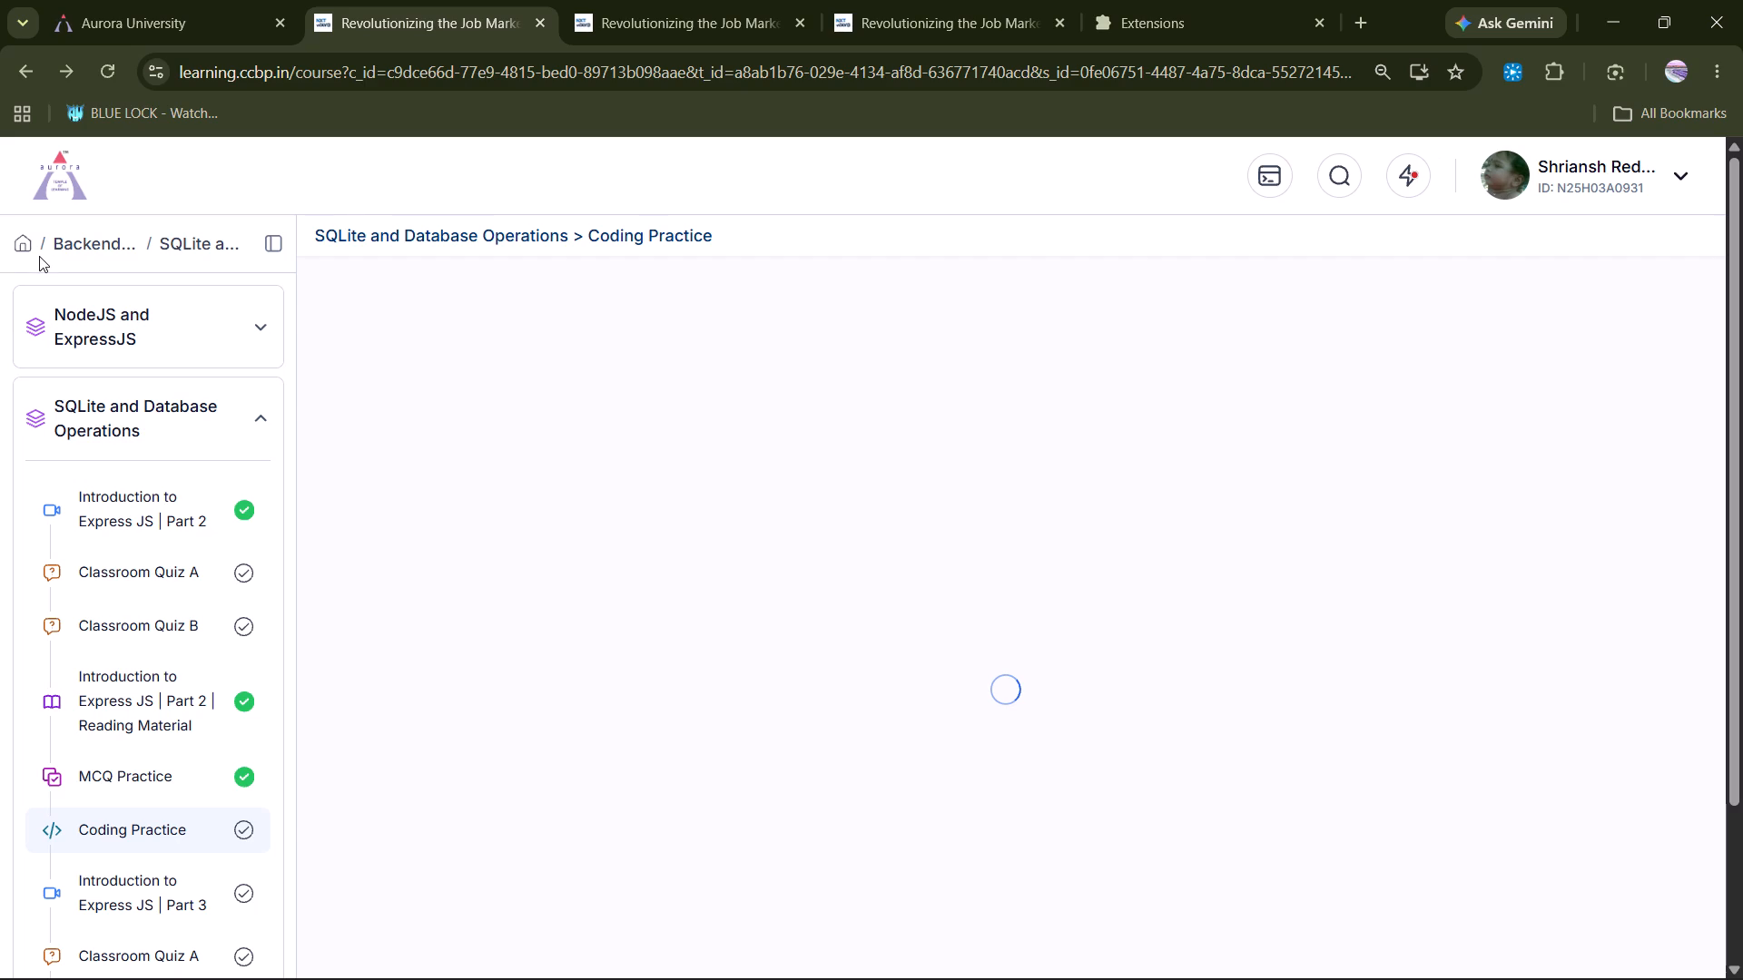
Open the "Today's Date" question from the NodeJS and ExpressJS Coding Practice.
click(162, 313)
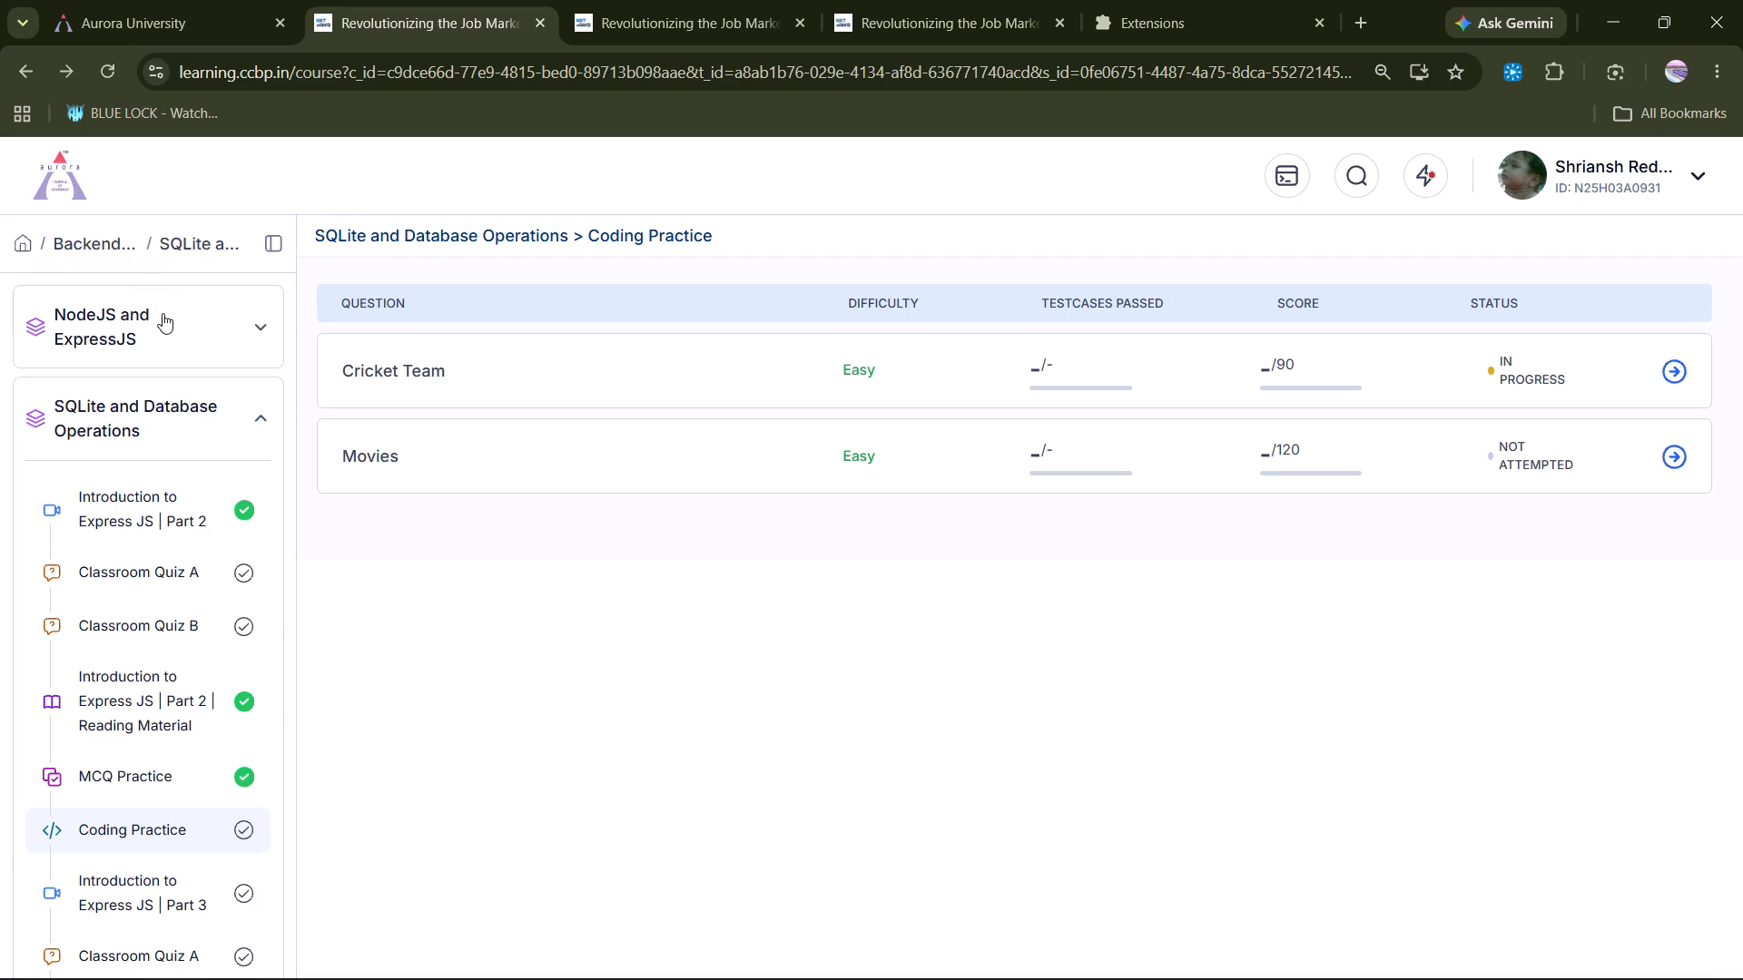
scroll(171, 640, down, 5)
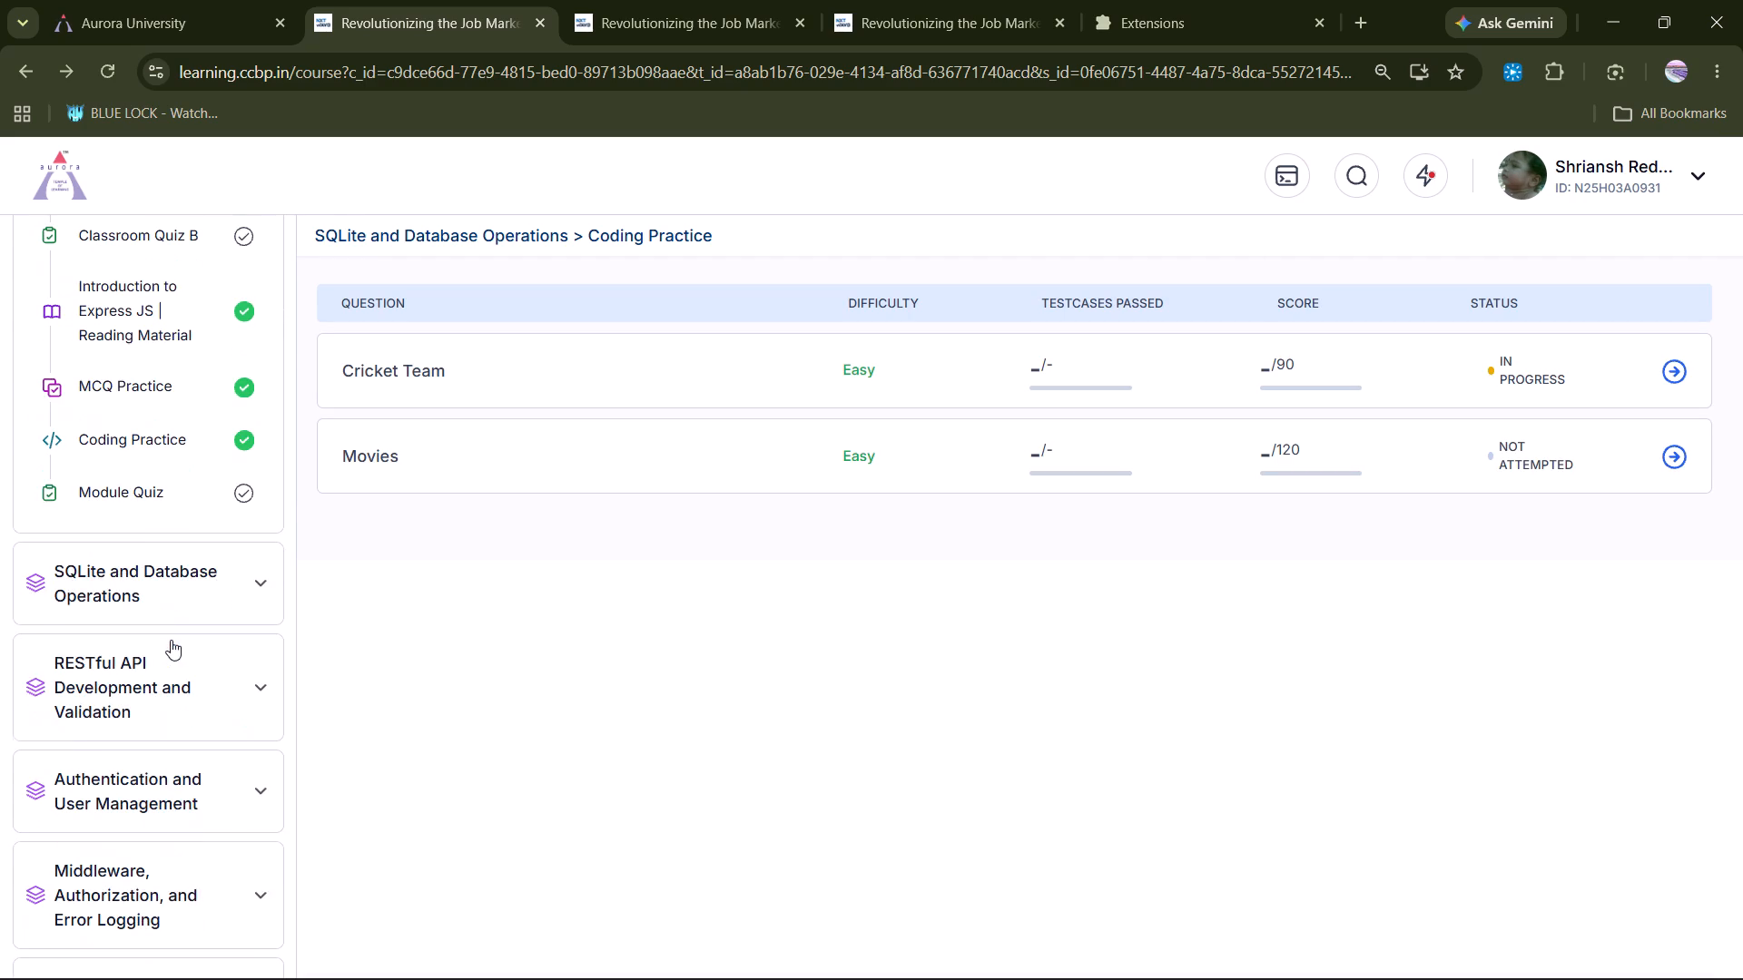
click(179, 429)
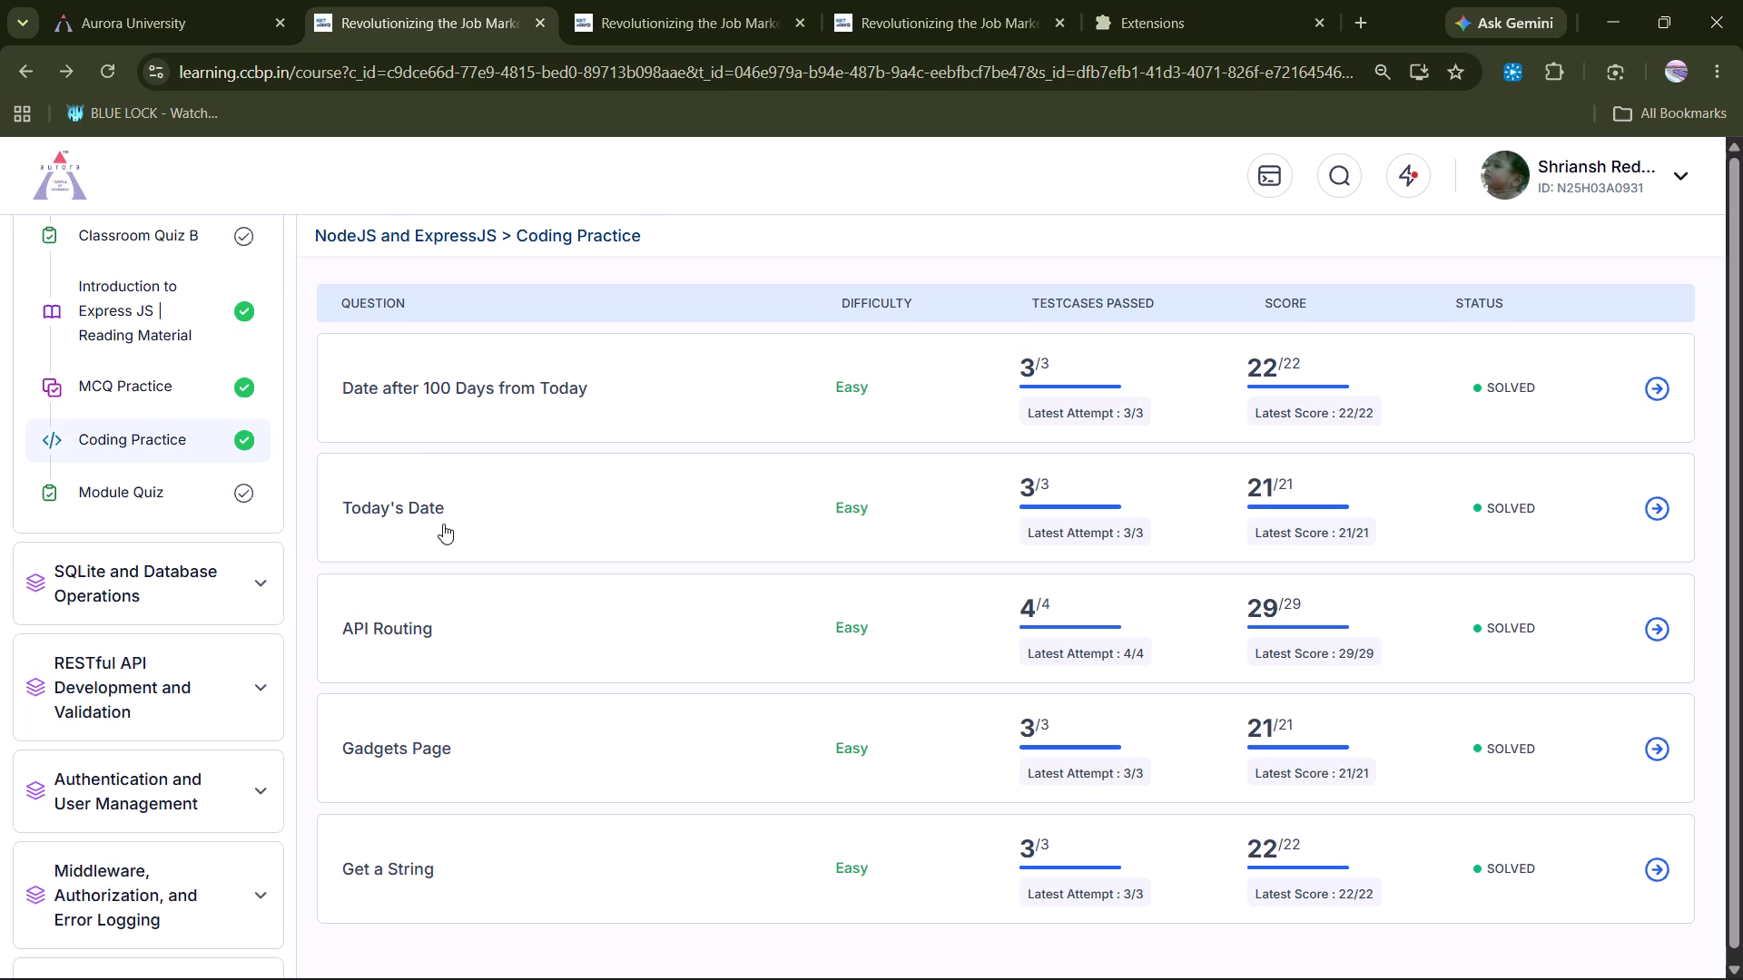
click(444, 537)
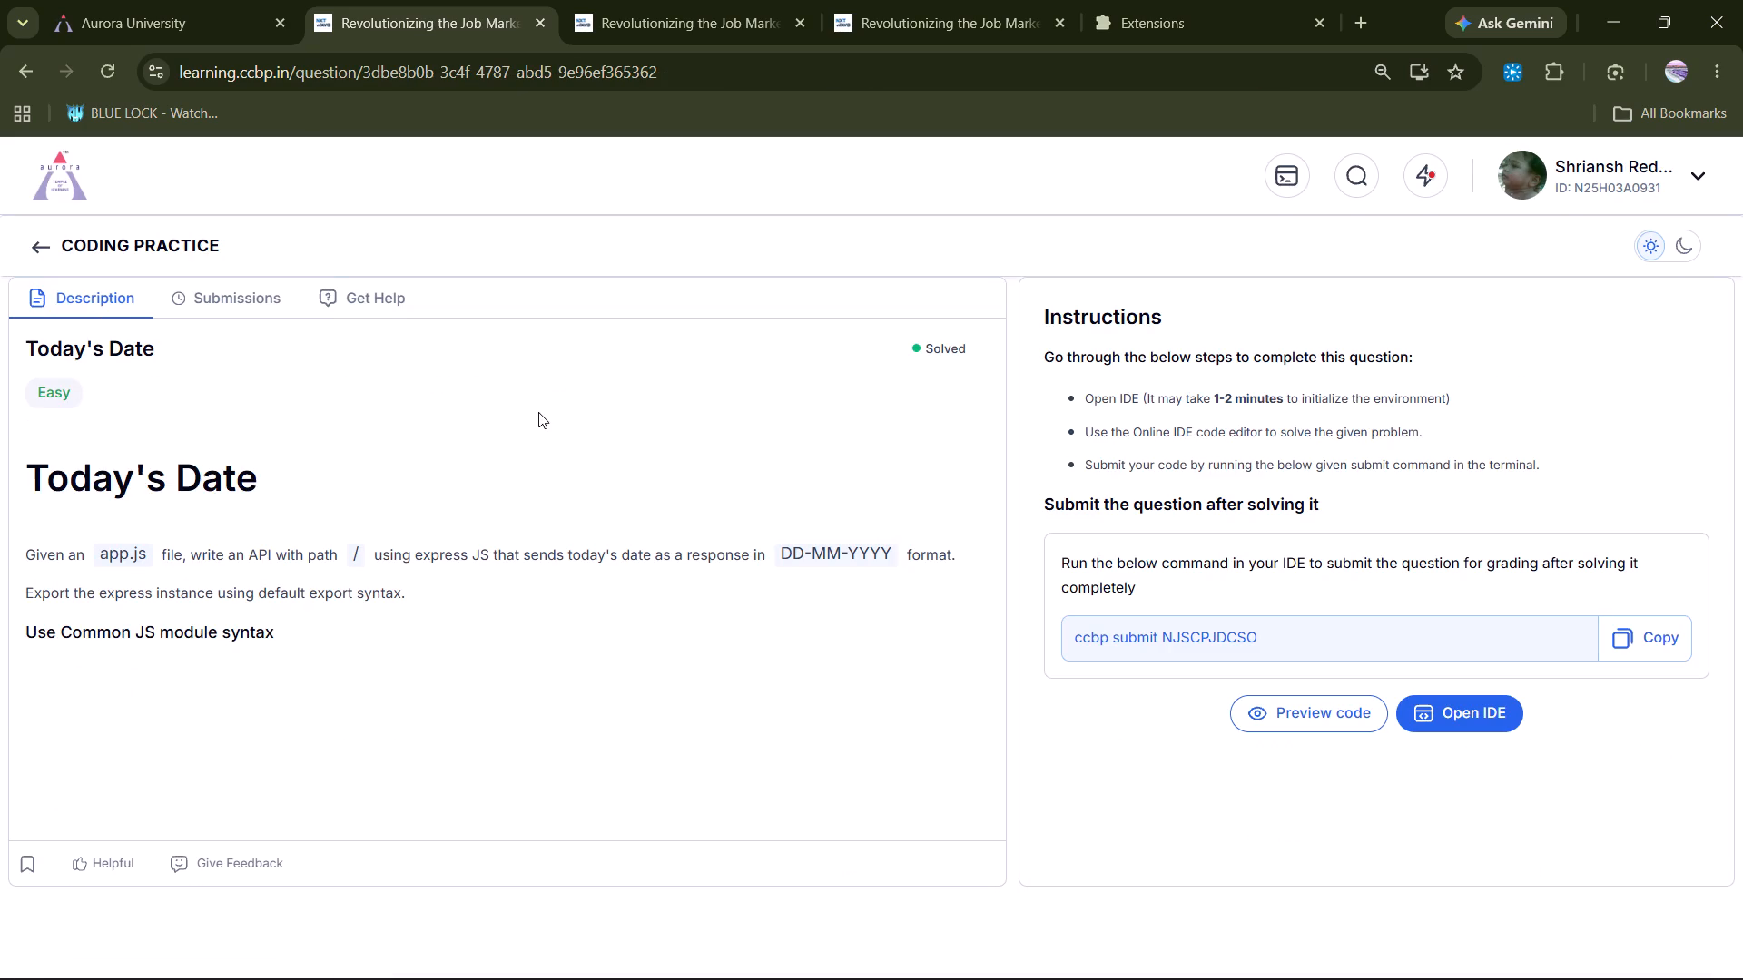
Capture the Today's Date question page and paste the screenshot under "Question 2:" in the Word report.
key(ctrl+Print)
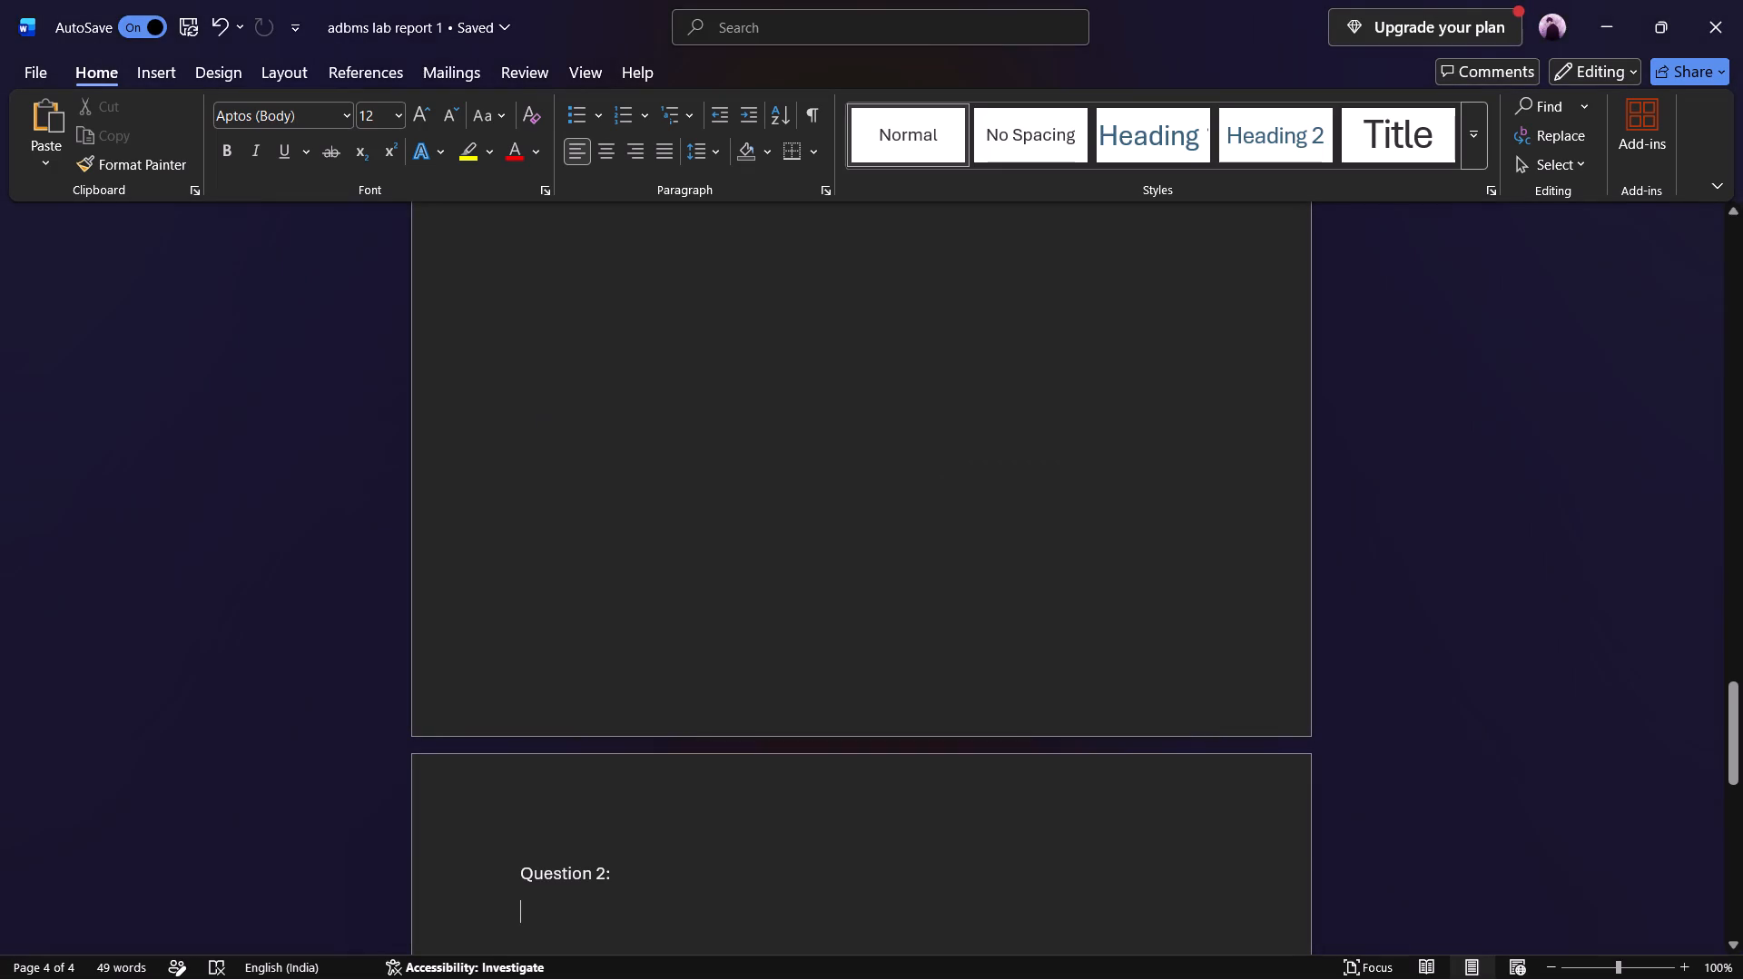
key(ctrl+v)
key(Return)
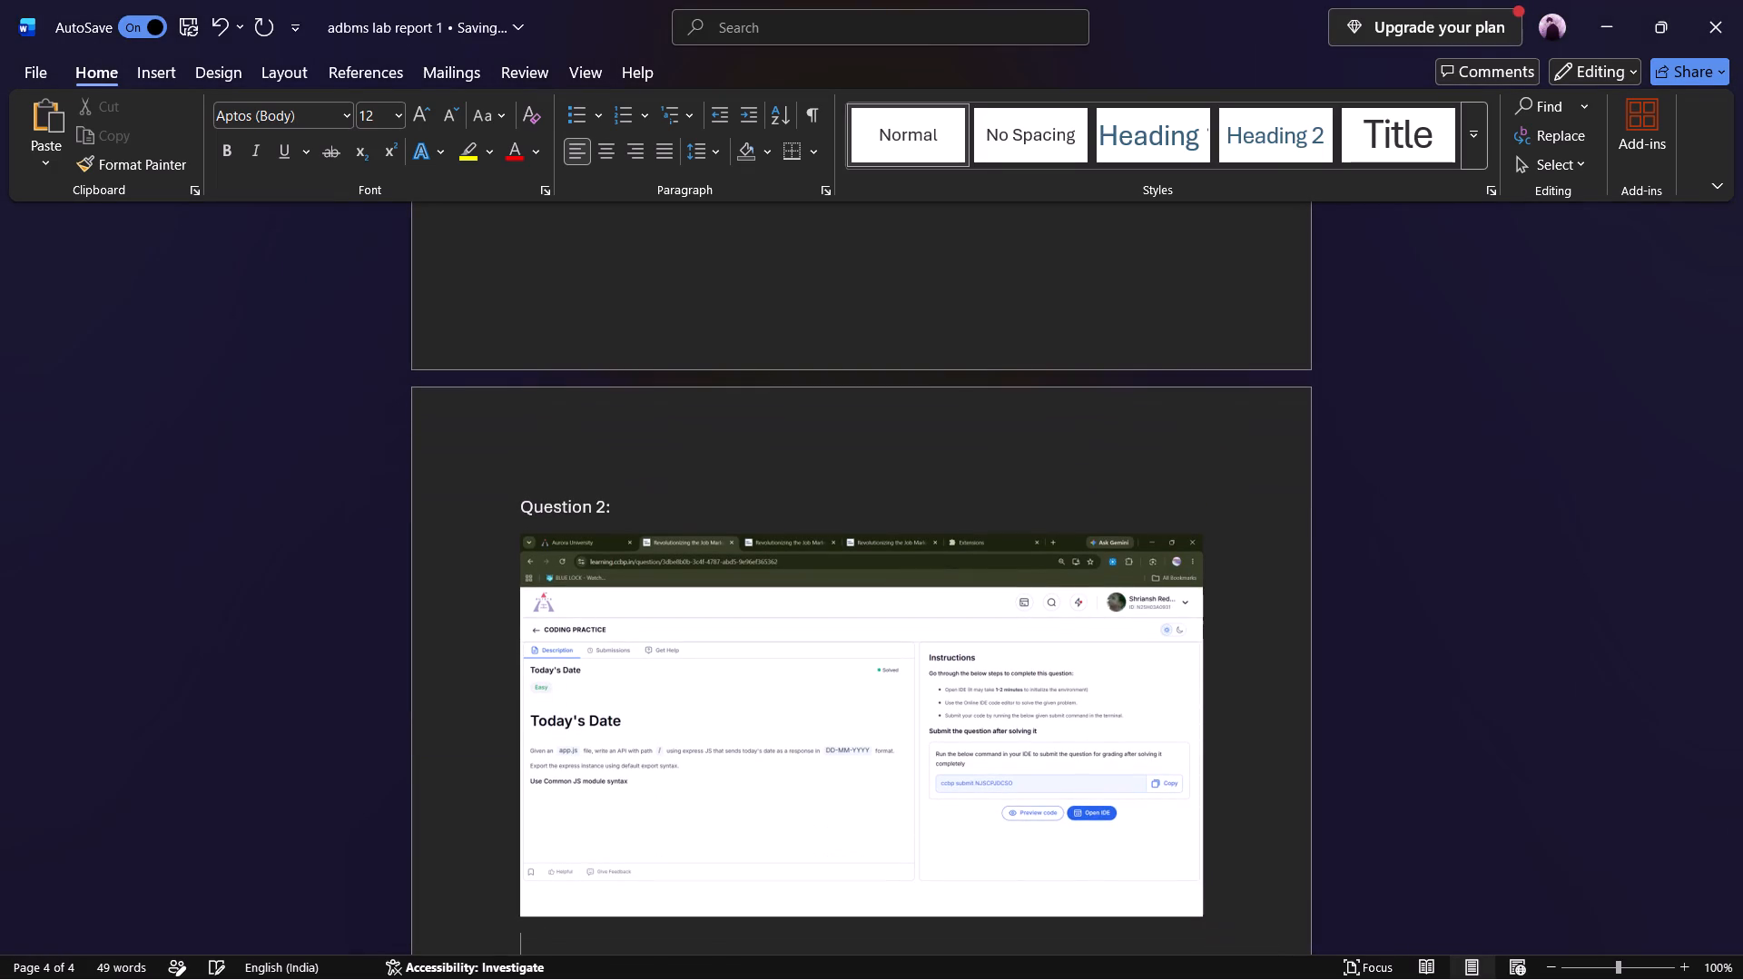
Add the label line "Code :" below the question screenshot, followed by an empty line.
text(code ;)
key(BackSpace)
key(shift+colon)
key(Return)
Switch to Chrome, open the code preview of Today's Date, and paste its screenshot under "Code :" in Word.
scroll(538, 412, left, 1)
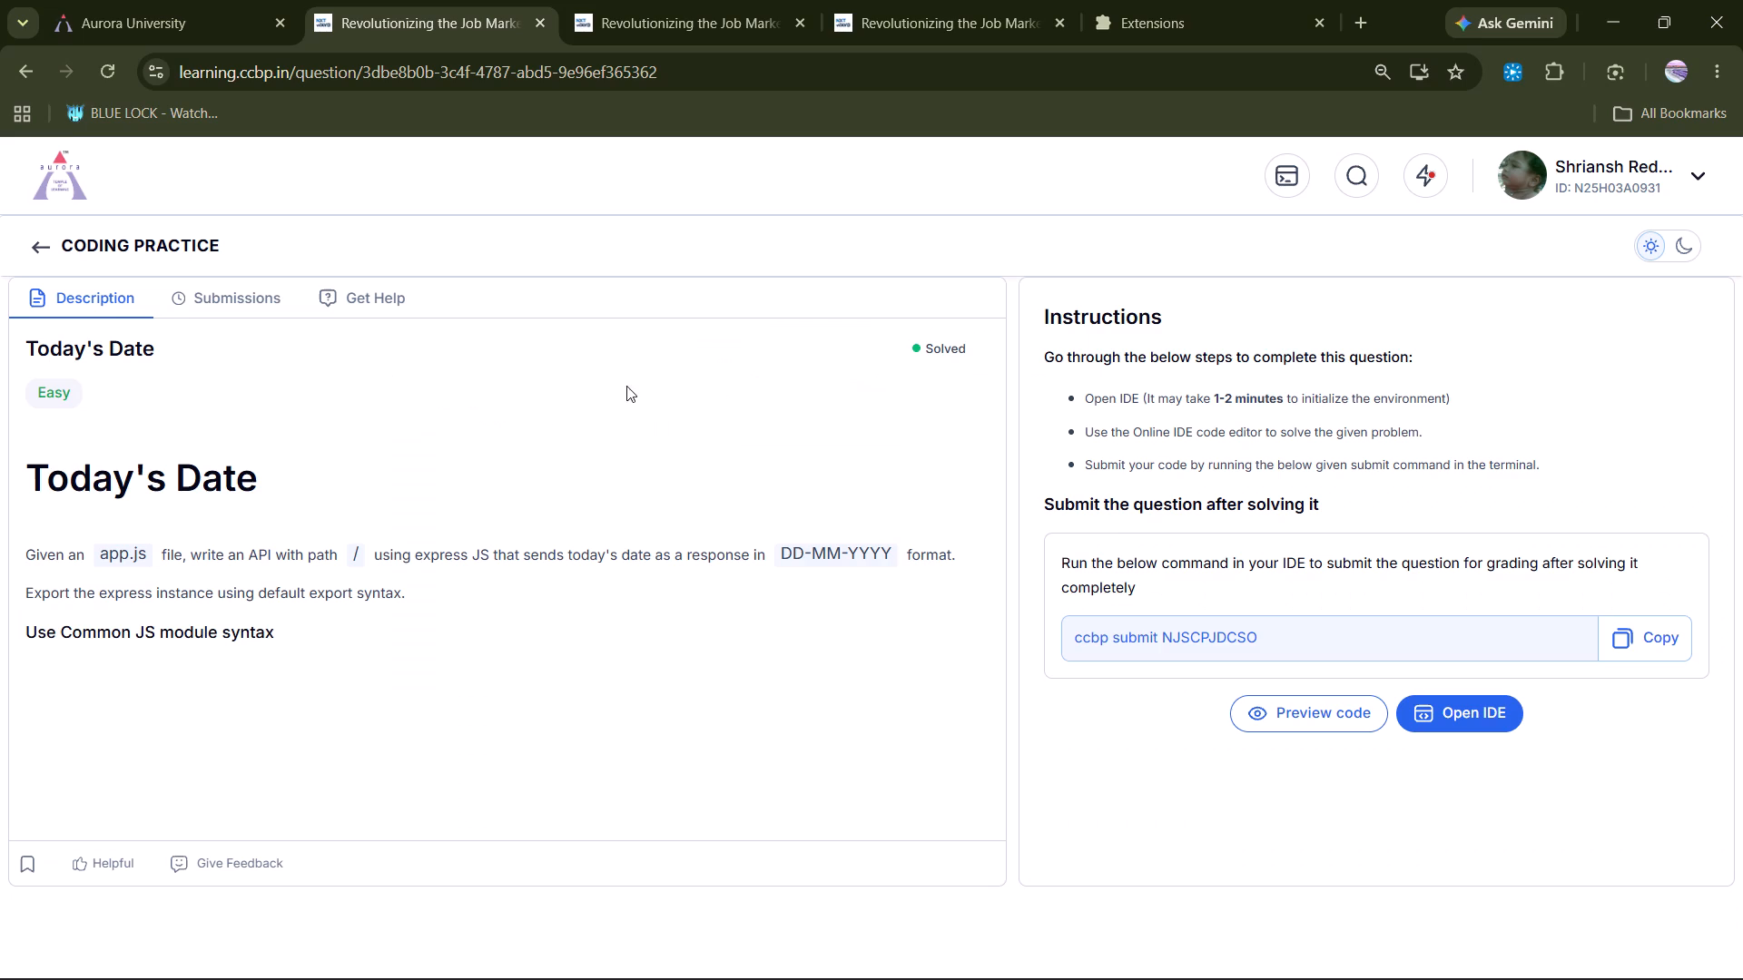
click(1277, 710)
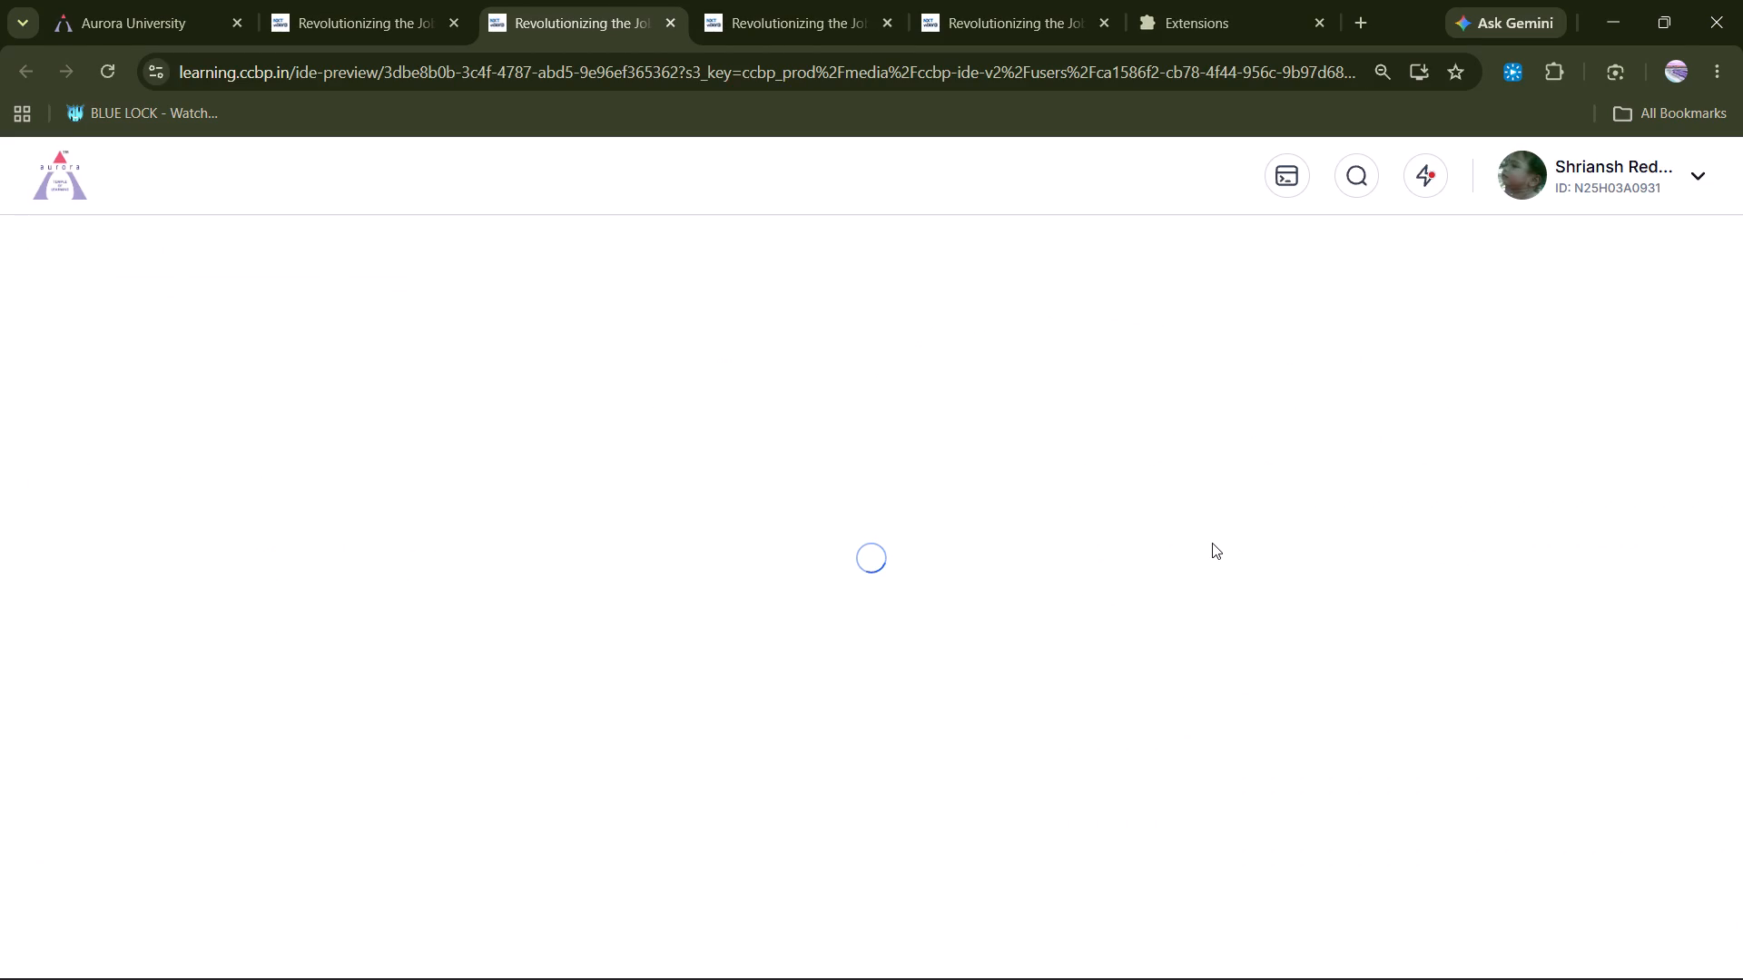
key(ctrl+Print)
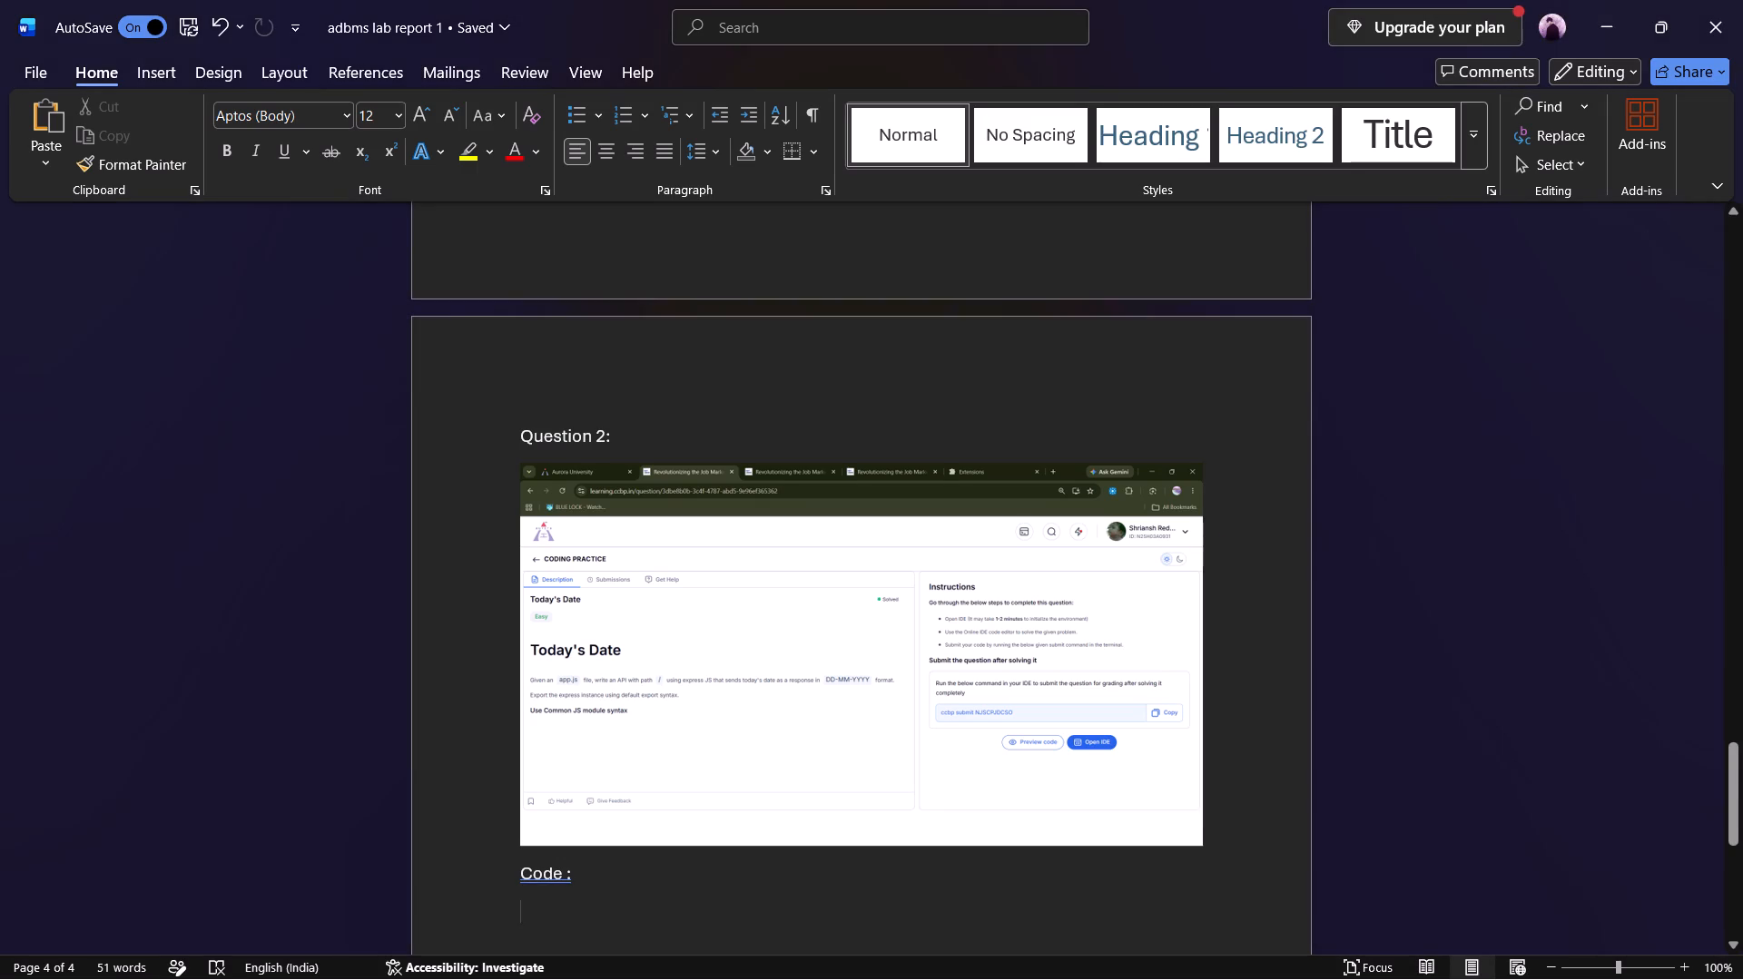
key(ctrl+v)
Add empty lines after the code screenshot until the cursor is at the start of a new page.
key(Return)
key(Return)
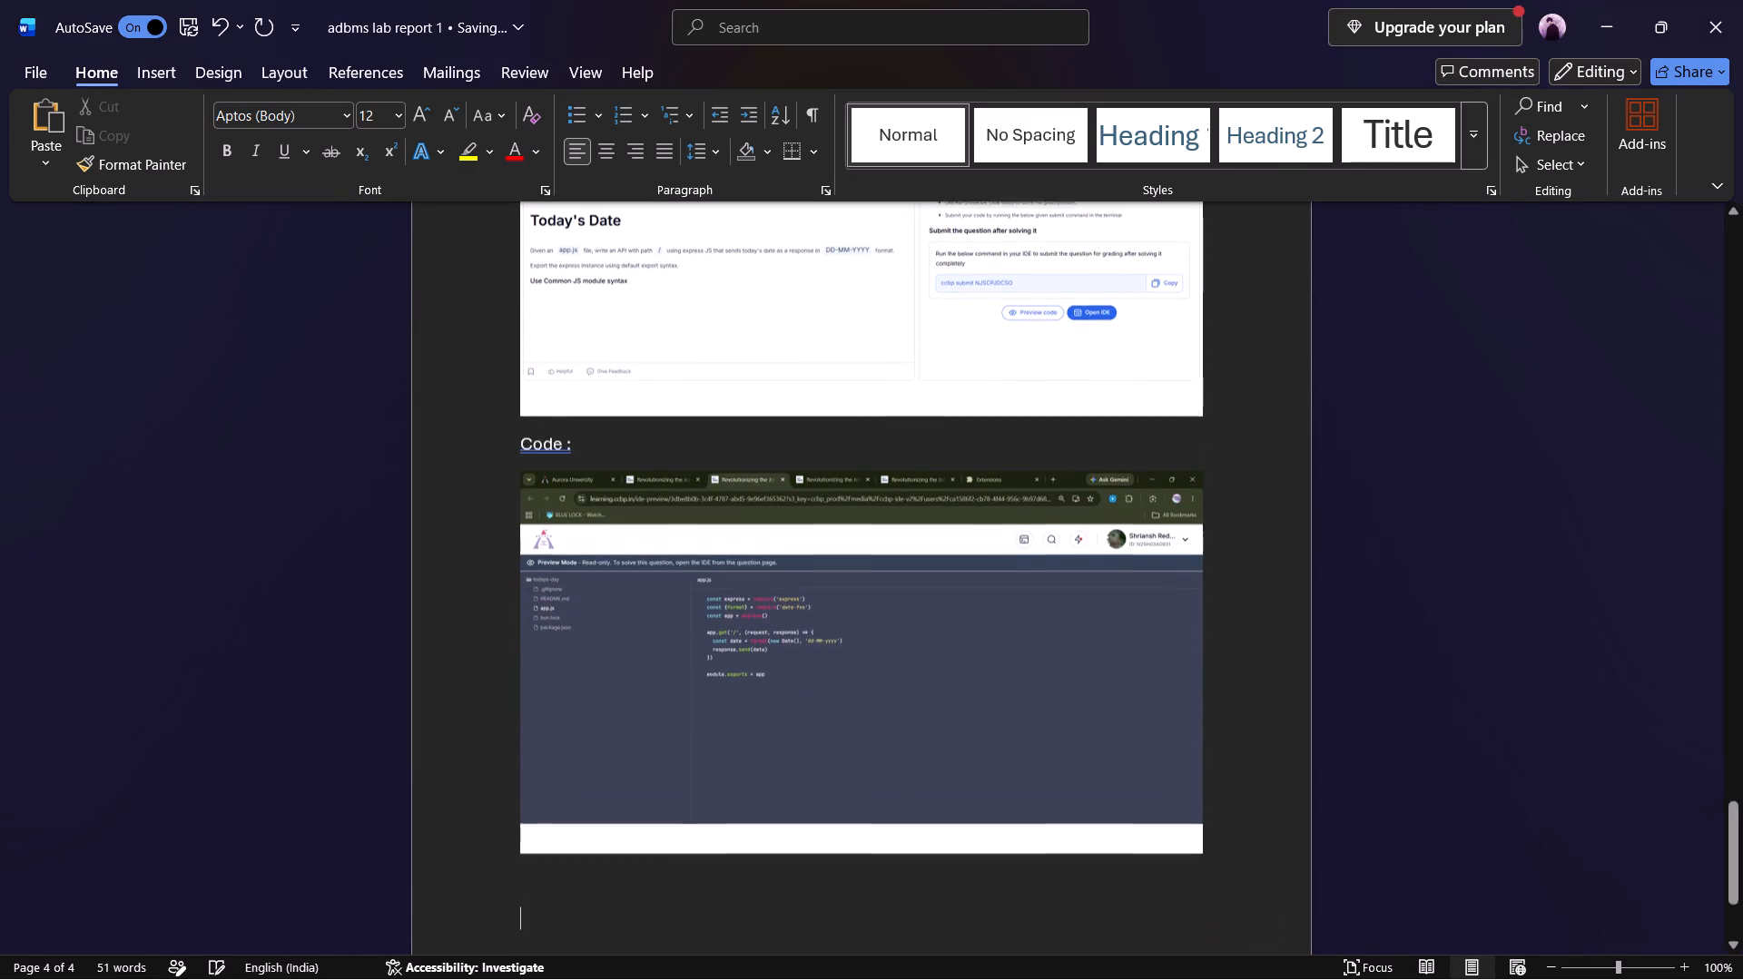
key(Return)
key(Return)
key(Return)
key(Return)
key(Return)
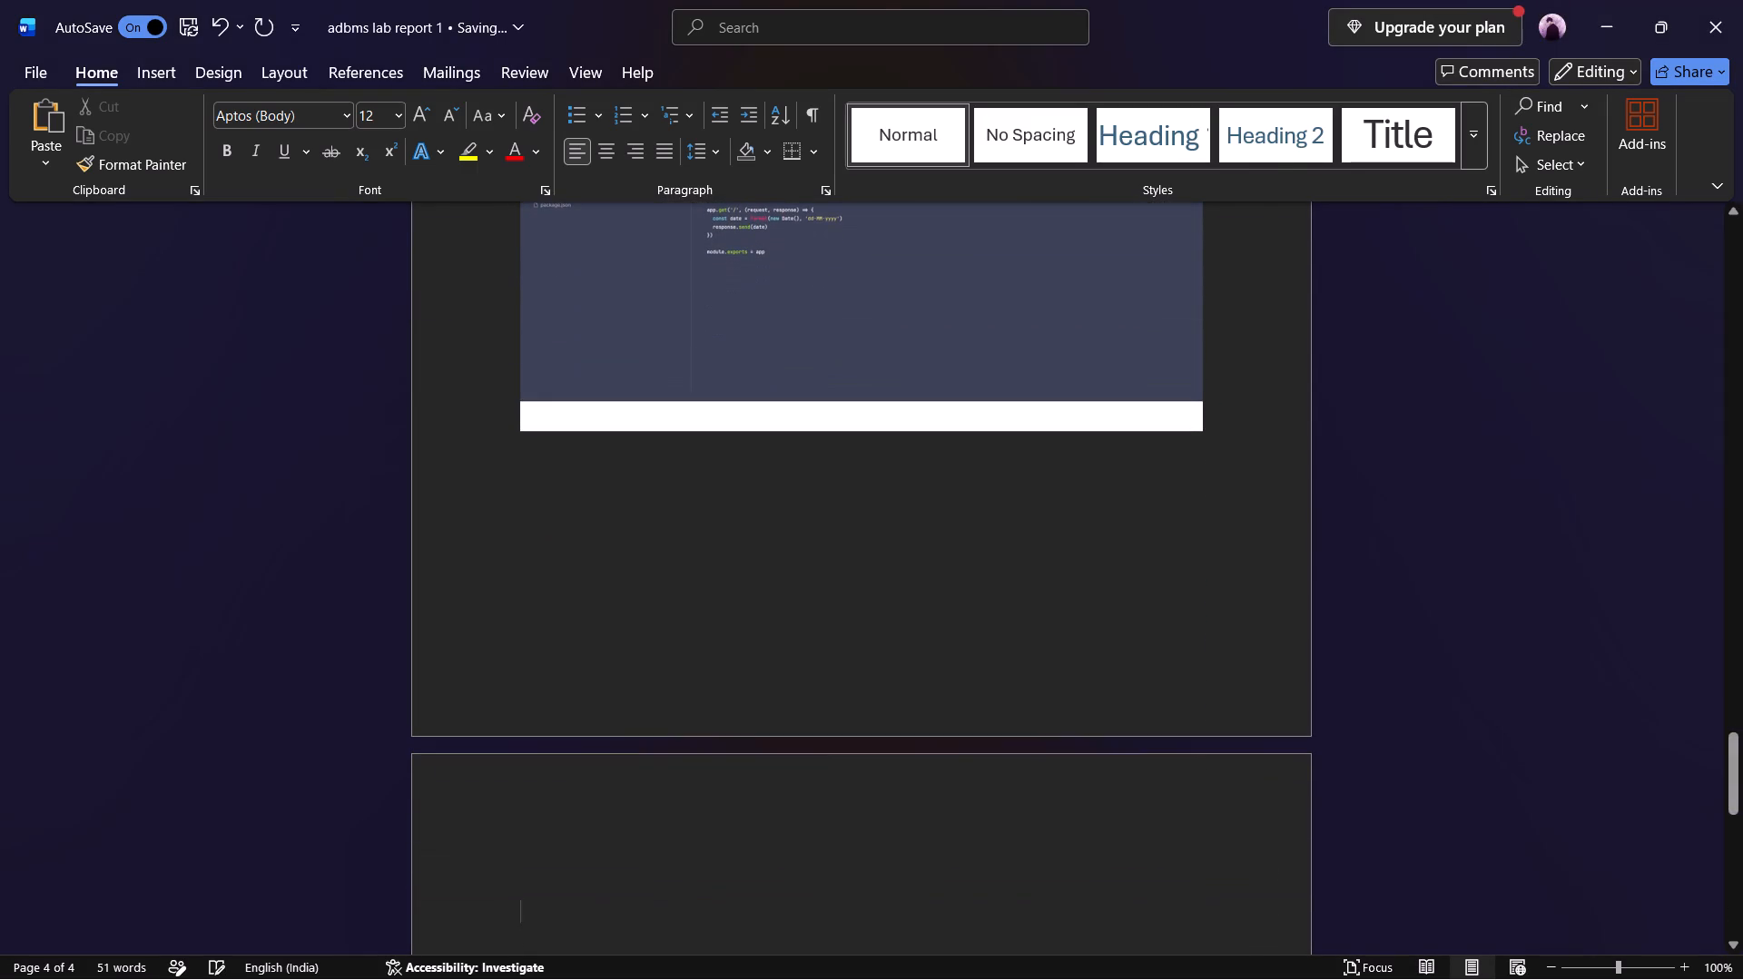
key(BackSpace)
key(BackSpace)
key(Return)
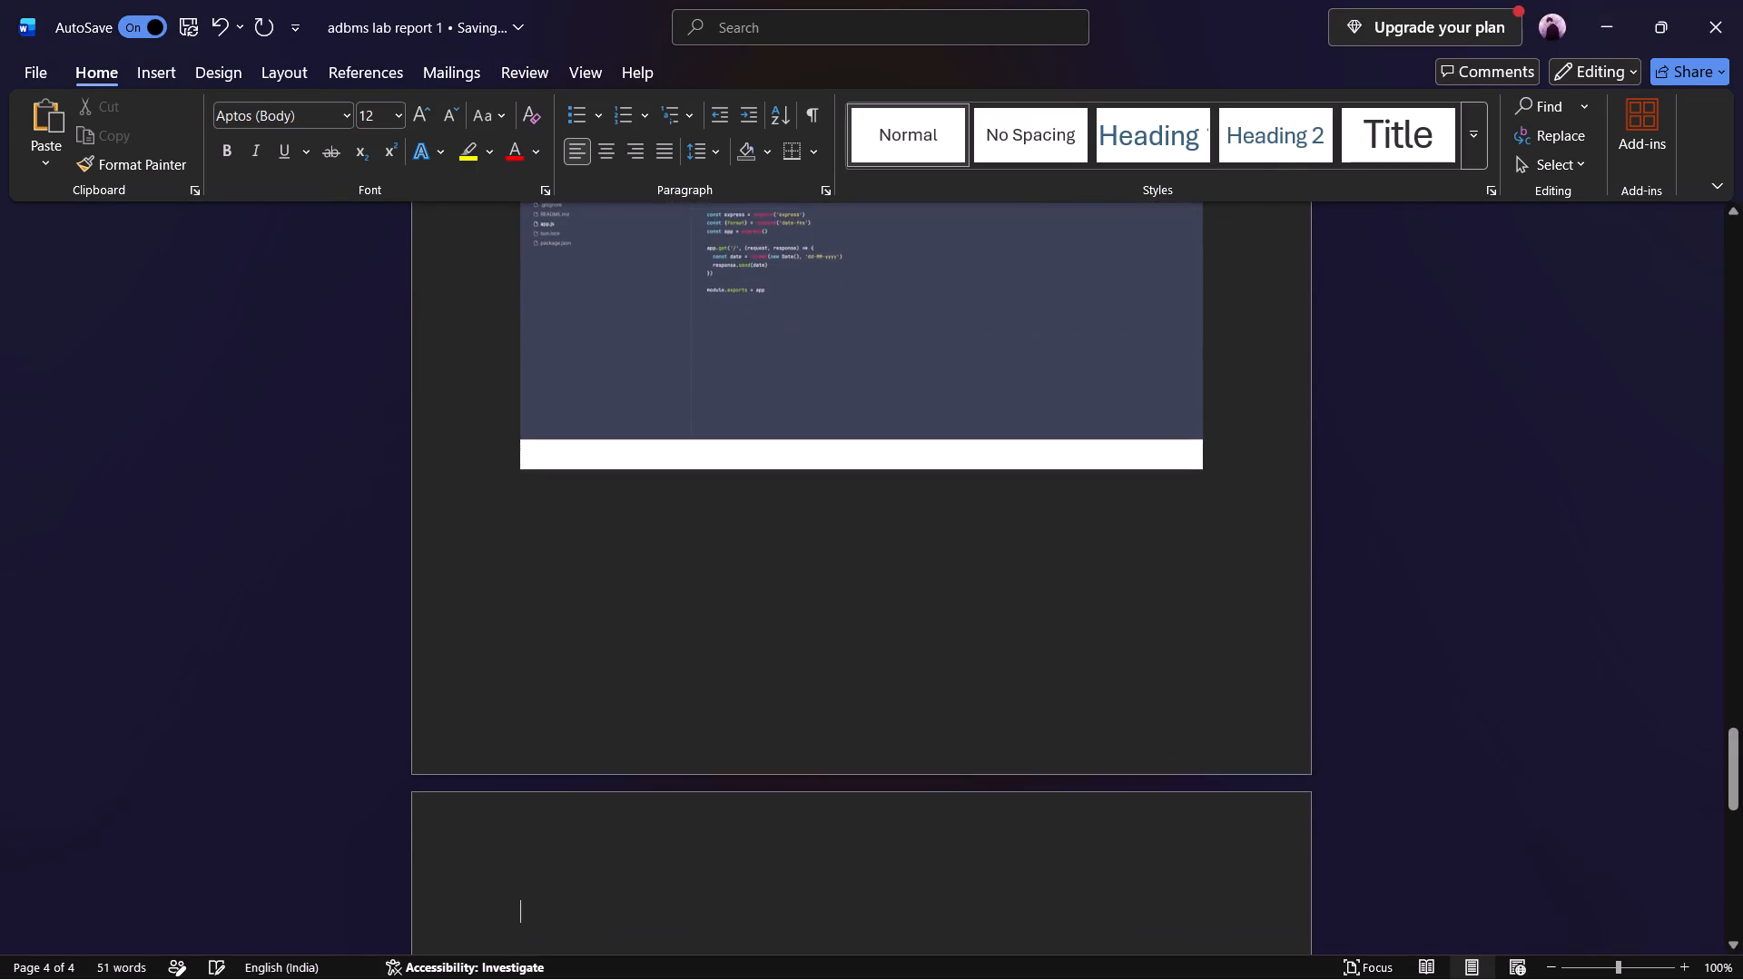
Replace the "Output:" label above Question 1's submission results screenshot with "Test cases:", and add an empty line below it.
scroll(1212, 543, up, 7)
scroll(1212, 543, down, 2)
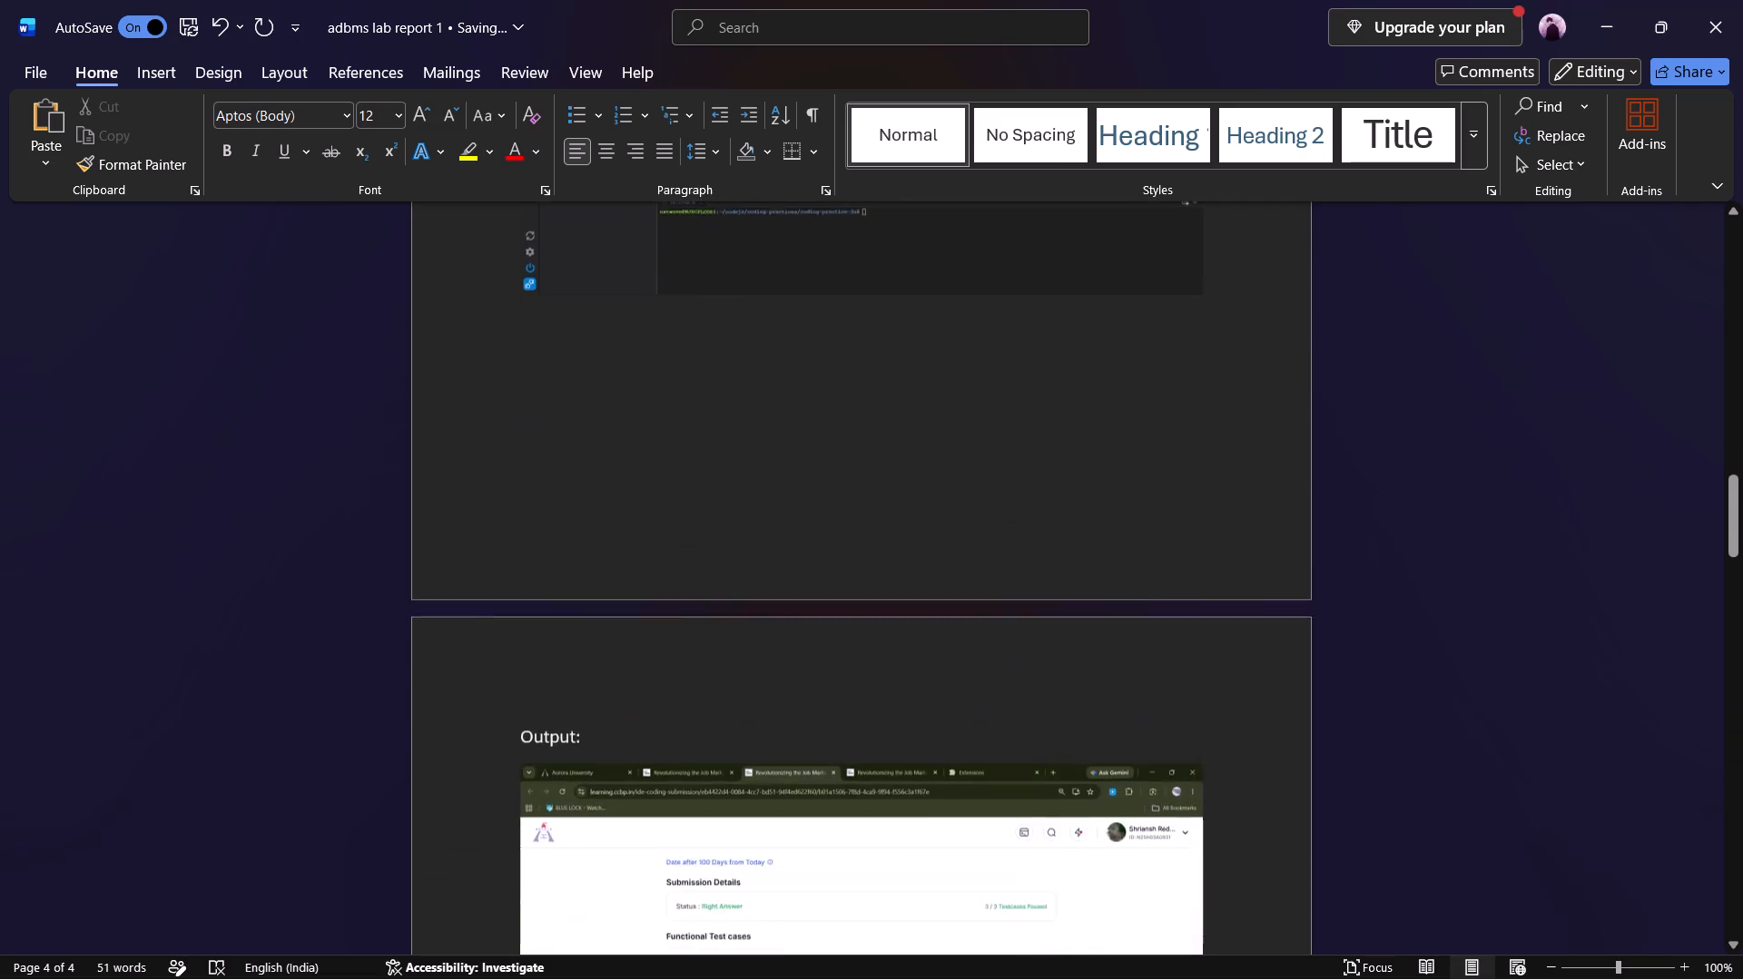
scroll(1212, 543, down, 1)
scroll(1212, 543, up, 7)
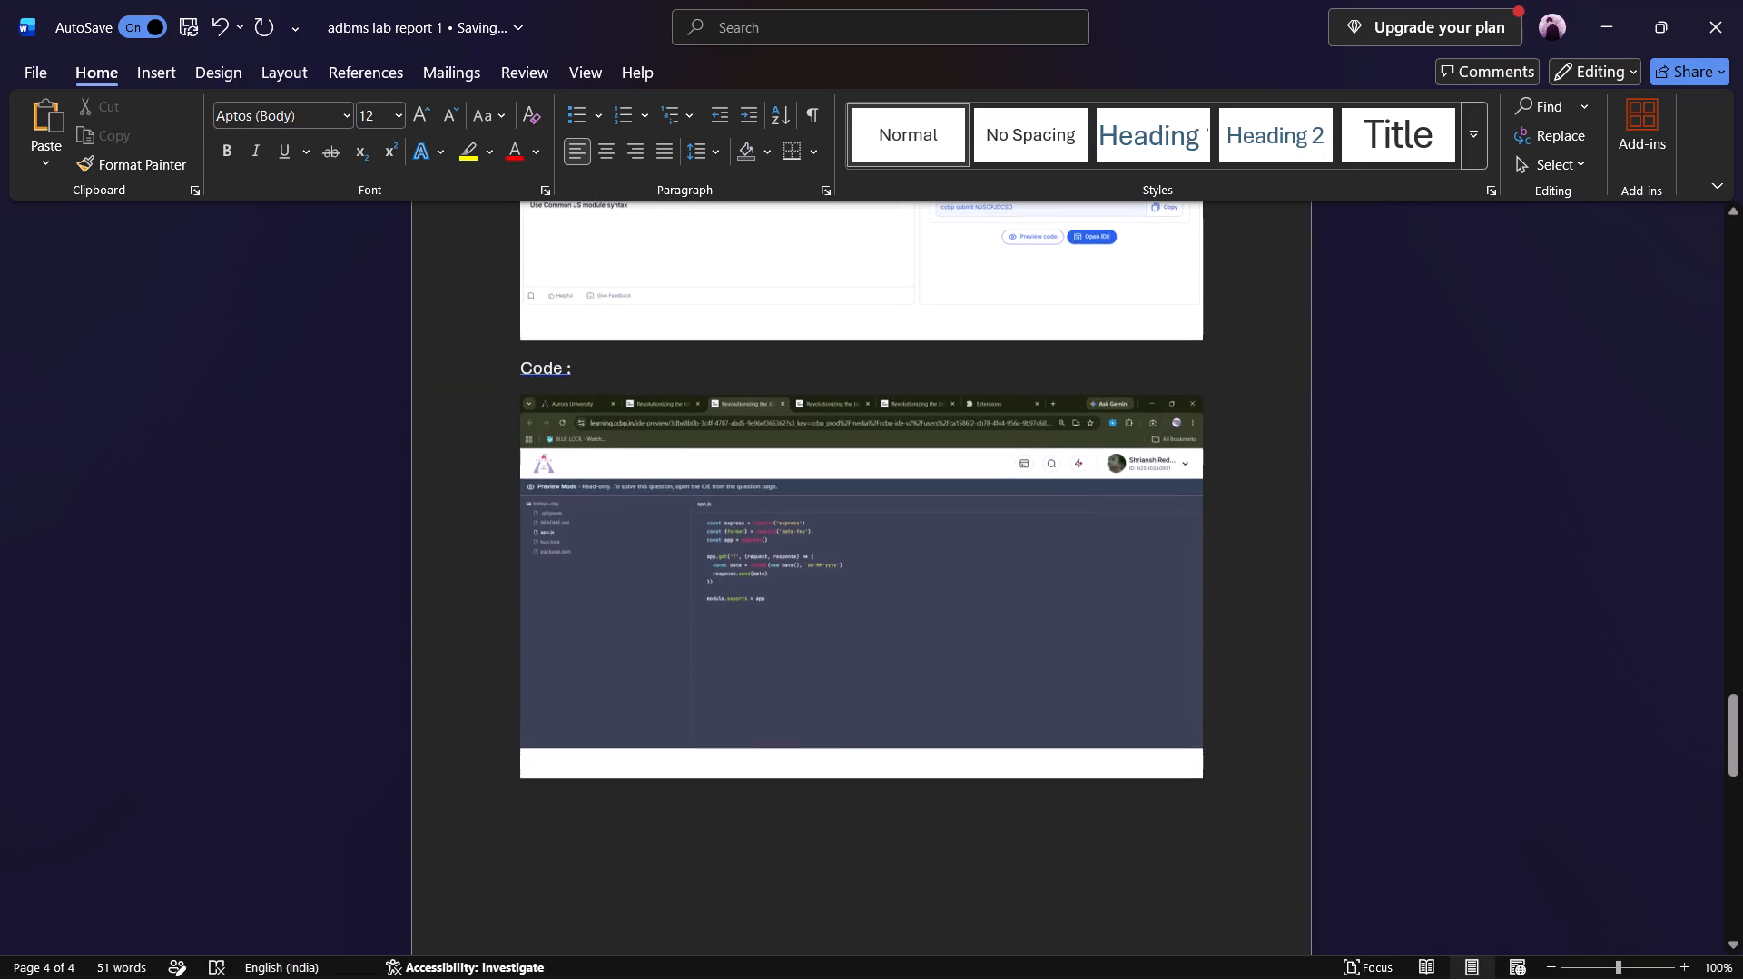
scroll(1212, 543, up, 1)
scroll(1212, 543, down, 1)
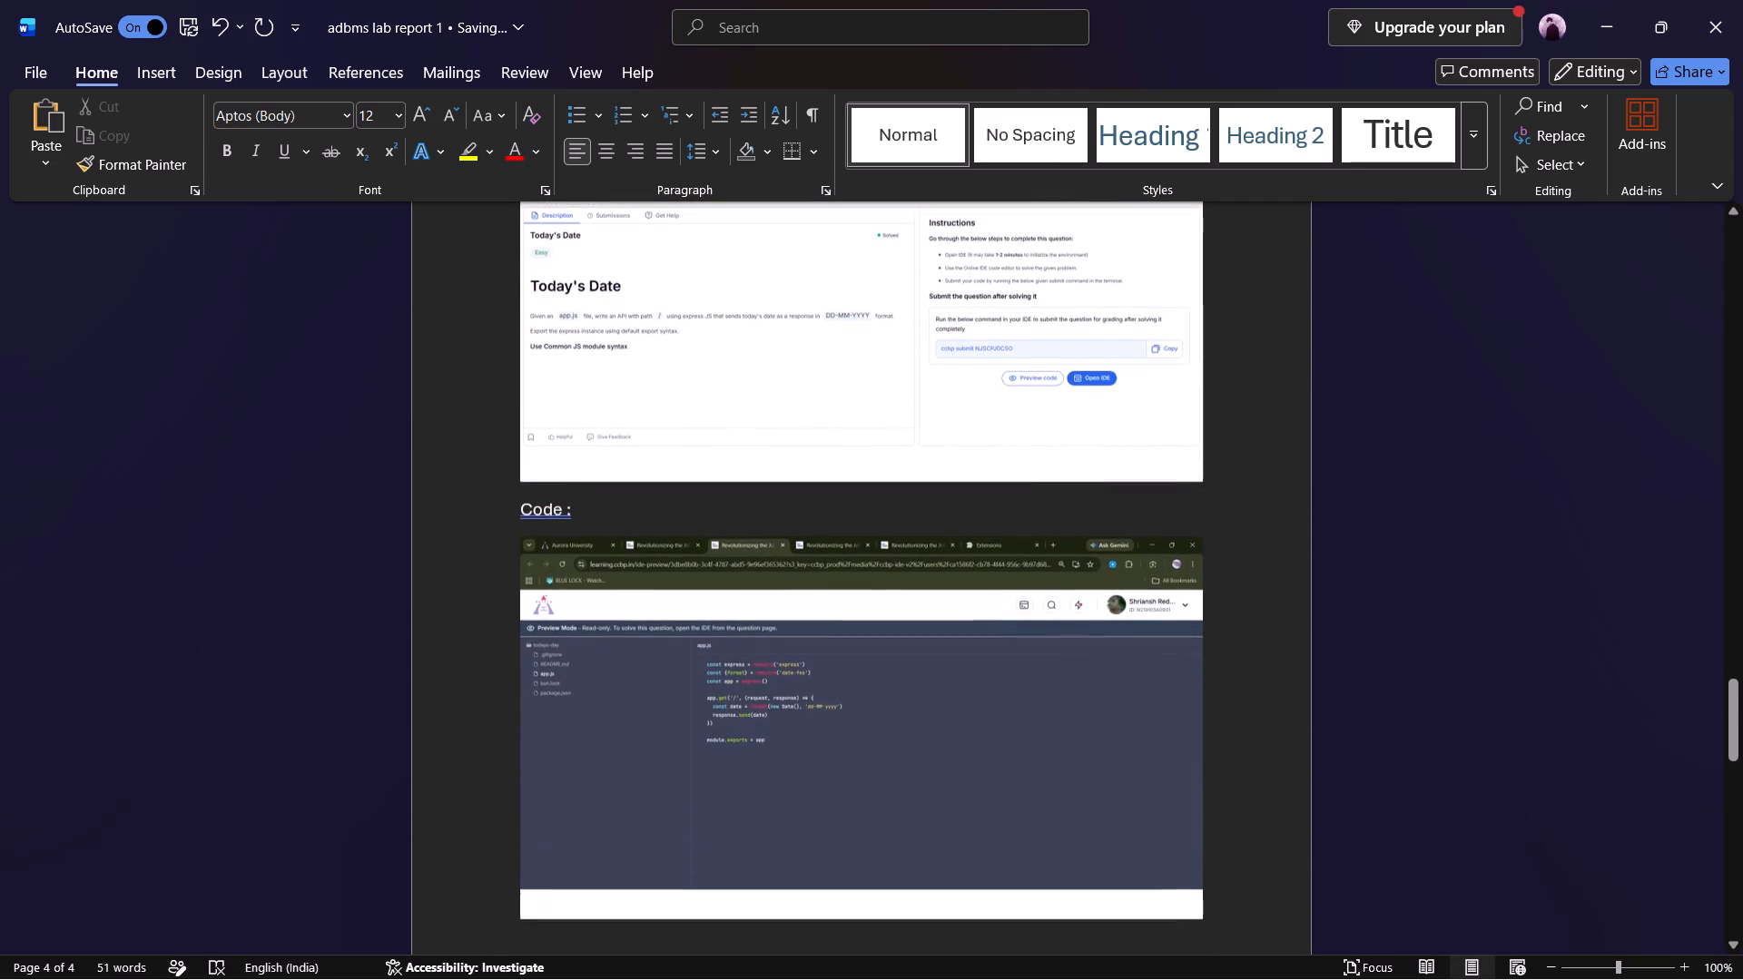
scroll(1212, 543, up, 5)
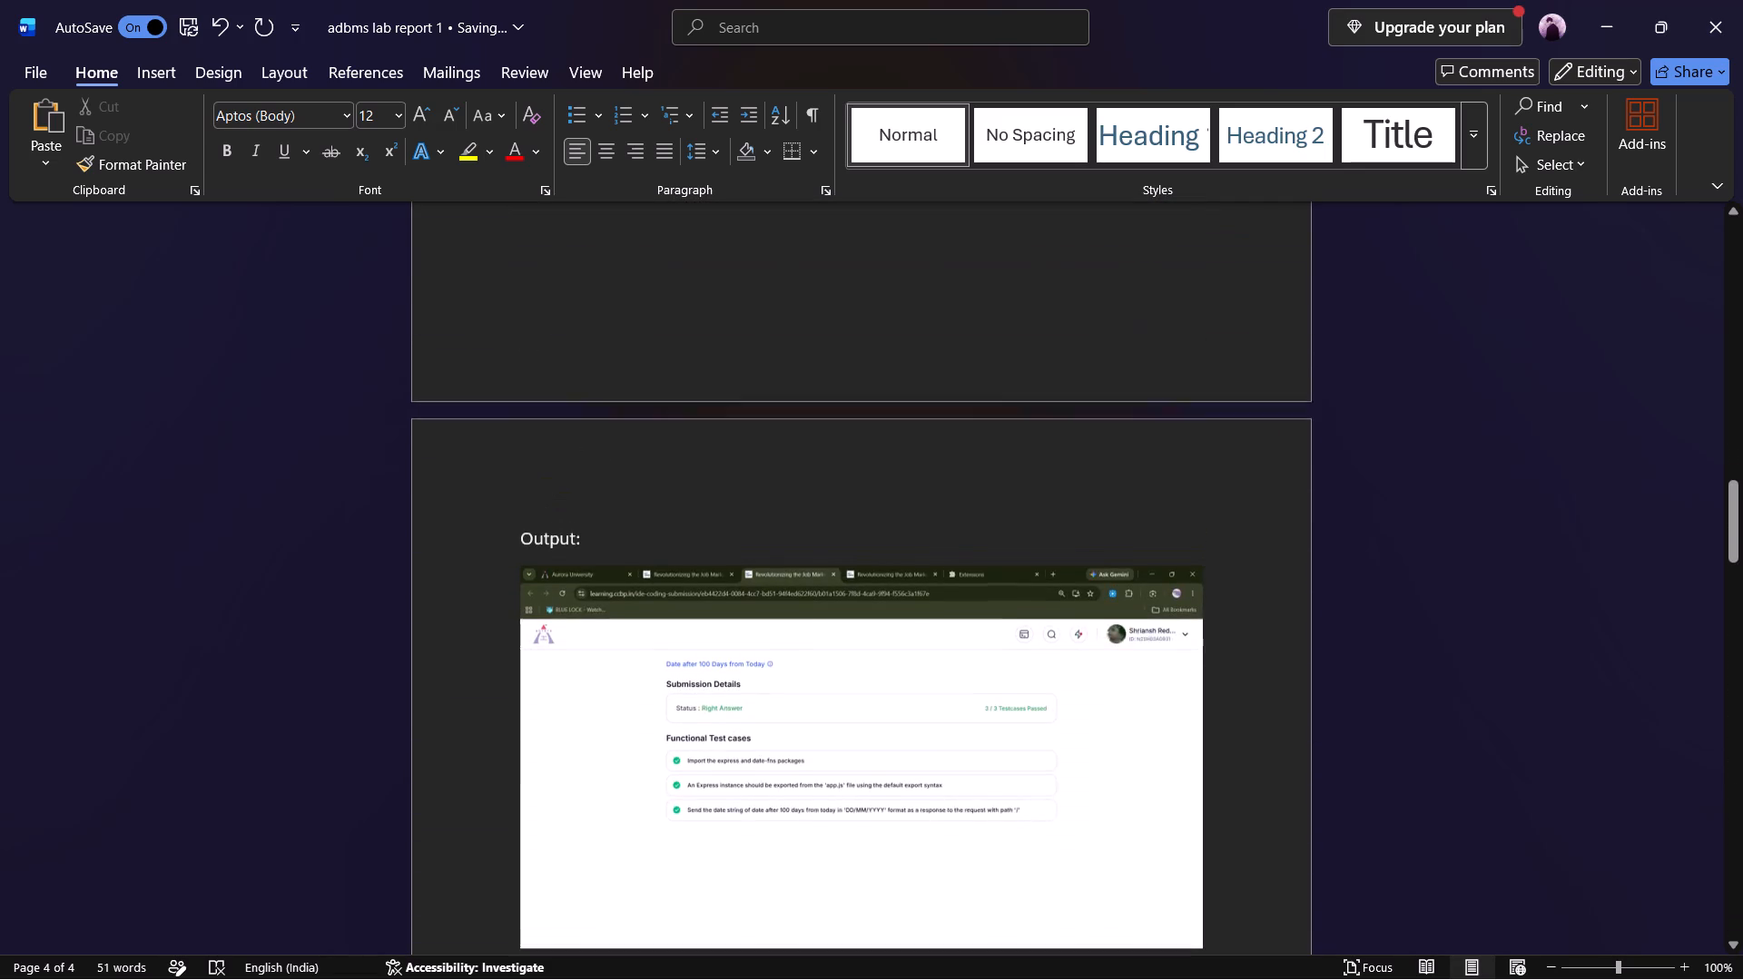
drag(640, 579, 515, 587)
text(test)
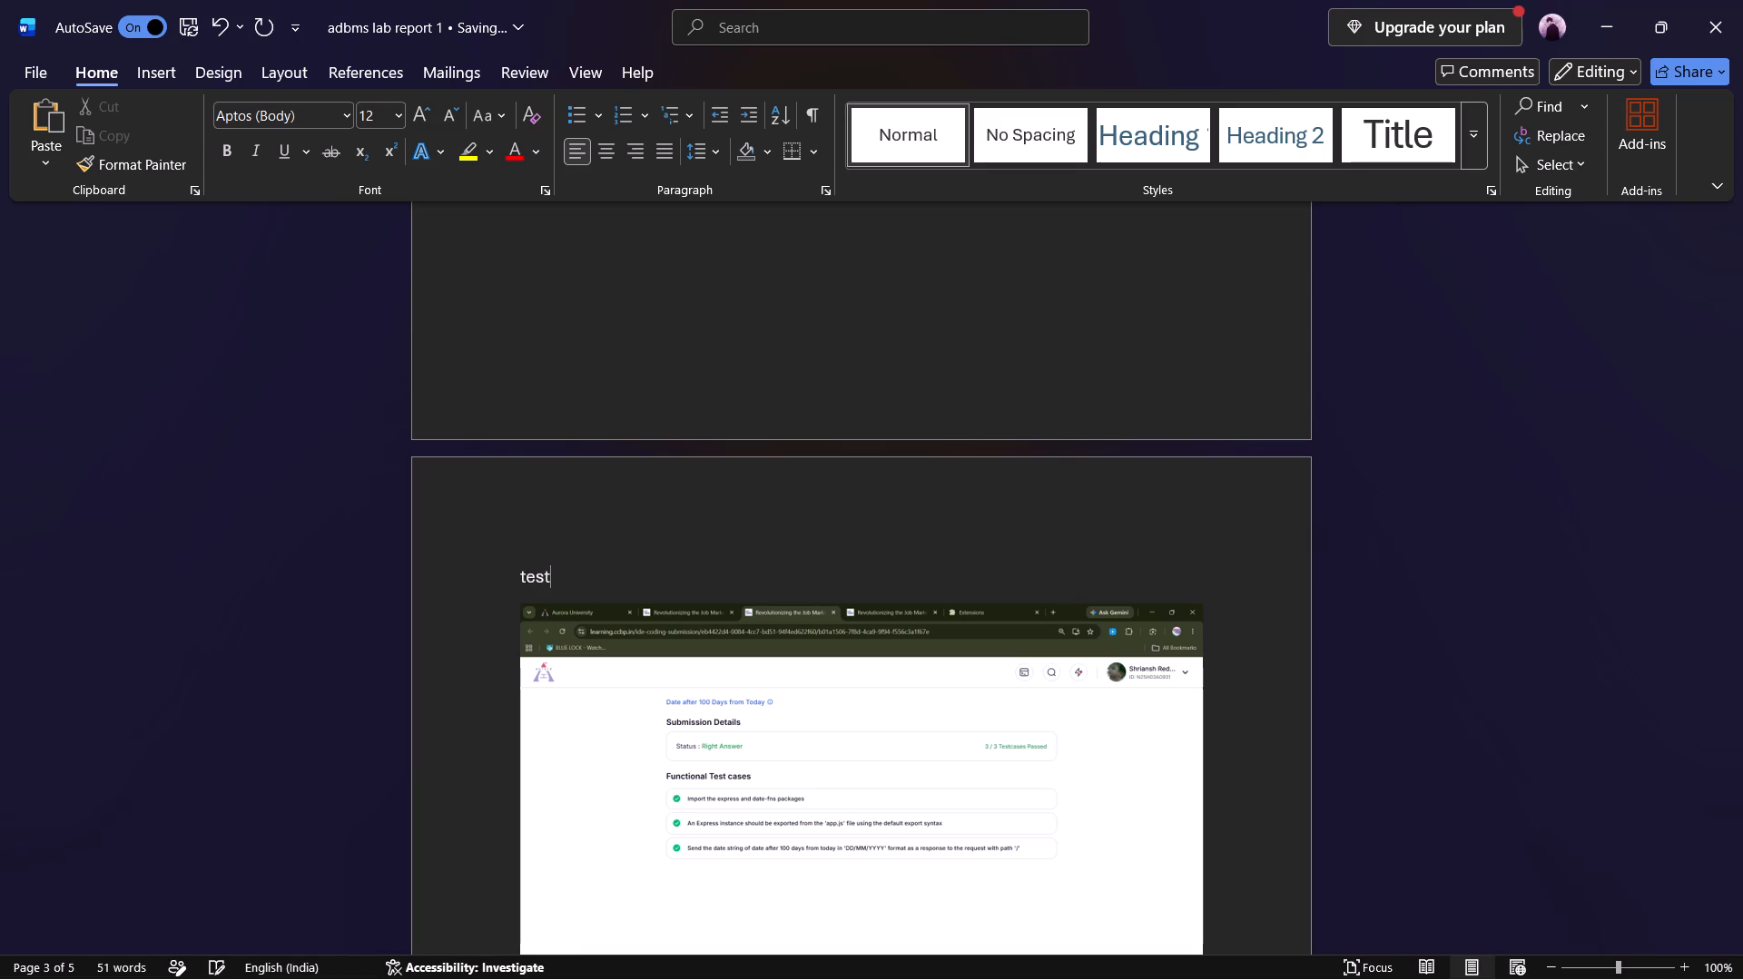
key(space)
text(cases)
key(shift+colon)
key(Return)
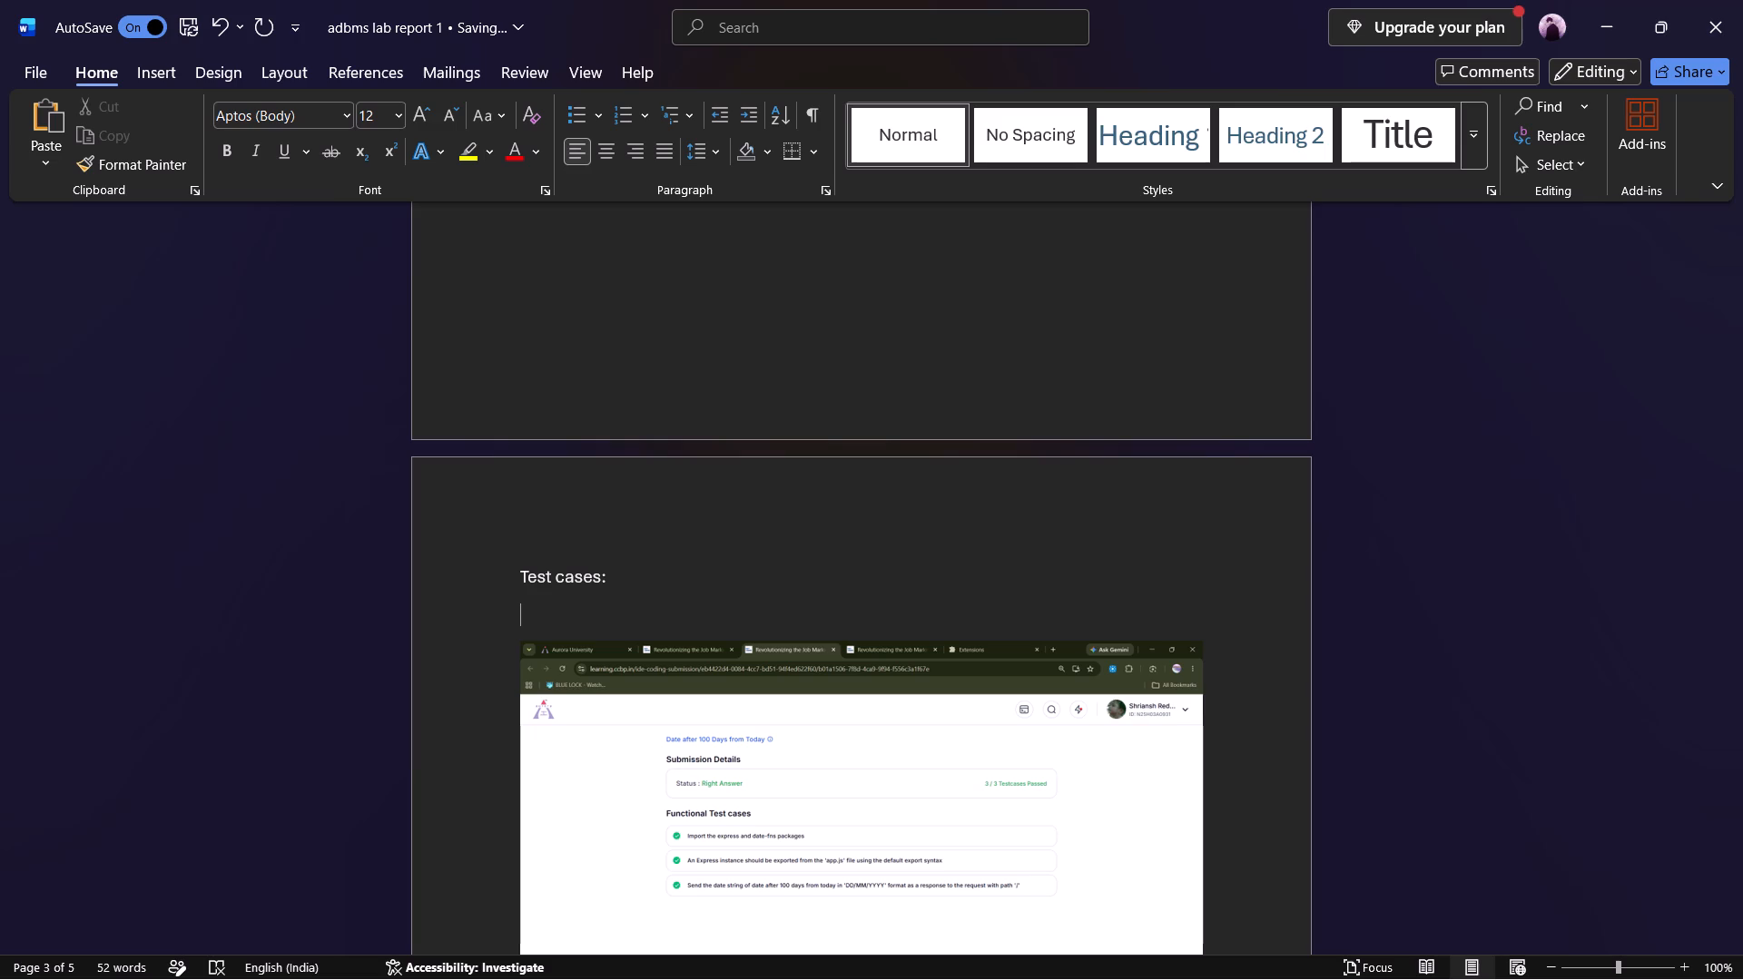
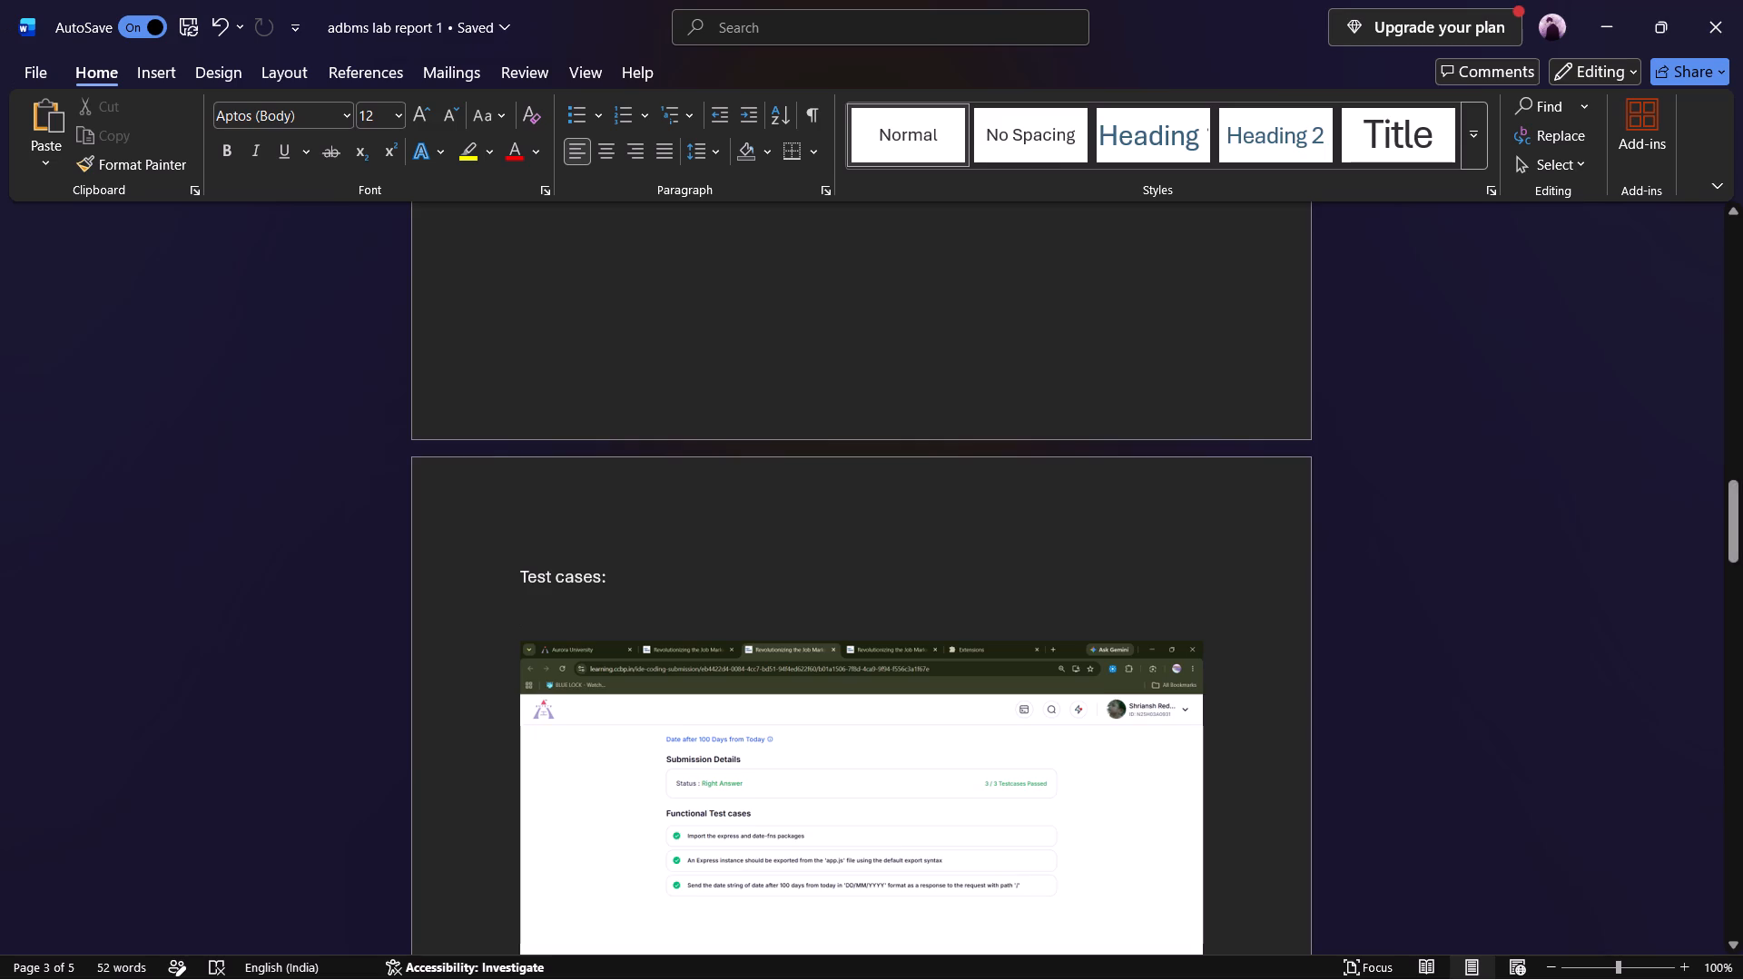
Add the label line "Test cases:" at the top of the empty last page, followed by an empty line.
scroll(866, 409, down, 19)
scroll(855, 395, down, 3)
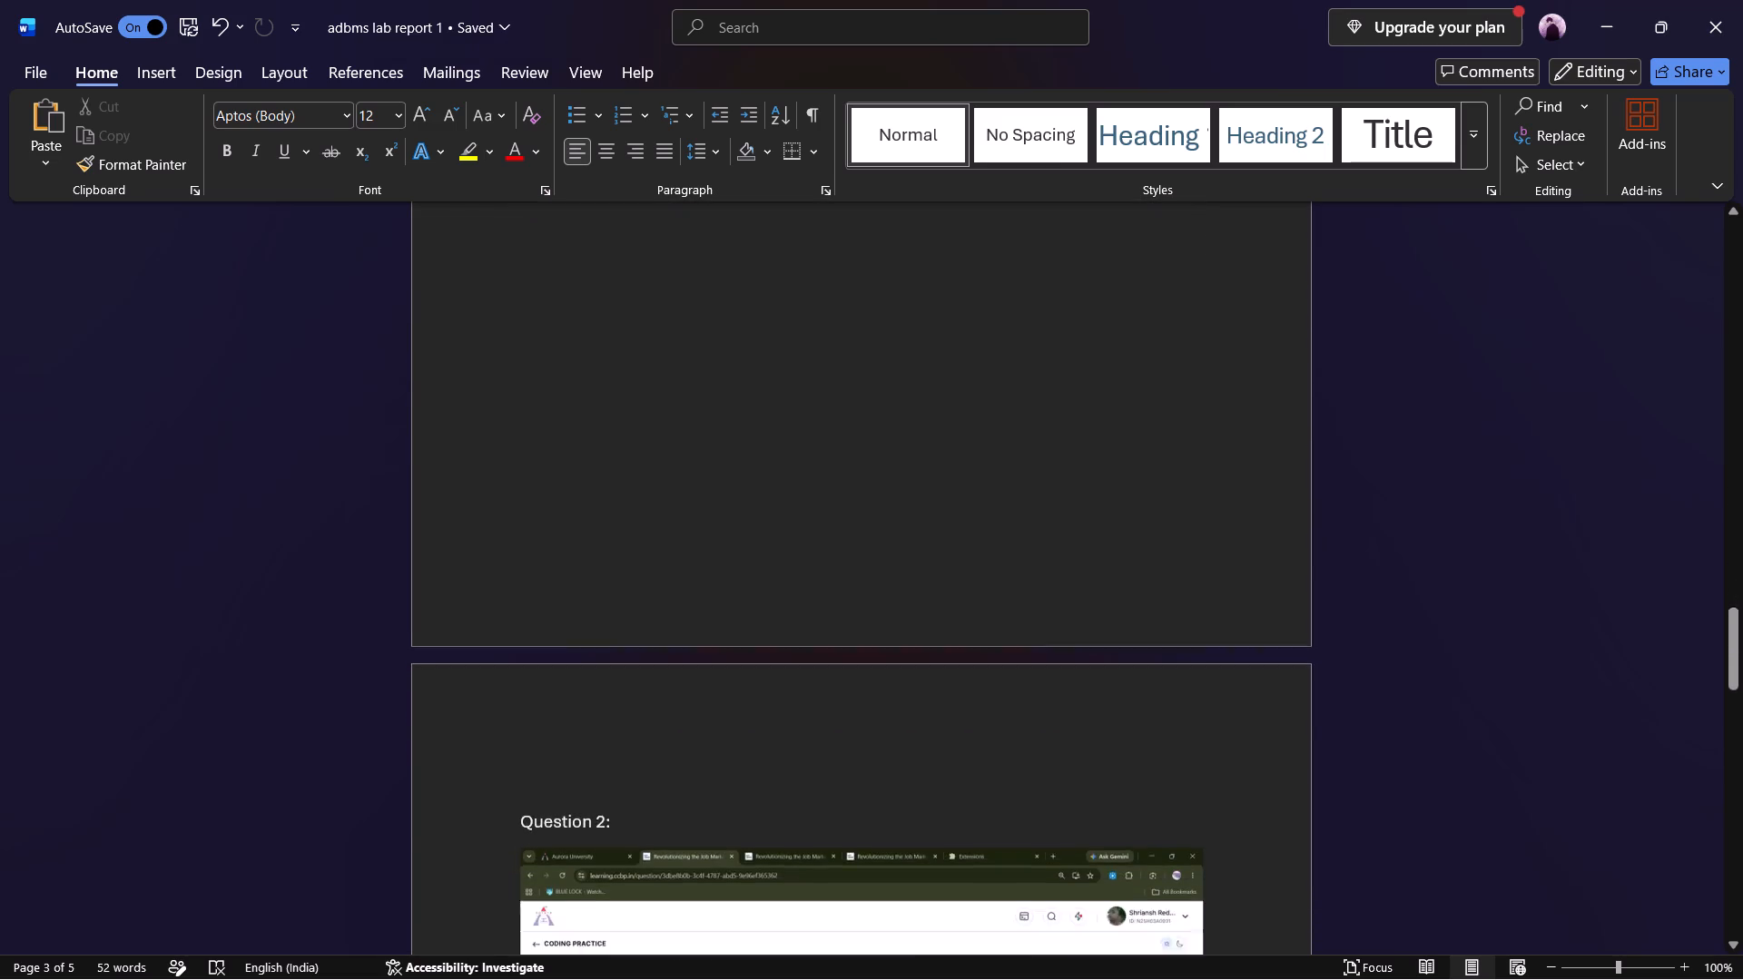
scroll(855, 400, down, 3)
scroll(854, 414, down, 20)
scroll(854, 414, down, 8)
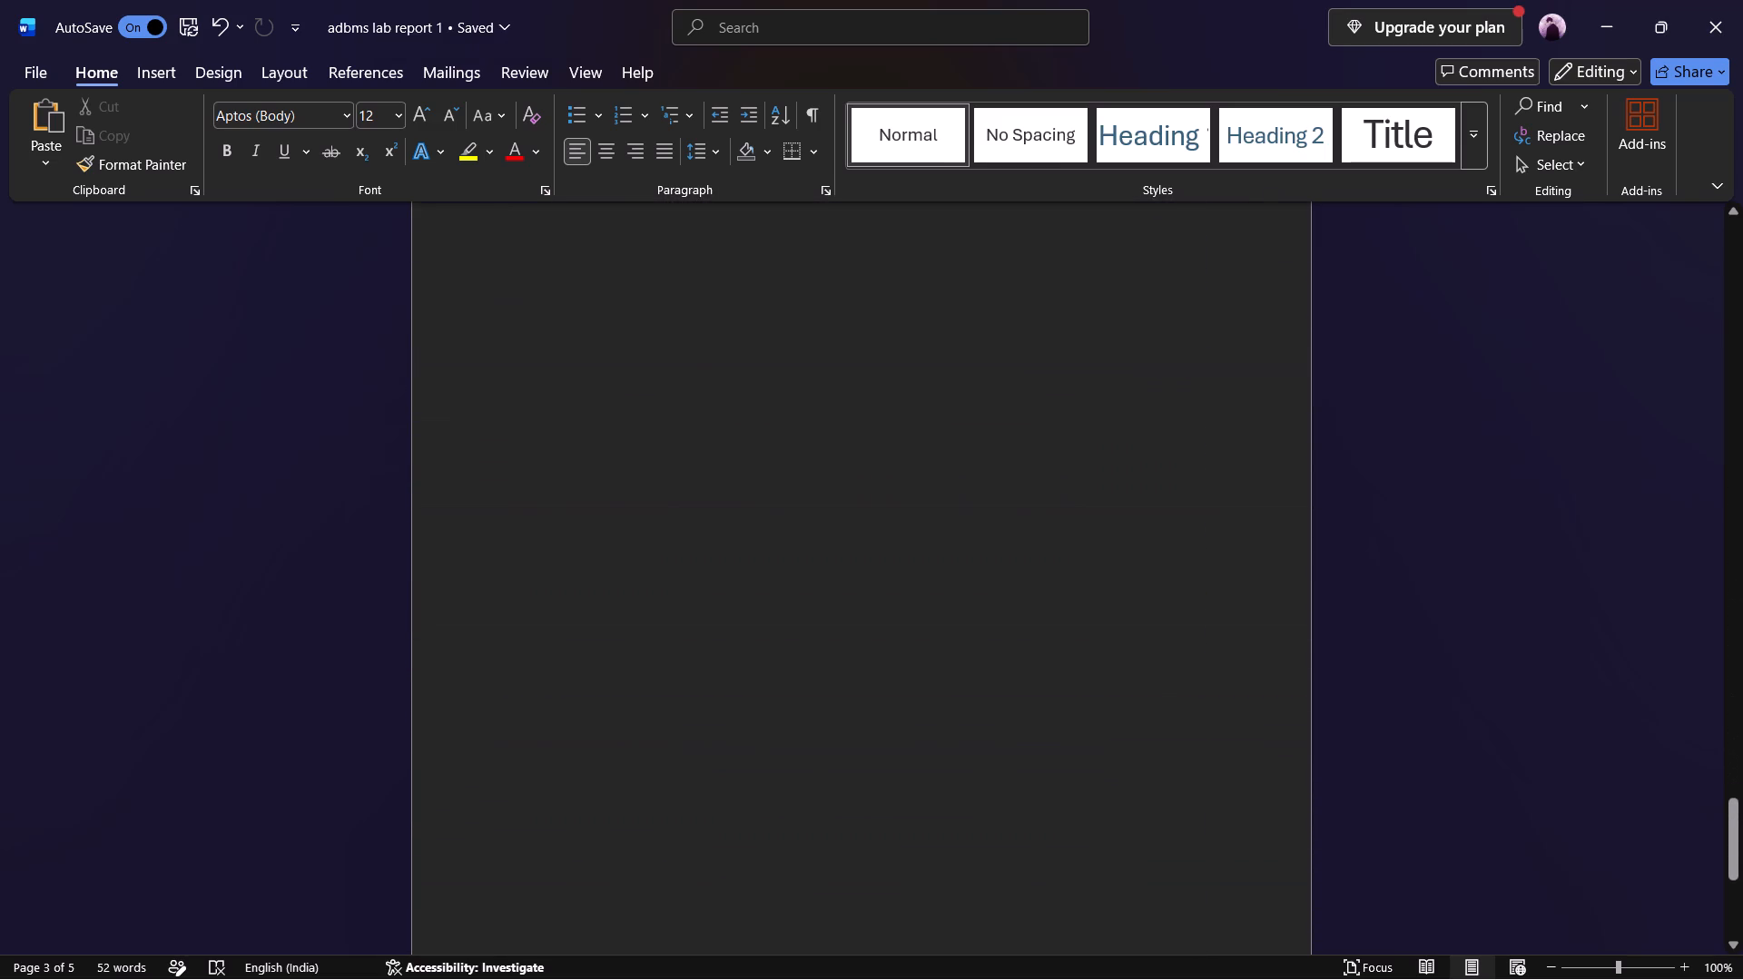
scroll(839, 366, up, 3)
click(758, 474)
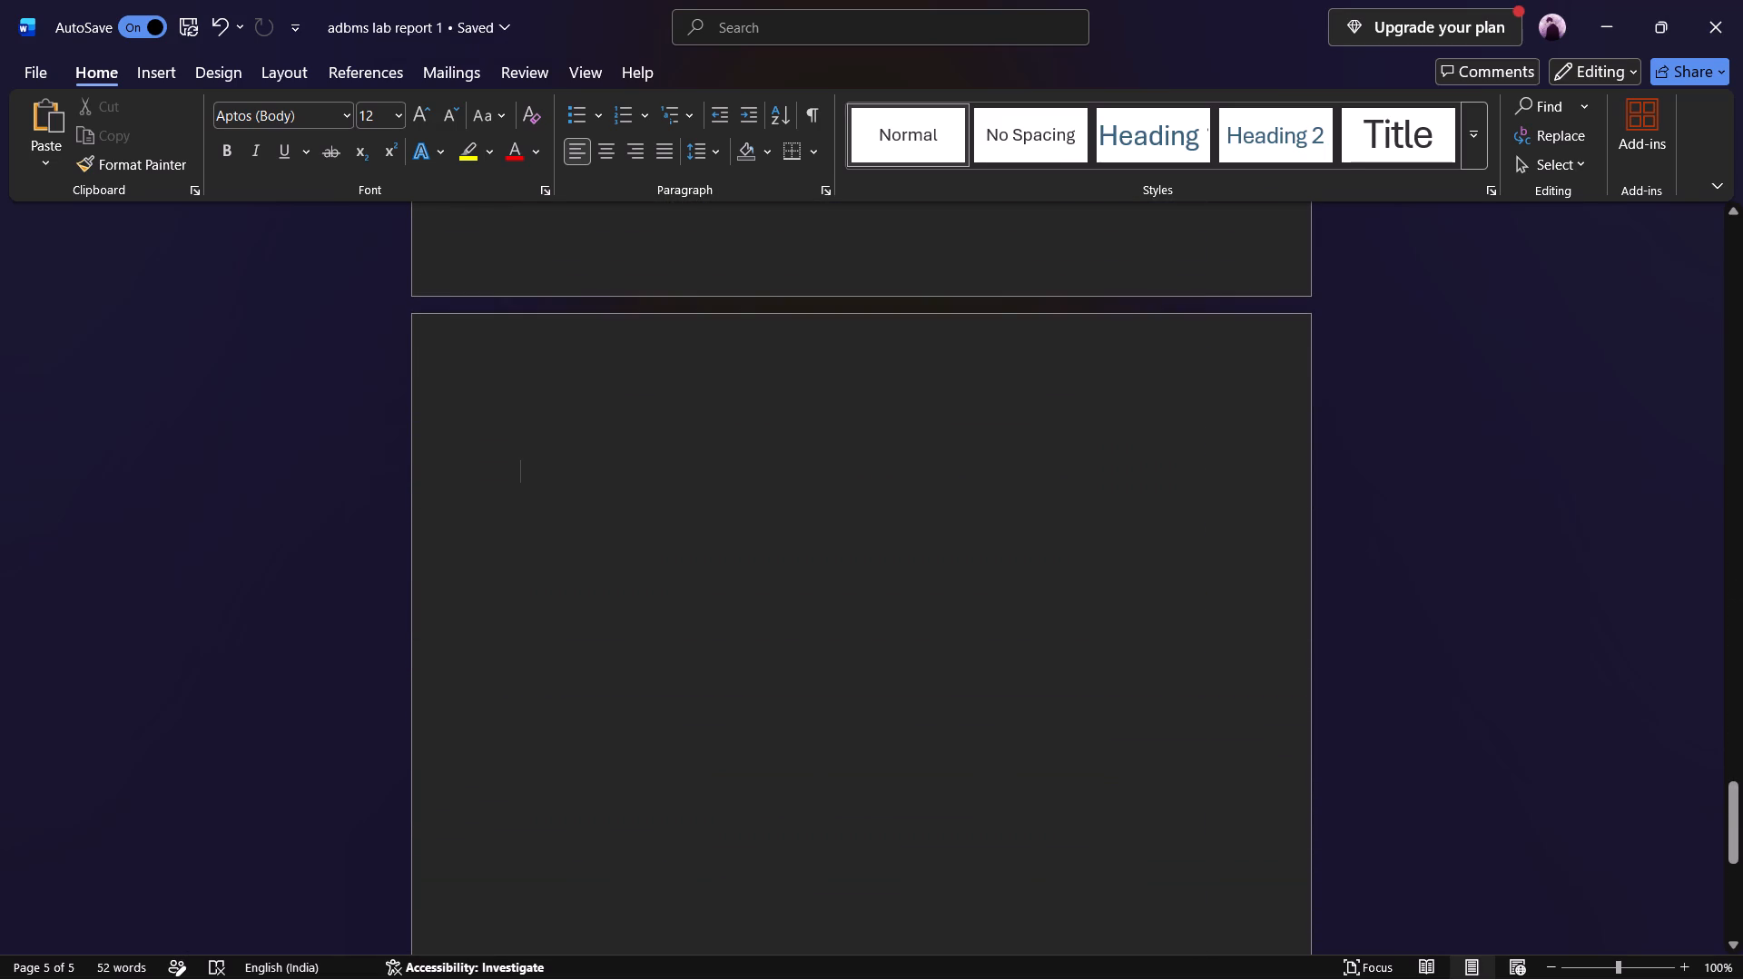
key(Up)
key(Up)
key(Down)
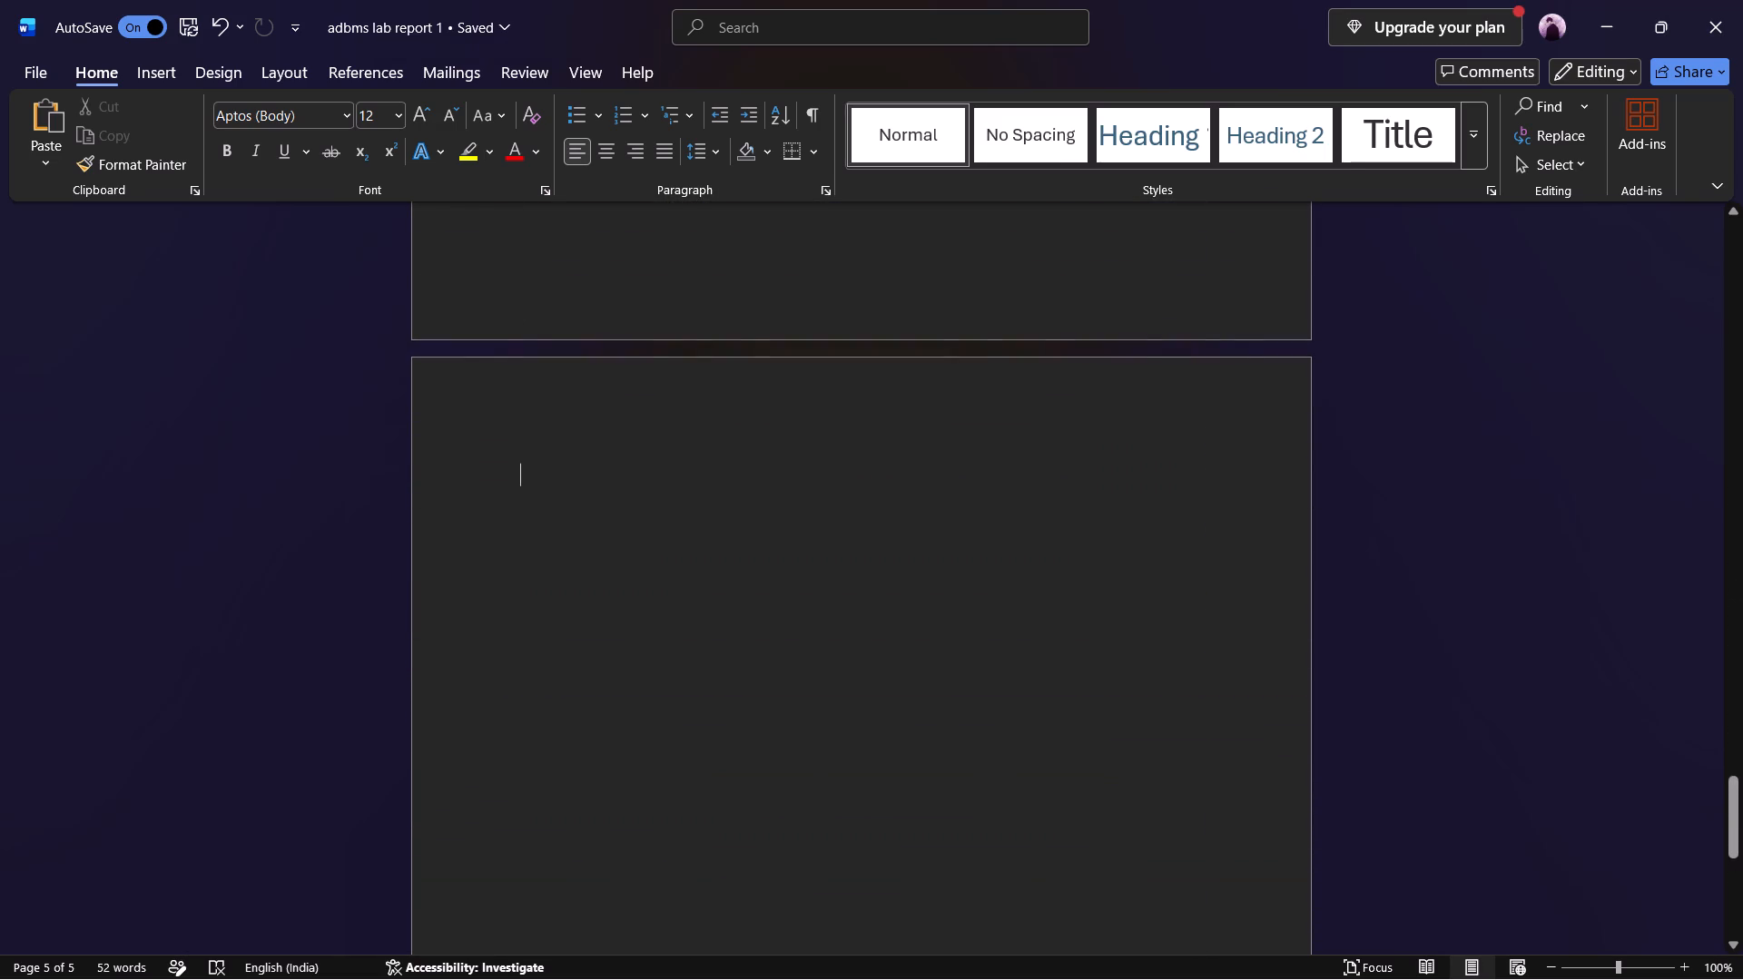
text(tws)
key(BackSpace)
key(BackSpace)
text(est cases)
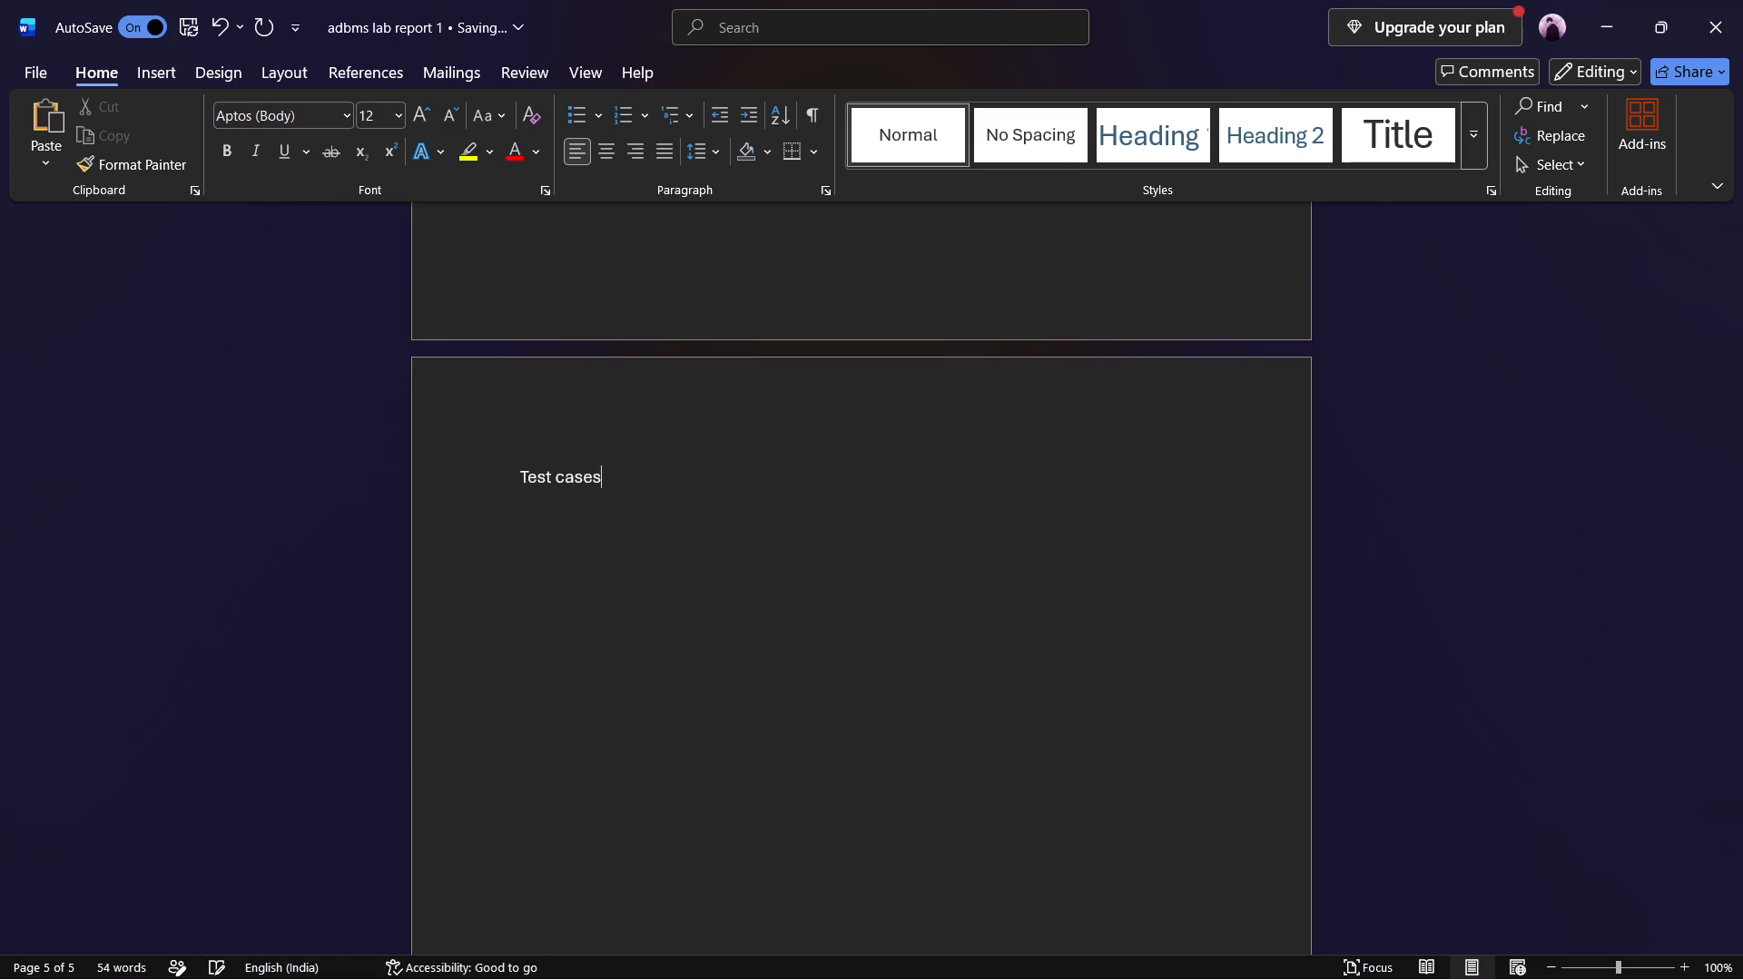
key(shift+colon)
key(Return)
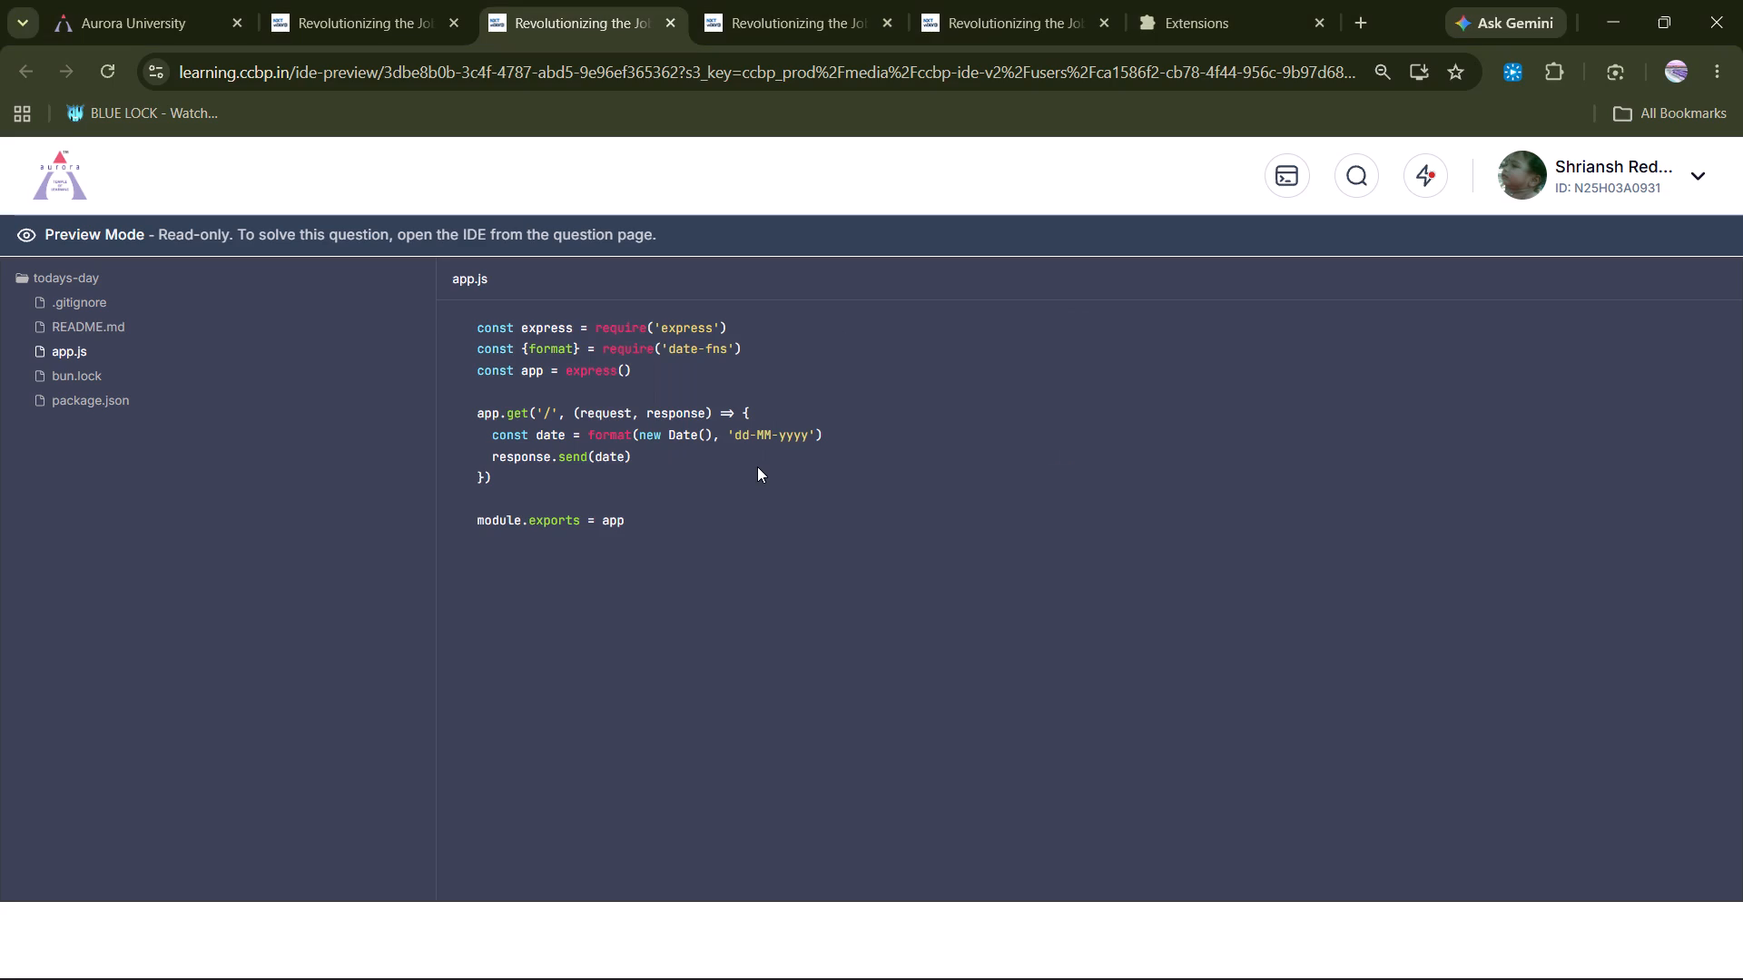
Switch to Chrome, open the Right Answer submission of Today's Date, and paste its screenshot under "Test cases:" in Word.
click(677, 27)
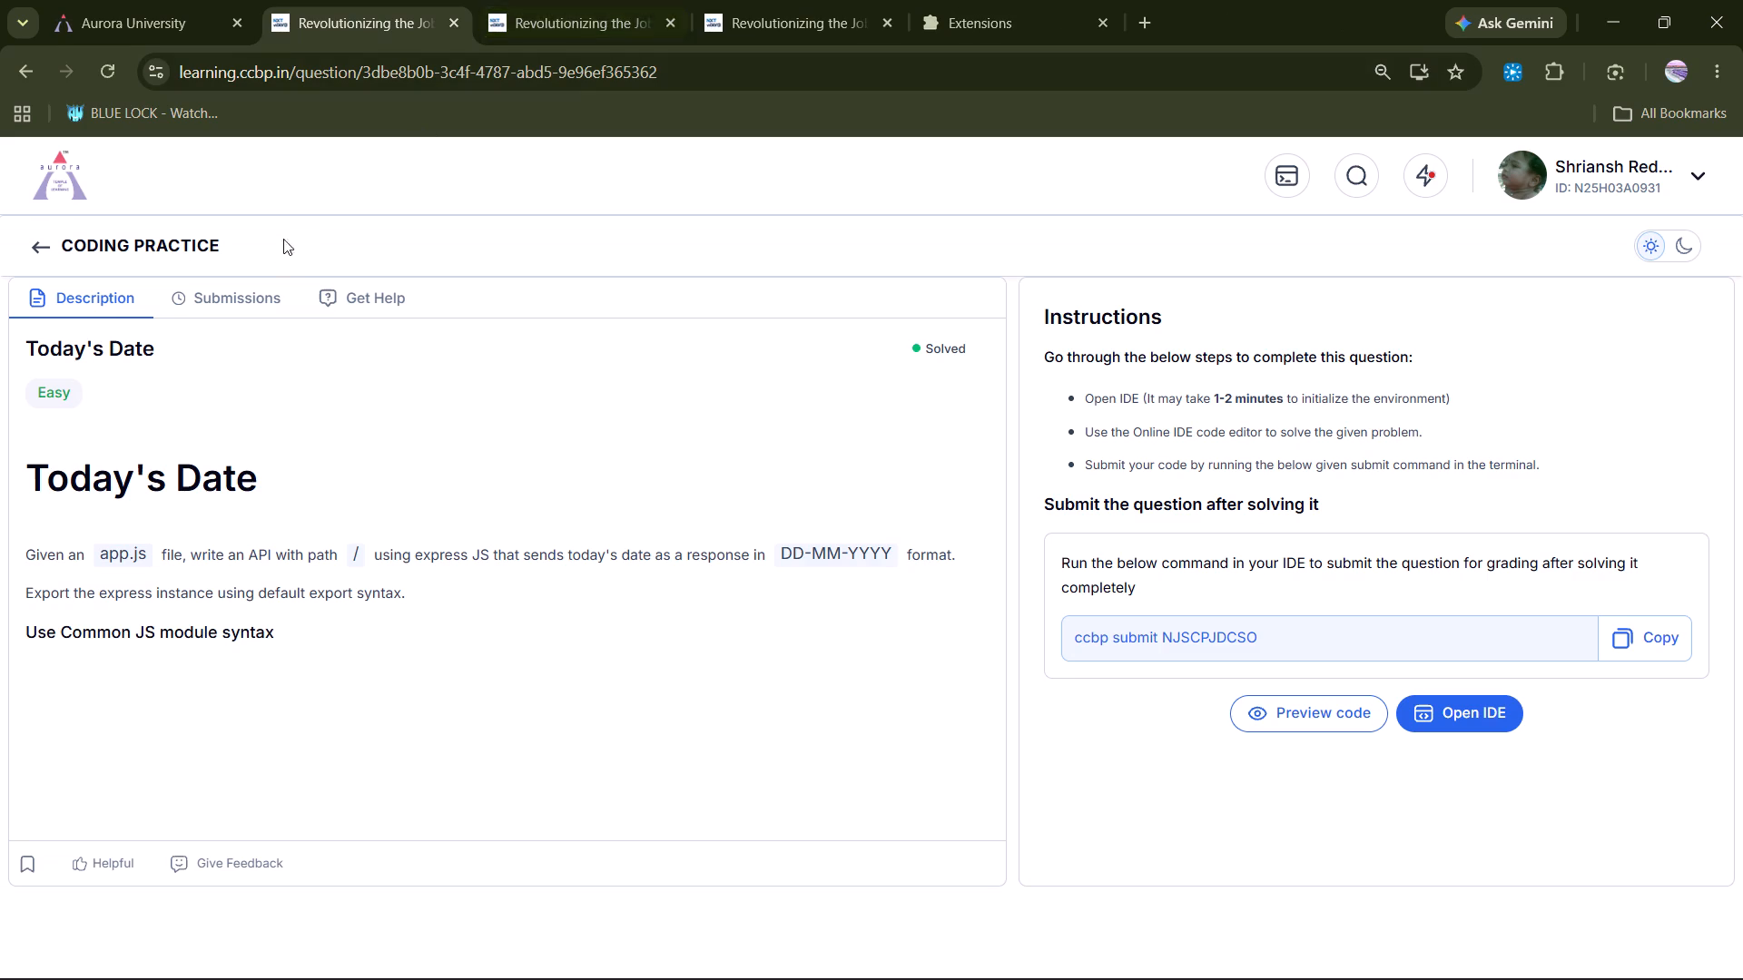
click(261, 315)
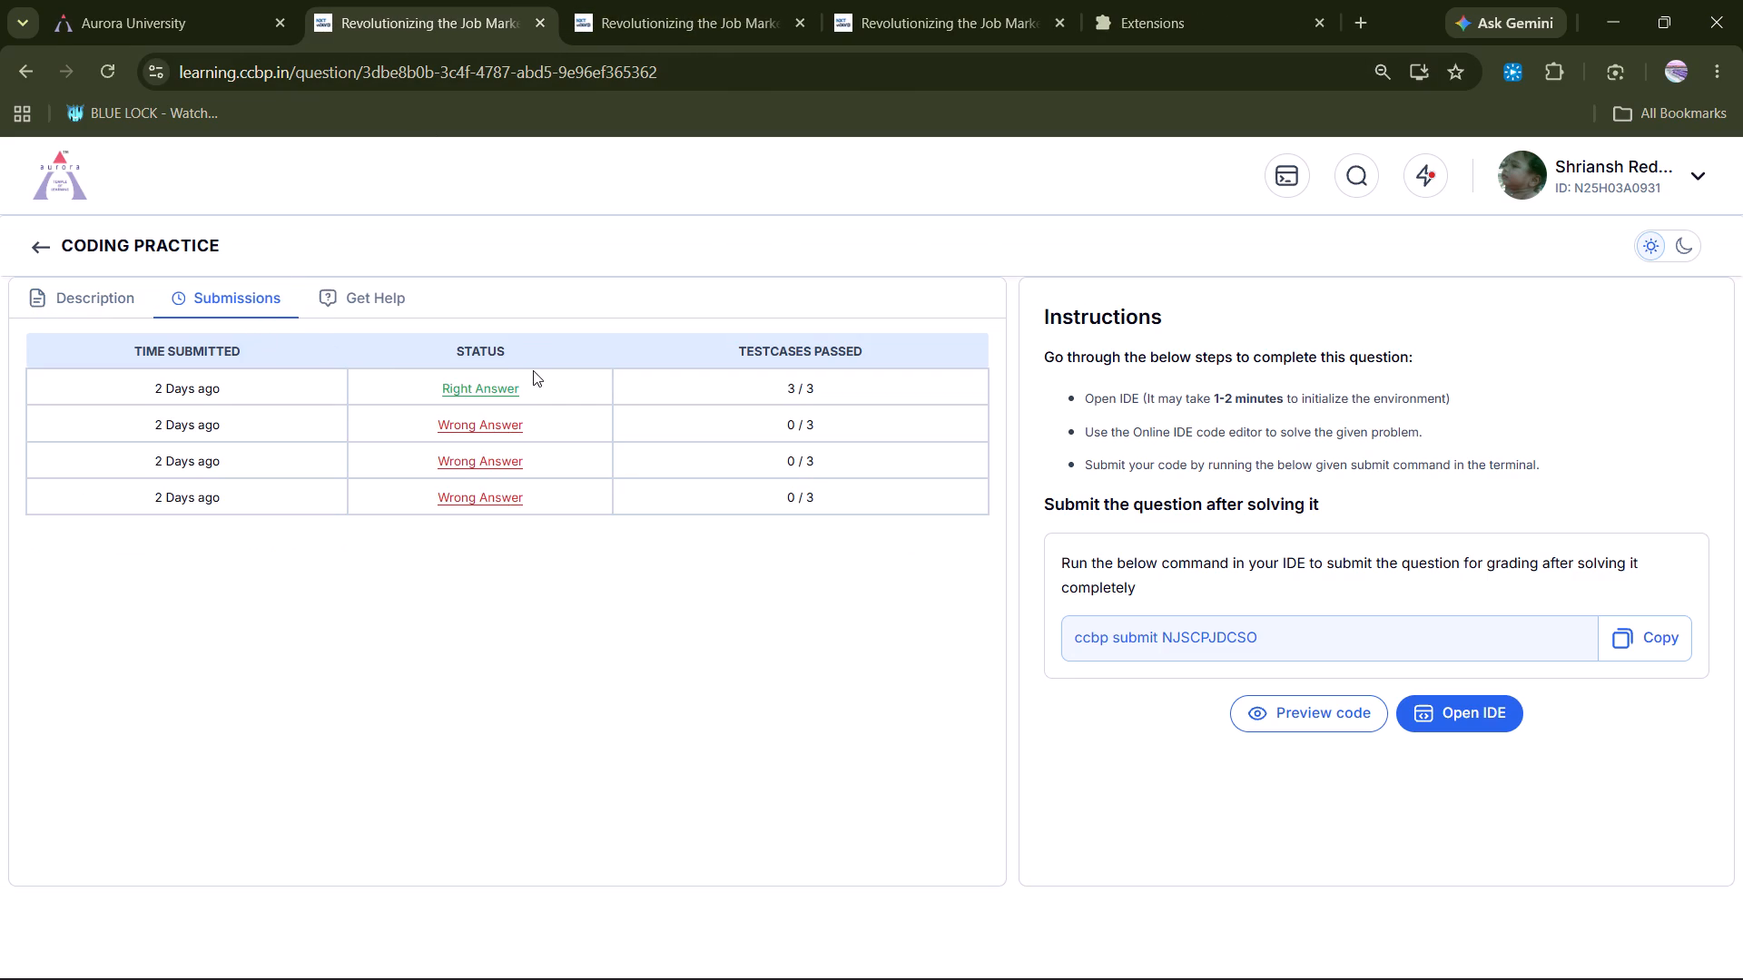
click(509, 380)
click(507, 389)
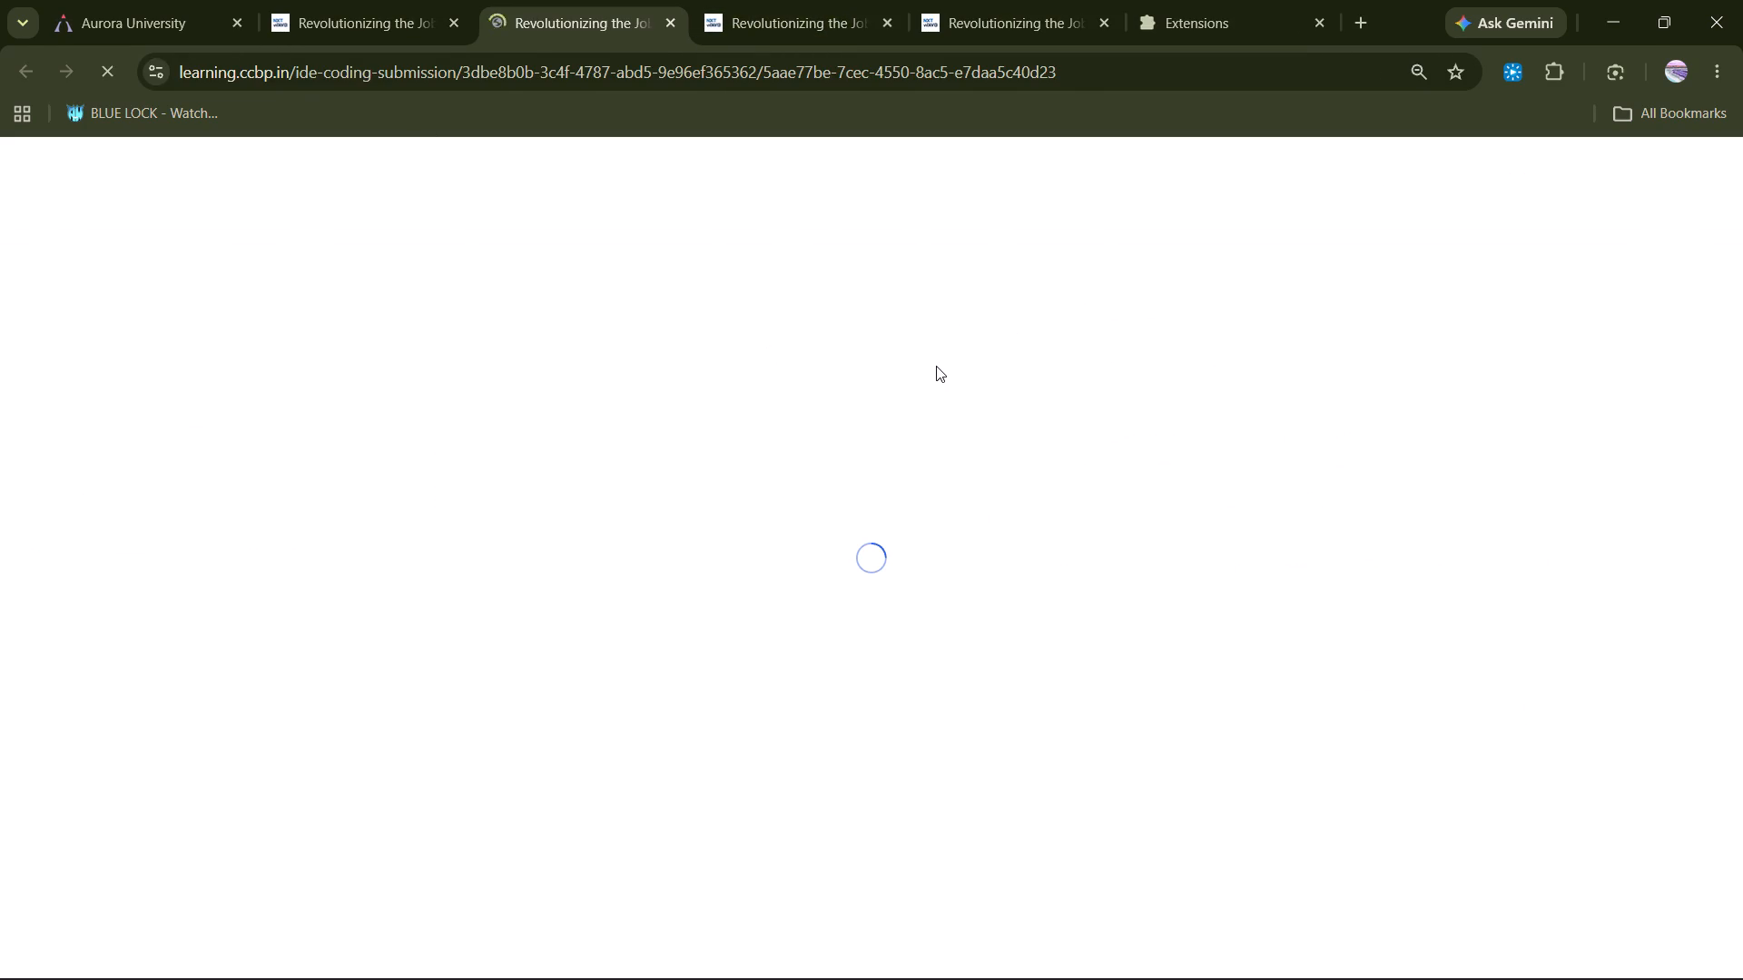
click(885, 26)
click(885, 26)
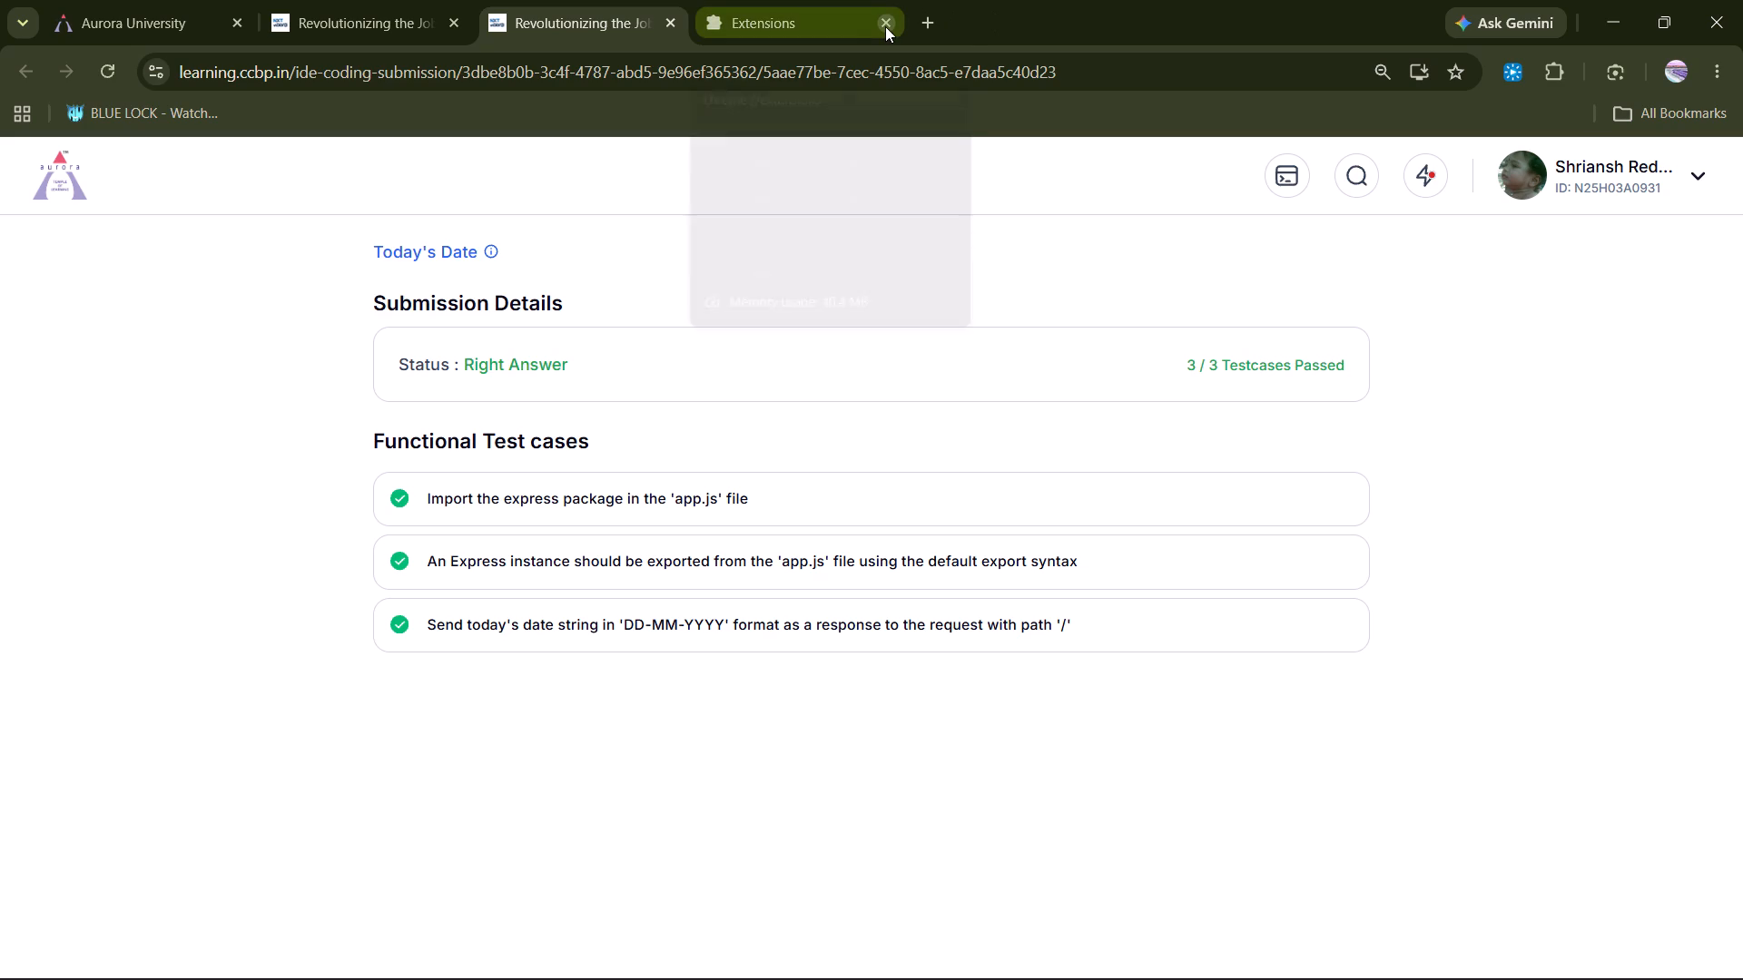
click(885, 26)
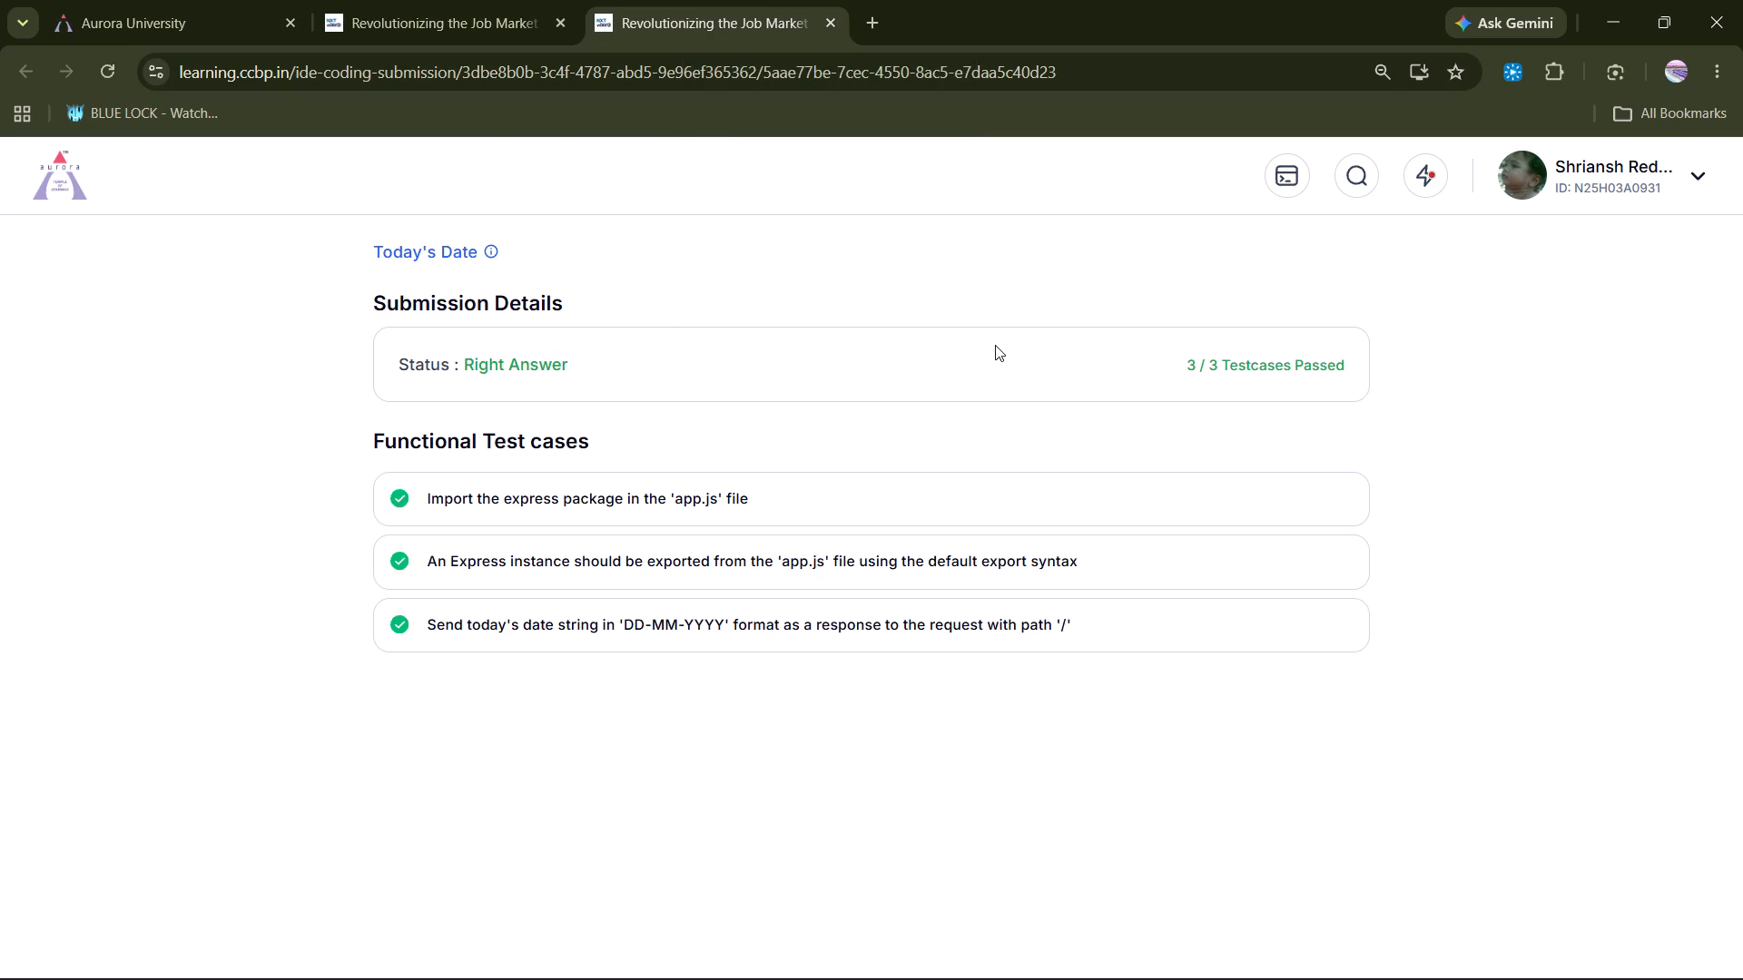
key(ctrl+Print)
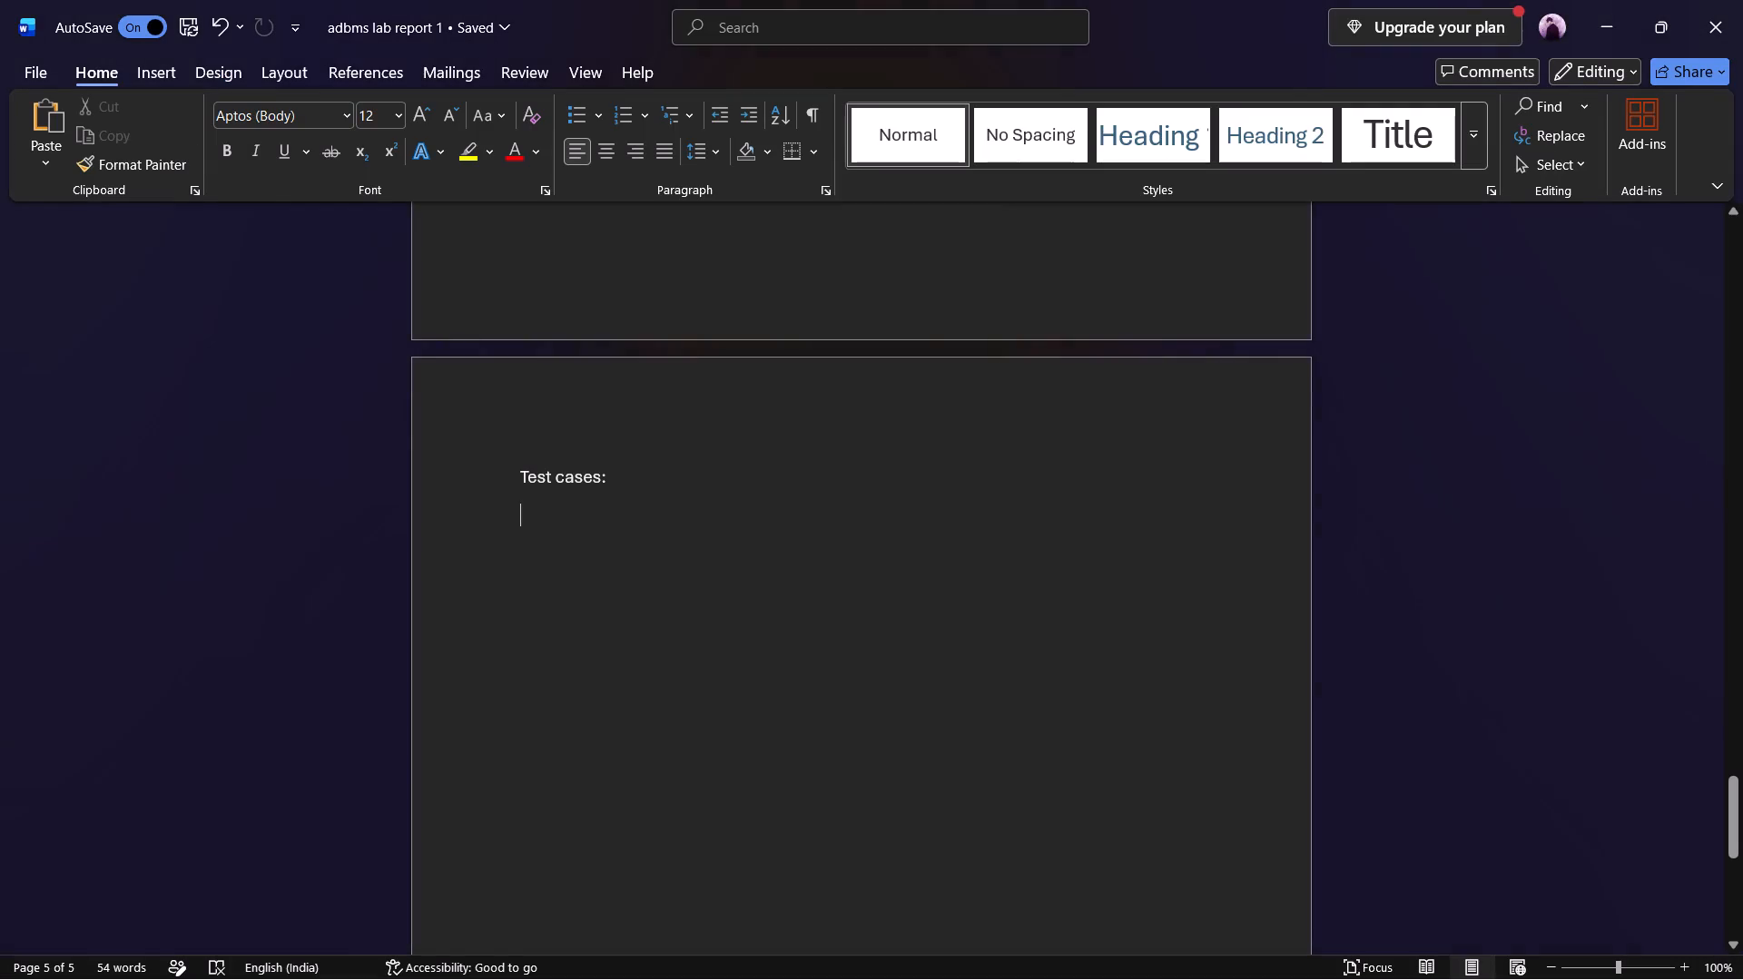
key(ctrl+v)
Add empty lines after the test cases screenshot until the cursor is at the start of a new page.
key(Return)
key(Return)
key(Return)
key(Return)
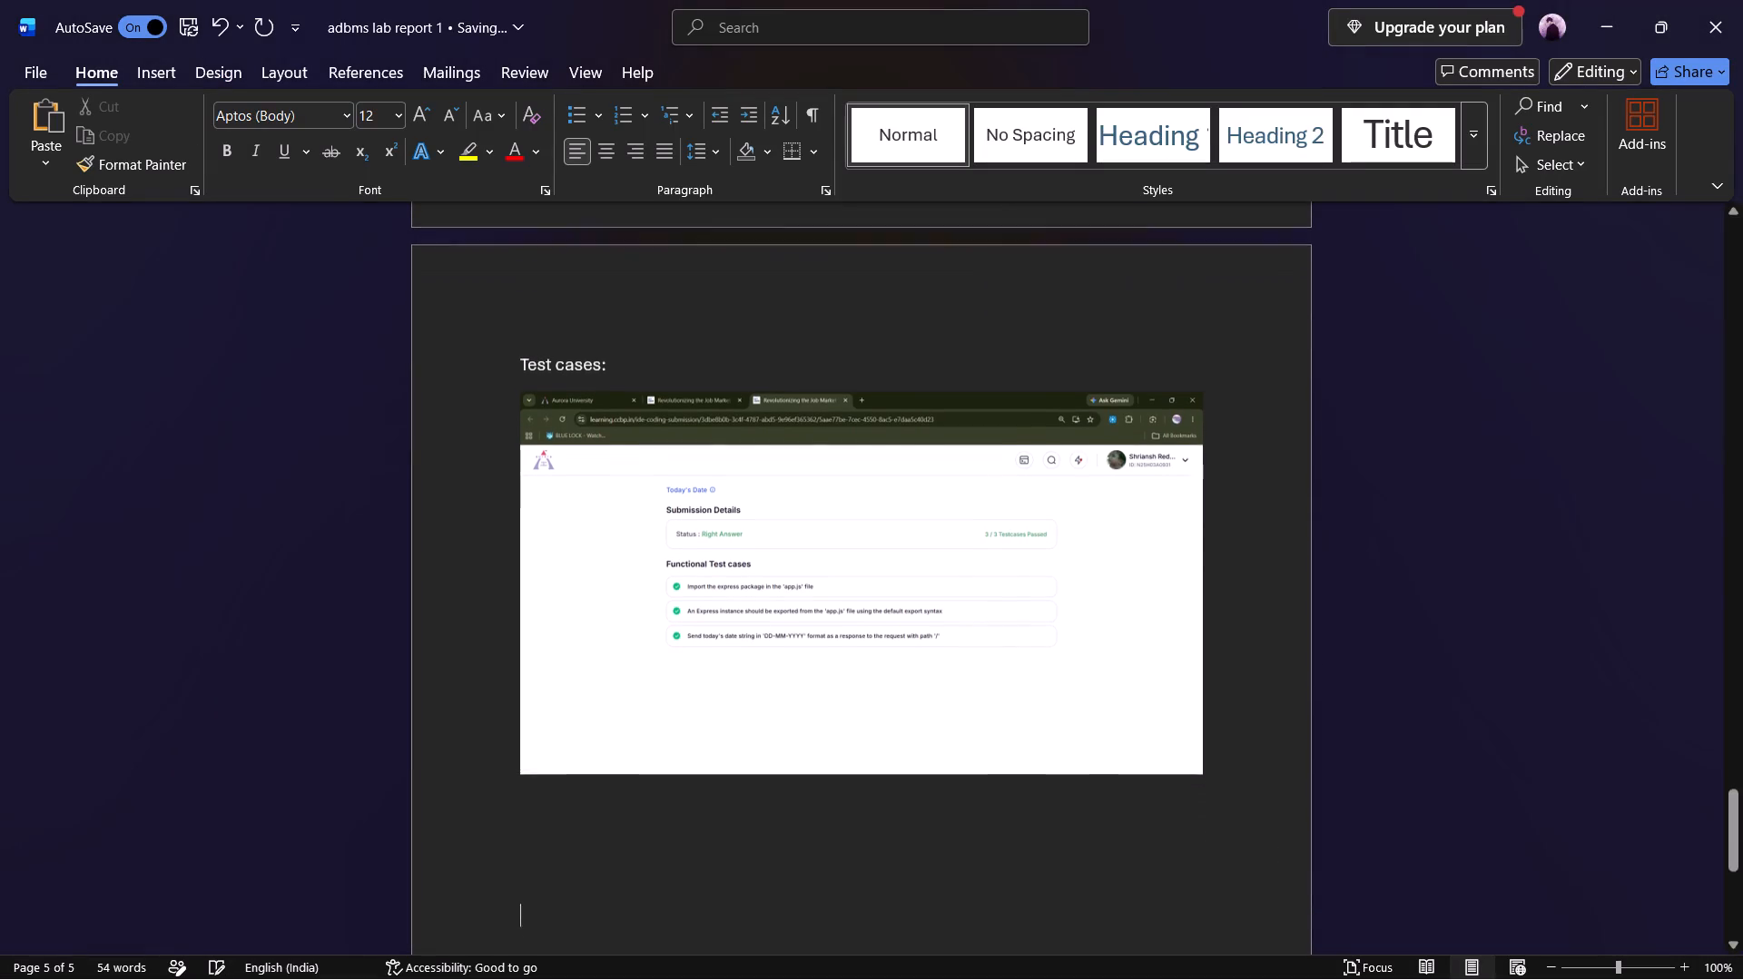
key(Return)
key(Return)
key(Return)
key(Return)
key(Return)
key(Return)
key(Return)
key(Return)
key(Return)
key(Return)
key(Return)
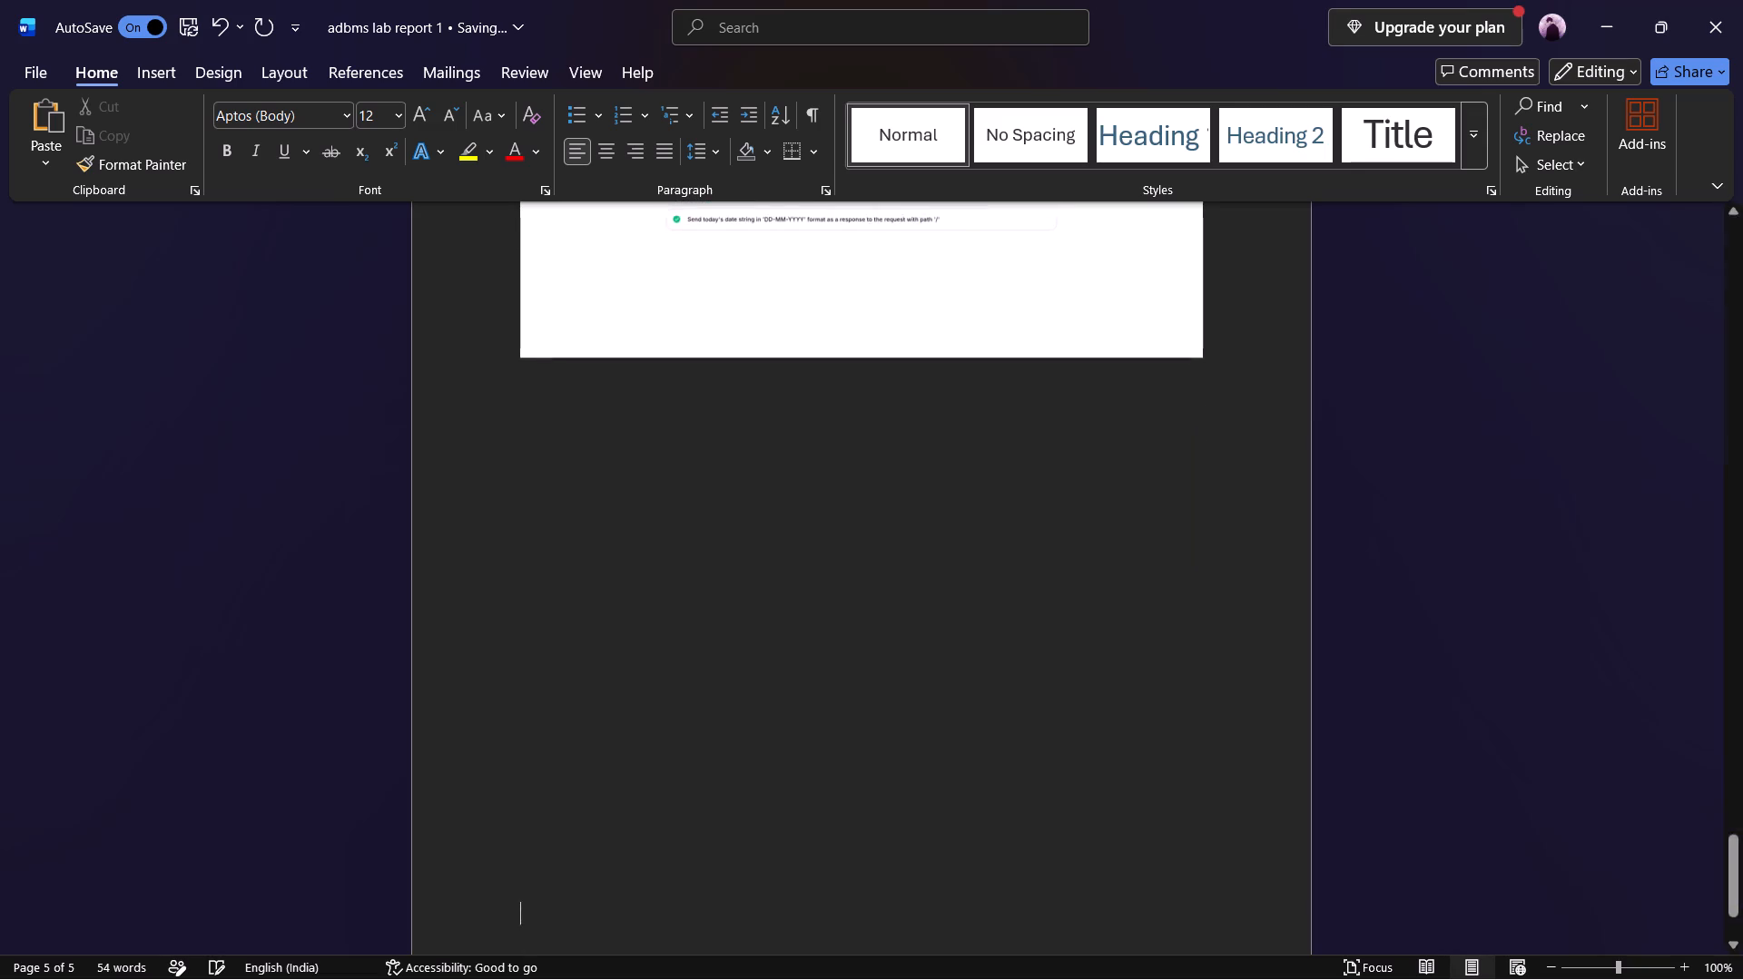
key(Return)
key(Return)
Add the label line "Question 3 :" at the top of the new page, followed by an empty line.
text(qy)
key(BackSpace)
text(uestion)
key(space)
text(3)
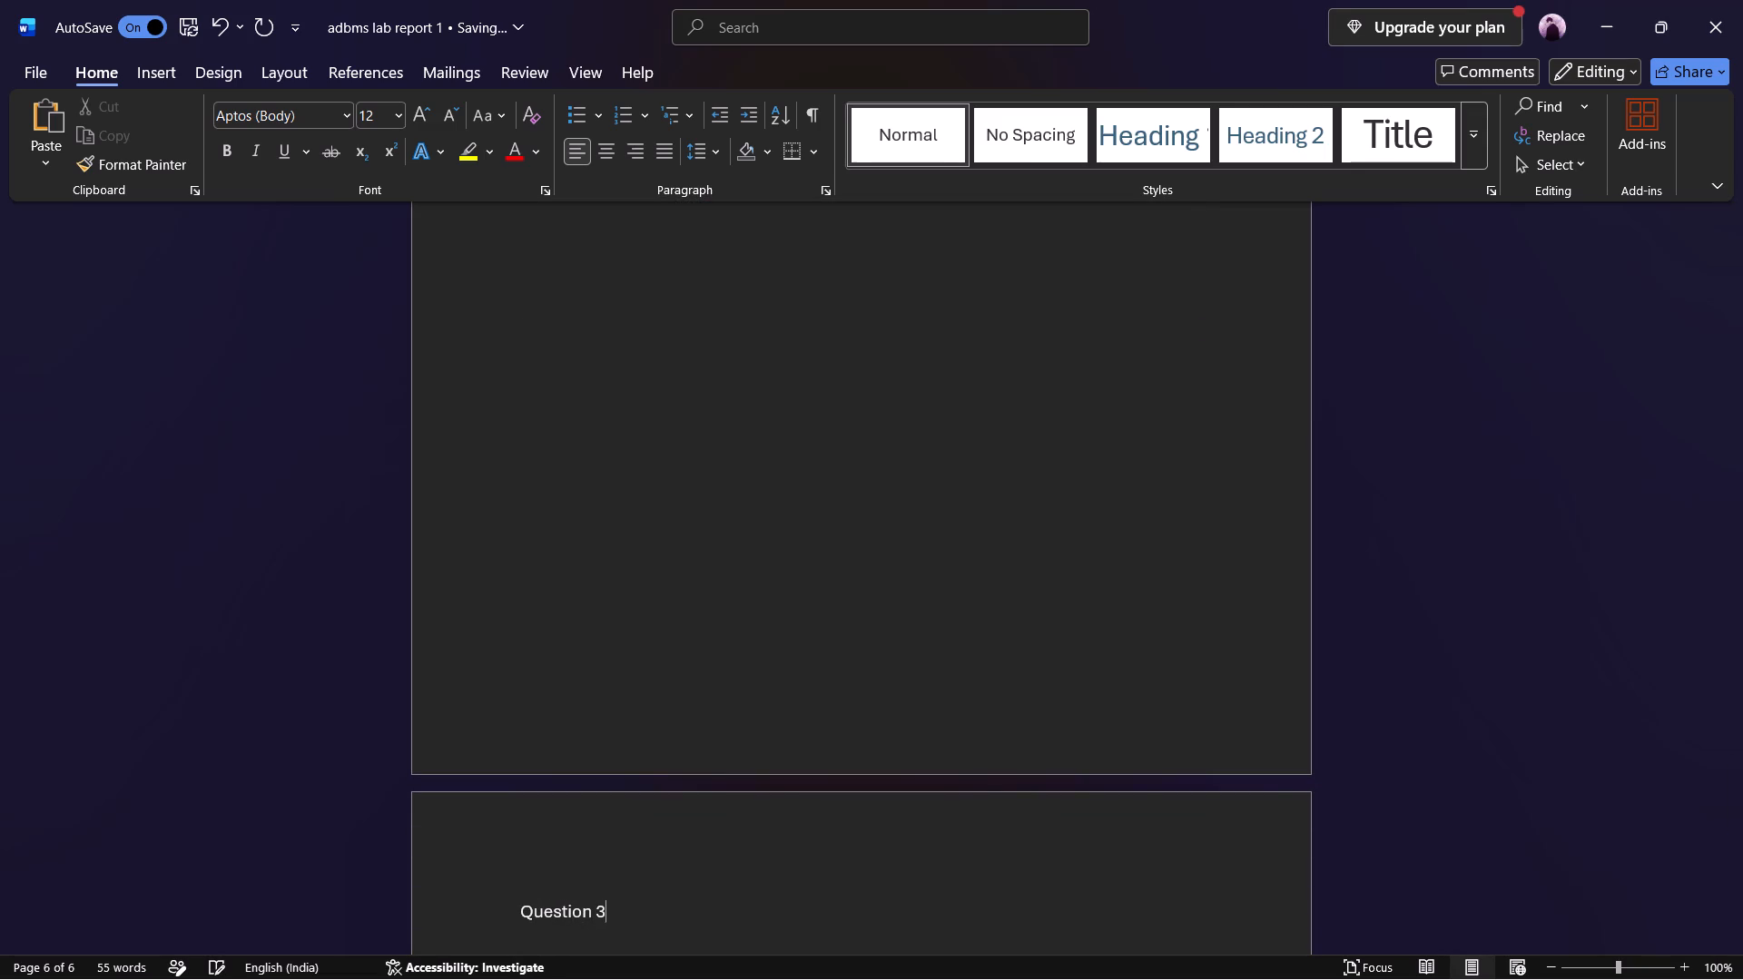
key(space)
key(shift+colon)
key(Return)
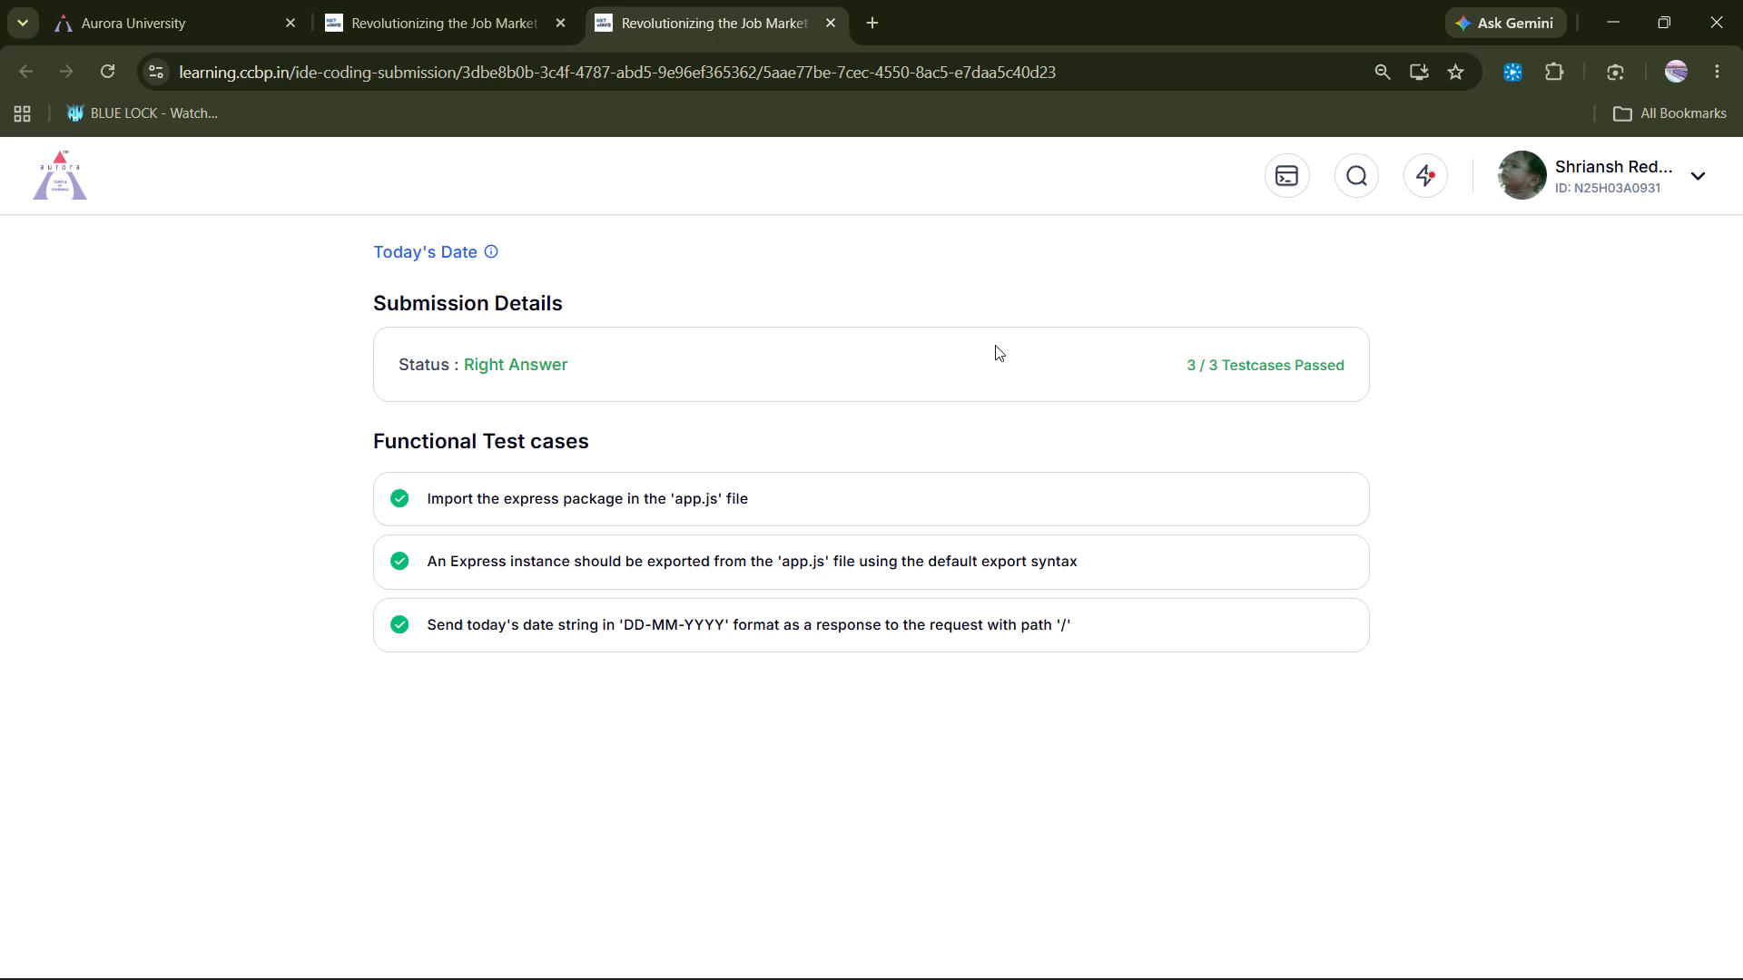
Switch to Chrome, open the API Routing question description, and paste its screenshot under "Question 3 :" in Word.
click(340, 0)
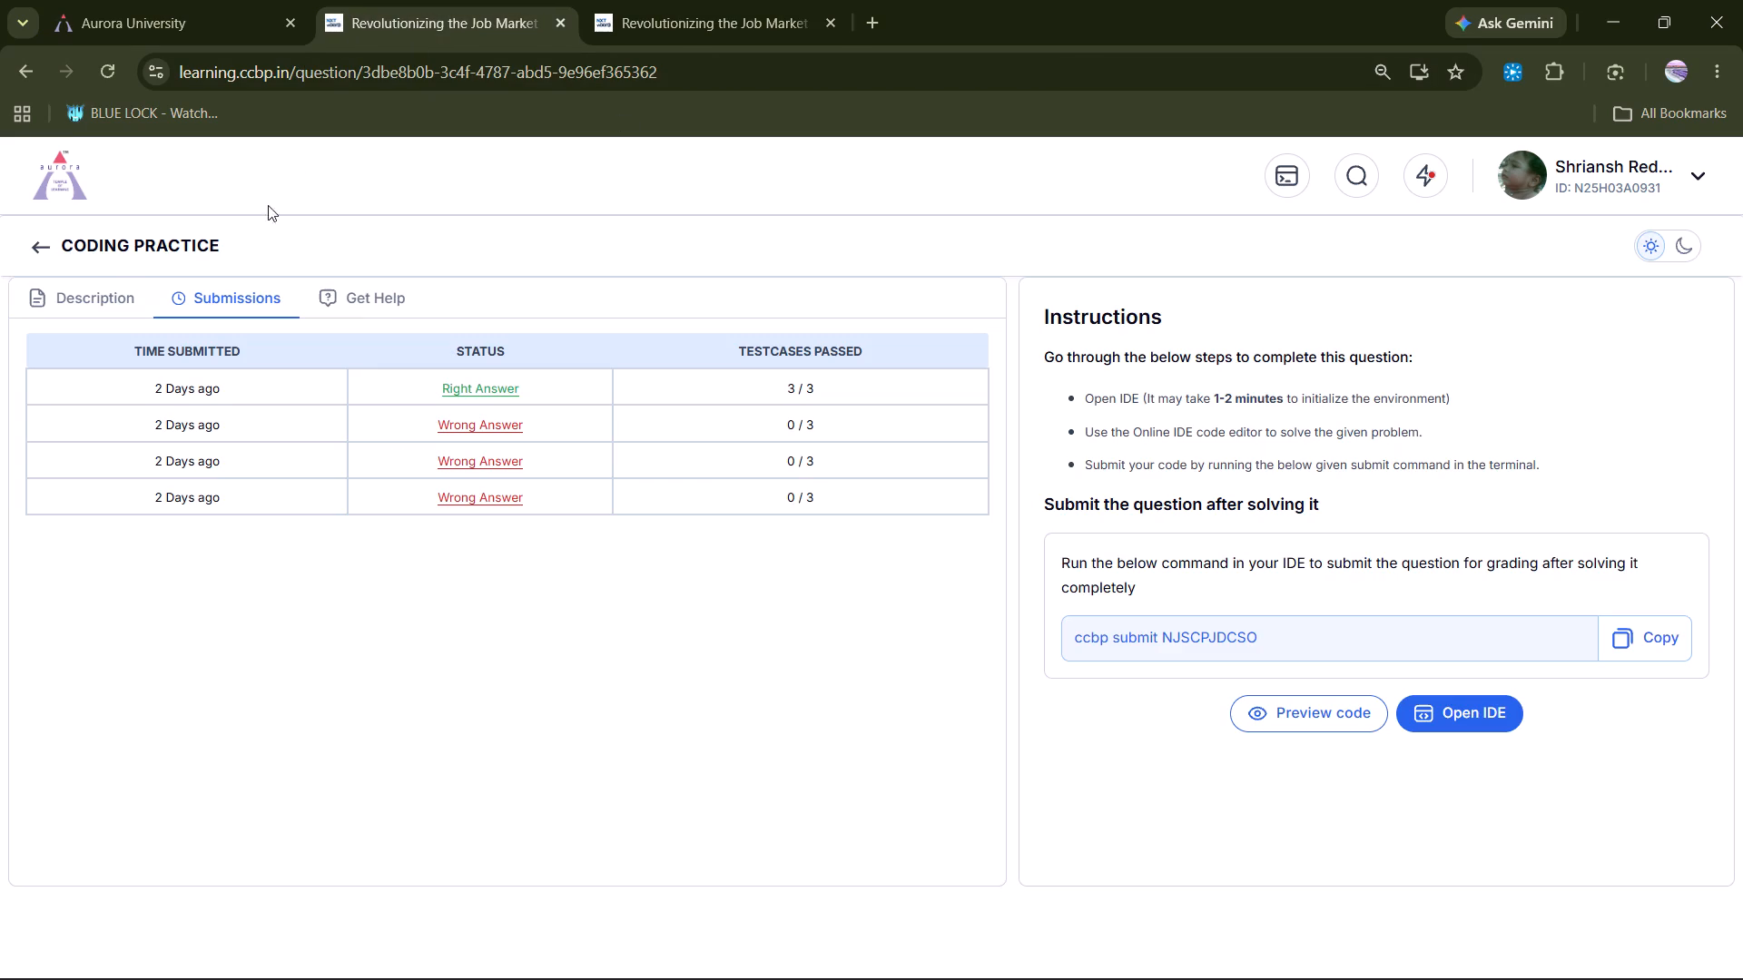
click(41, 240)
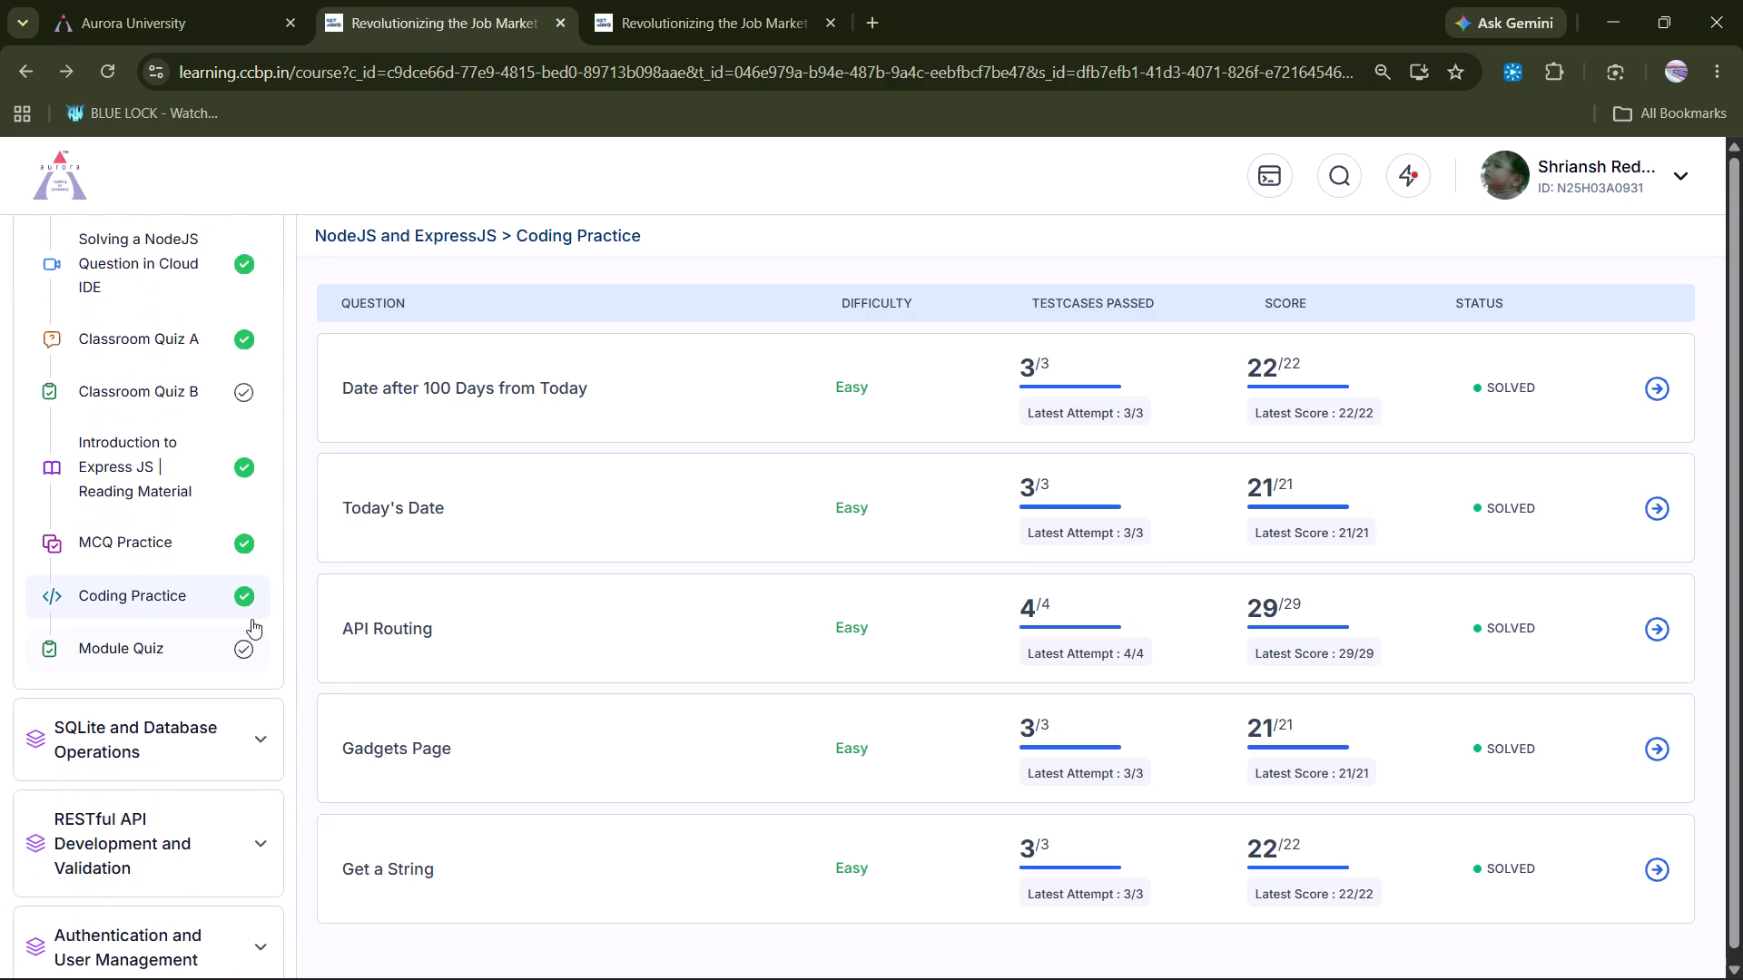
click(500, 621)
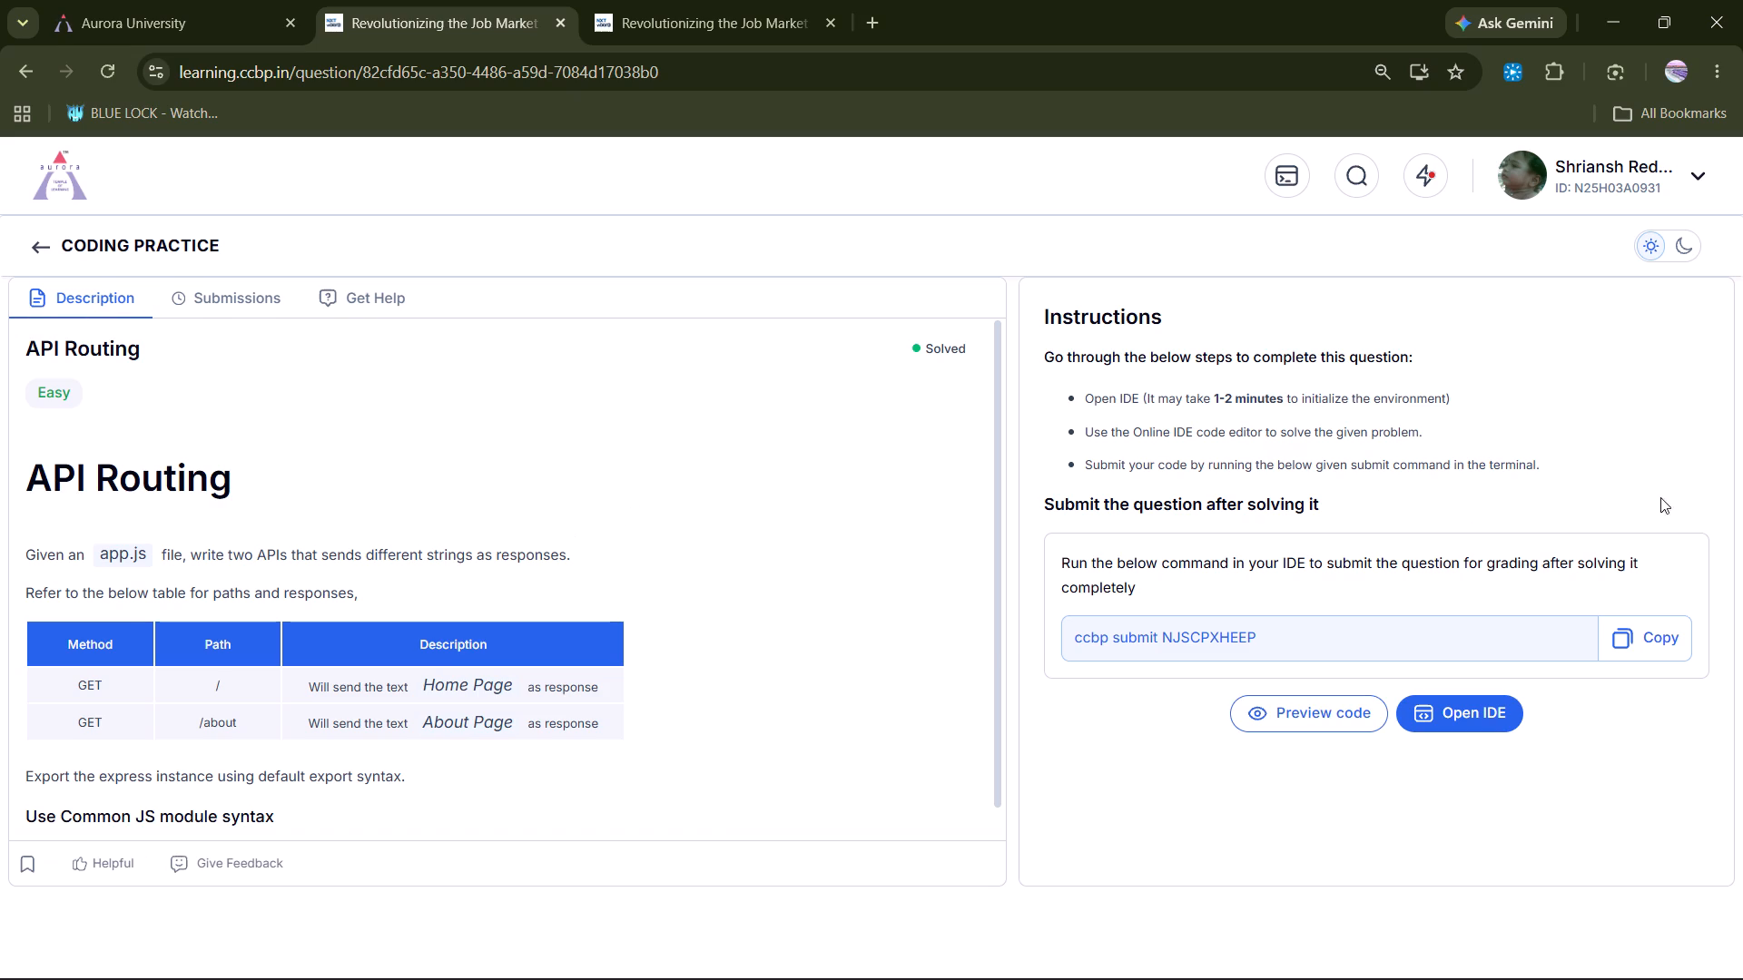
scroll(632, 490, down, 1)
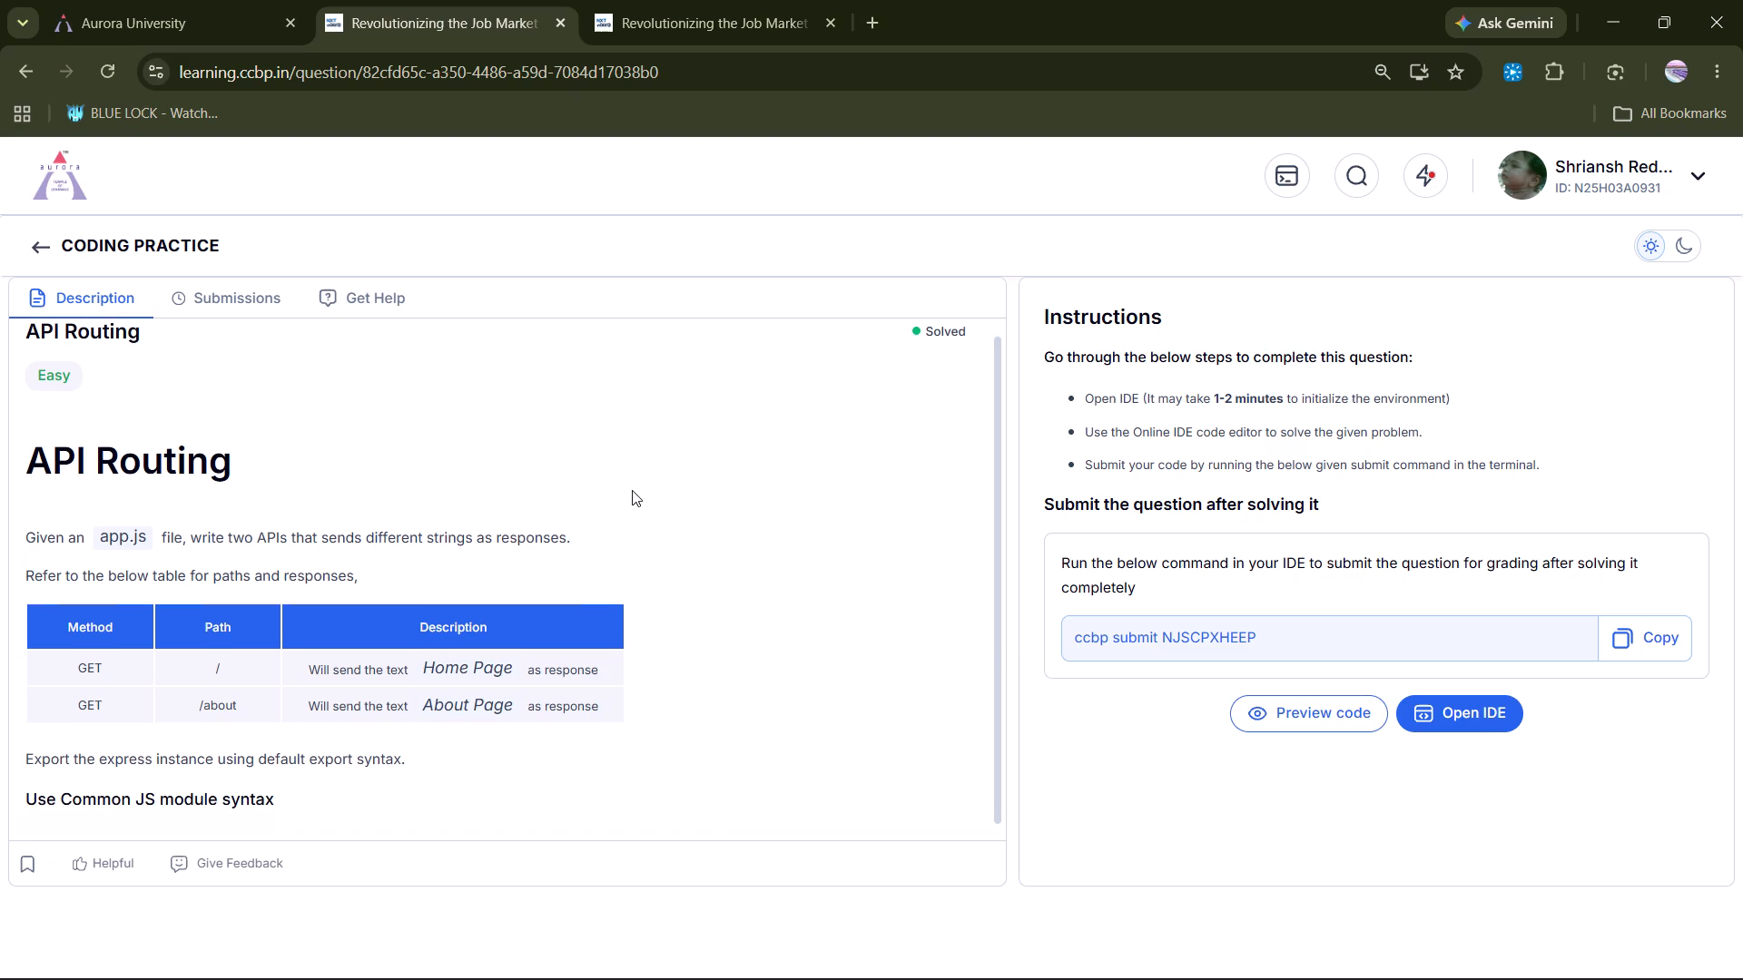
scroll(632, 490, down, 1)
key(ctrl+Print)
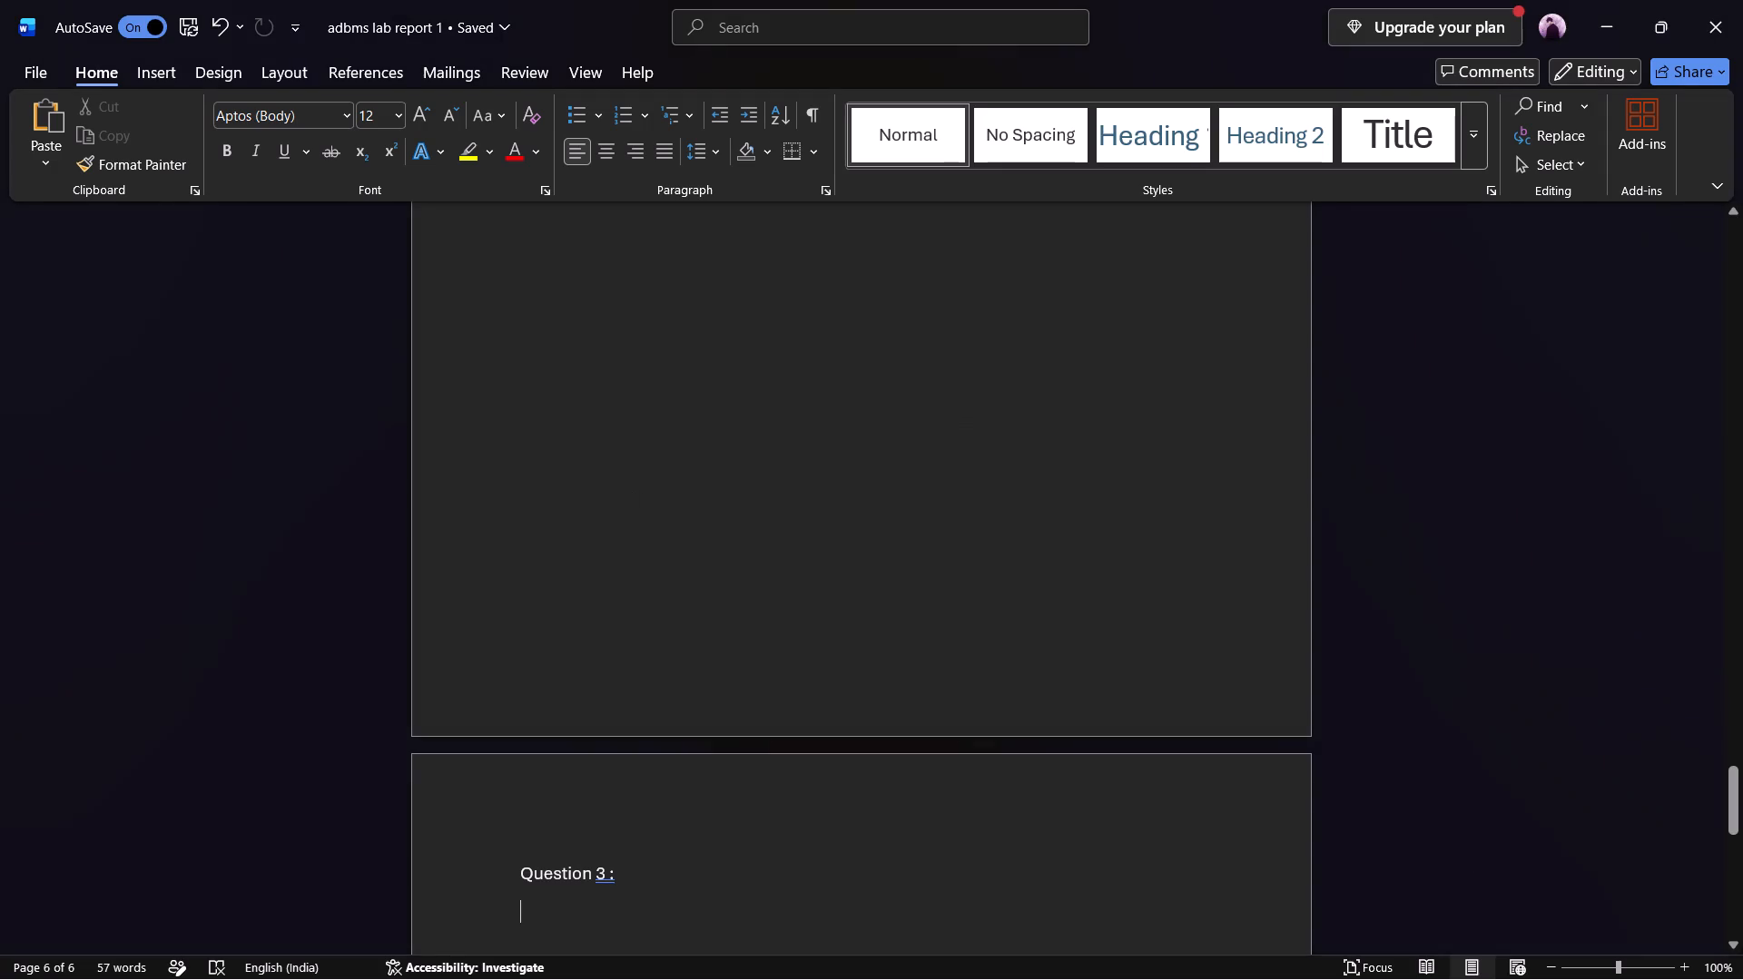
key(ctrl+v)
Add the label line "Code :" below the API Routing question screenshot, followed by an empty line.
key(Return)
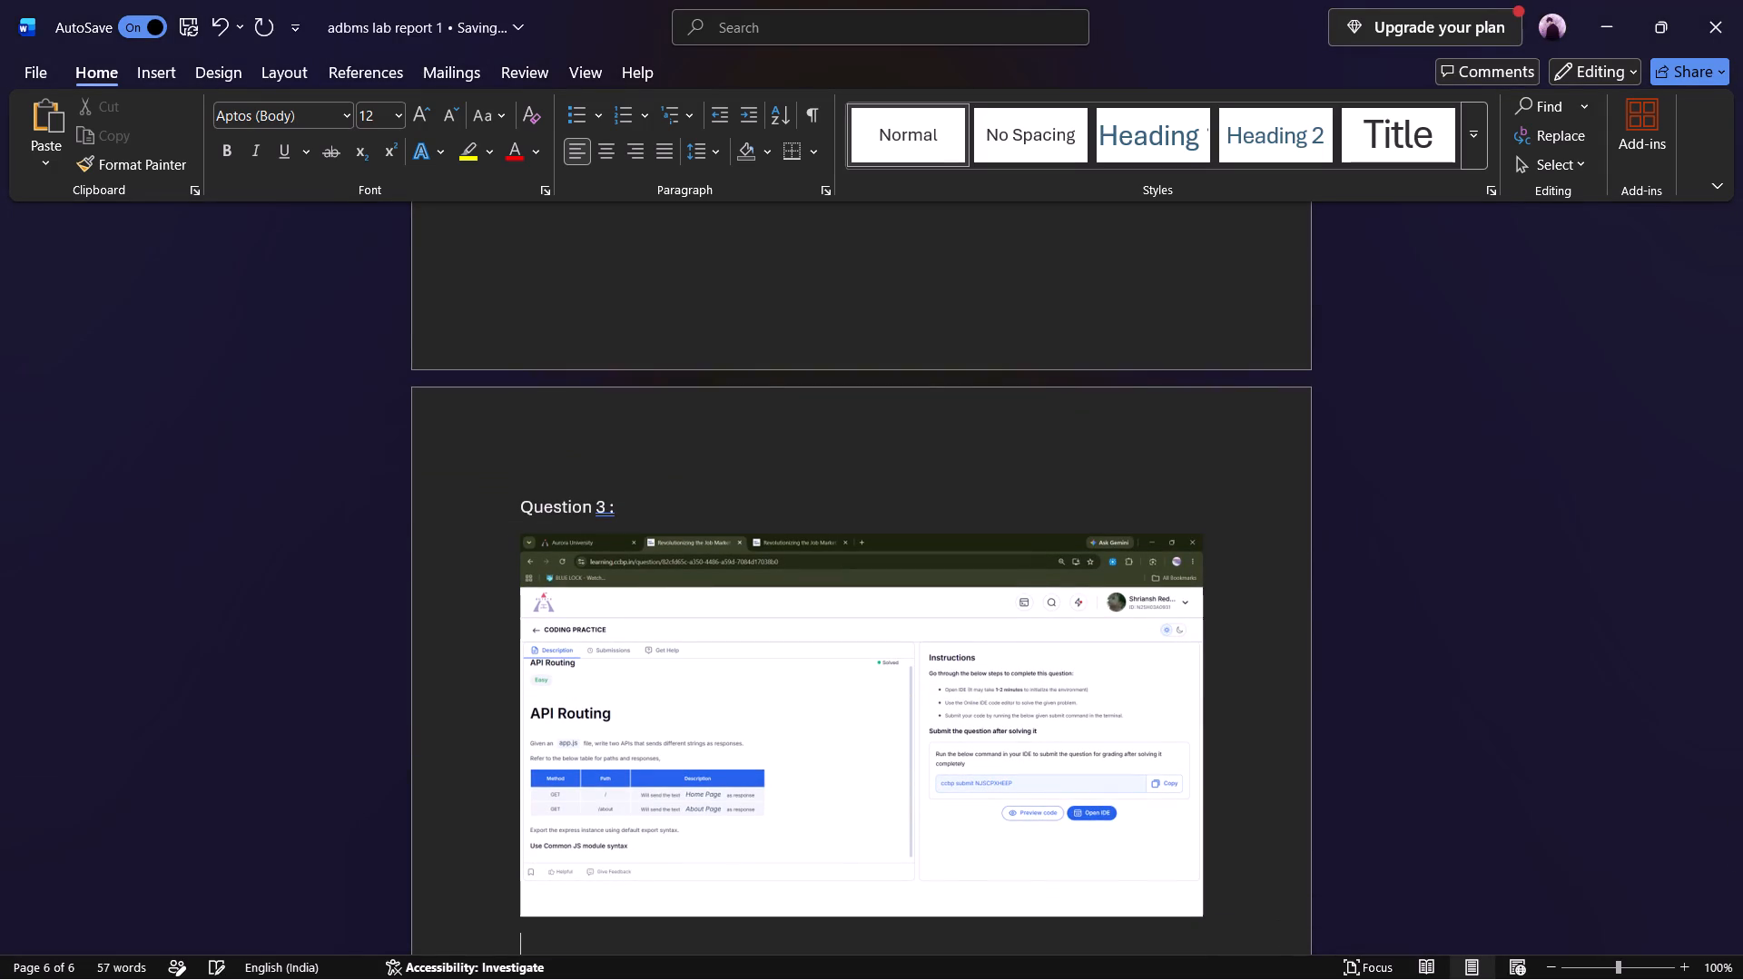
text(code :)
key(Return)
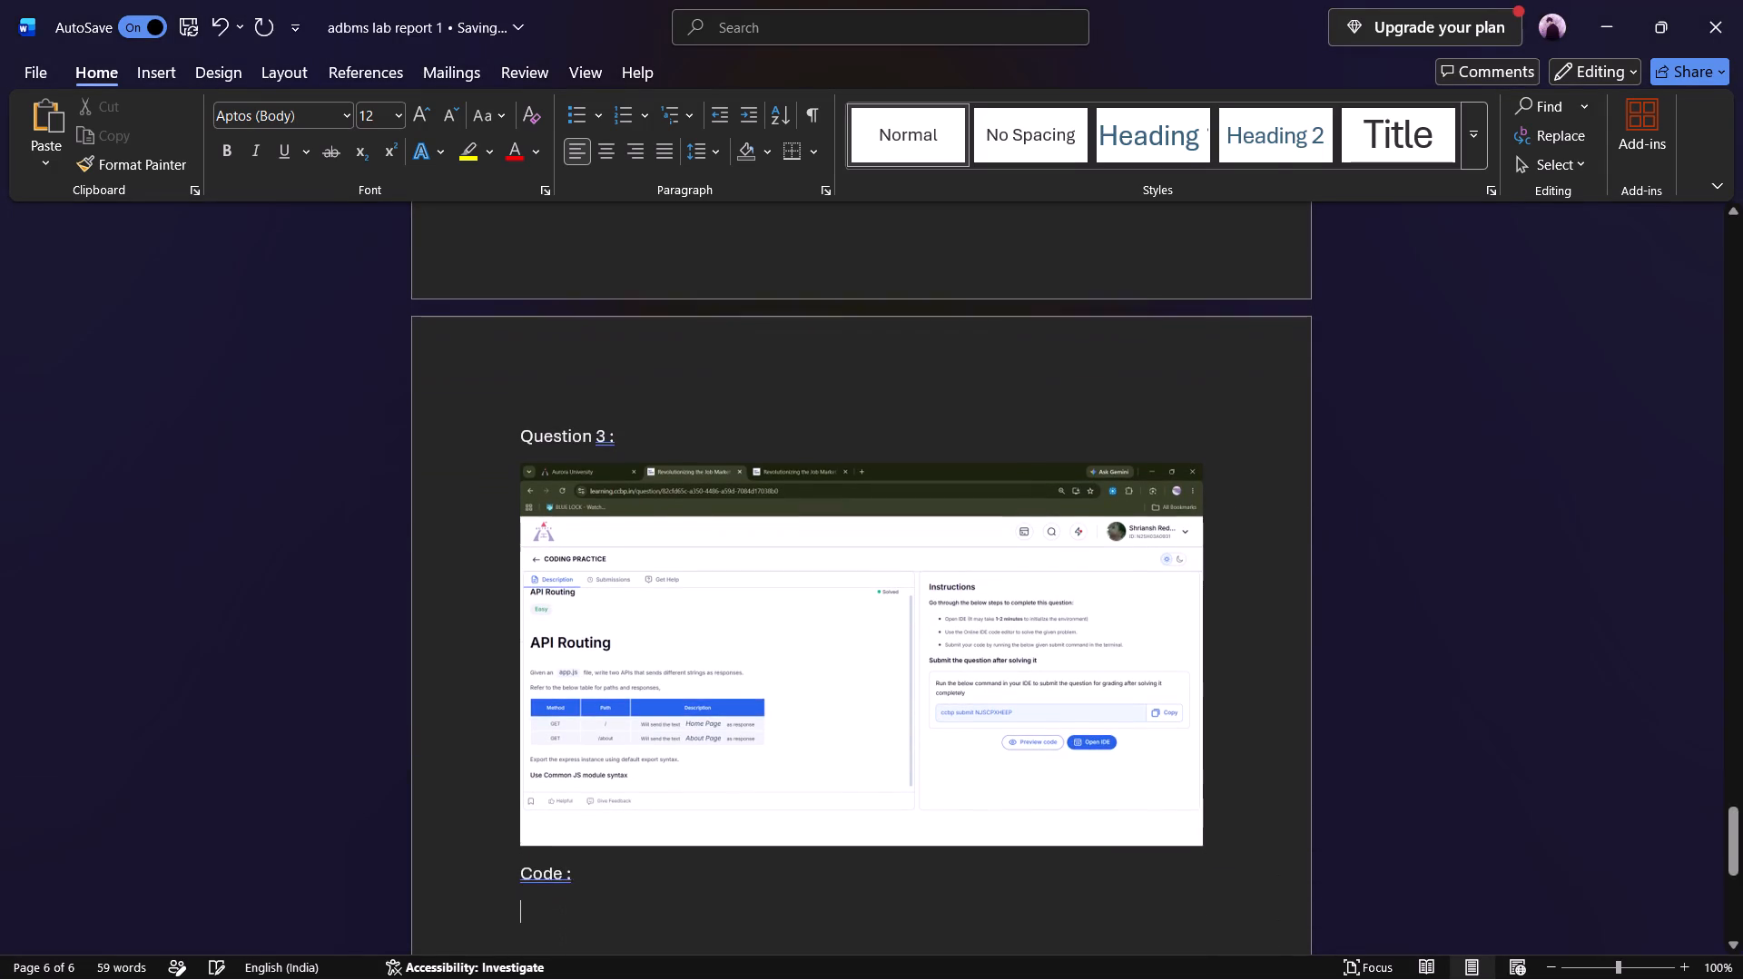
Switch to Chrome, open the code preview of API Routing, and paste its screenshot under "Code :" in Word.
click(193, 299)
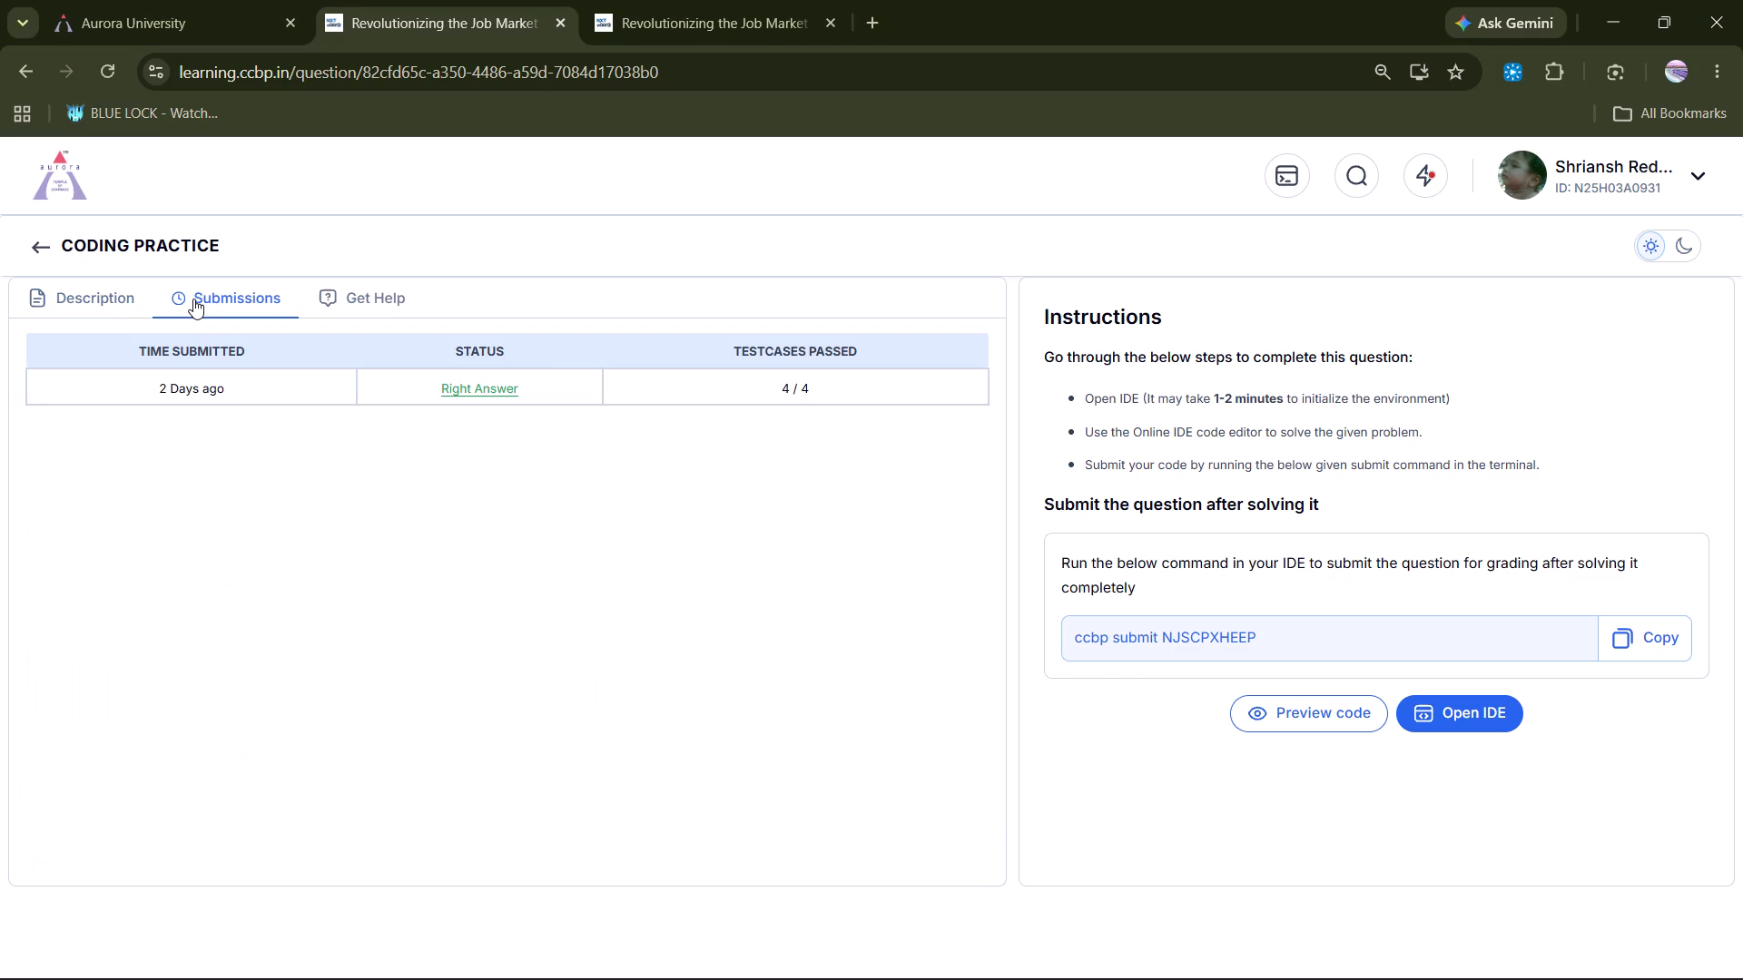
click(1284, 711)
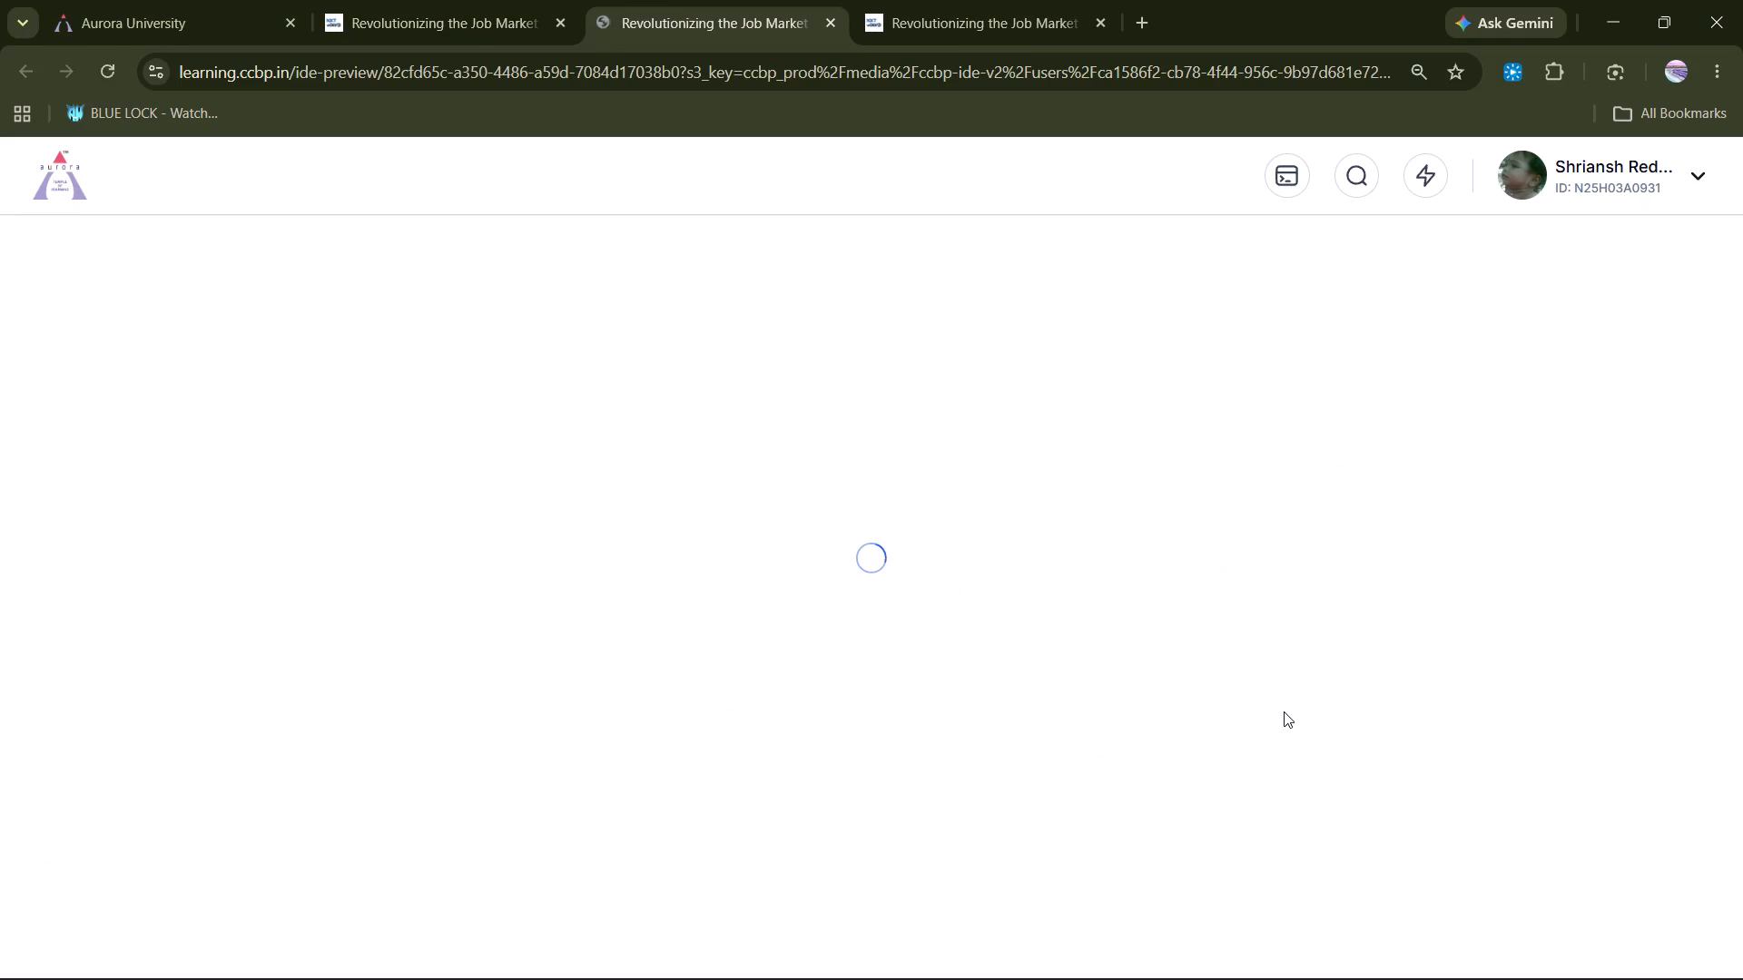
key(ctrl+Print)
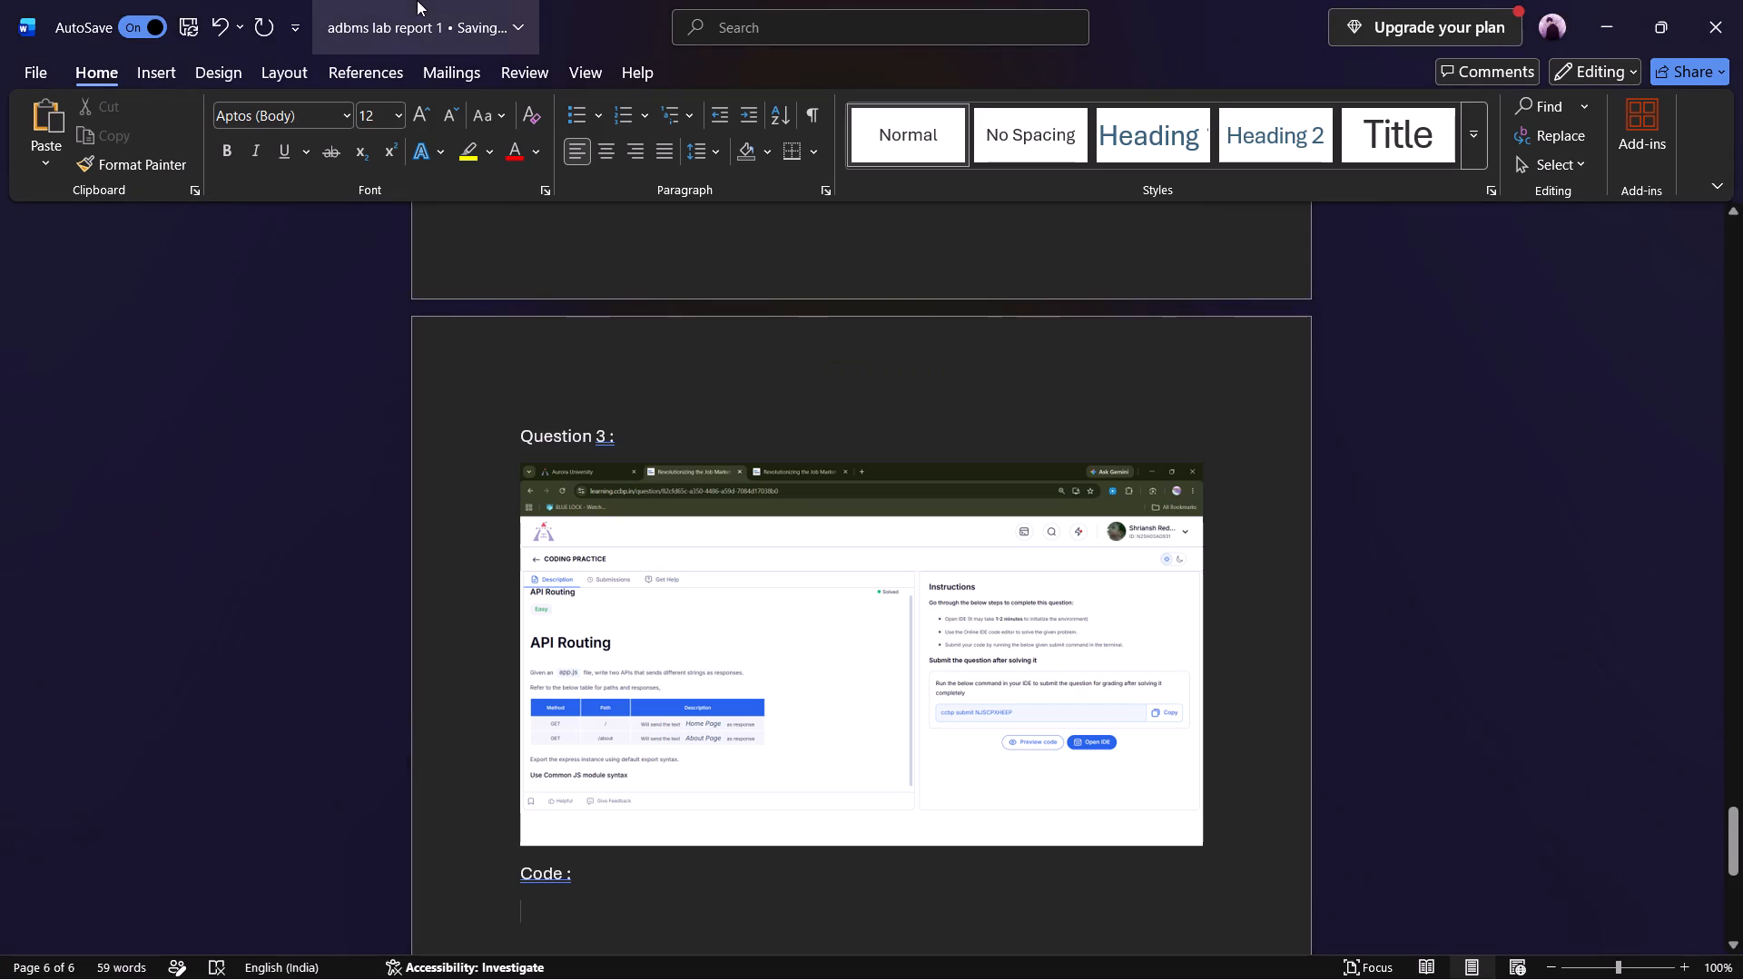
key(ctrl+v)
Move to a new page after the code screenshot using empty lines, and add the label line "Test cases :" there.
key(Return)
key(Return)
key(Return)
key(Return)
key(Return)
key(Return)
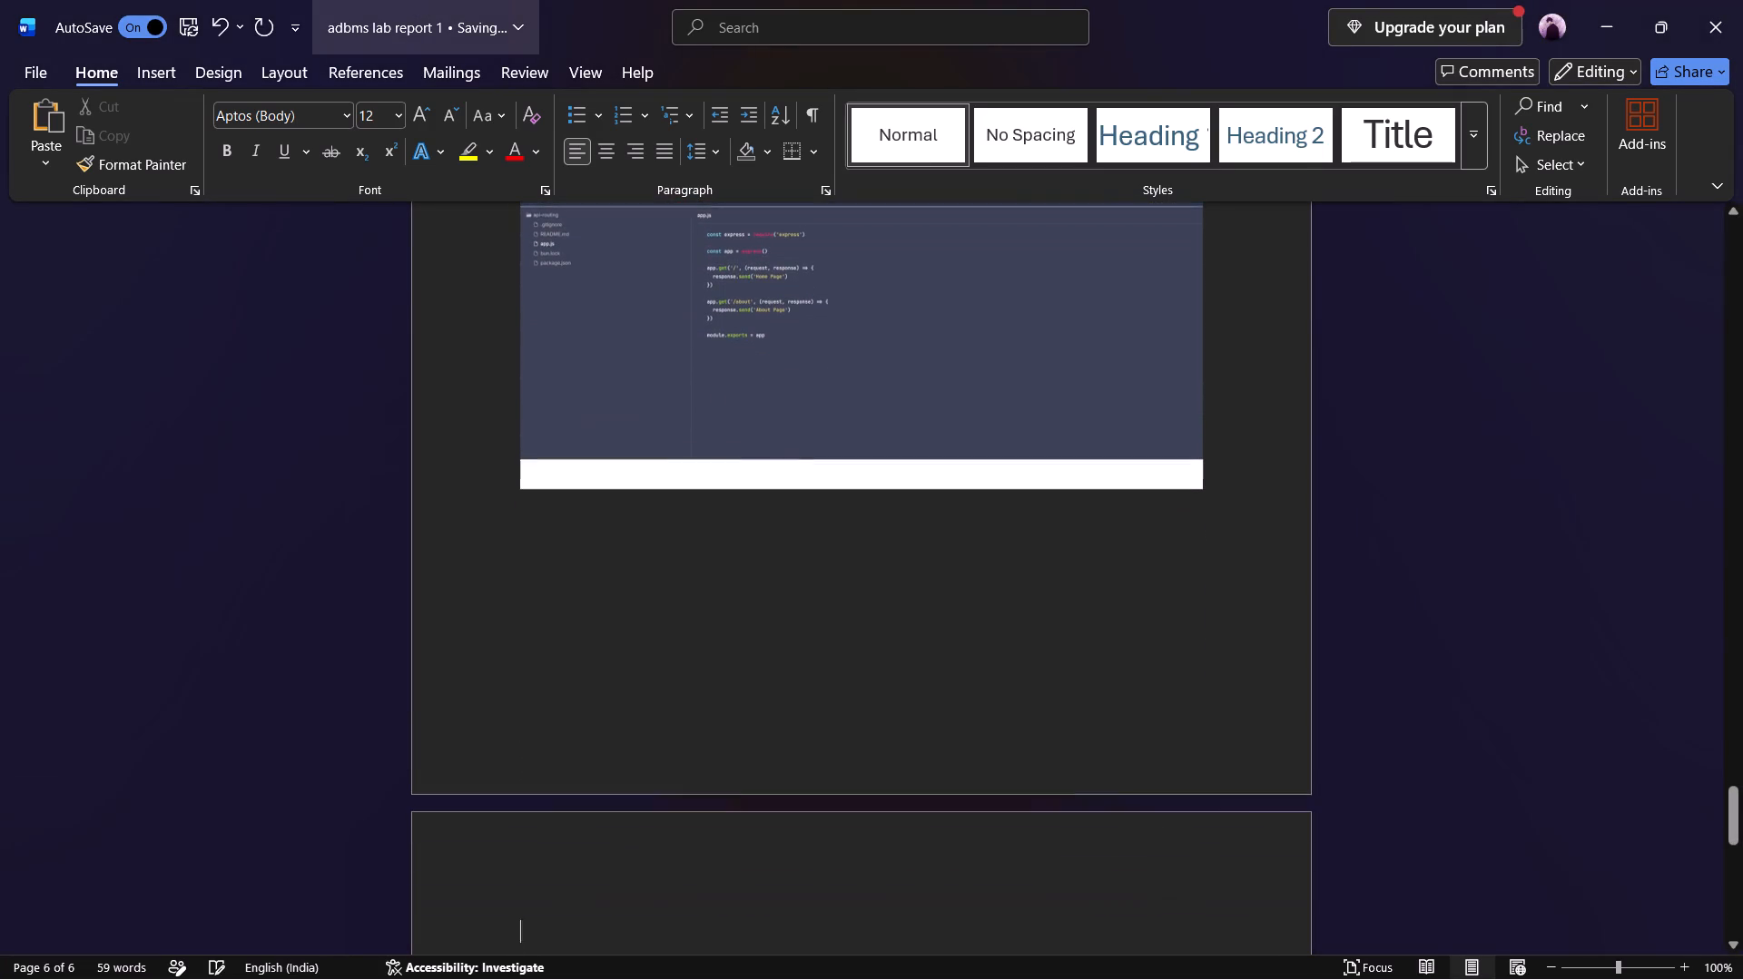
text(test cases :.)
key(Return)
key(BackSpace)
key(BackSpace)
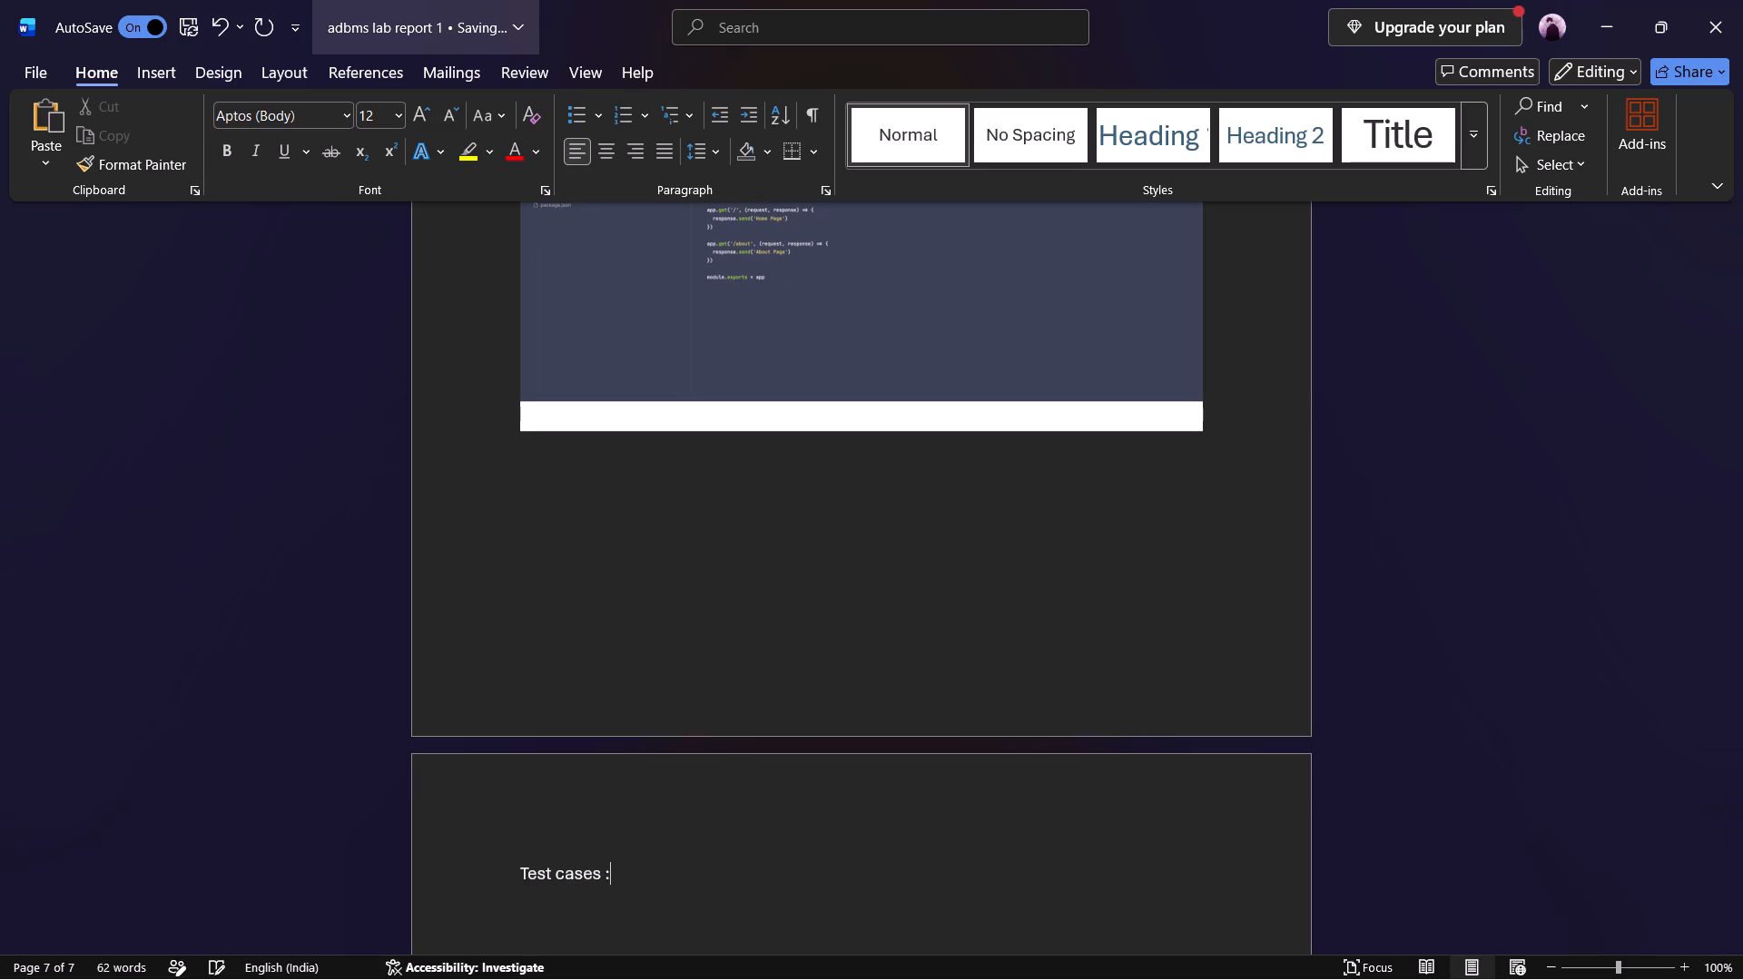
key(Return)
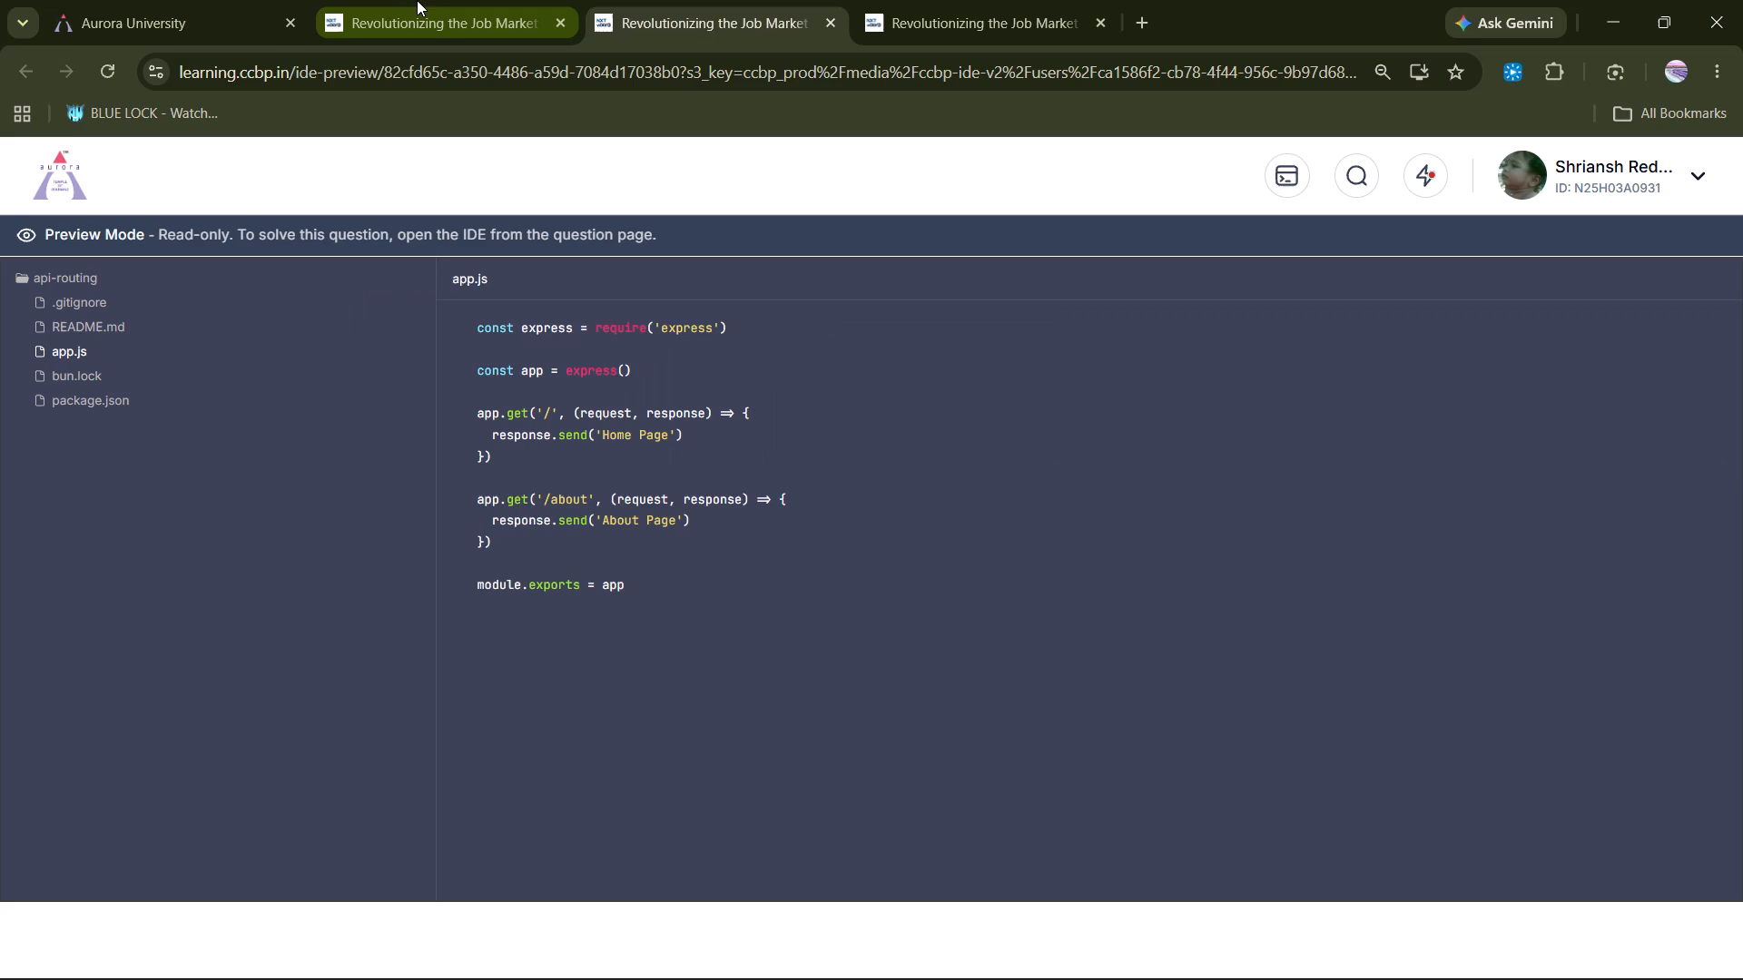
Close the extra Chrome tabs, open the test case results of the API Routing submission, and paste their screenshot under "Test cases :" in Word.
click(831, 15)
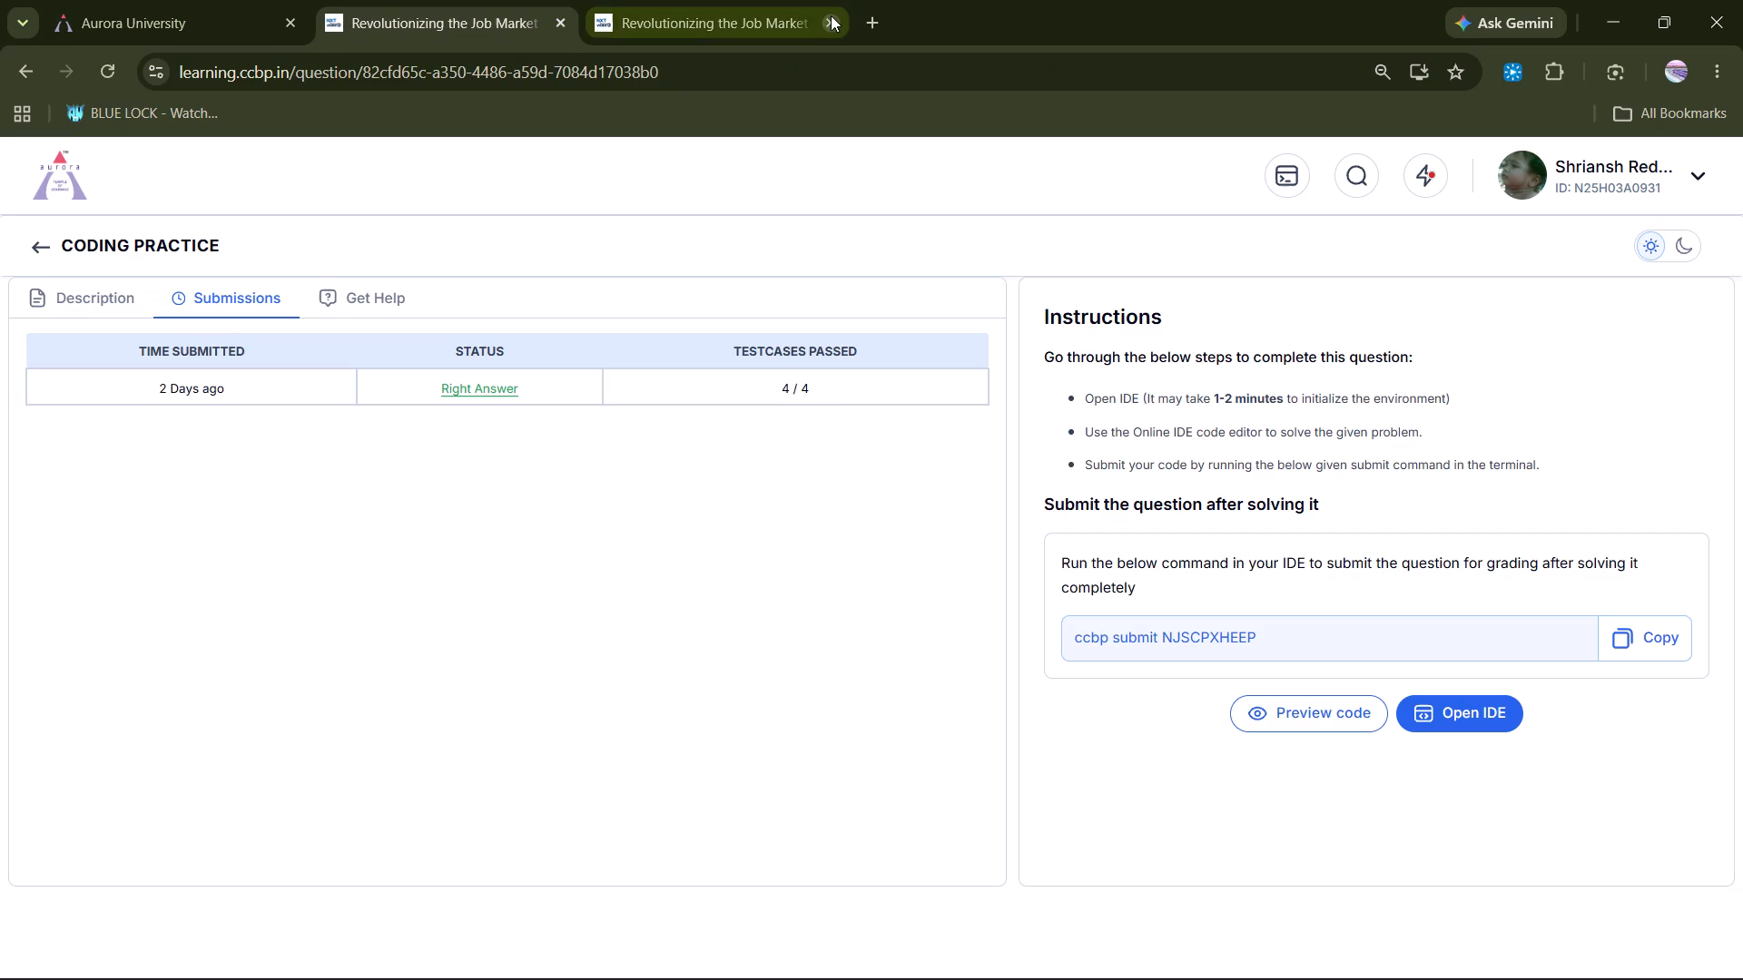
click(831, 15)
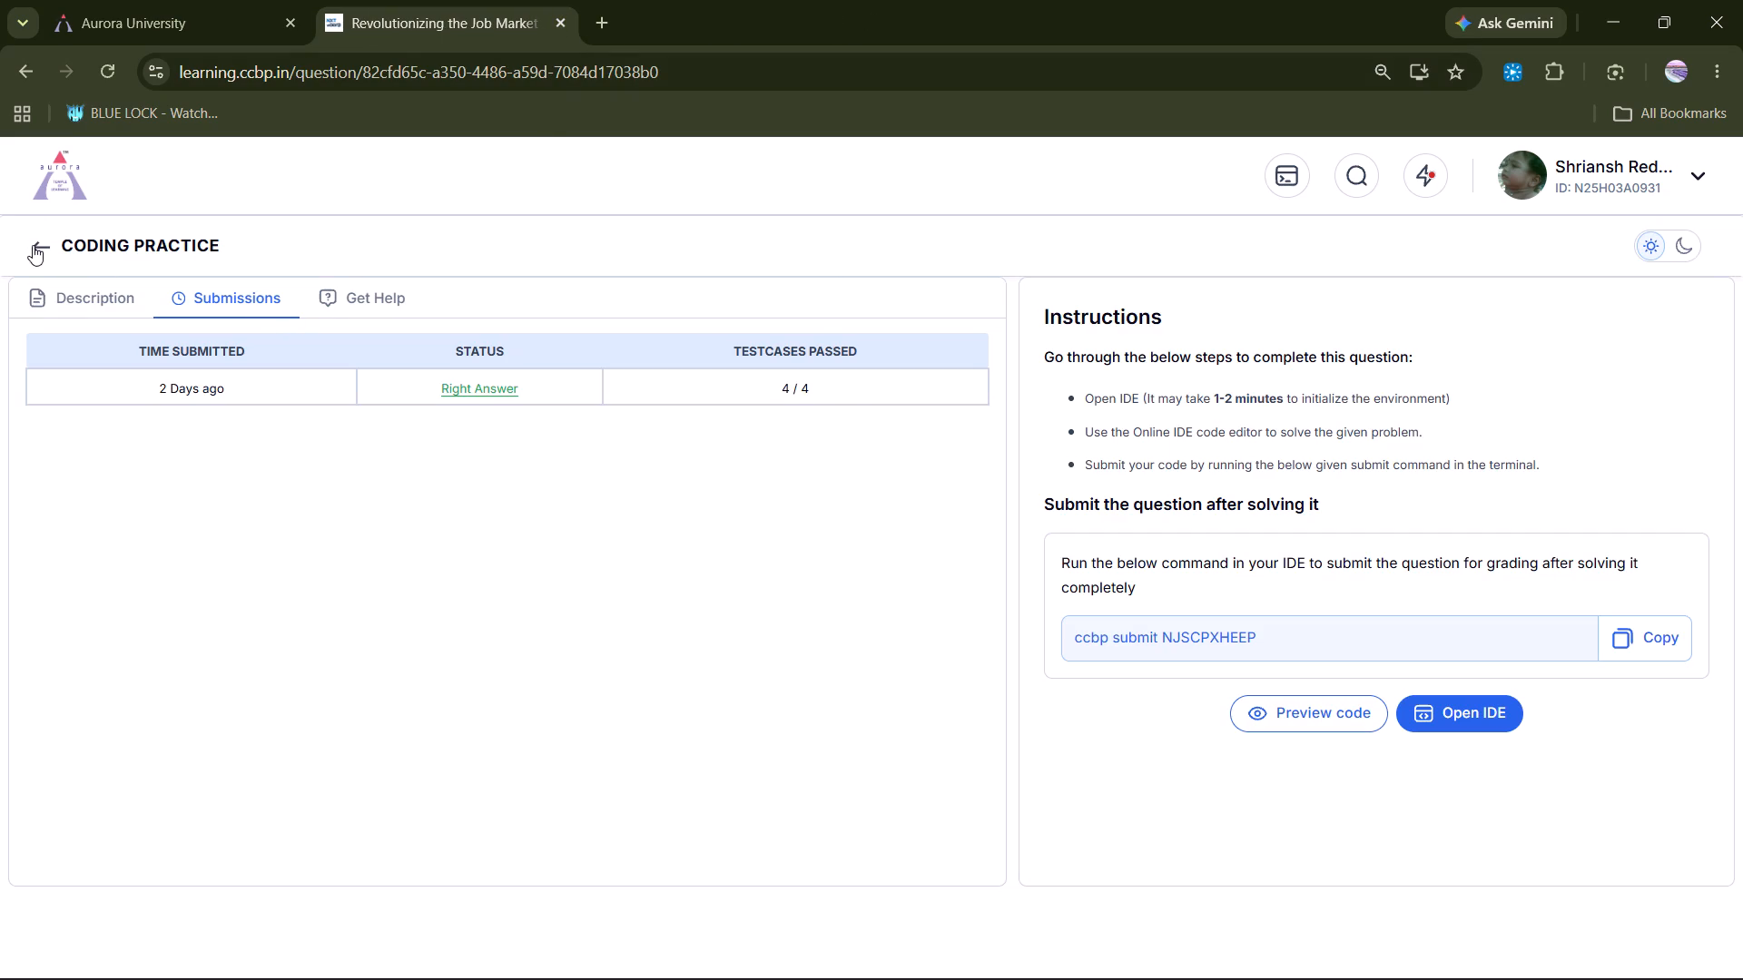
click(33, 245)
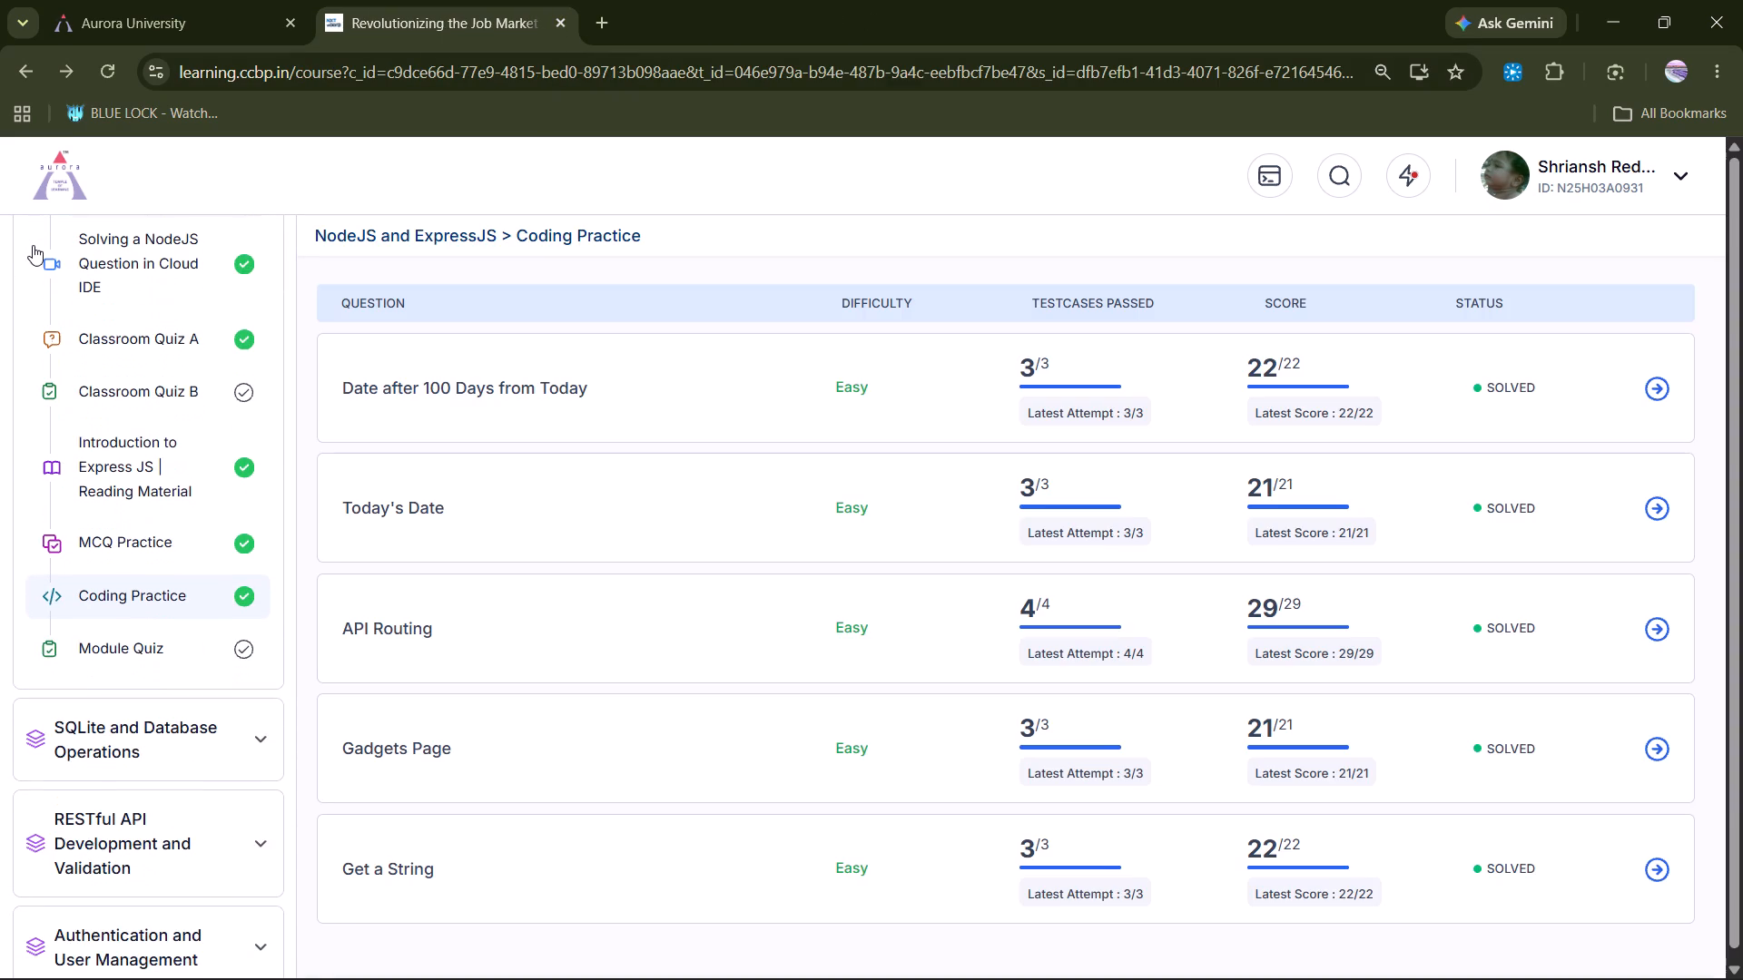
click(571, 613)
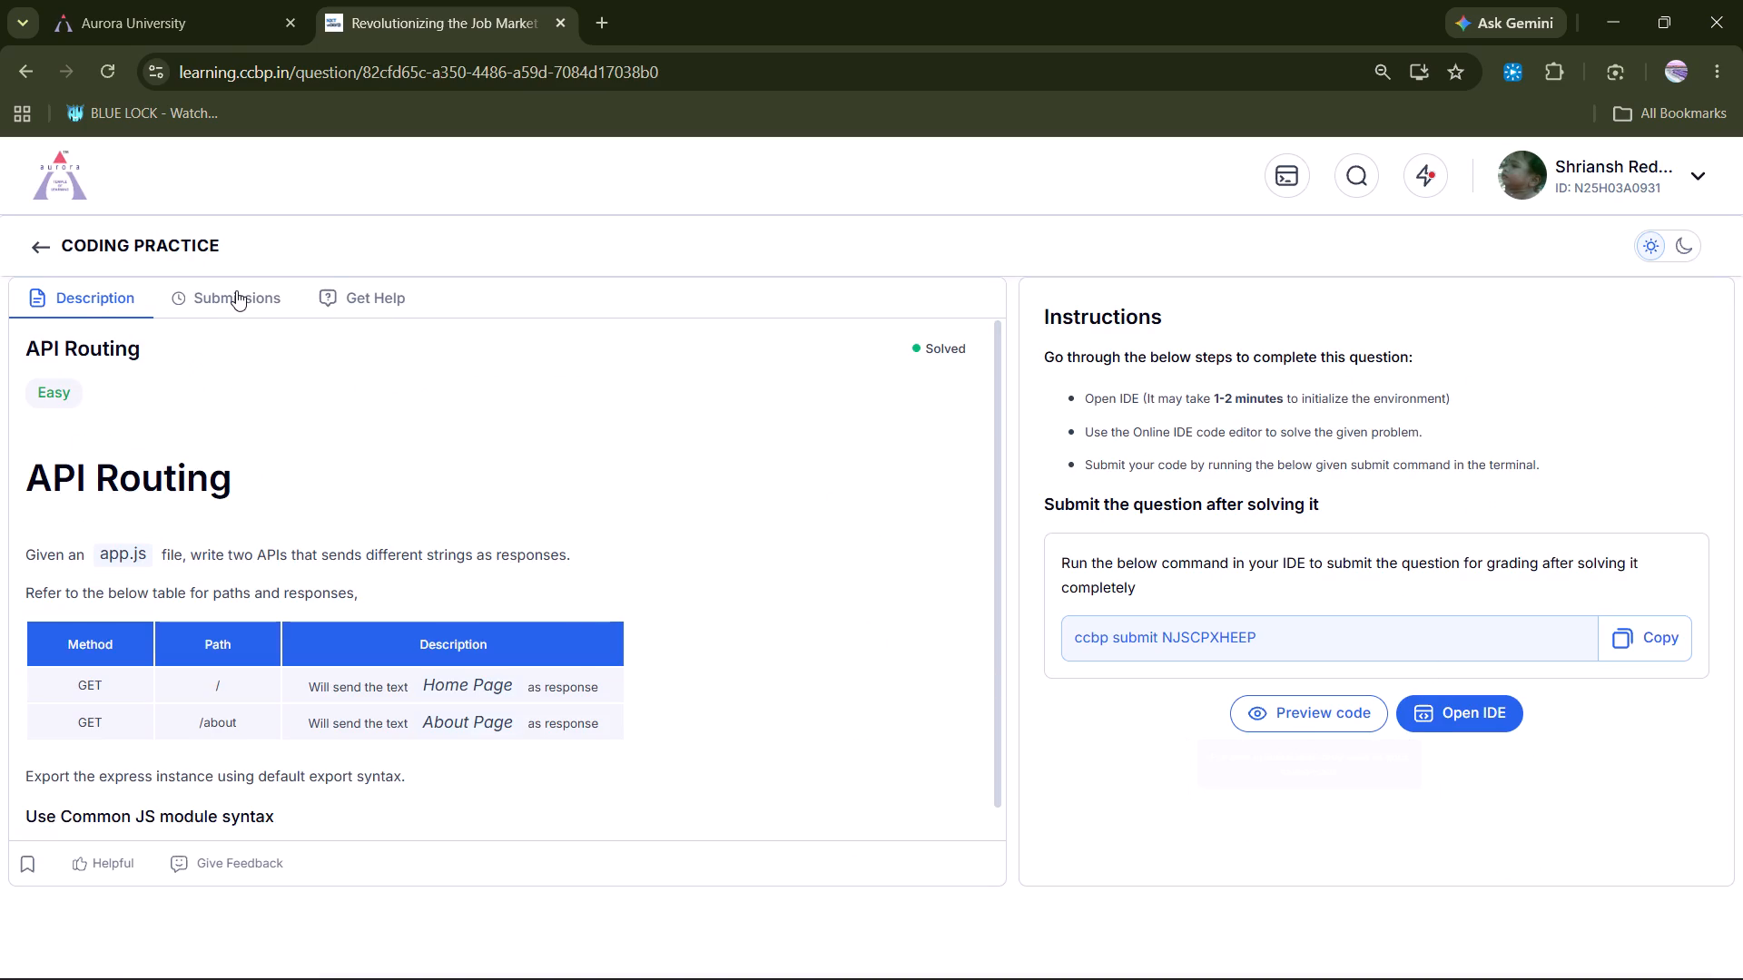
click(236, 290)
click(477, 392)
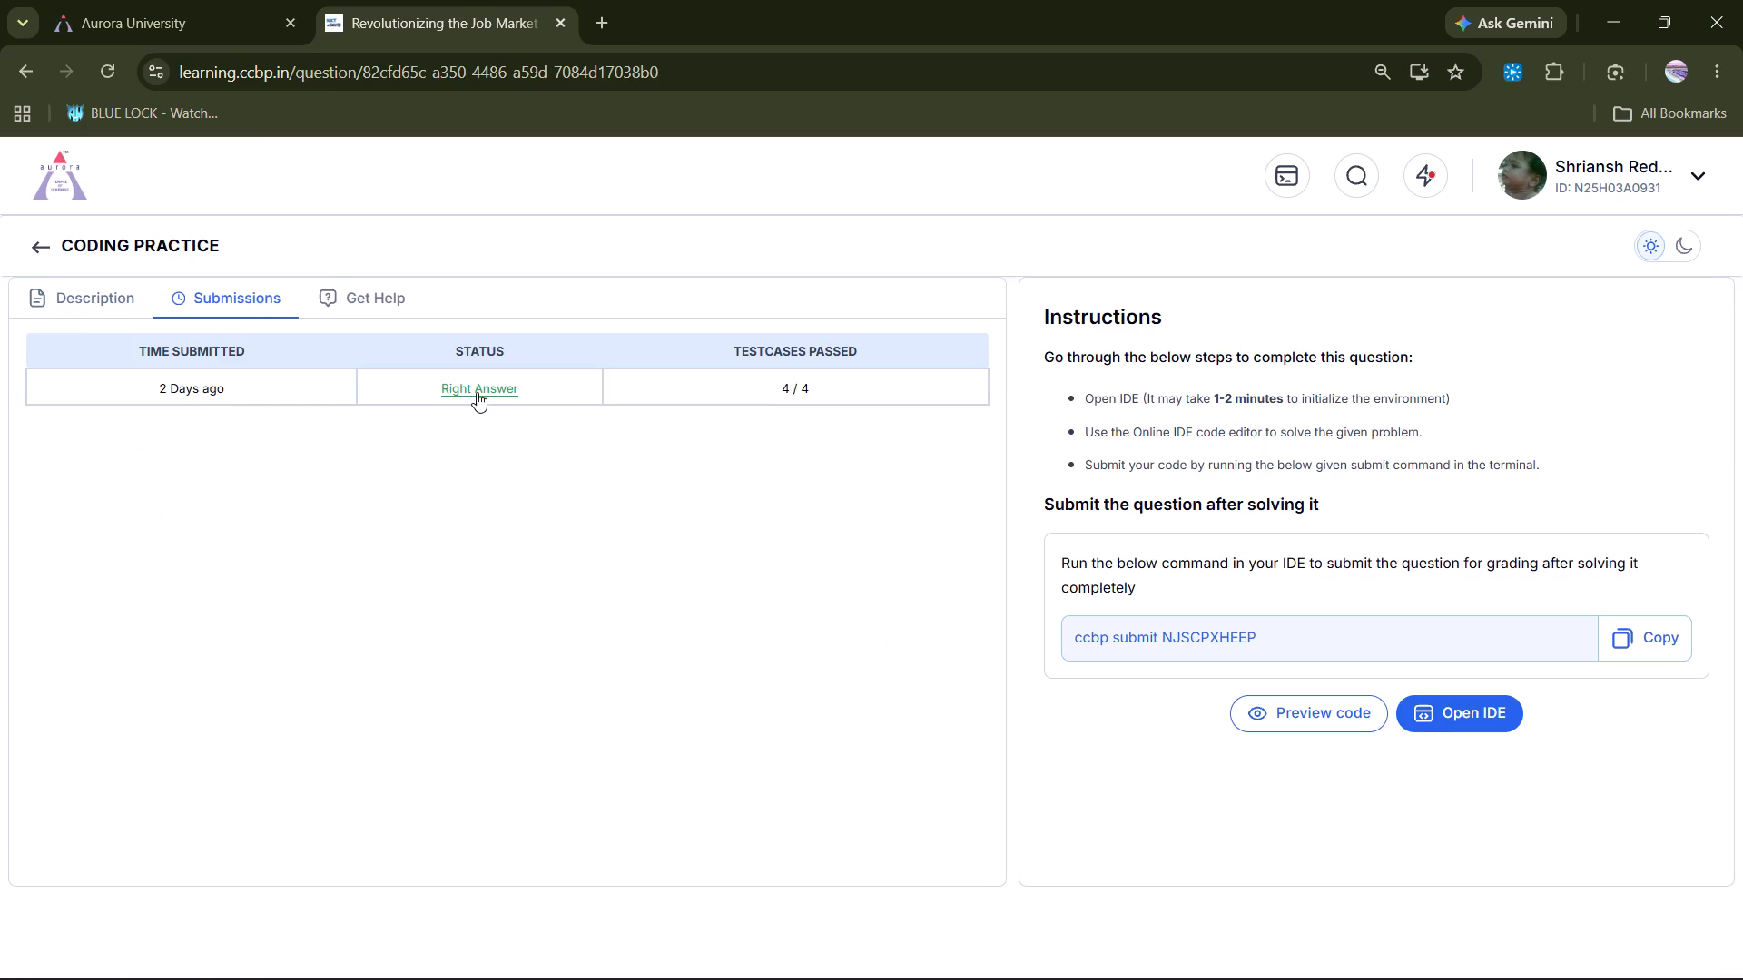
scroll(477, 392, up, 2)
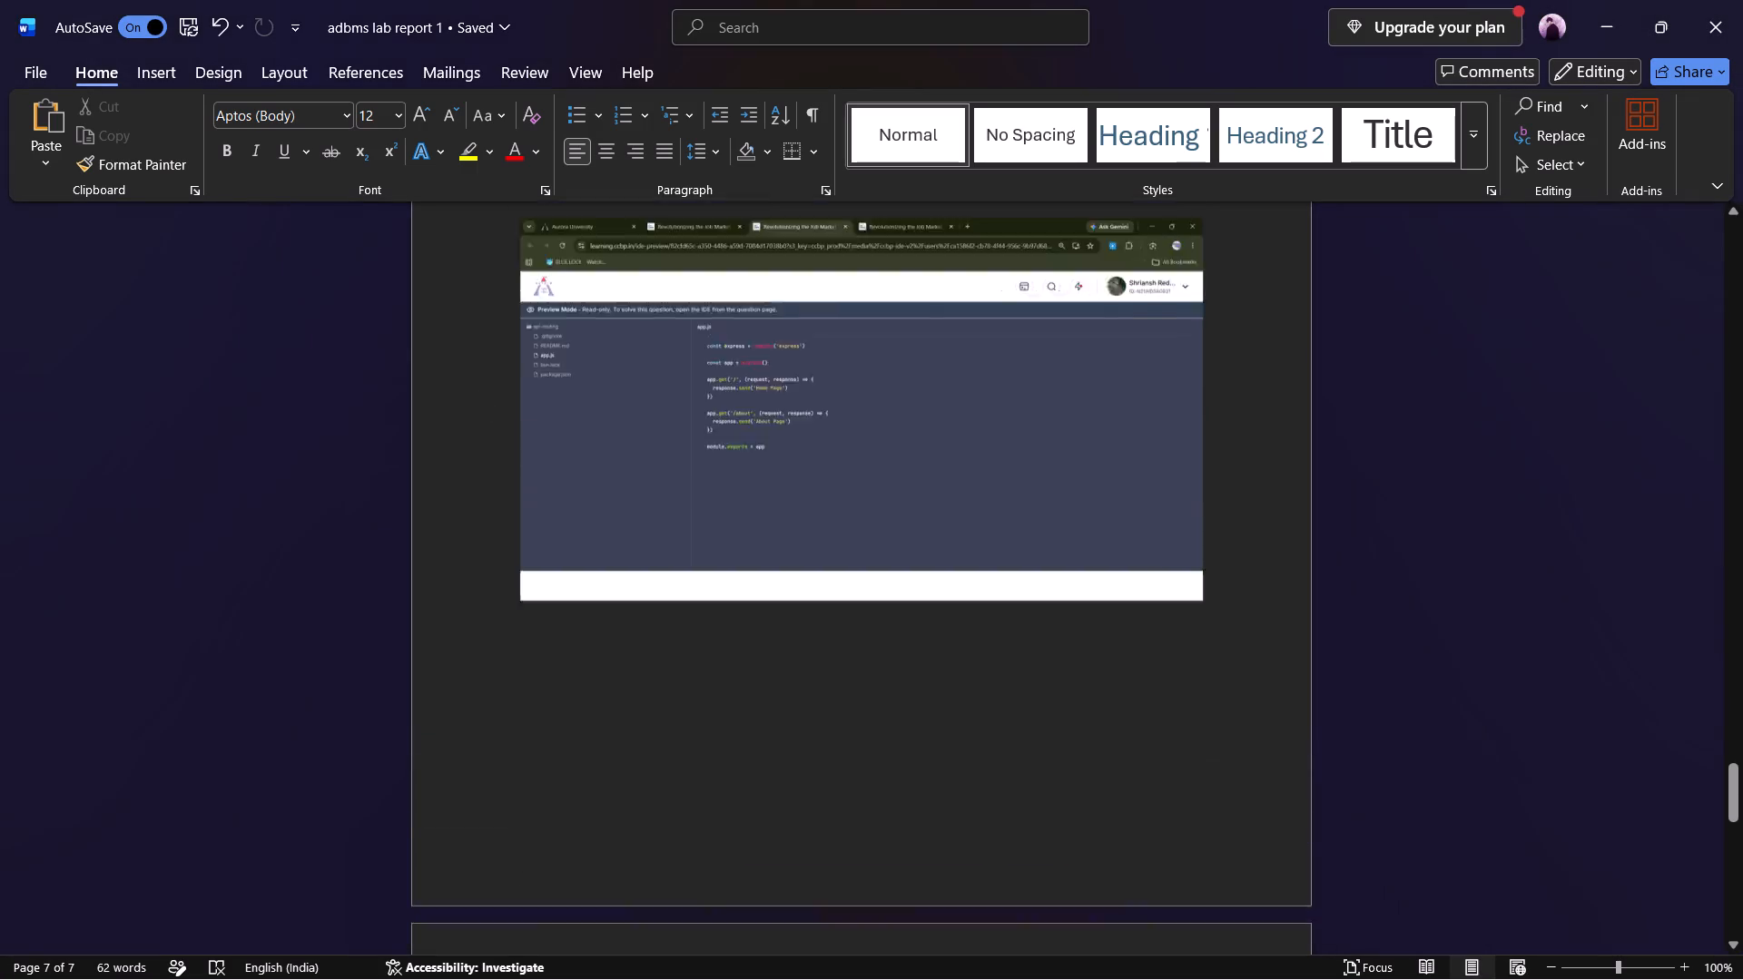
scroll(477, 392, up, 1)
scroll(477, 392, down, 2)
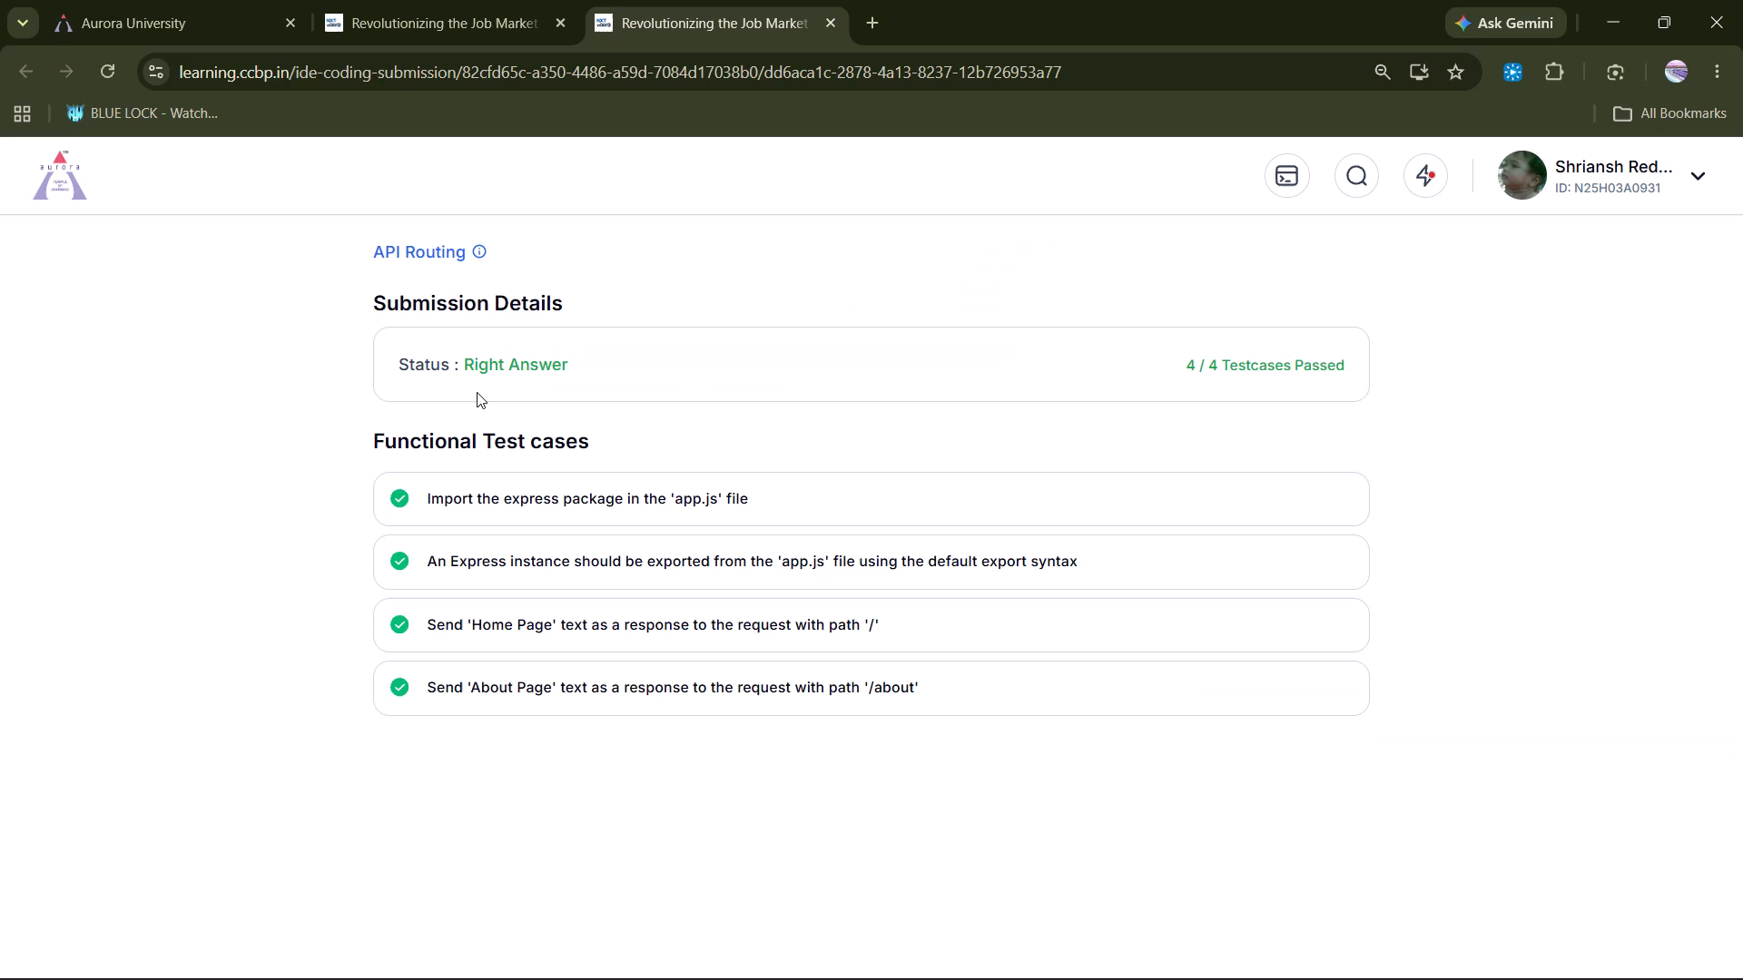
key(ctrl+Print)
click(331, 0)
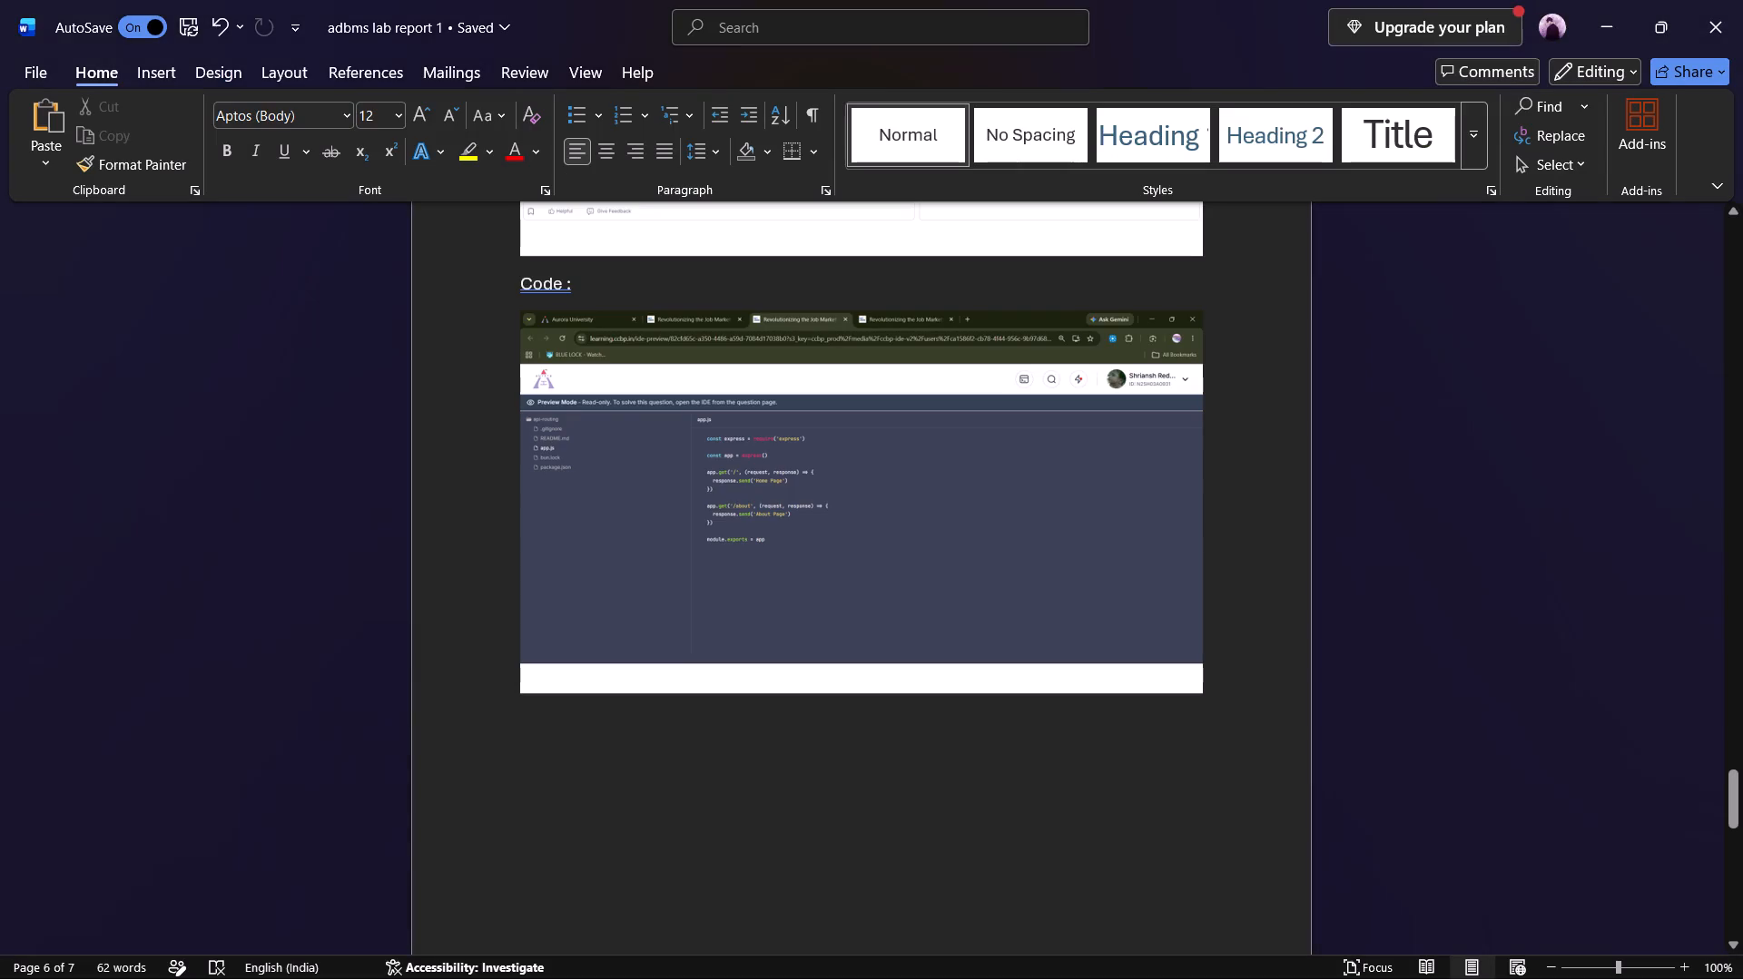
scroll(558, 409, down, 2)
key(ctrl+v)
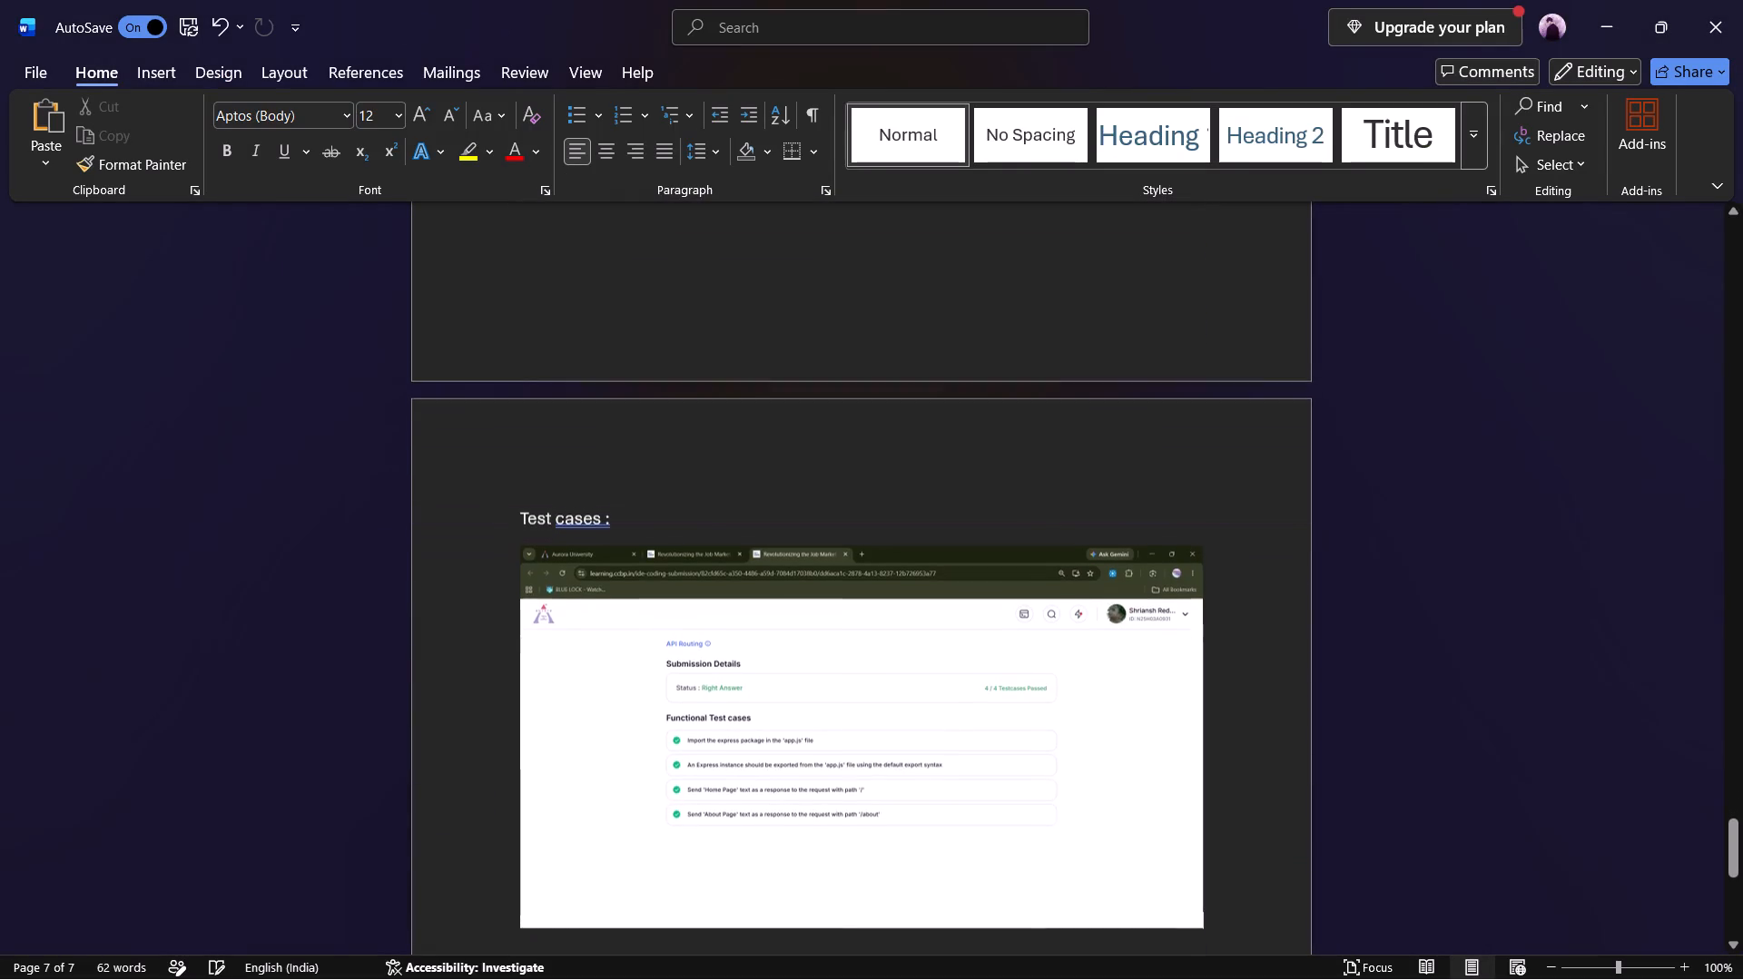
Move to a new page after the API Routing test cases screenshot using empty lines, and add the label line "Question 4 :".
key(Return)
key(Return)
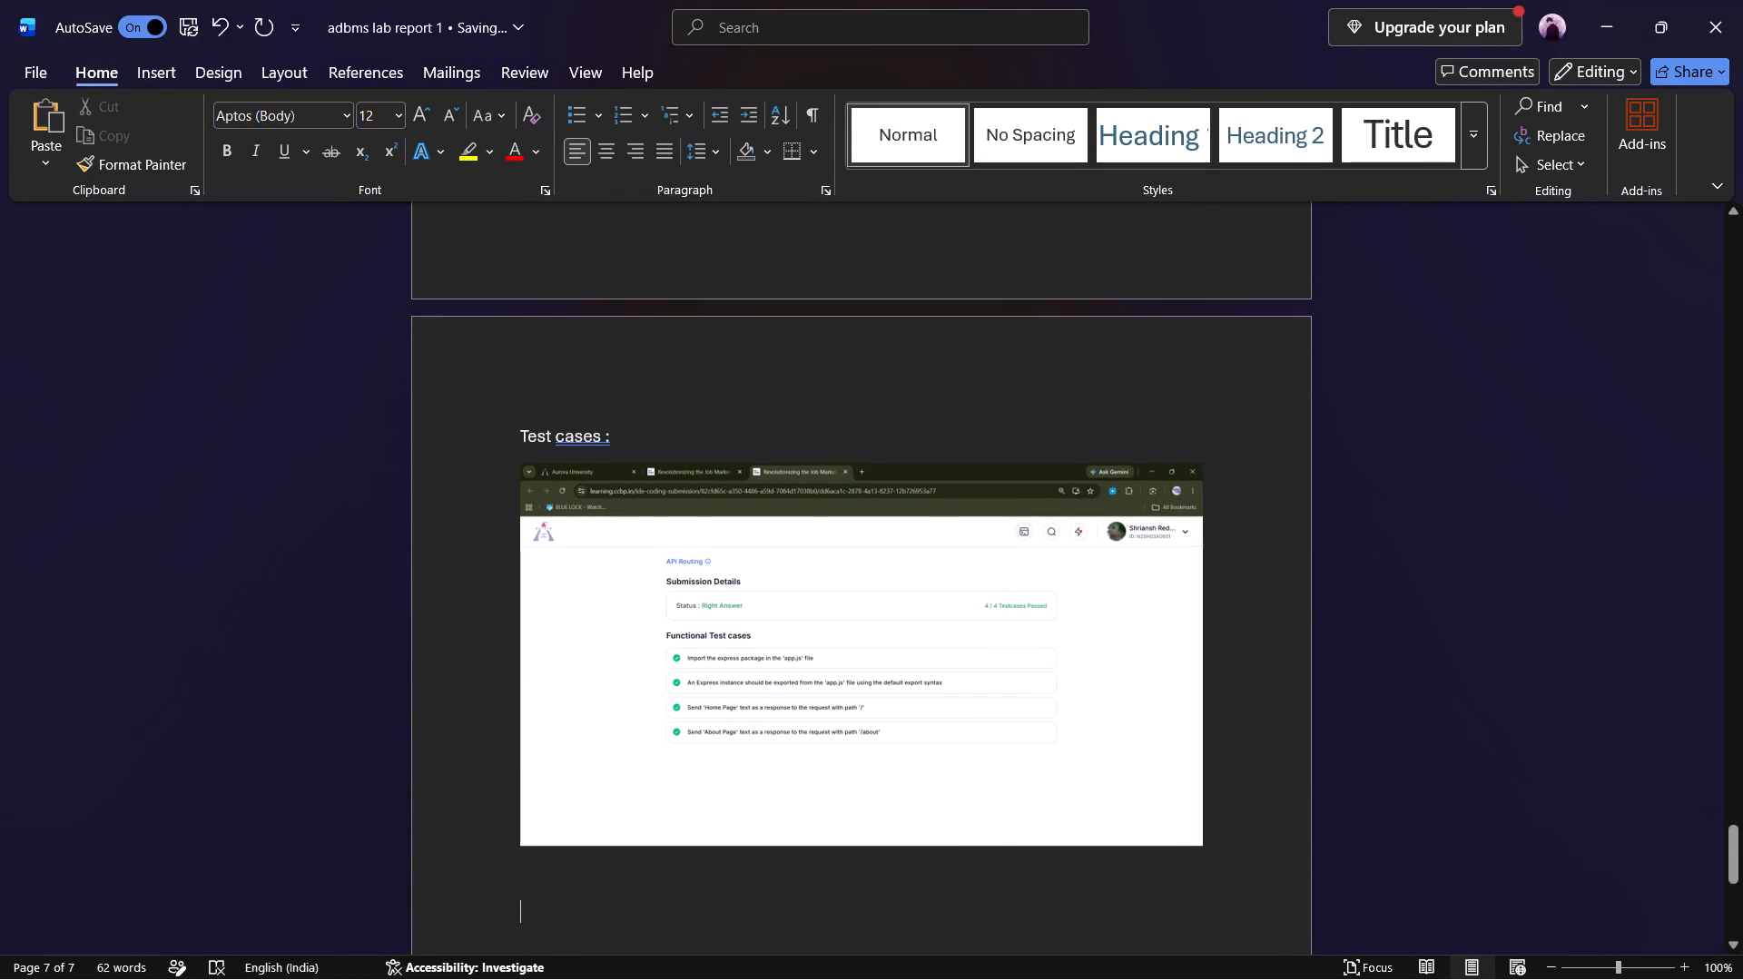
key(Return)
key(Return)
key(Return)
key(Return)
key(Return)
key(Return)
key(Return)
key(Return)
key(Return)
key(Return)
key(Return)
key(Return)
key(Return)
key(Return)
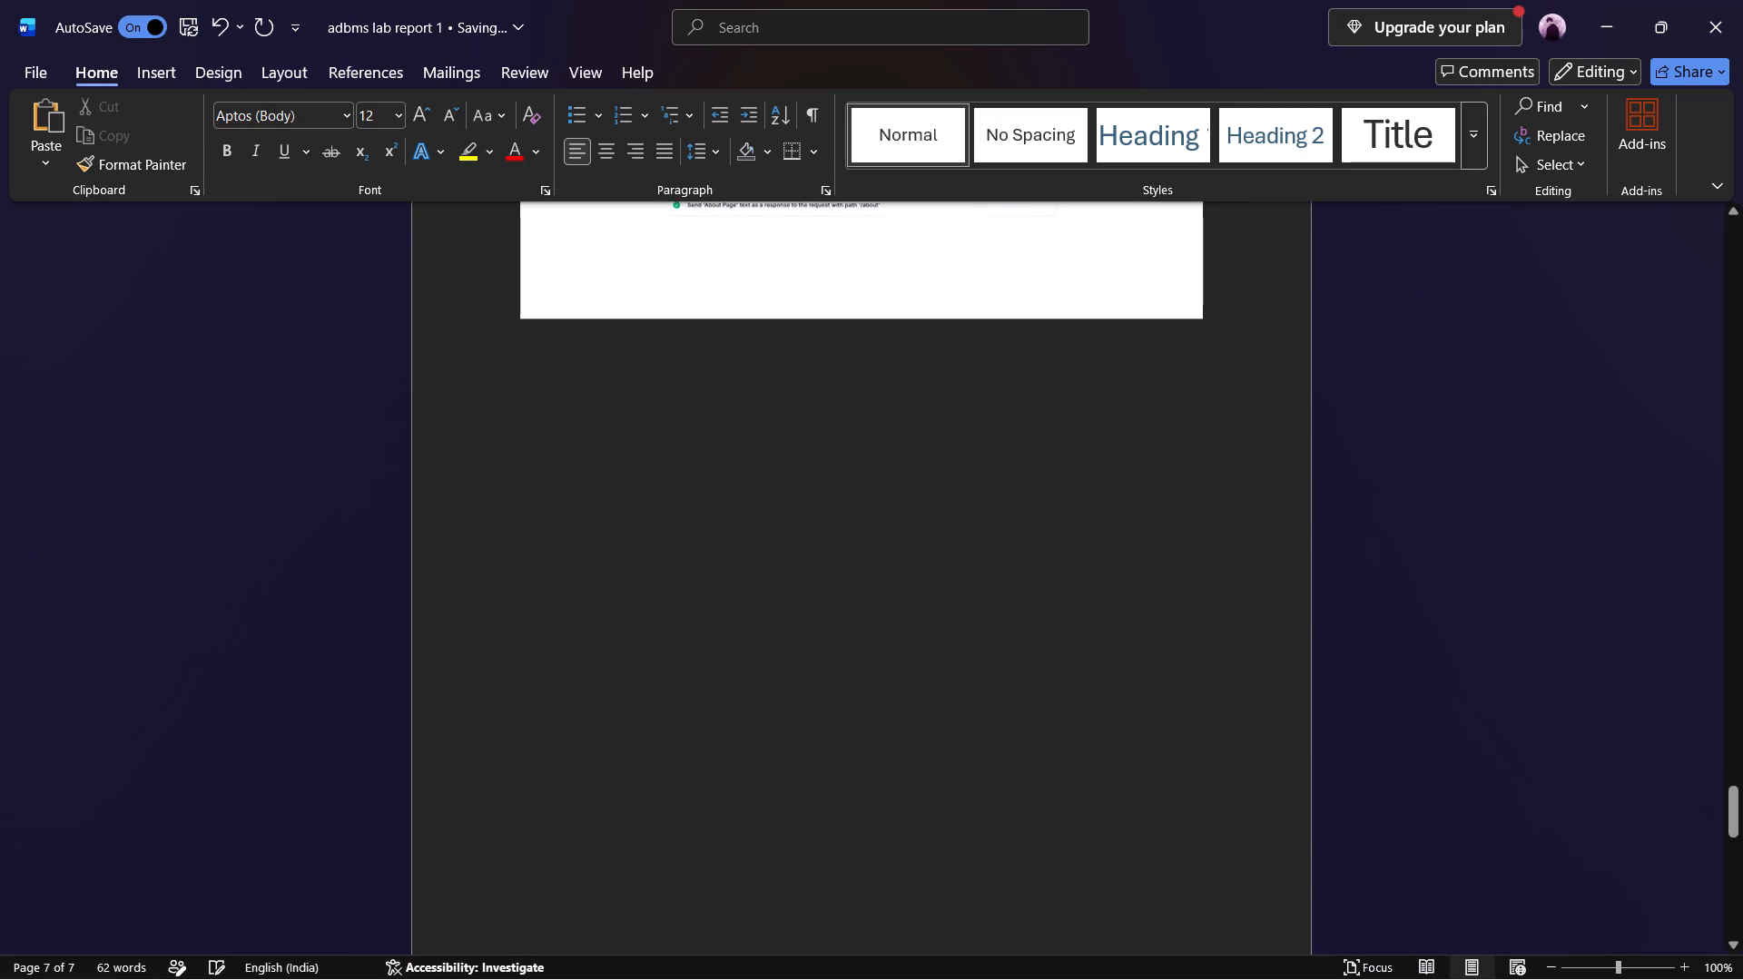
key(Return)
scroll(558, 409, up, 9)
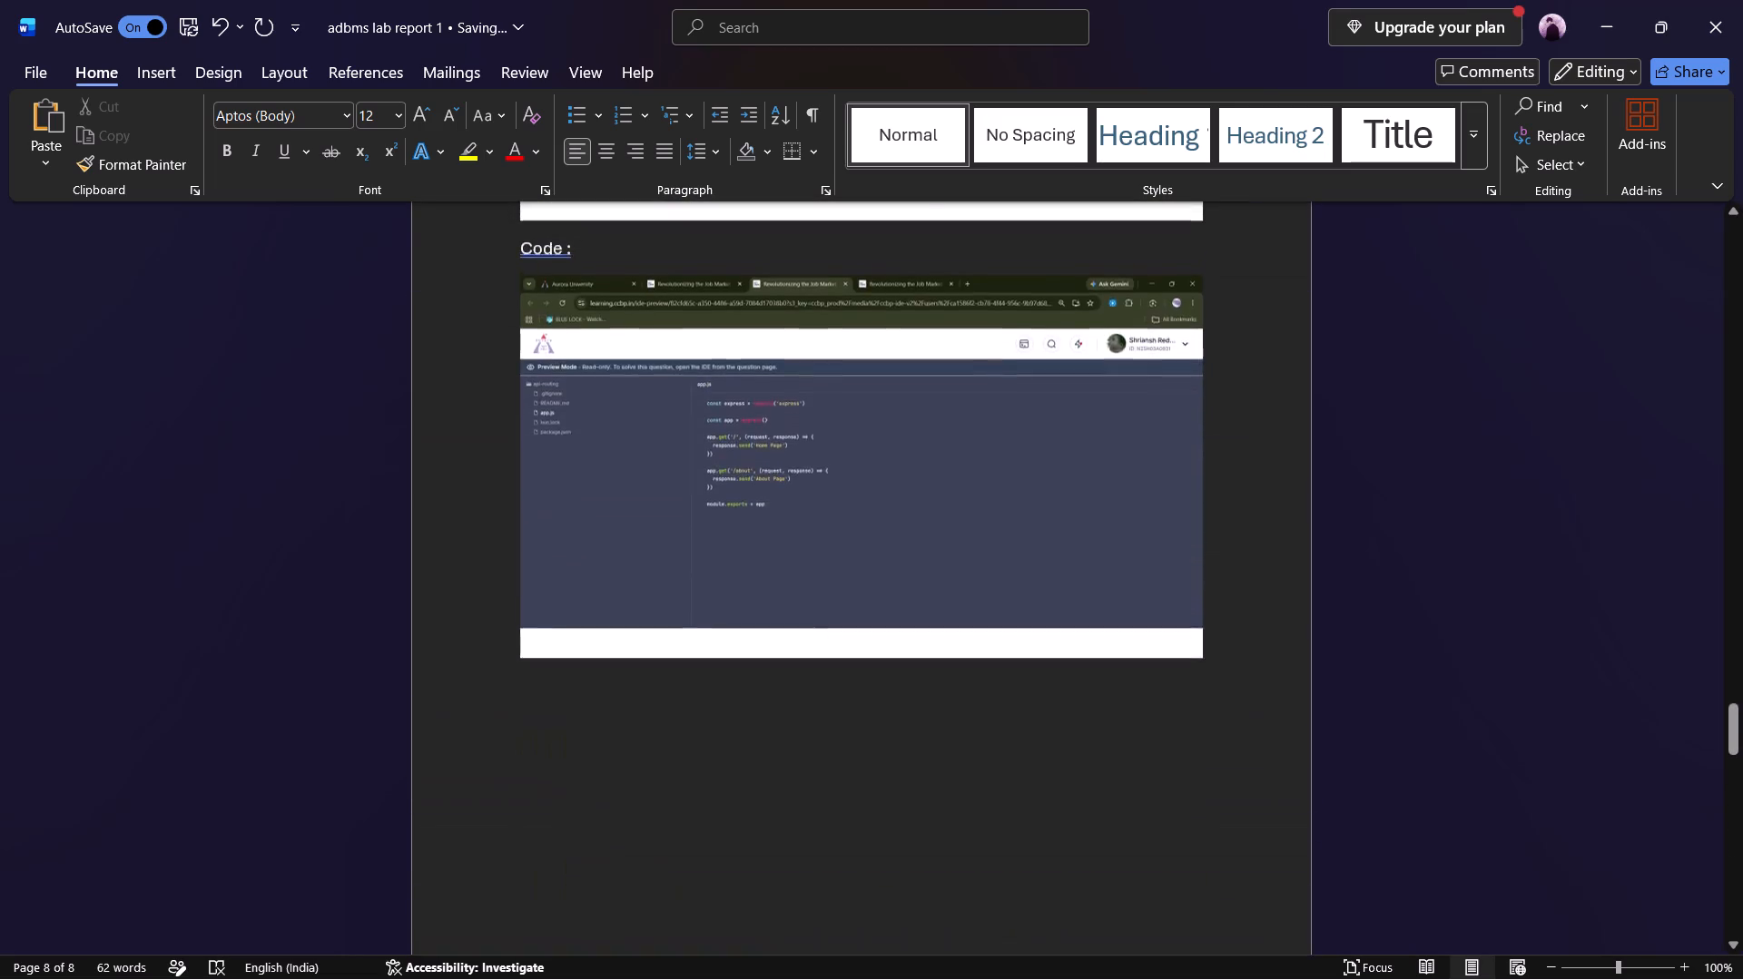
scroll(558, 409, up, 2)
scroll(558, 409, down, 13)
scroll(558, 409, up, 3)
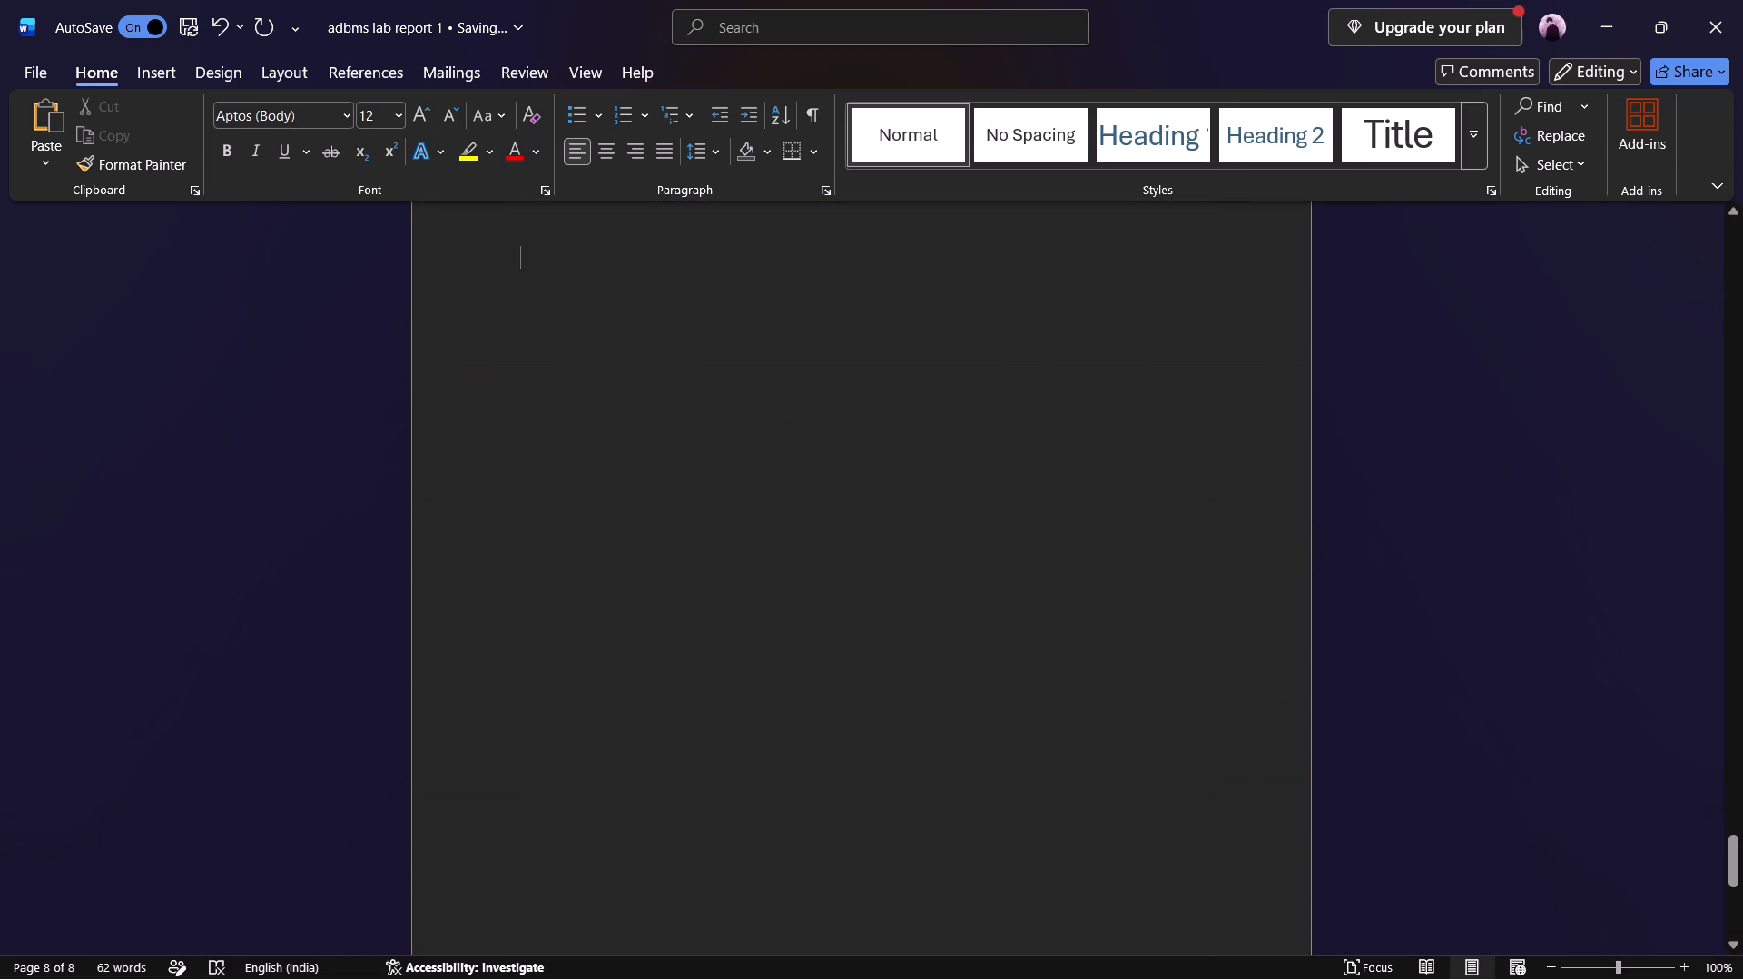
scroll(558, 409, up, 1)
scroll(558, 409, down, 1)
text(question 4 :)
key(Return)
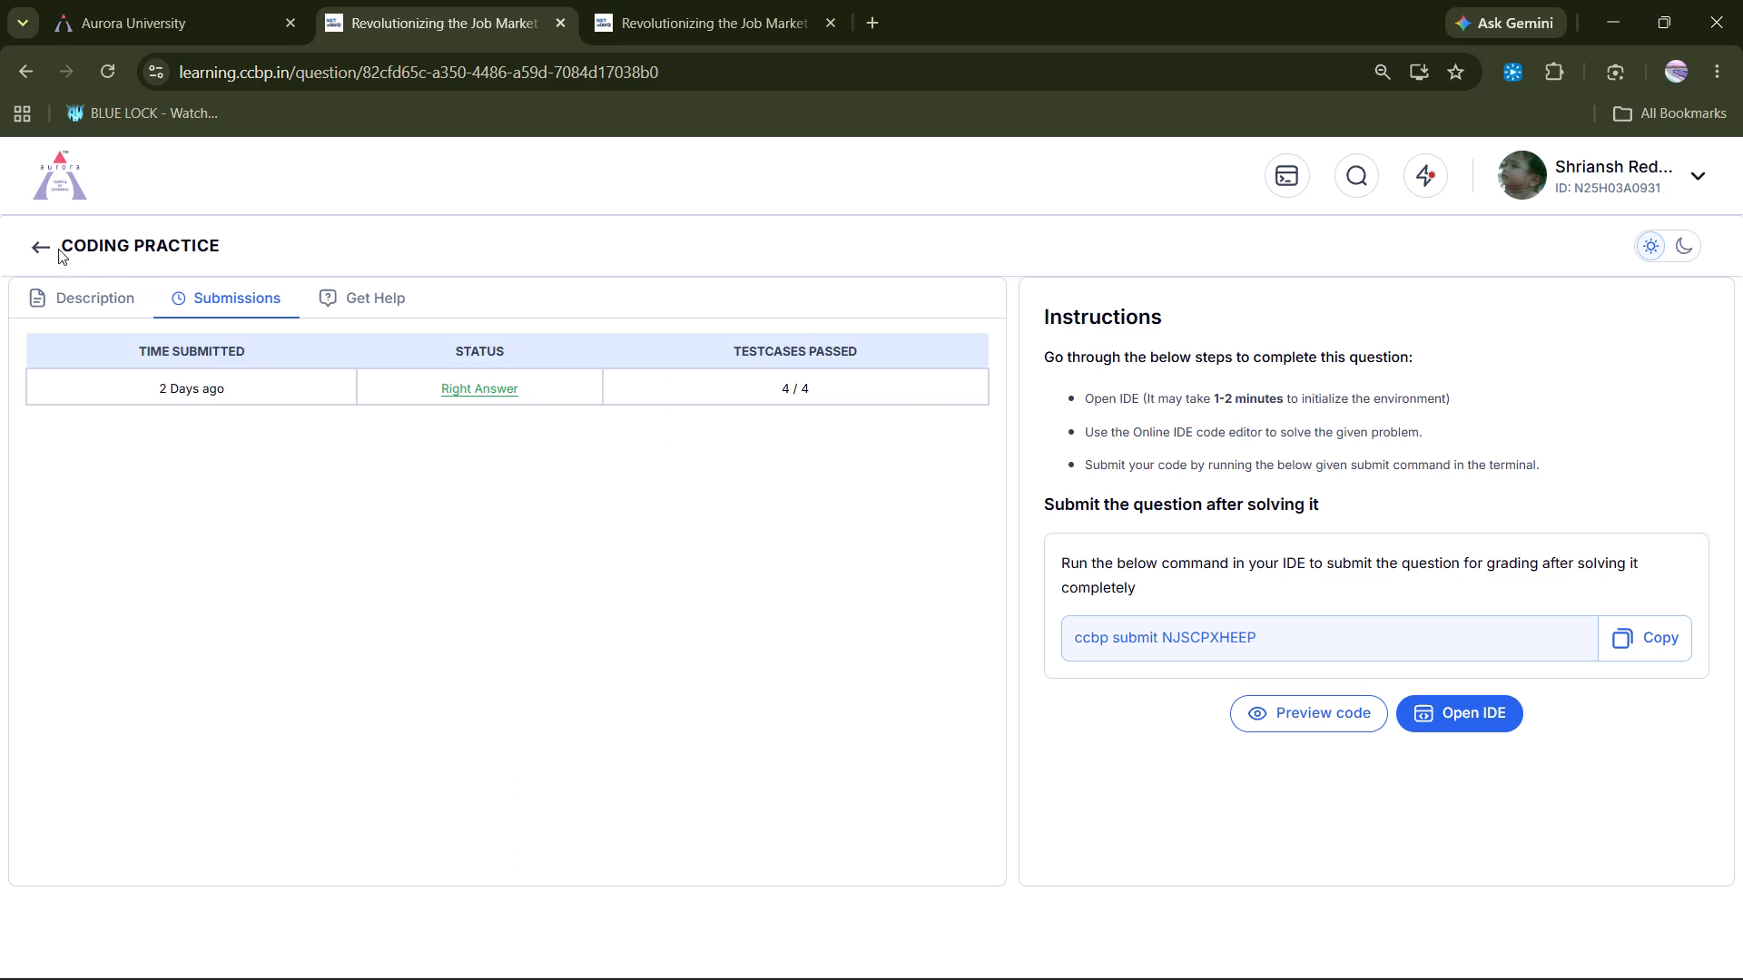
Switch to Chrome, open the Gadgets Page question description, and paste its screenshot under "Question 4 :" in Word.
click(34, 236)
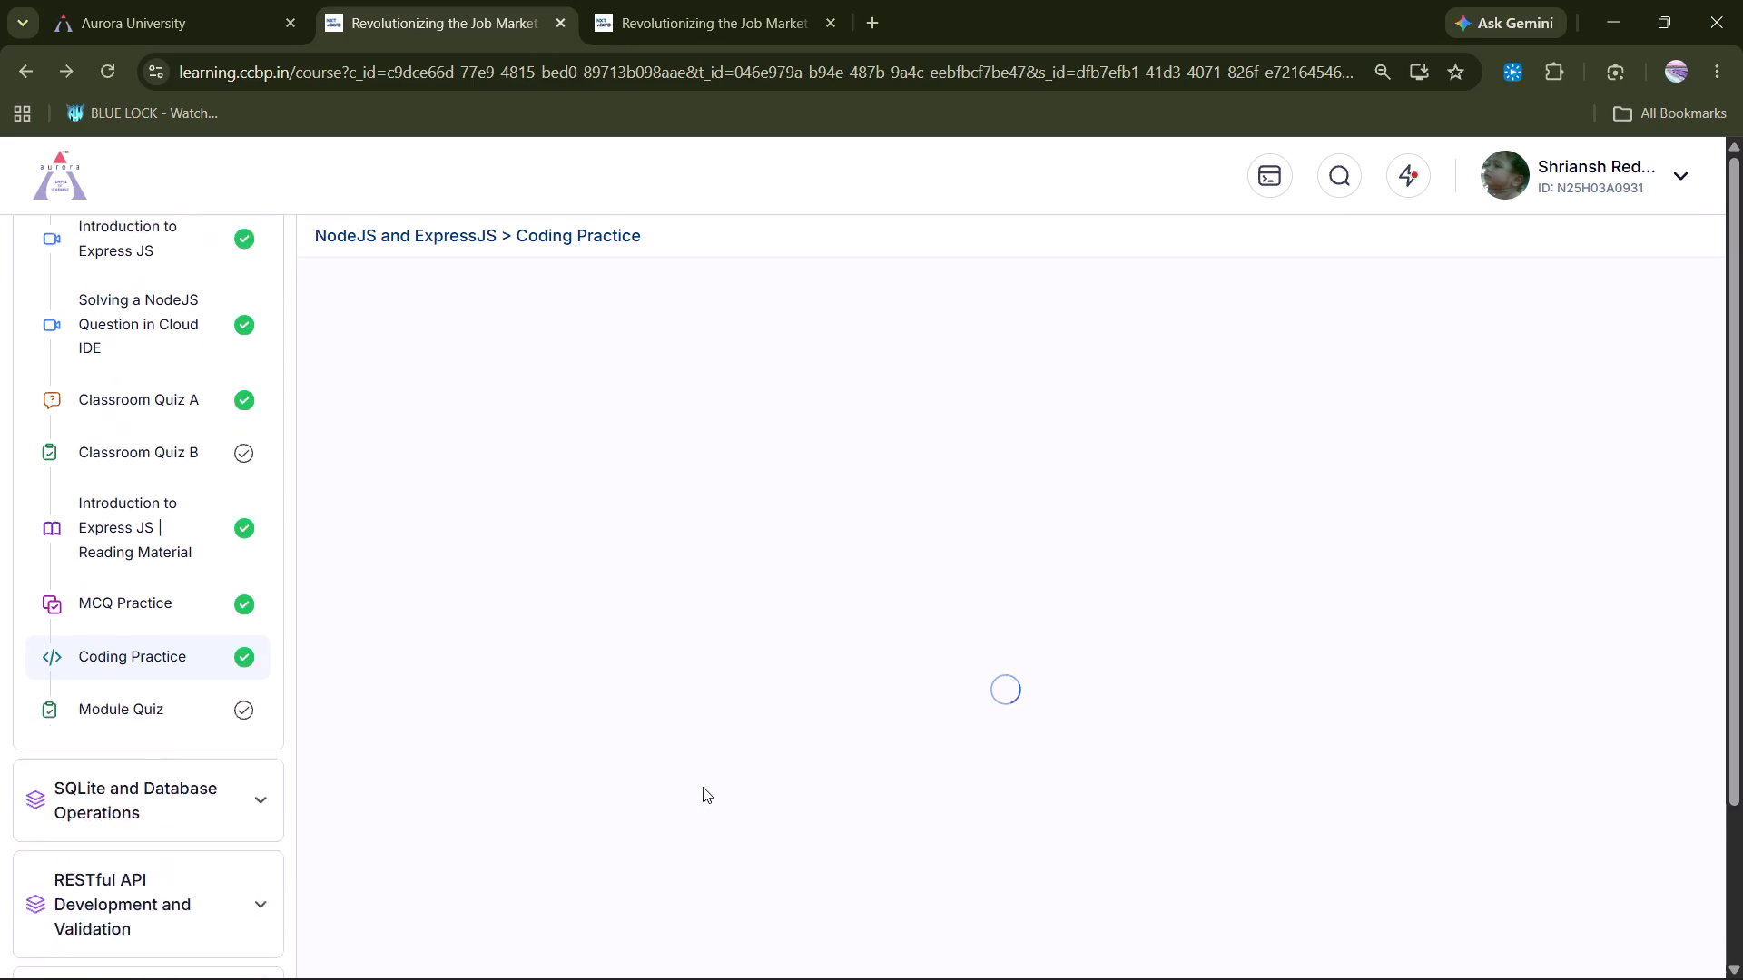
click(686, 768)
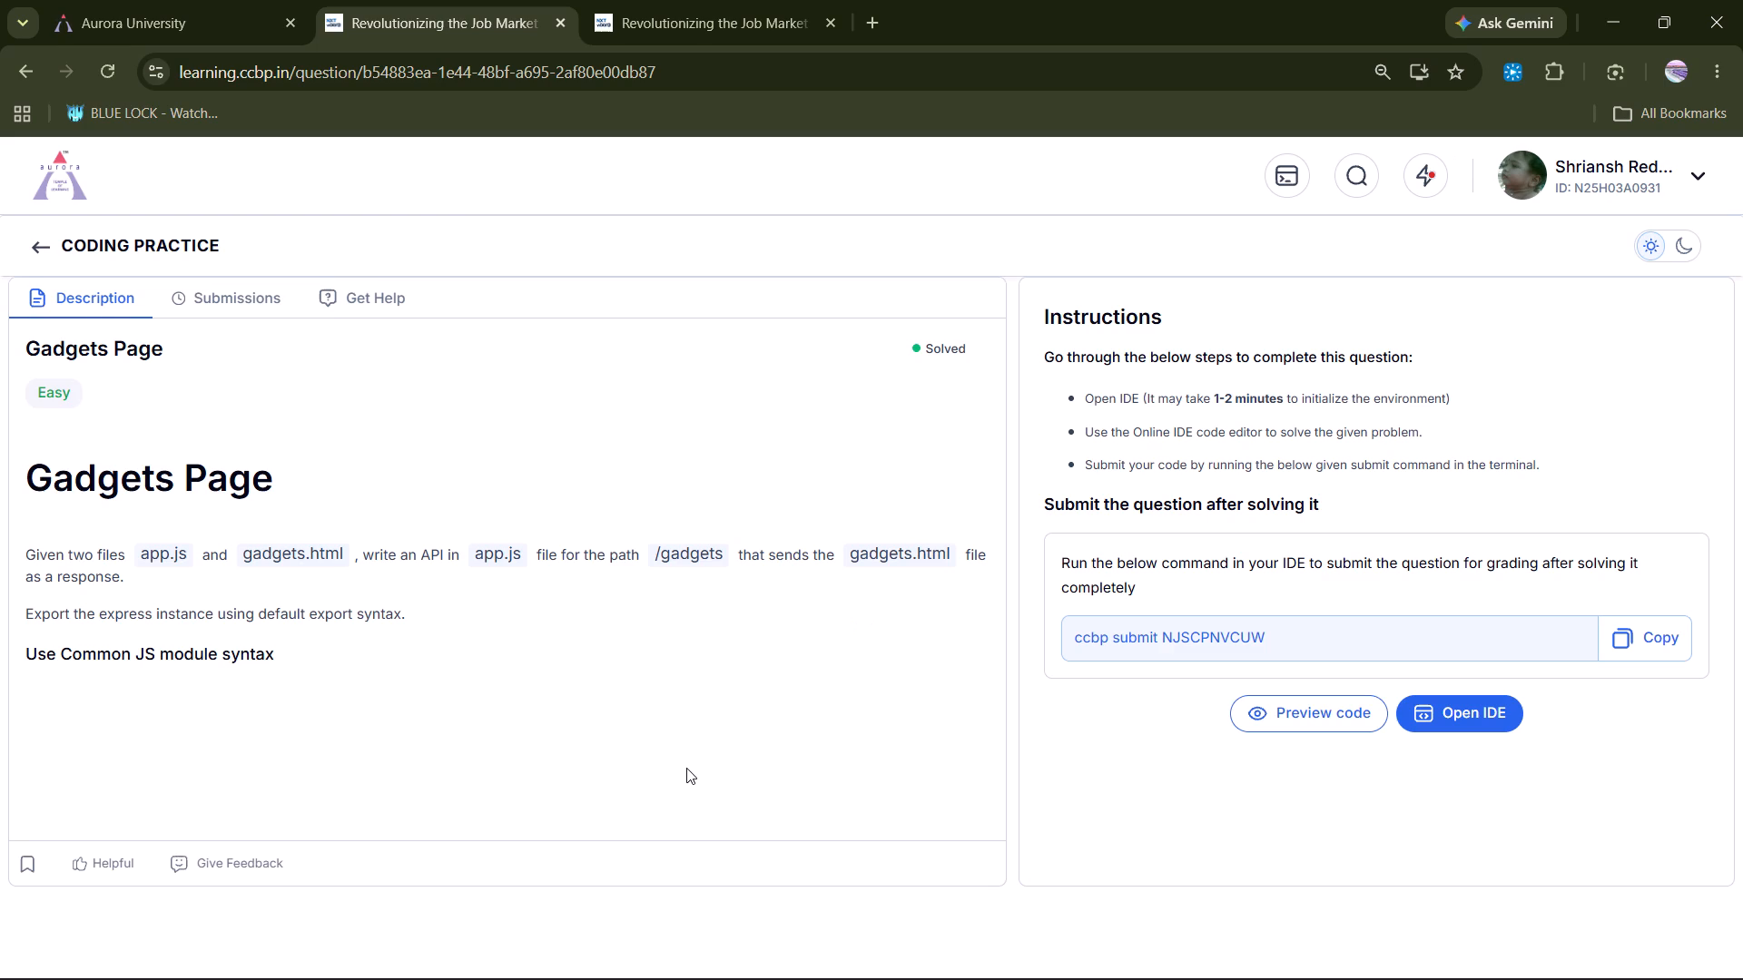
key(ctrl+Print)
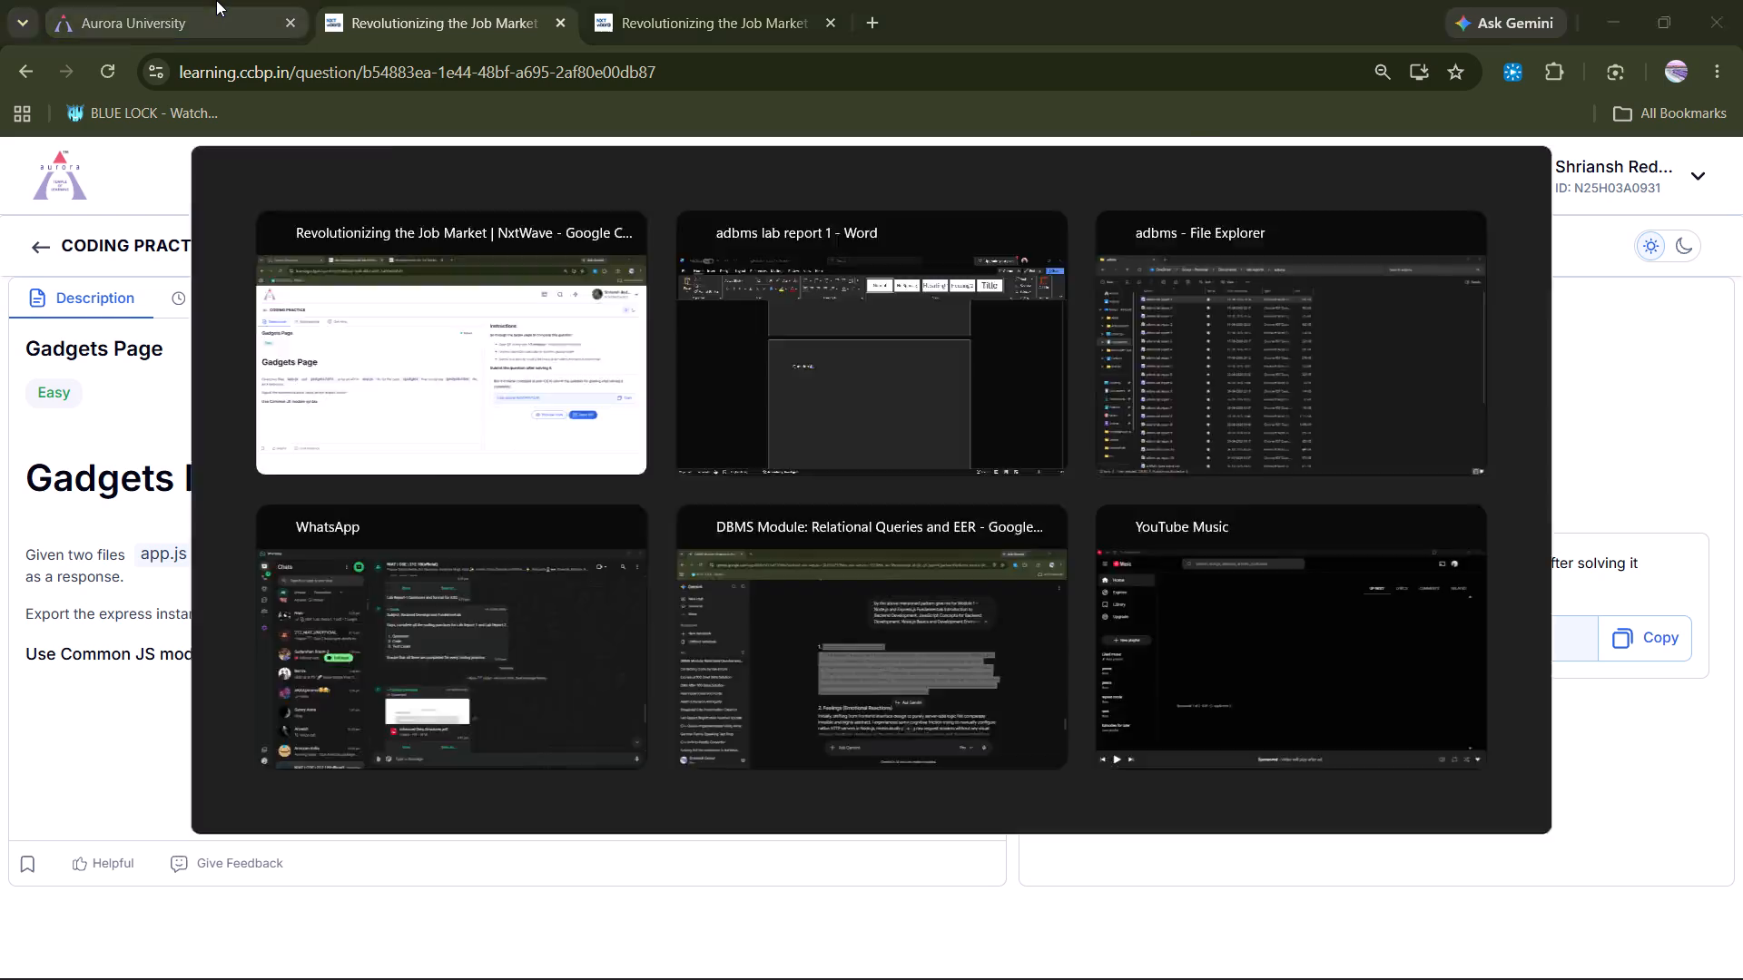
key(ctrl+v)
Add the label line "Code :" below the Gadgets Page question screenshot, followed by an empty line.
key(Return)
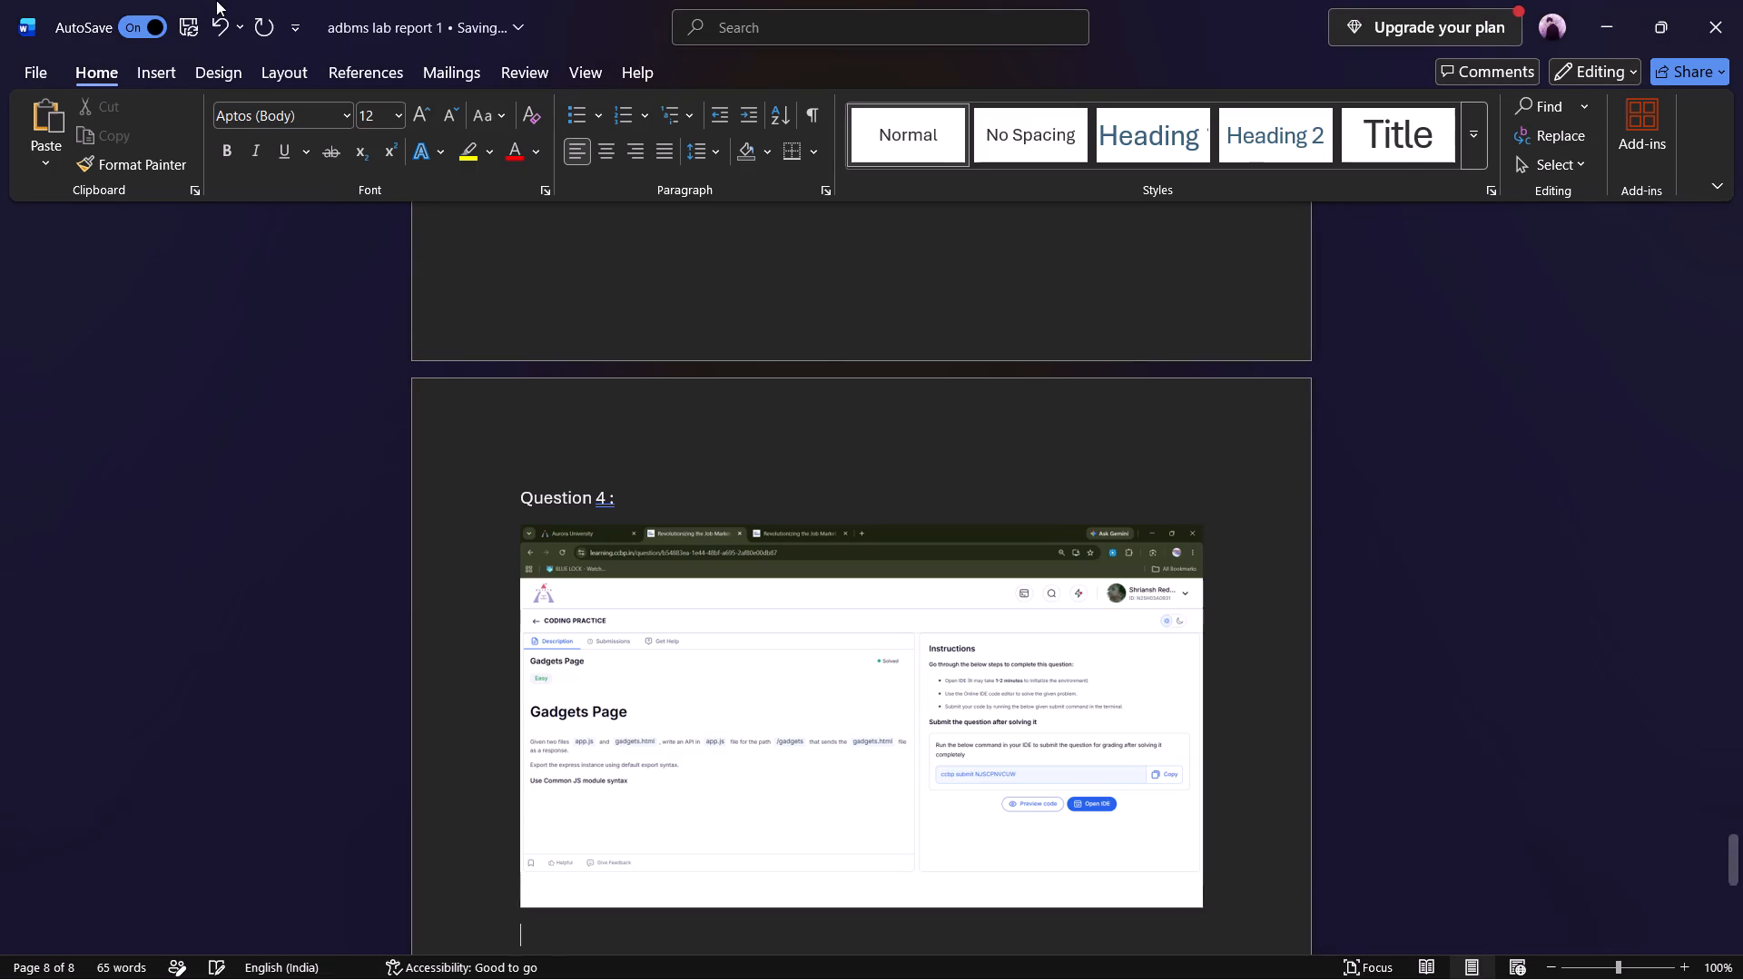
text(code)
key(space)
key(shift+colon)
key(Return)
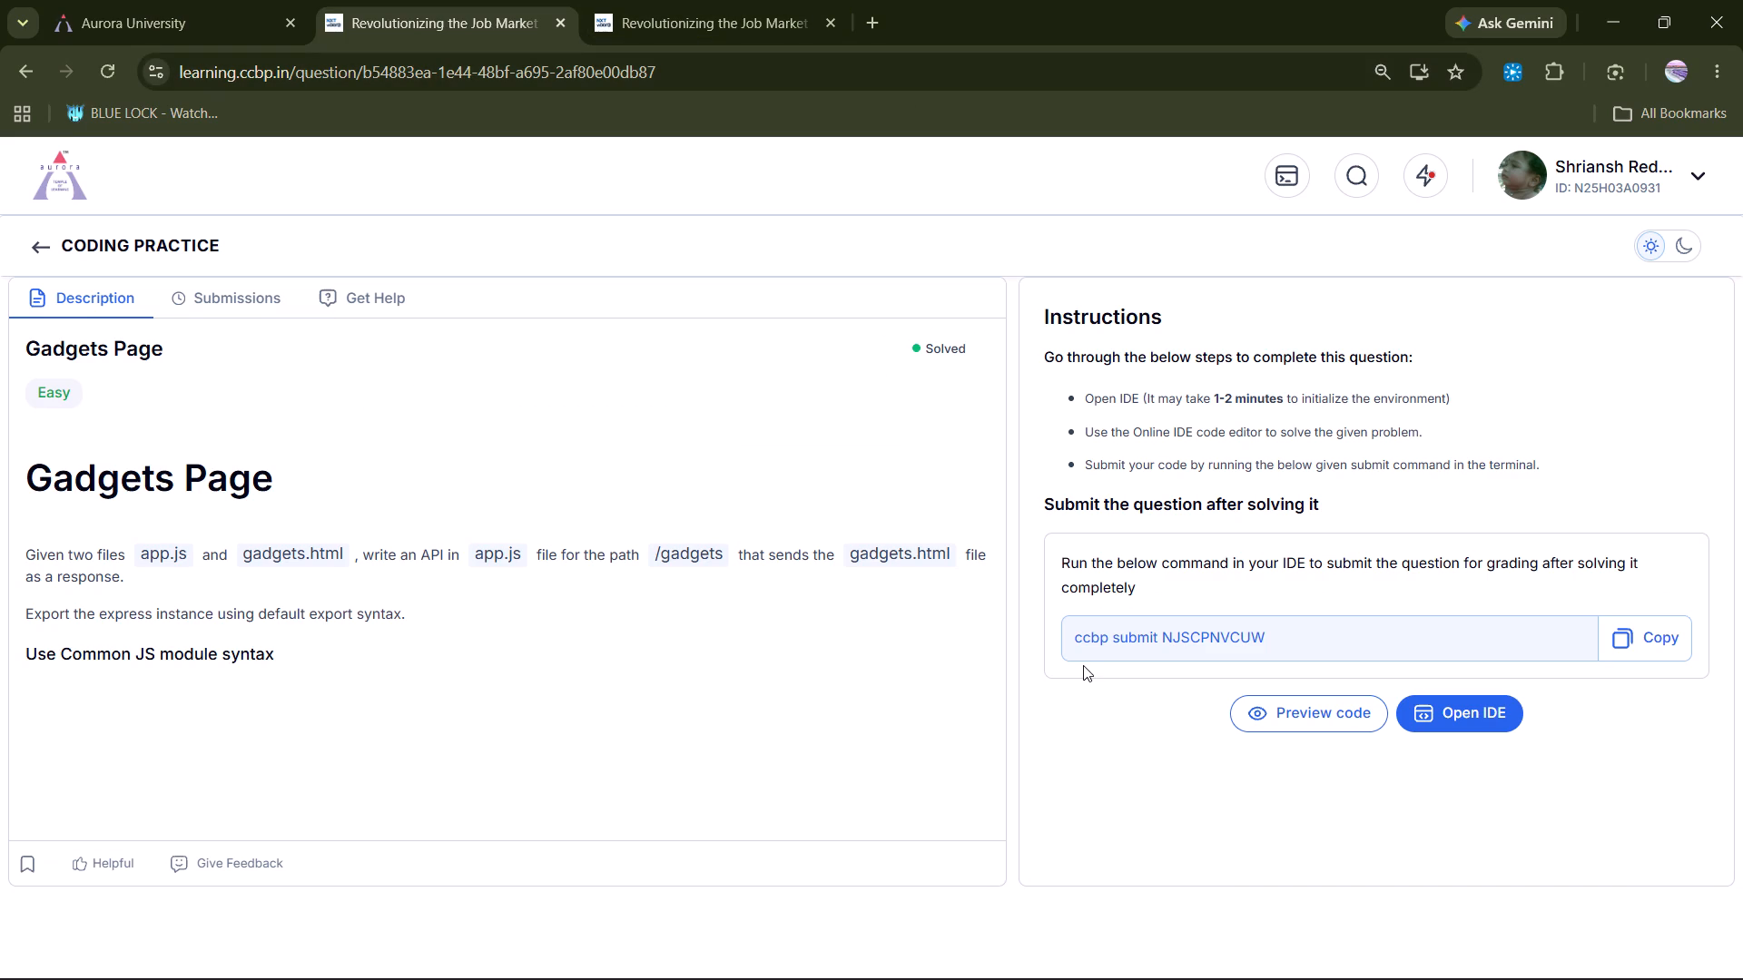
Switch to Chrome, open the code preview of Gadgets Page, and paste its screenshot under "Code :" in Word.
click(1286, 701)
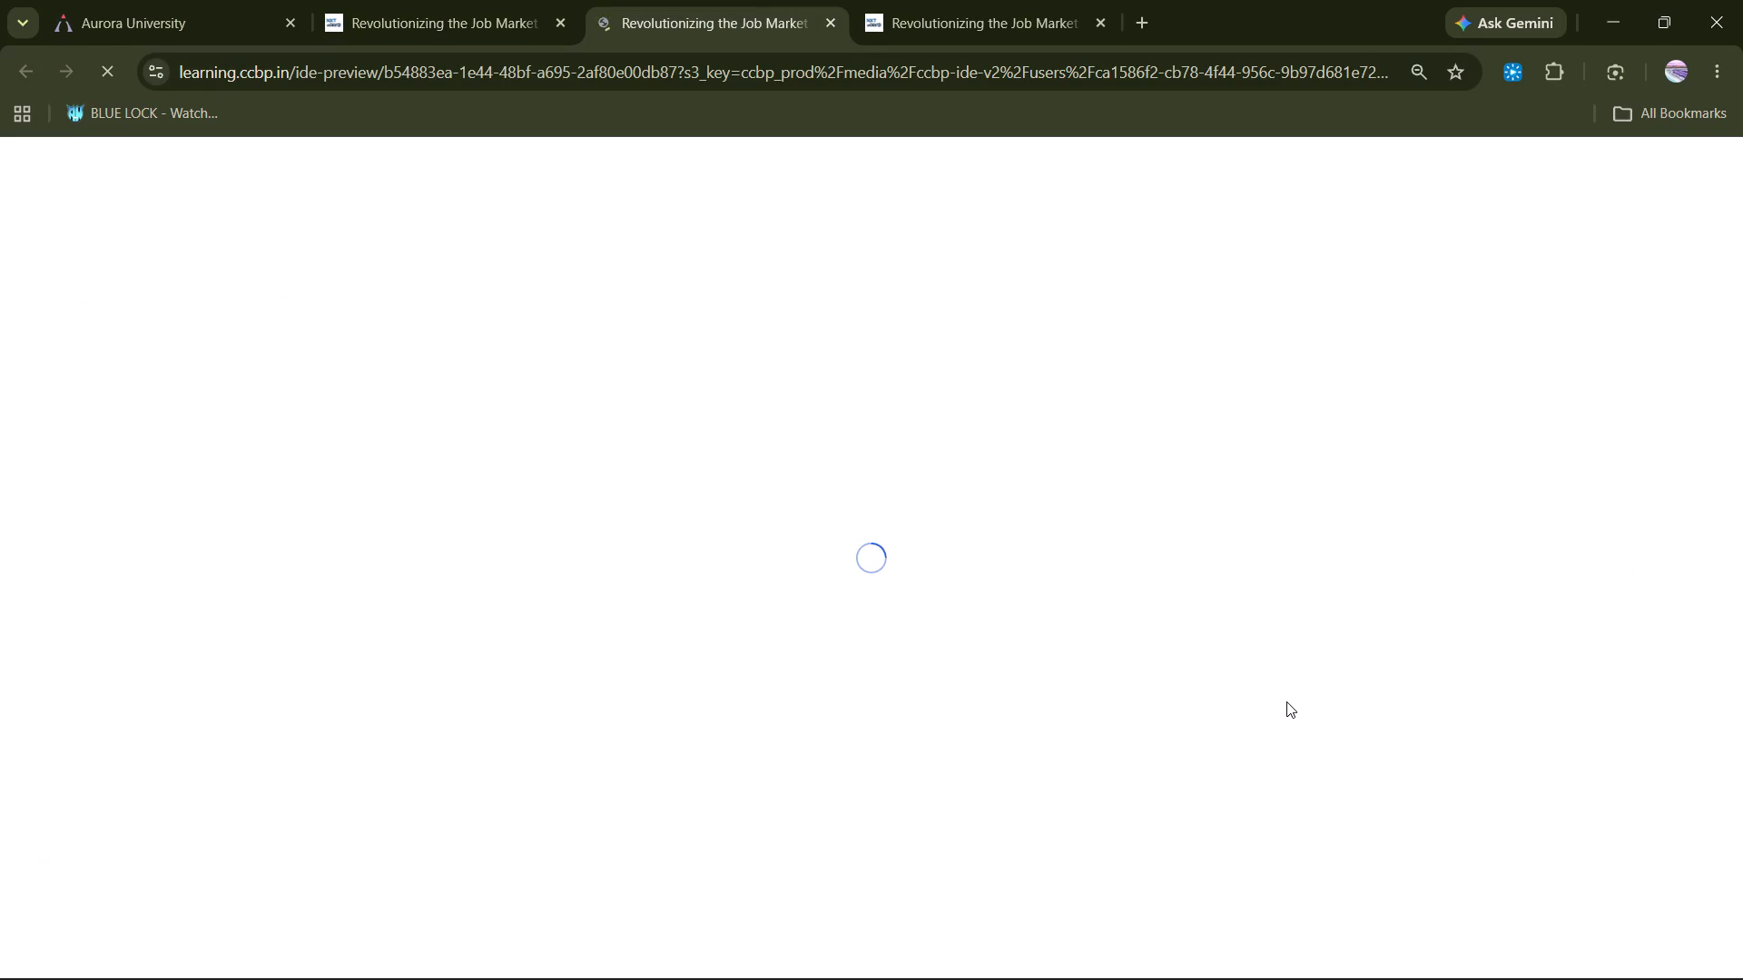
key(ctrl+Print)
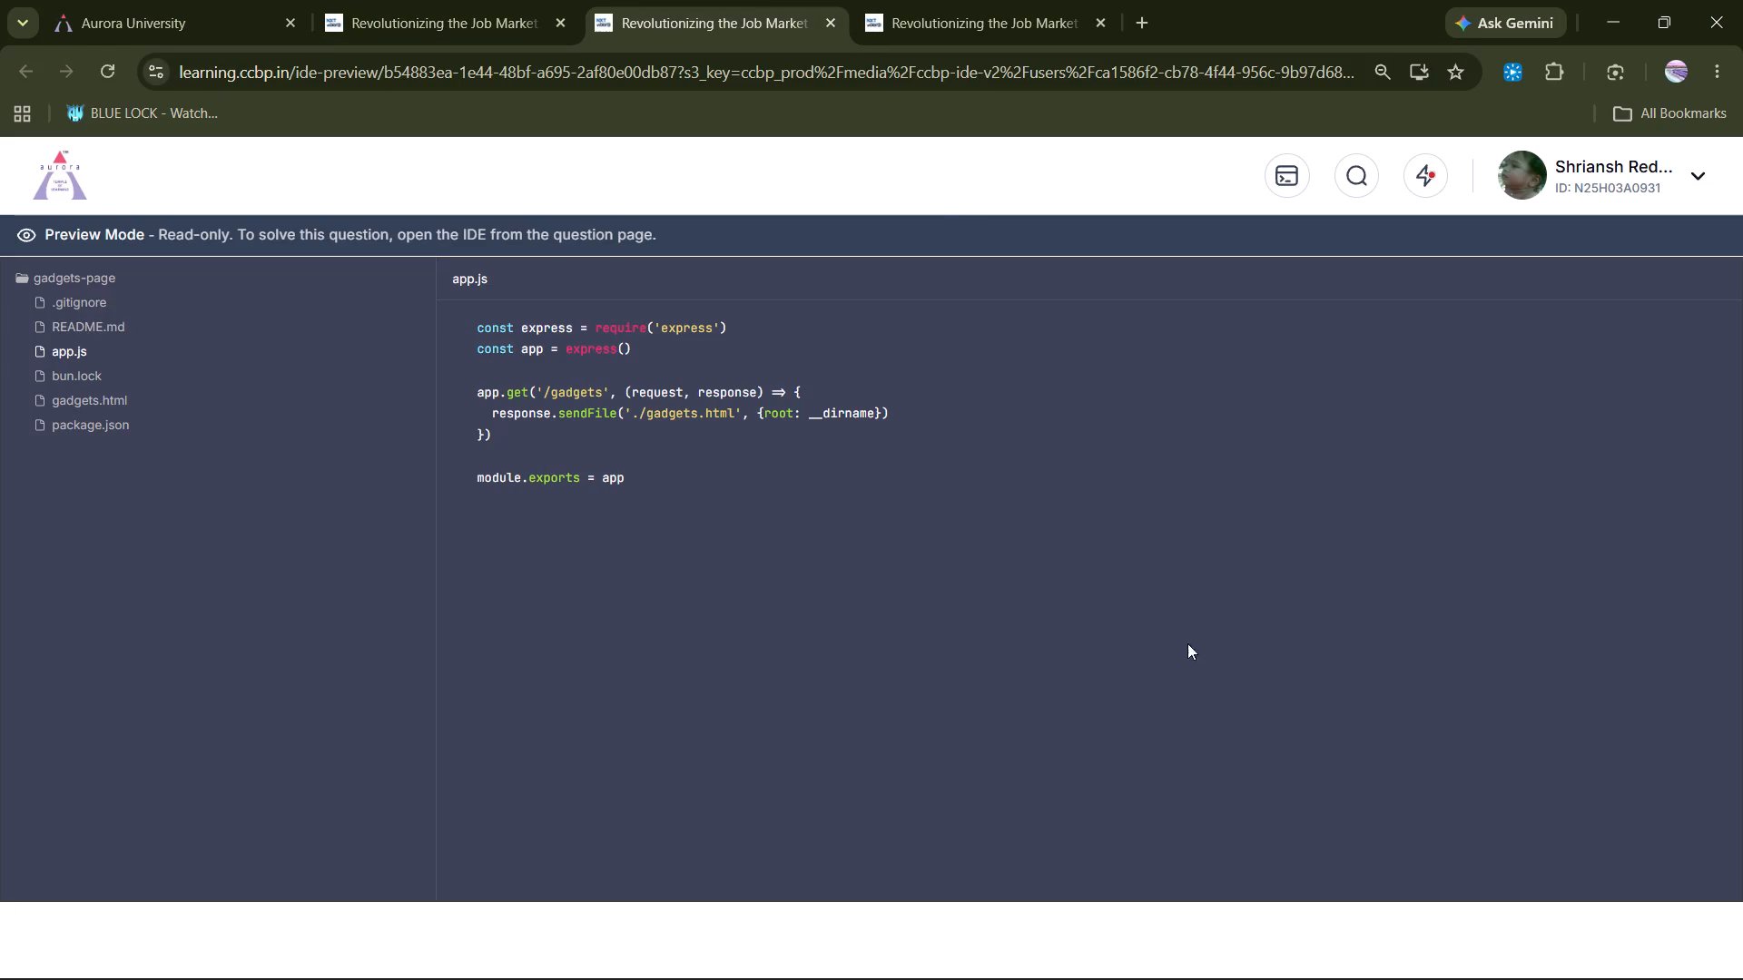
click(833, 23)
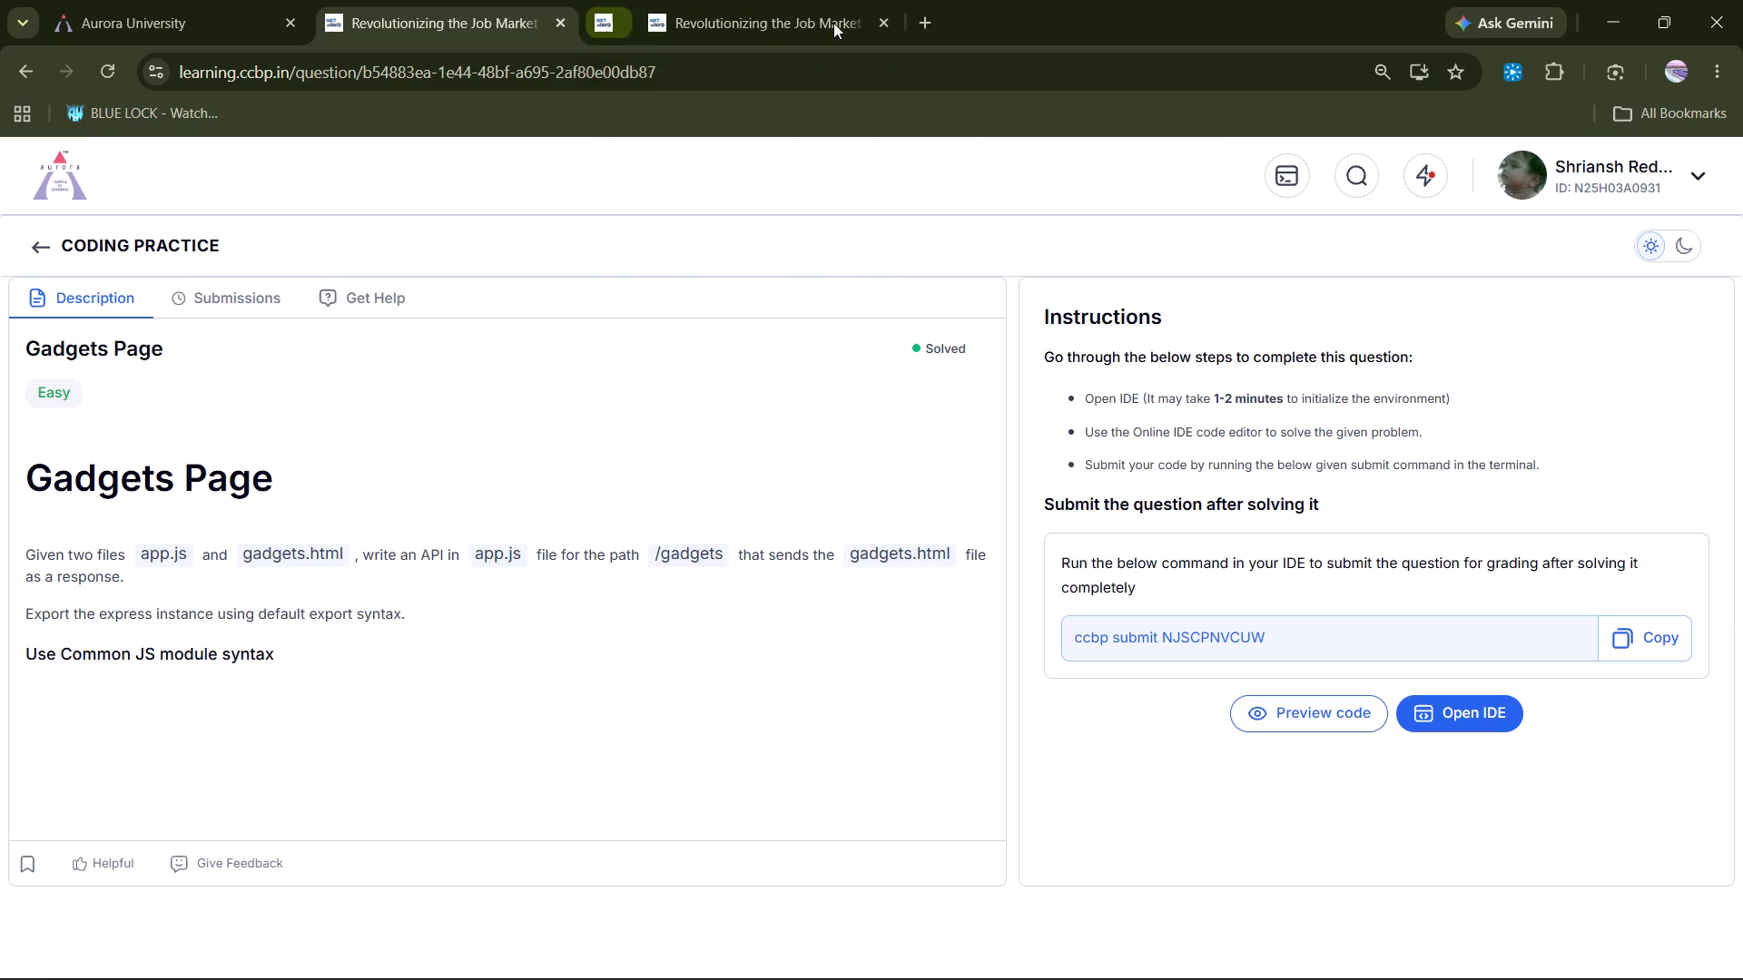
key(ctrl+v)
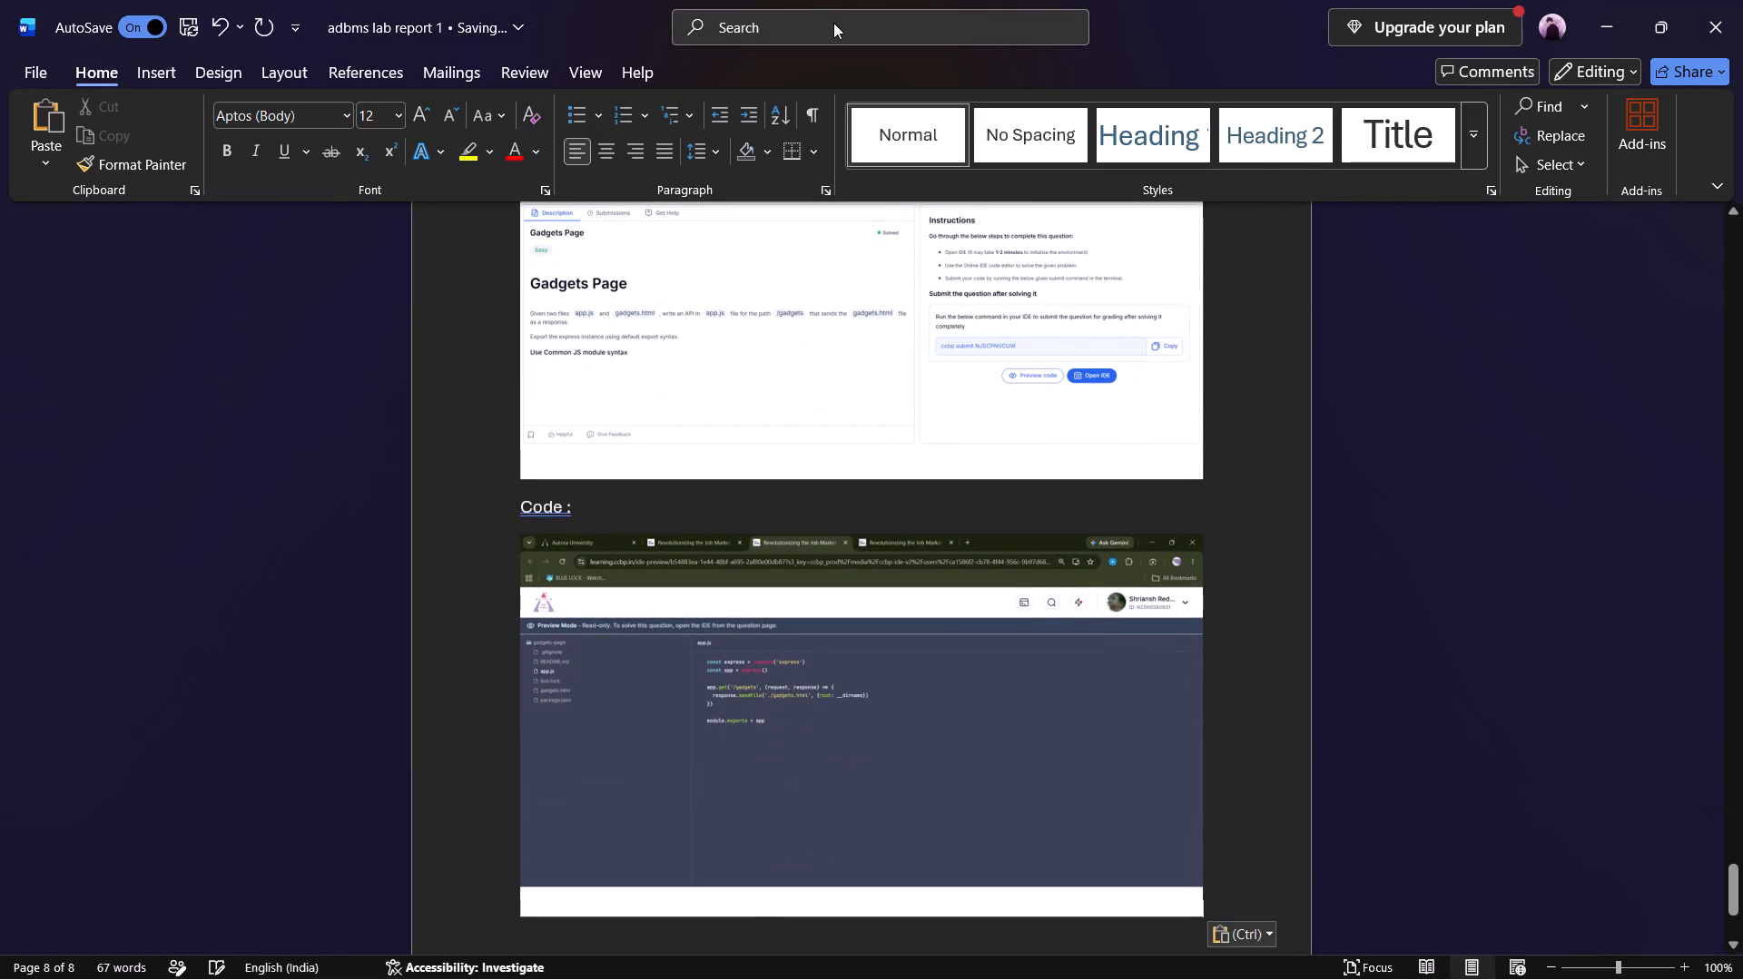
Move to a new page after the Gadgets Page code screenshot using empty lines, and add the label line "Test cases:" there.
key(Return)
key(Return)
key(Return)
key(Return)
key(Return)
key(Return)
key(Return)
key(BackSpace)
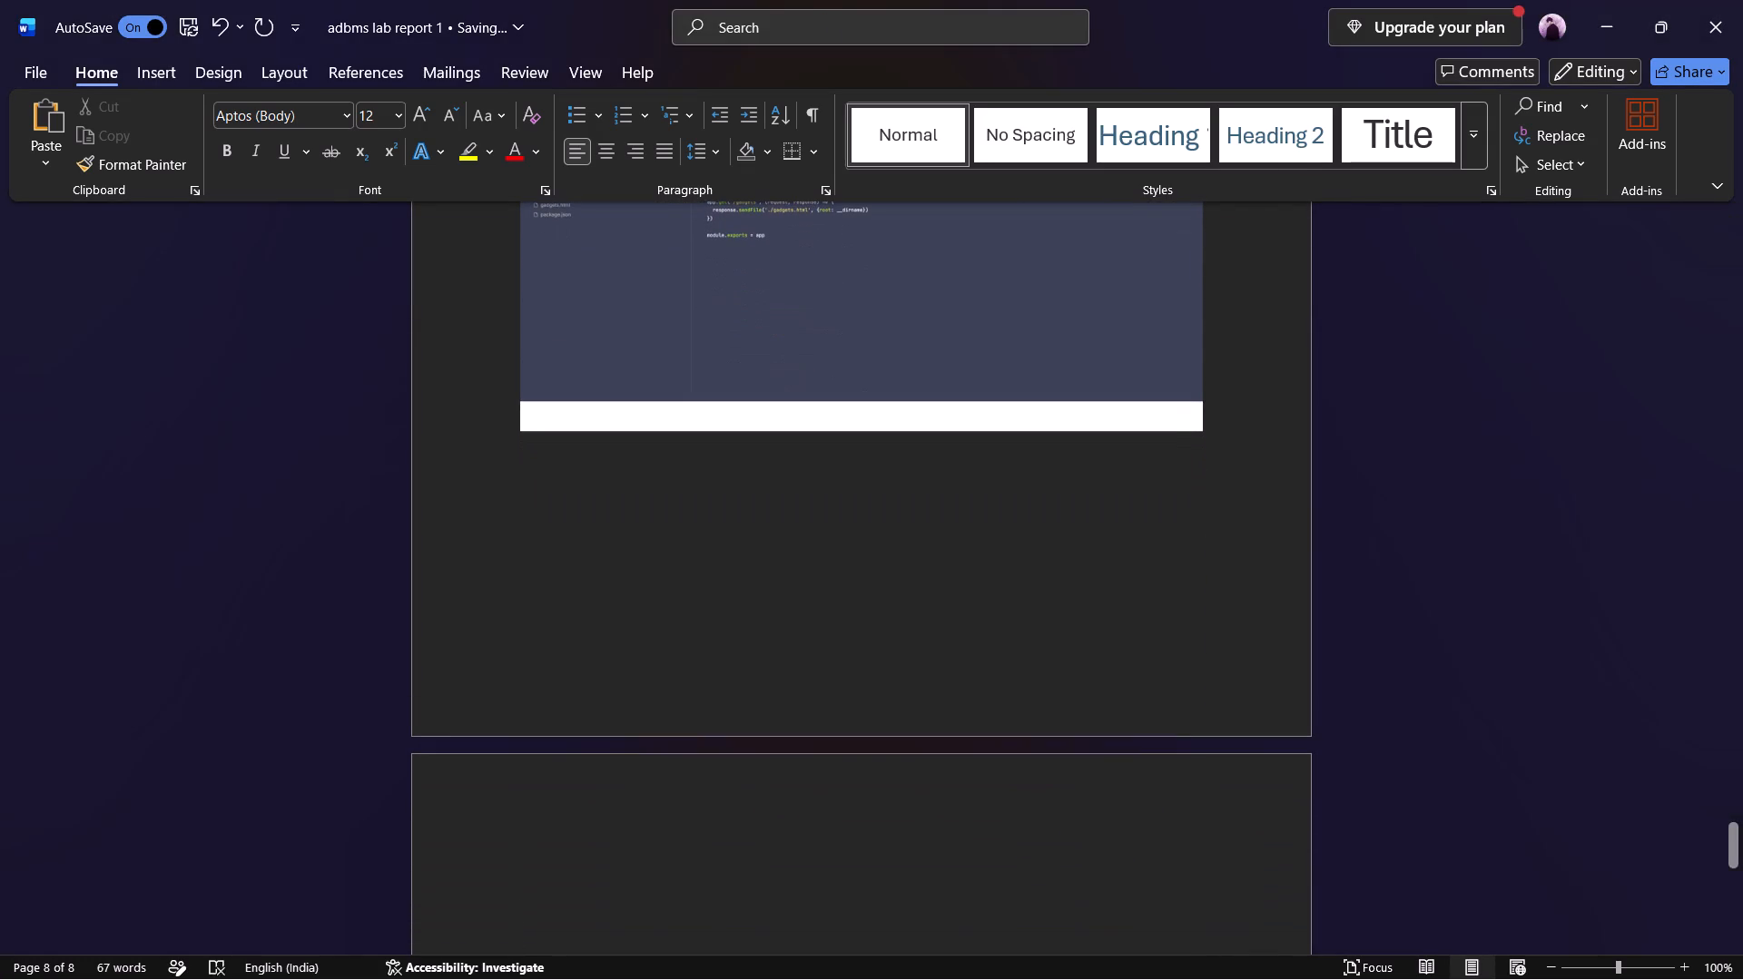
key(BackSpace)
key(Return)
text(tye)
key(BackSpace)
key(BackSpace)
text(est cases)
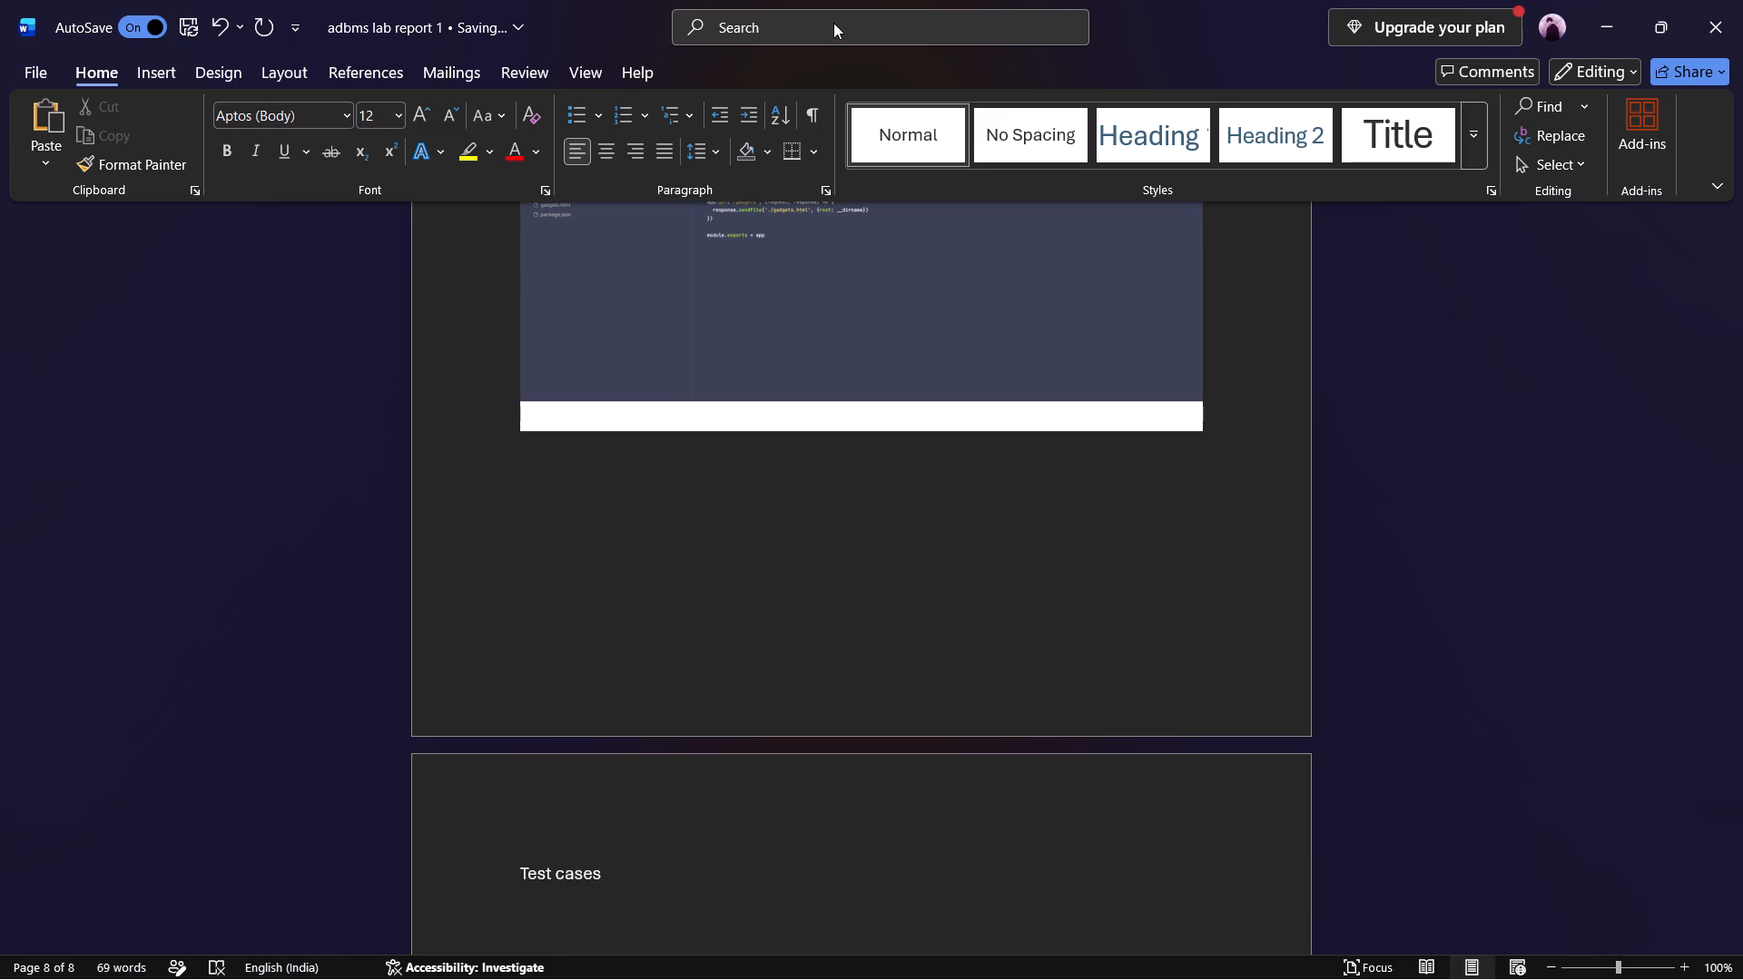
key(shift+colon)
key(Return)
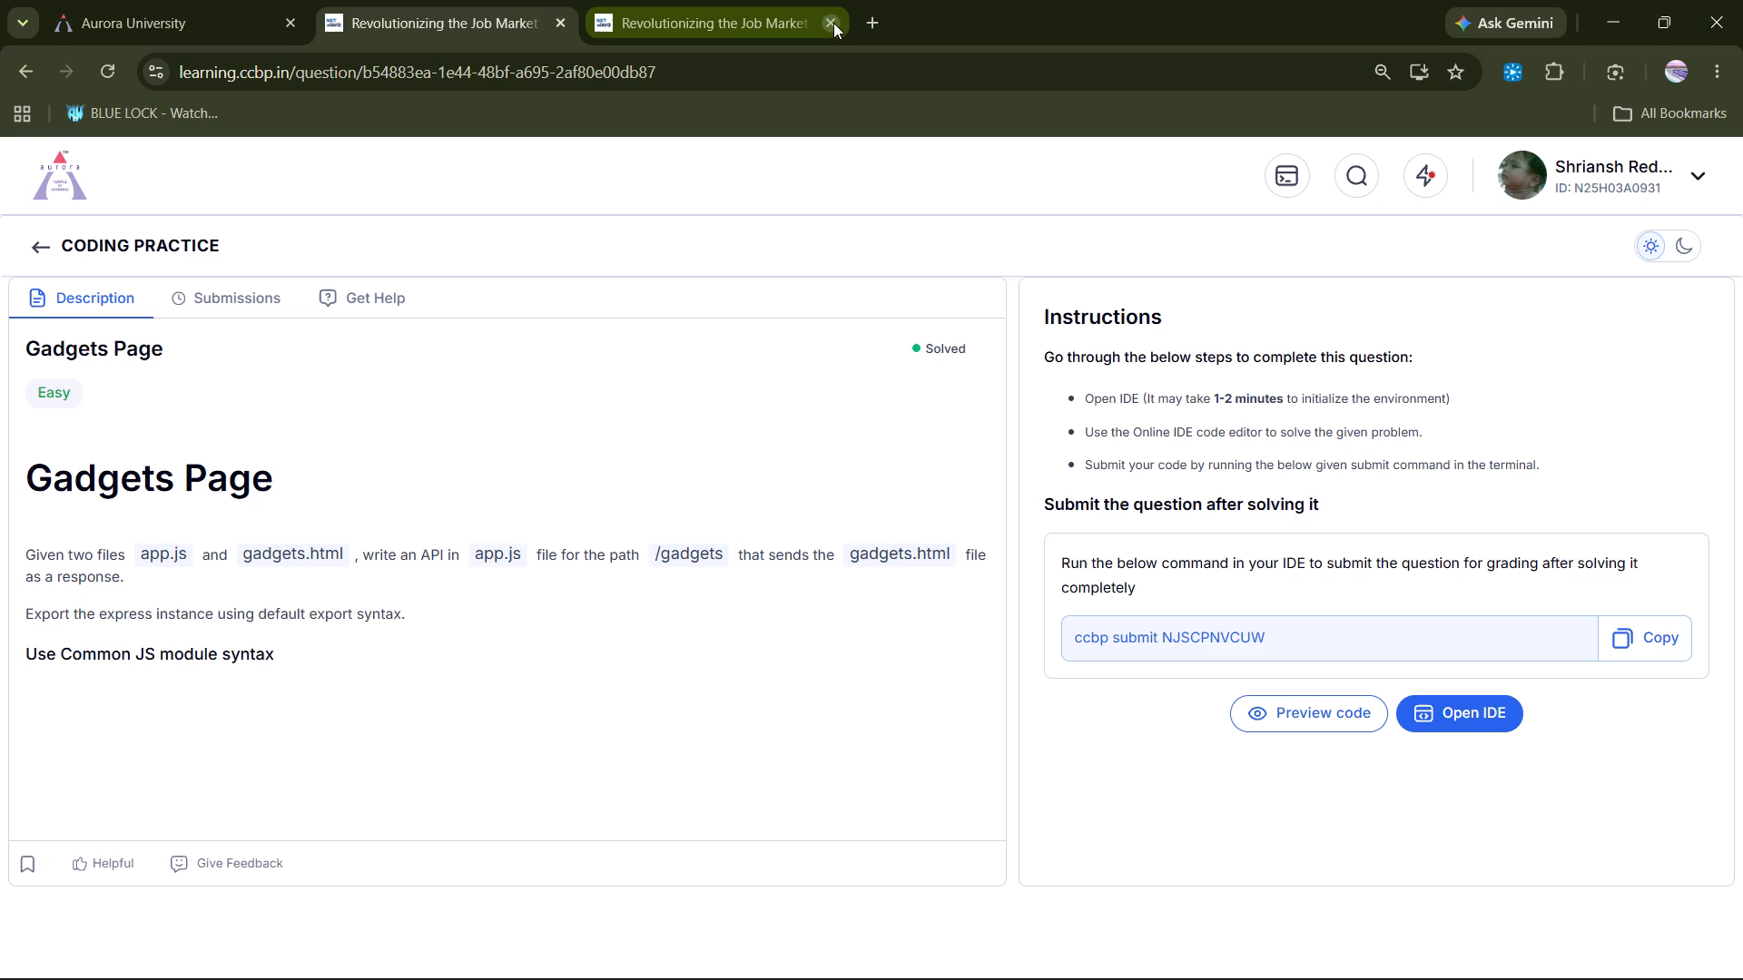
Switch to Chrome, open the test case results of the Gadgets Page submission, and paste their screenshot under "Test cases:" in Word.
click(268, 292)
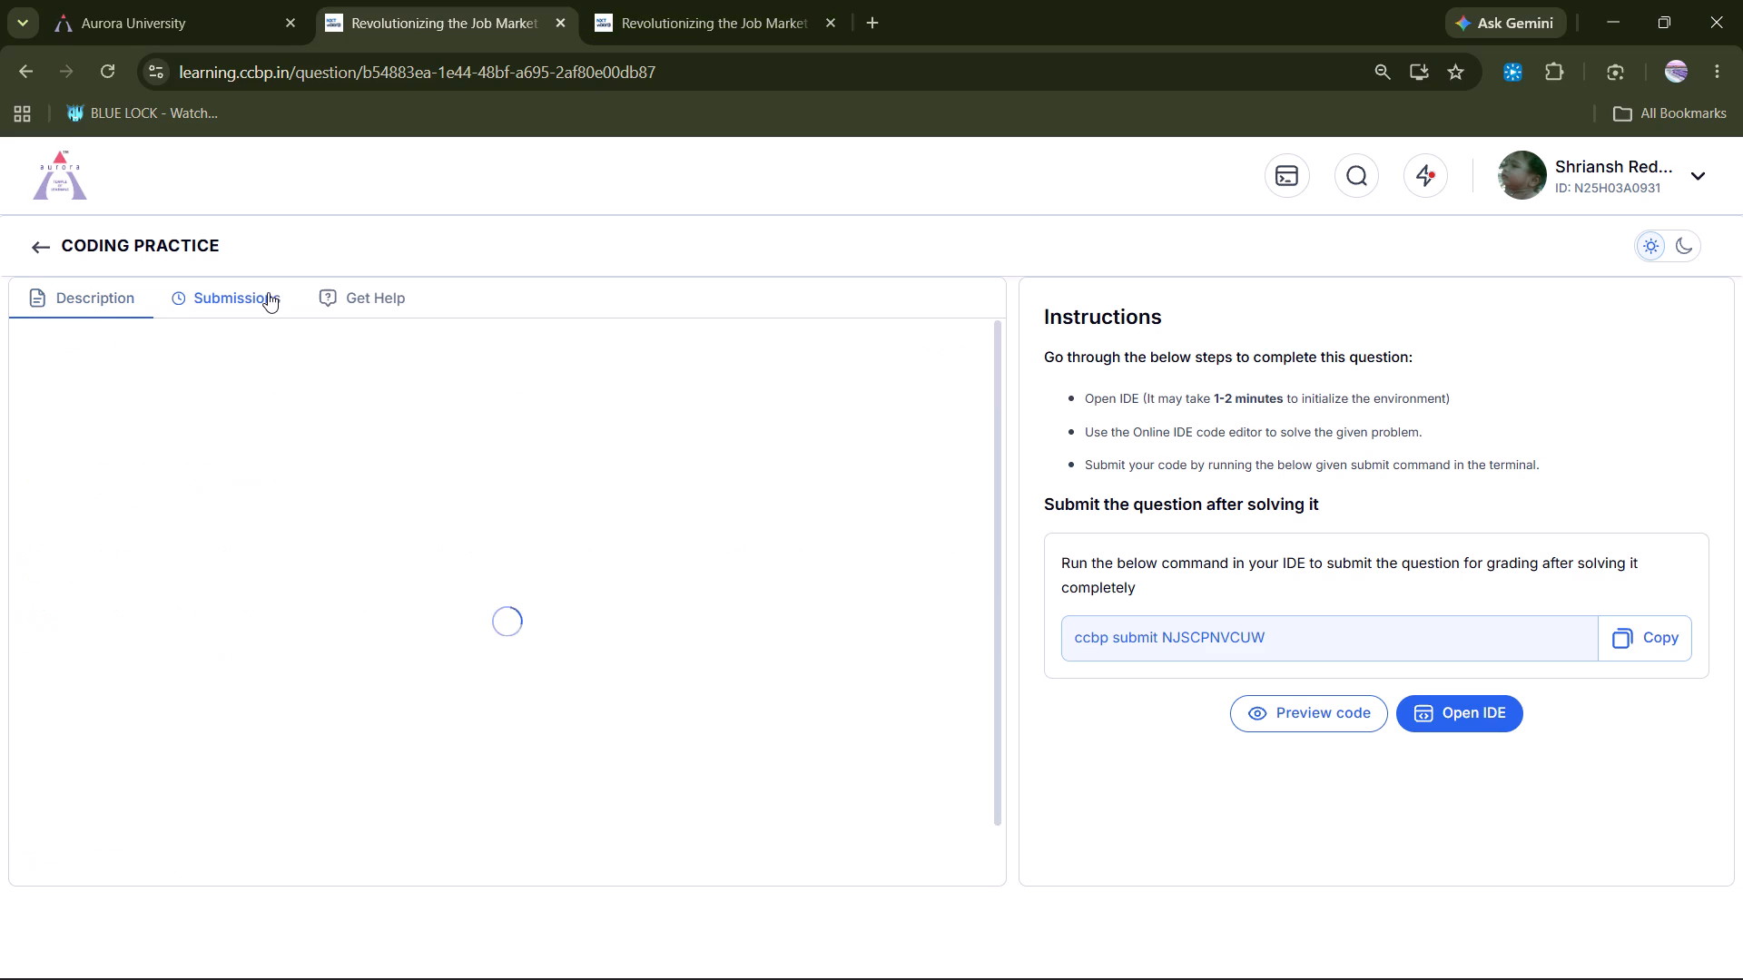
click(484, 391)
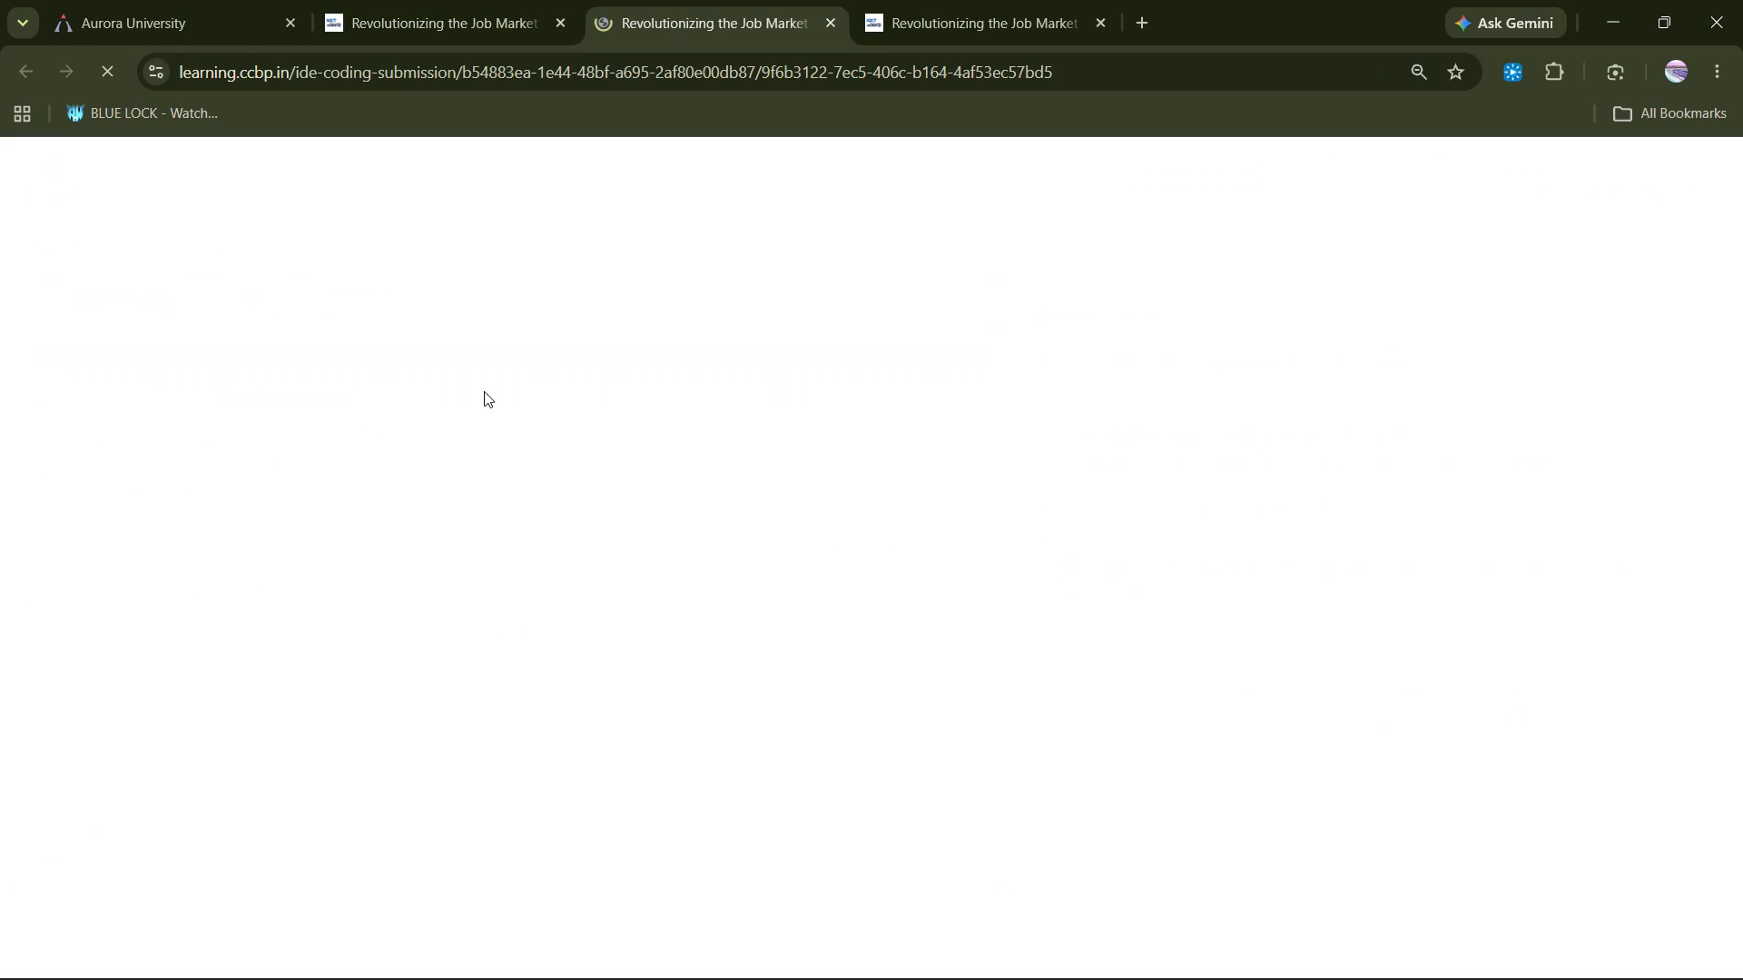
key(ctrl+Print)
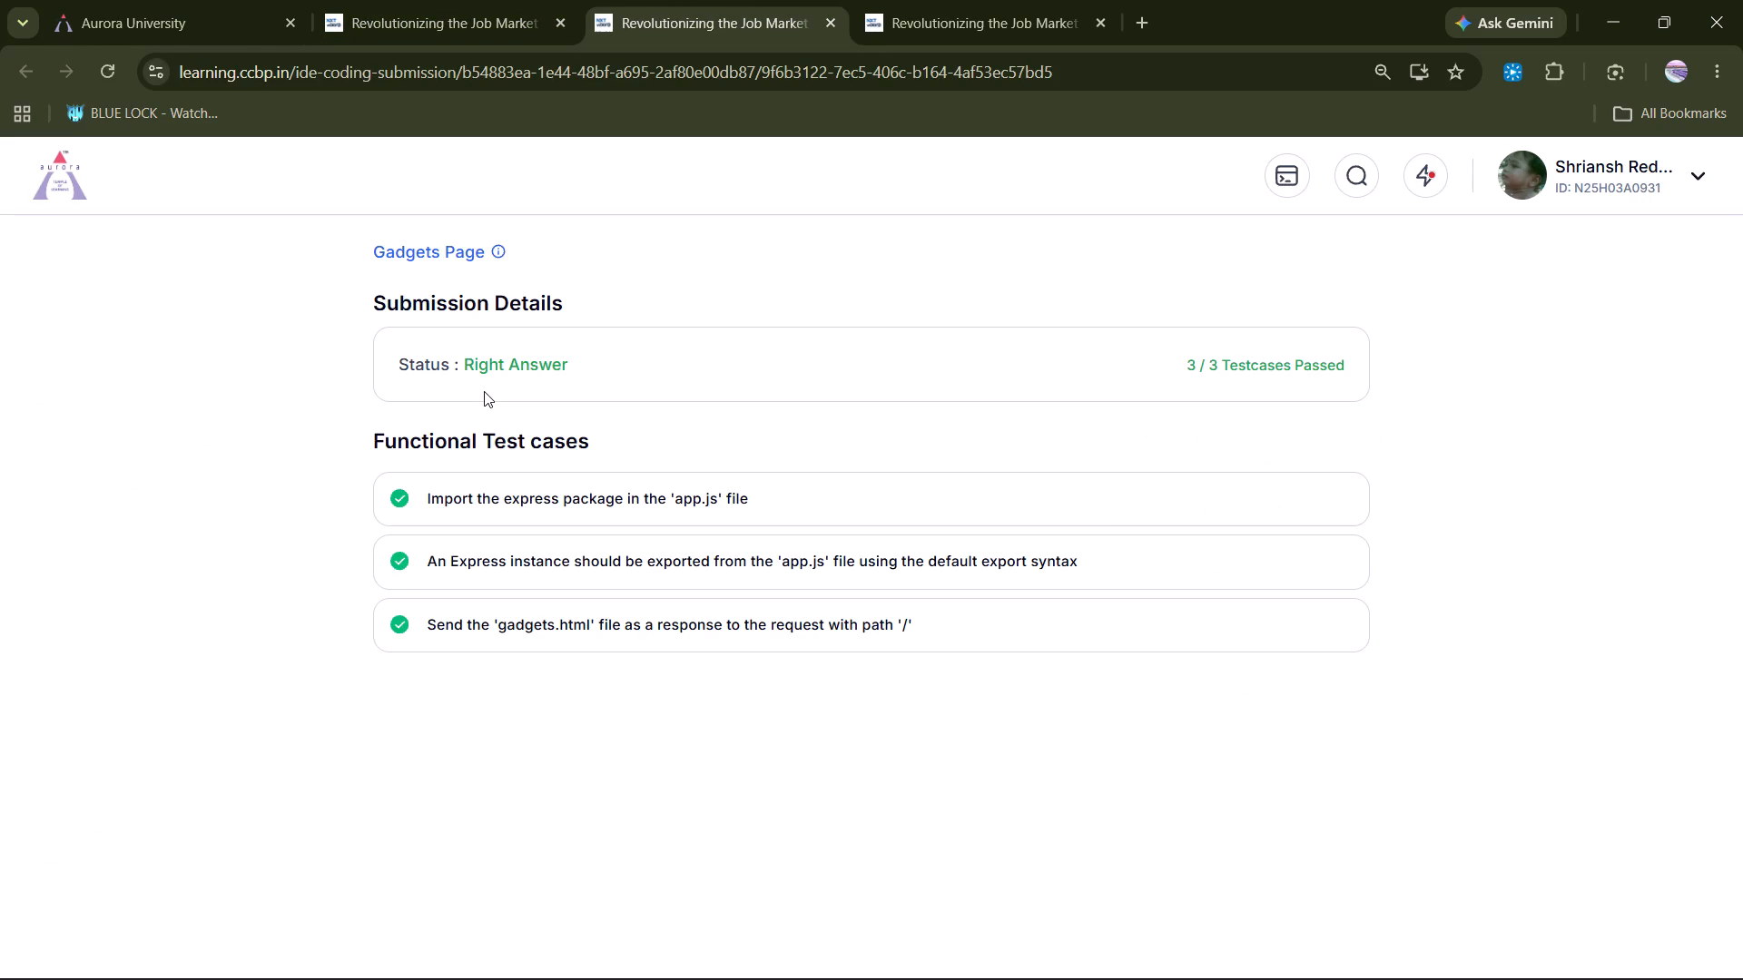
key(ctrl+v)
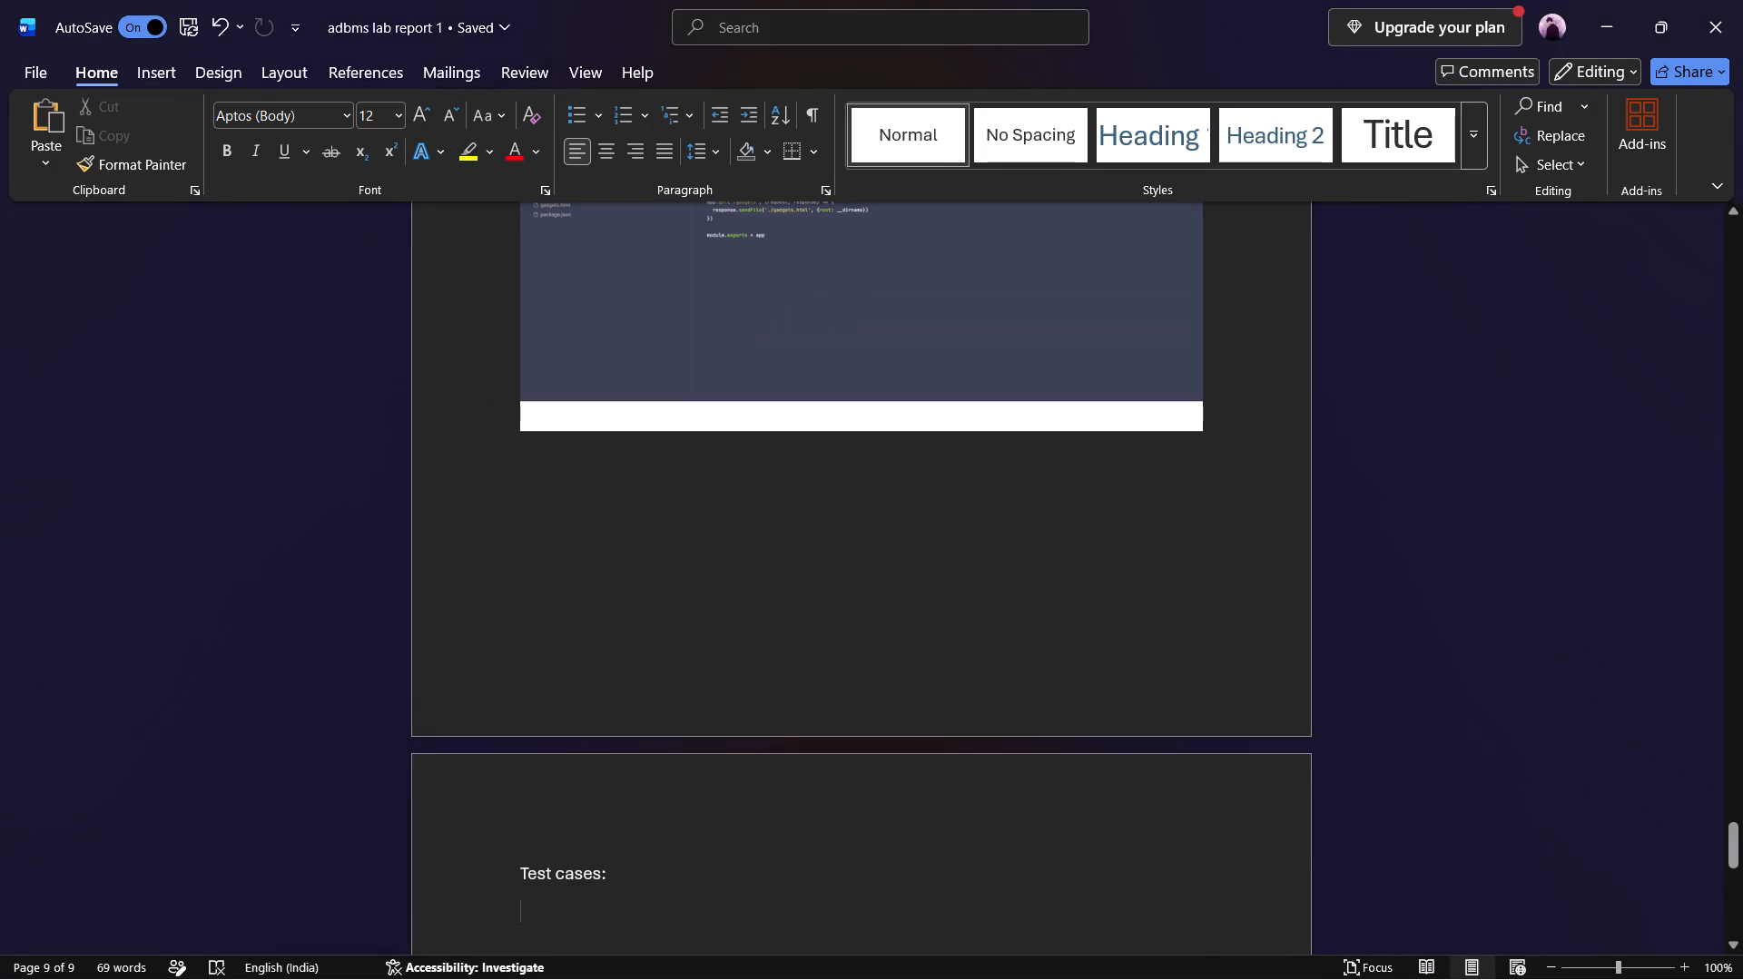
Move to a new page after the Gadgets Page test case screenshot using empty lines, and add the label line "Question 5:" there.
key(Return)
key(Return)
key(Return)
key(Return)
key(Return)
key(Return)
key(Return)
key(Return)
key(Return)
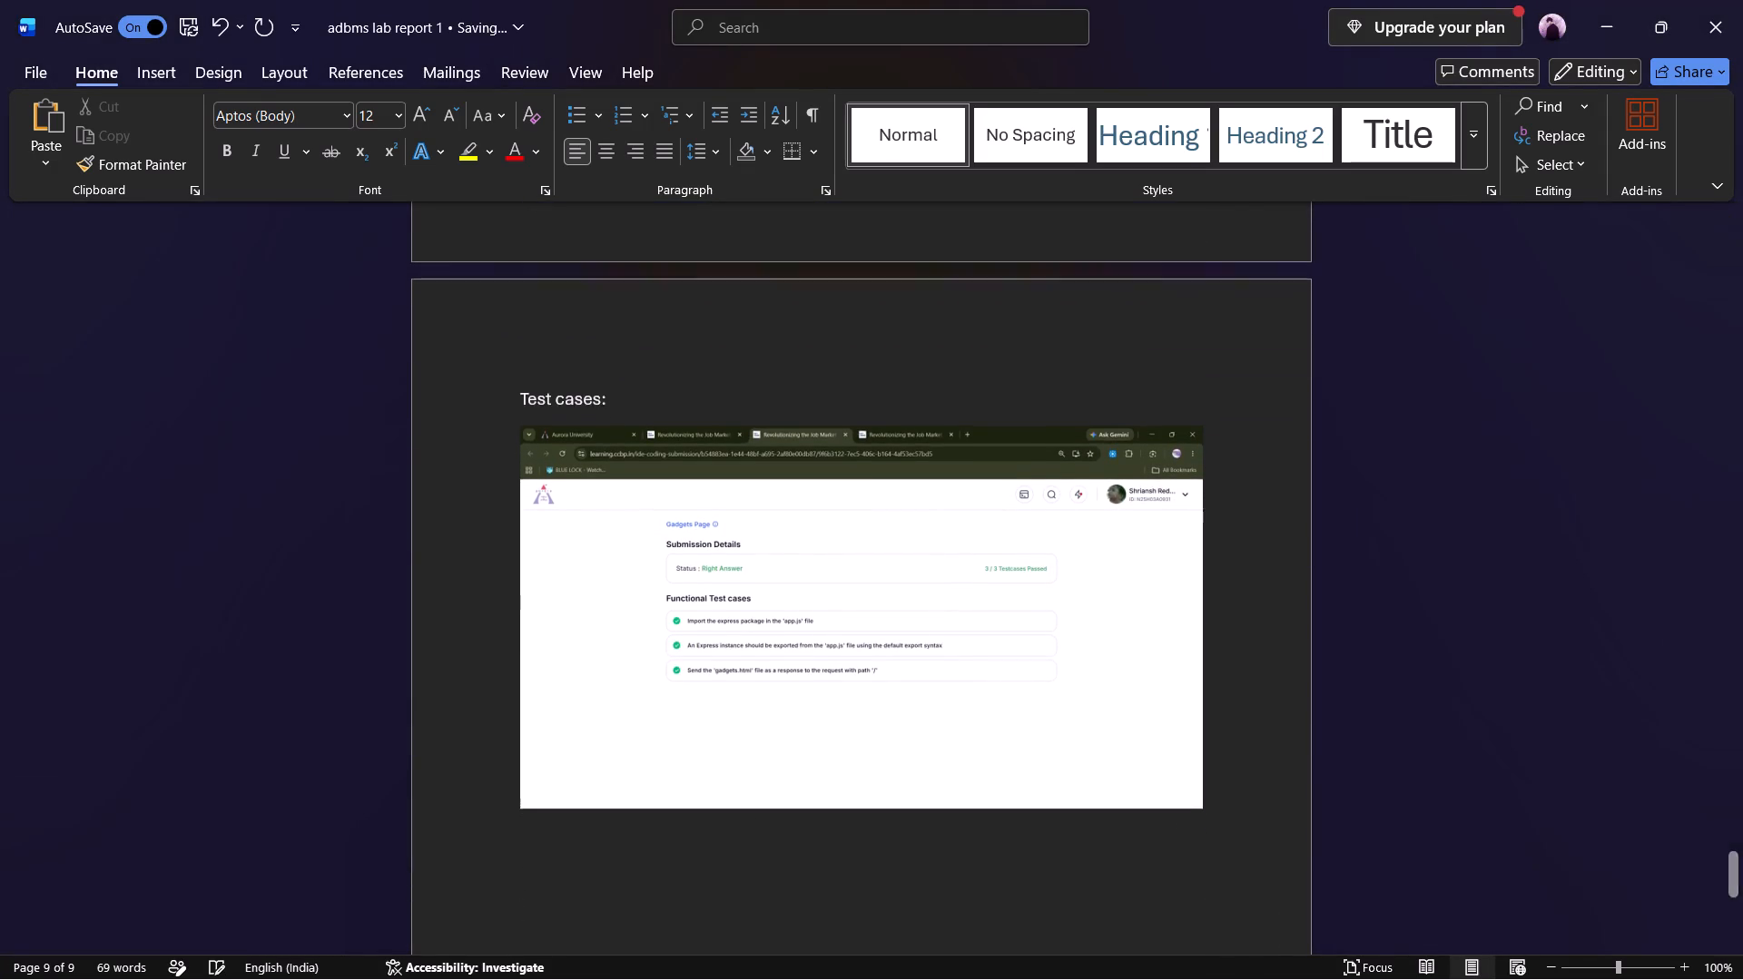
key(Return)
key(Return)
key(Return)
key(Return)
key(Return)
key(Return)
key(Return)
key(Return)
key(Return)
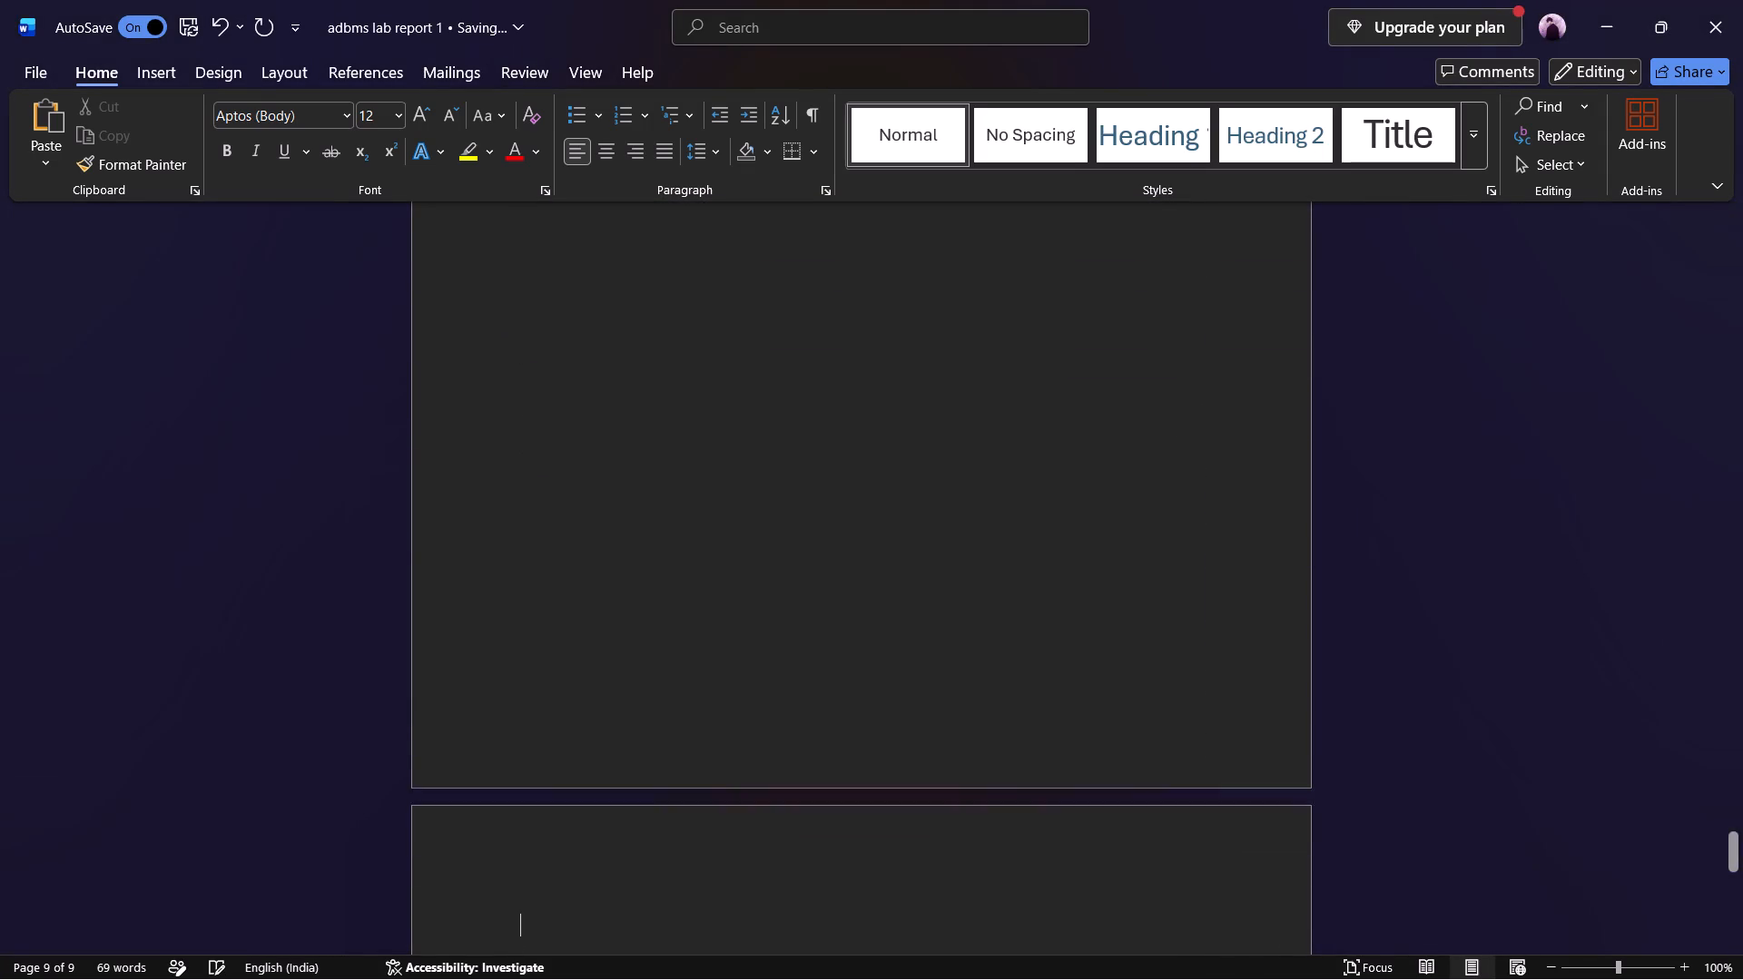
key(BackSpace)
text(question)
key(space)
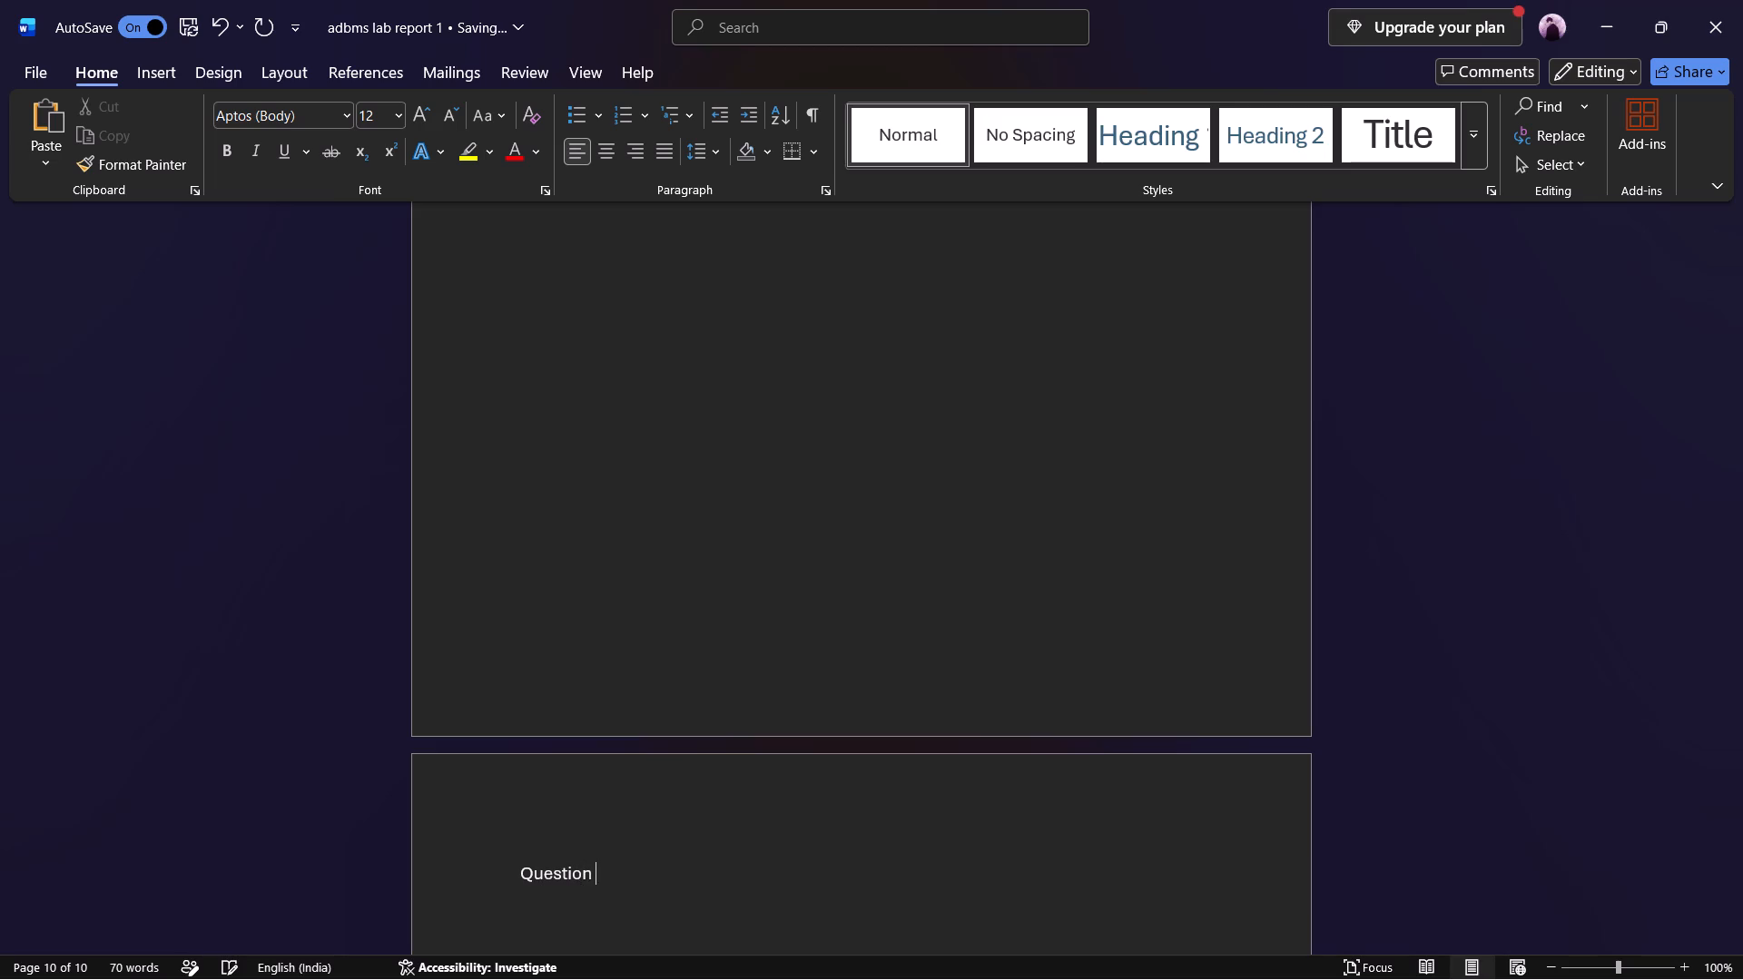
text(5:)
key(Return)
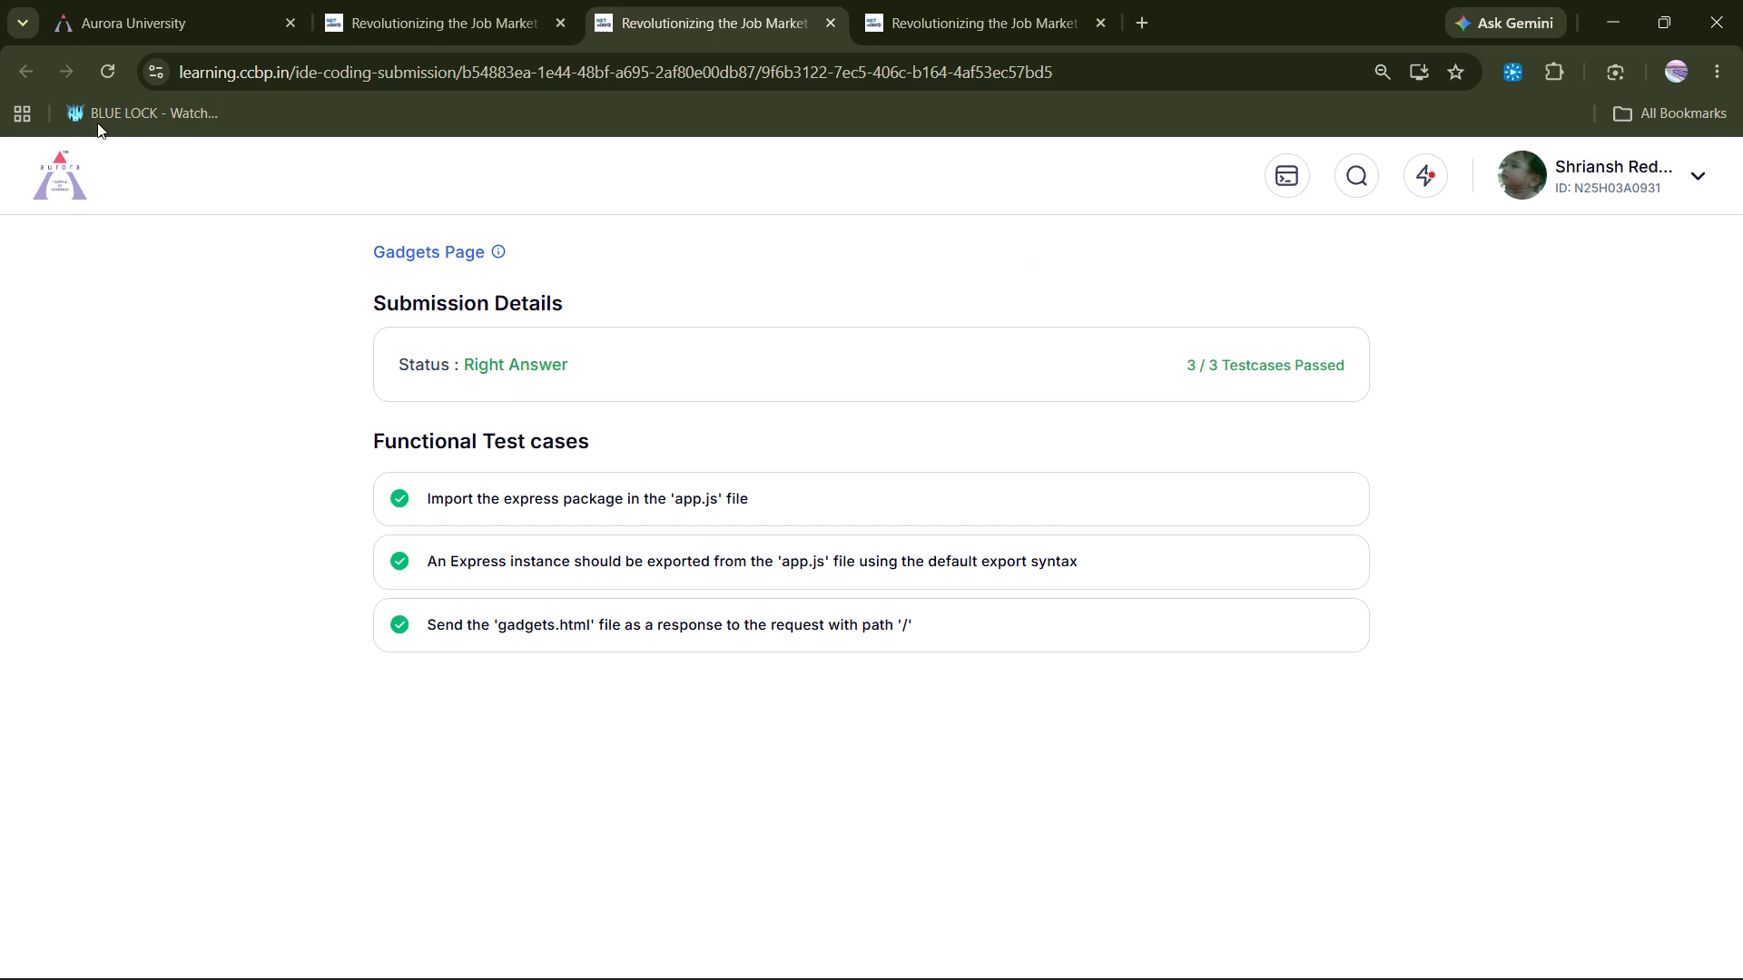
Switch to Chrome, open the Get a String question from the Coding Practice list, and paste its screenshot under "Question 5:" in Word.
click(523, 0)
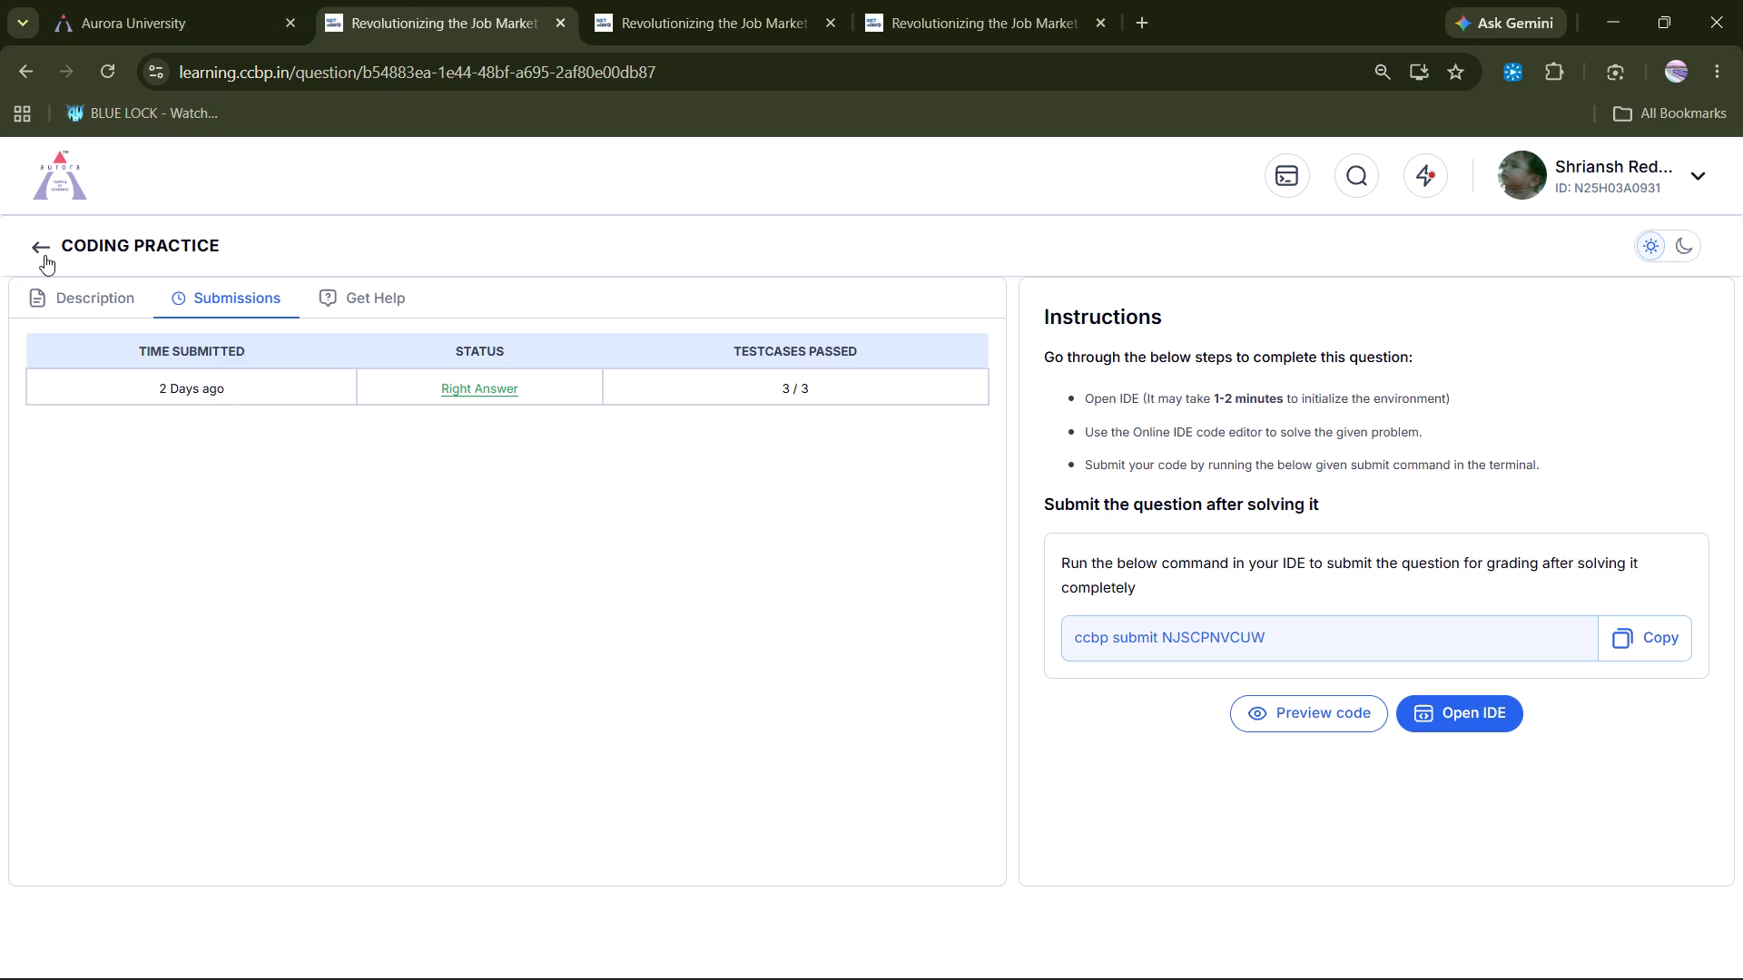
click(31, 252)
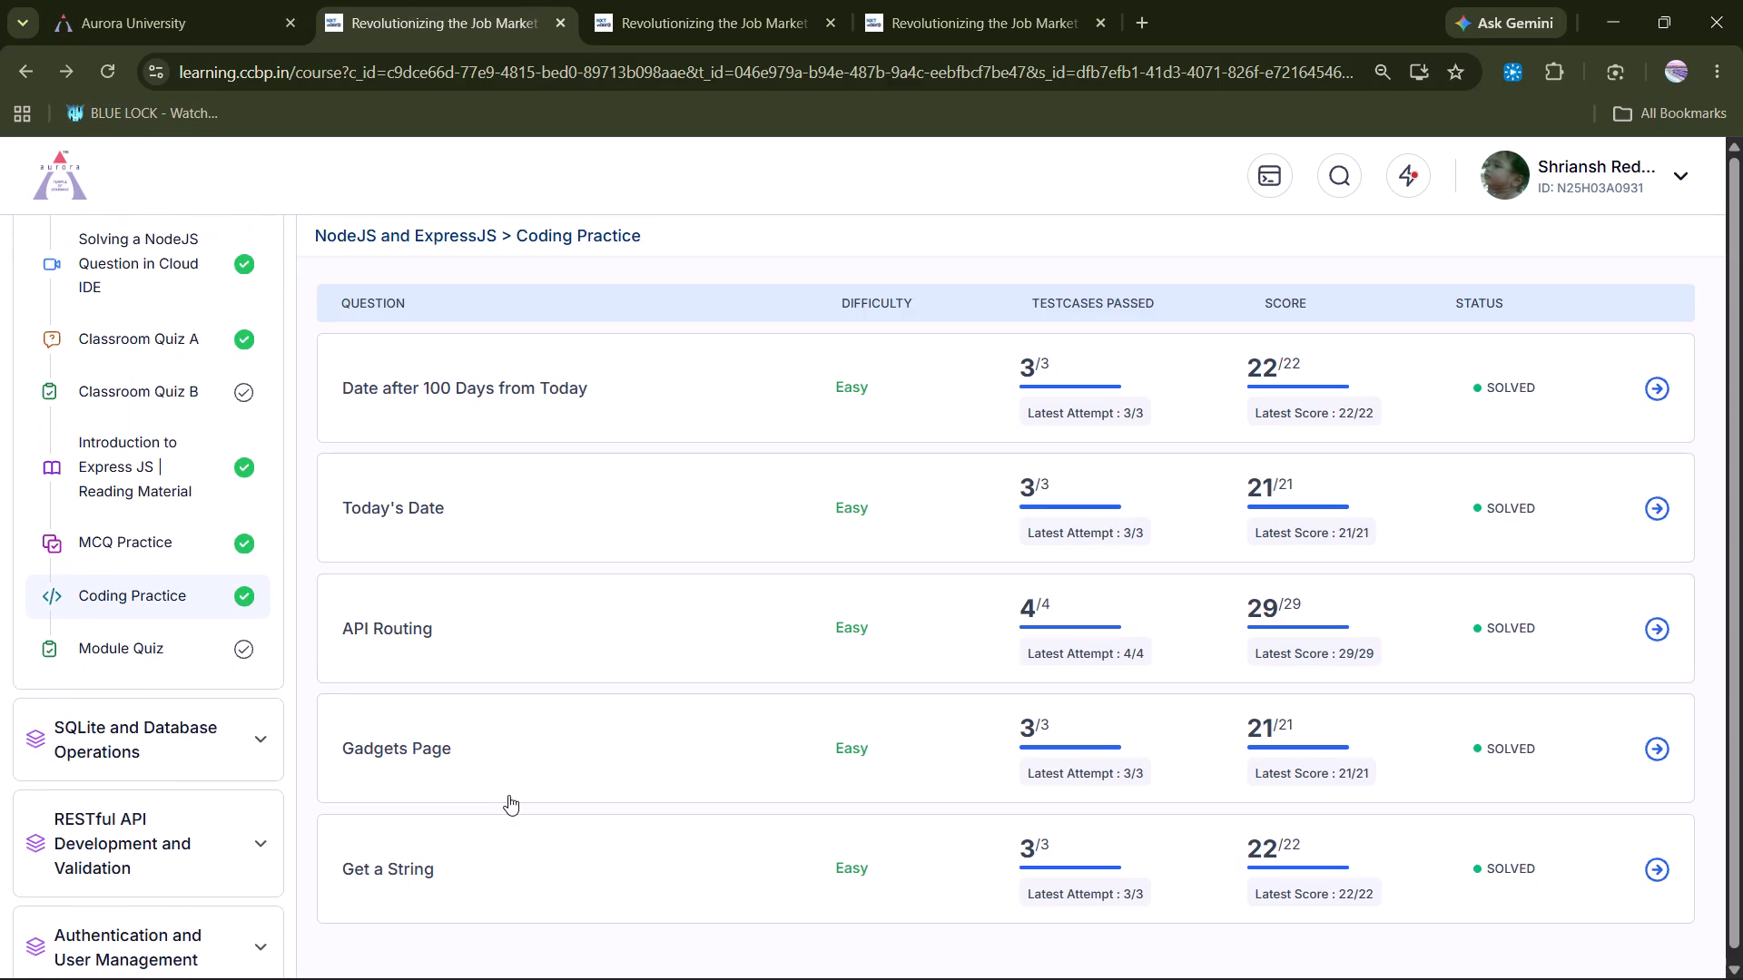
click(554, 862)
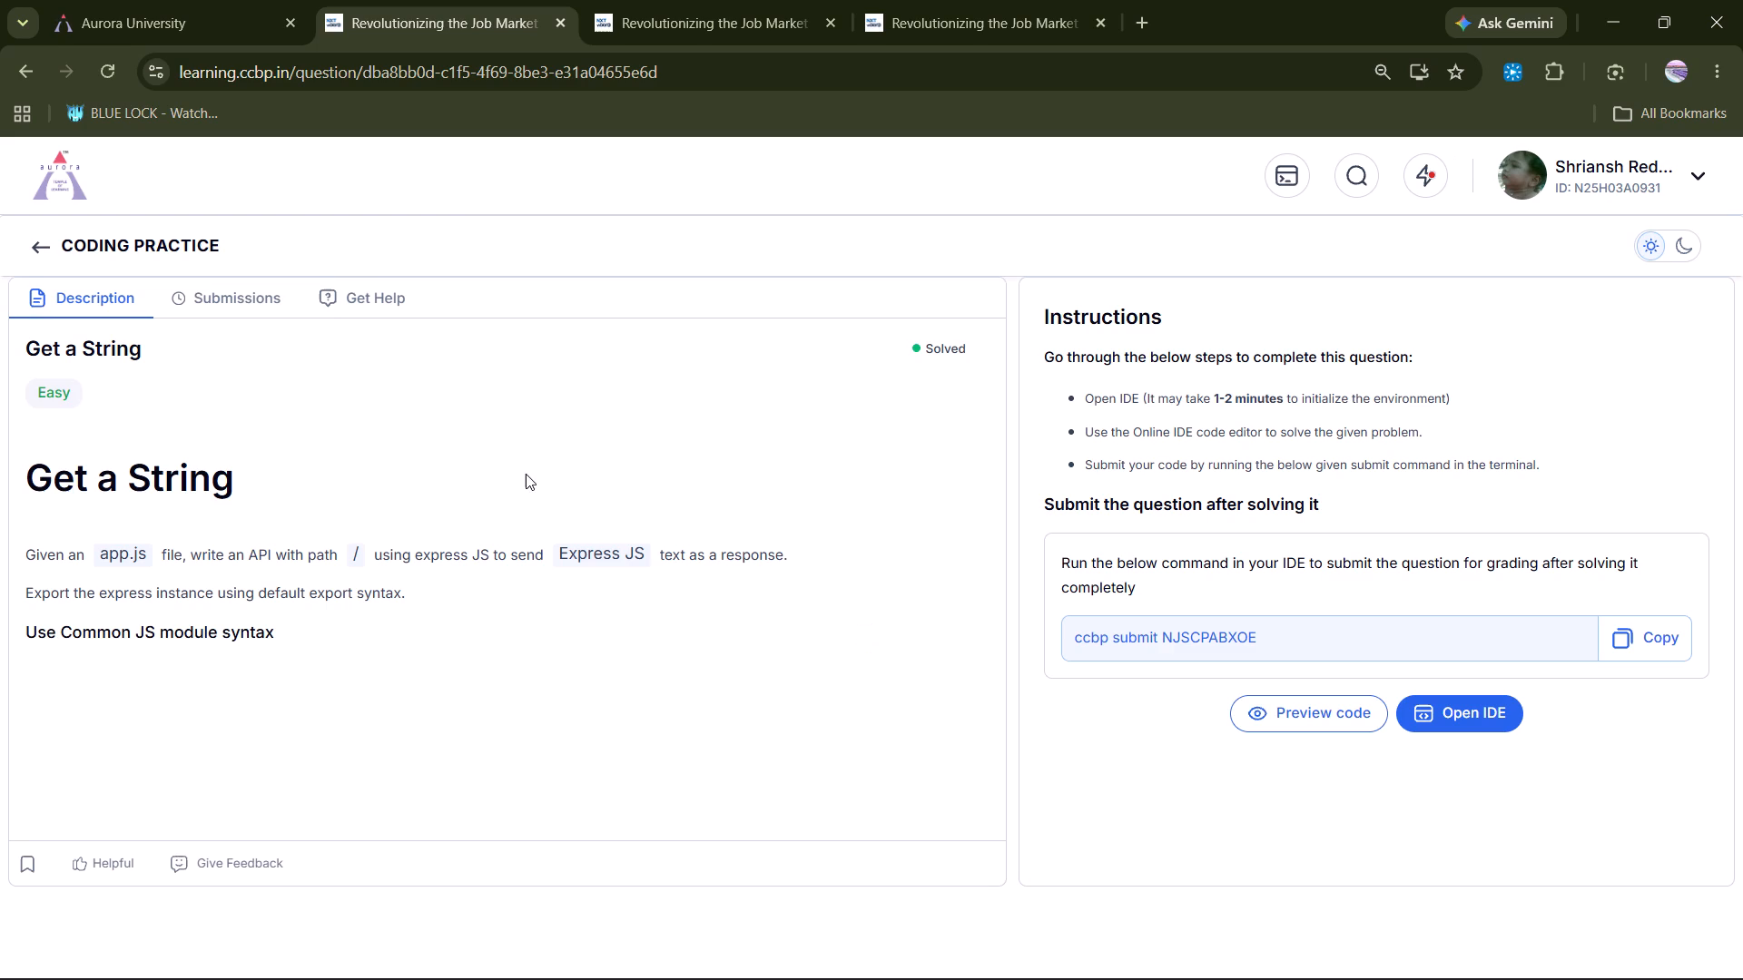
key(ctrl+Print)
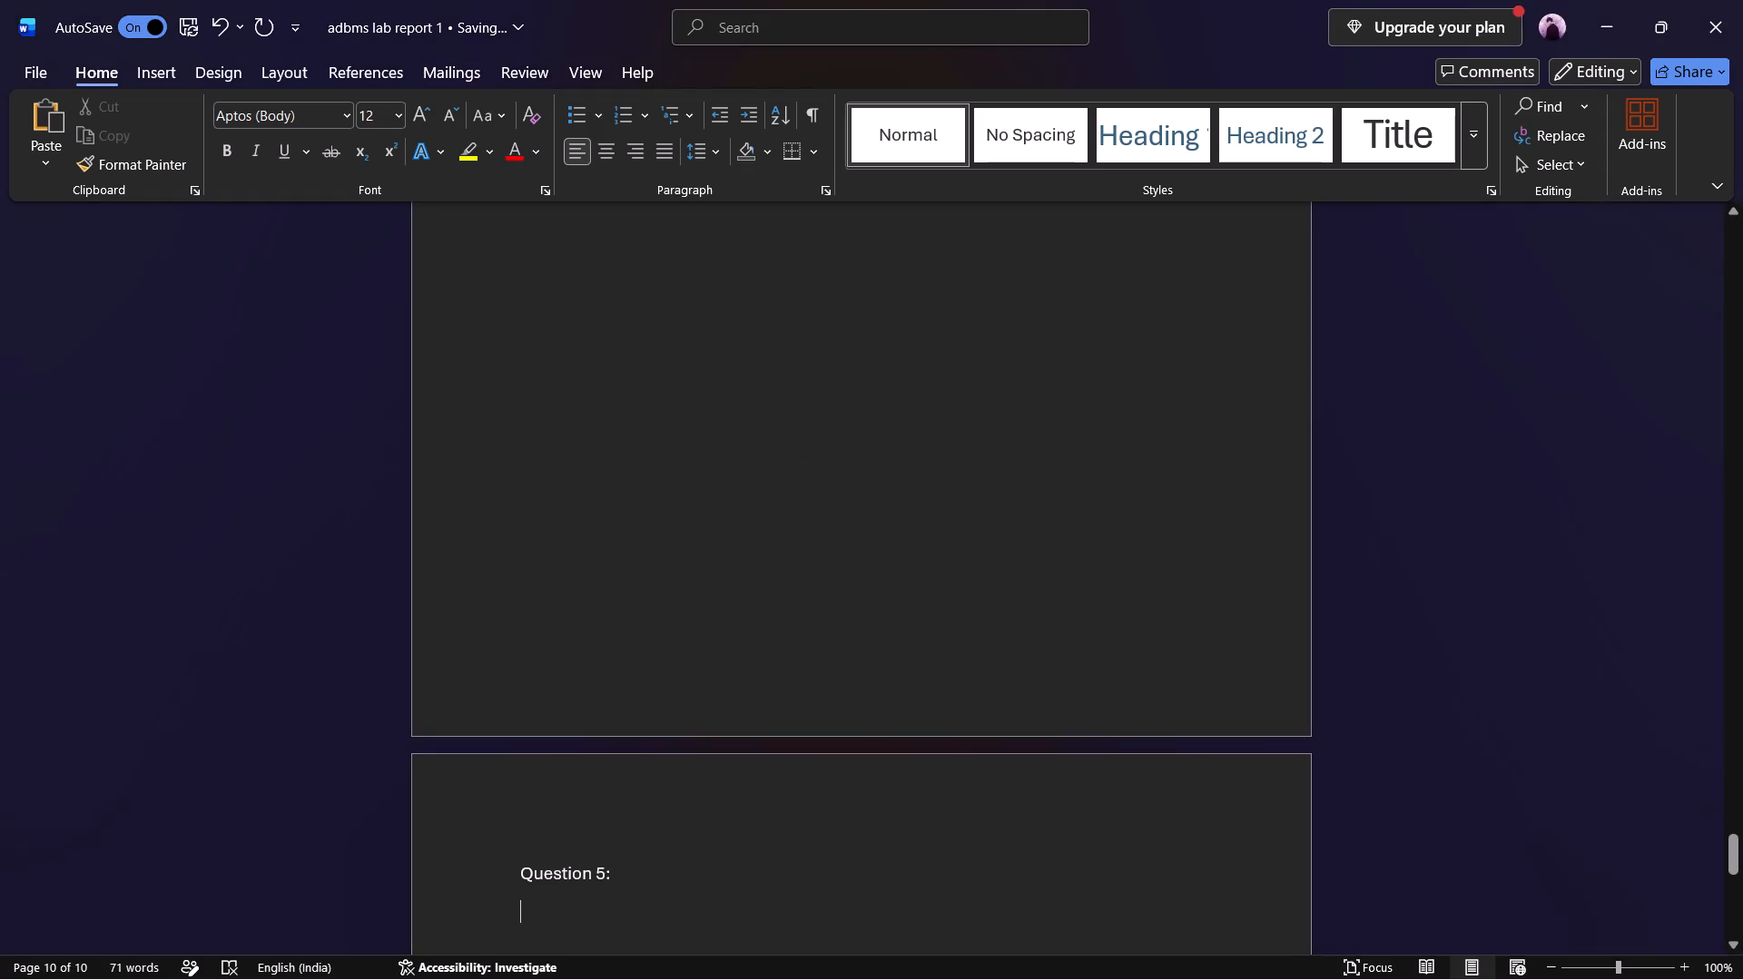
key(ctrl+v)
Add the label line "Code :" below the Get a String question screenshot, followed by an empty line.
key(Return)
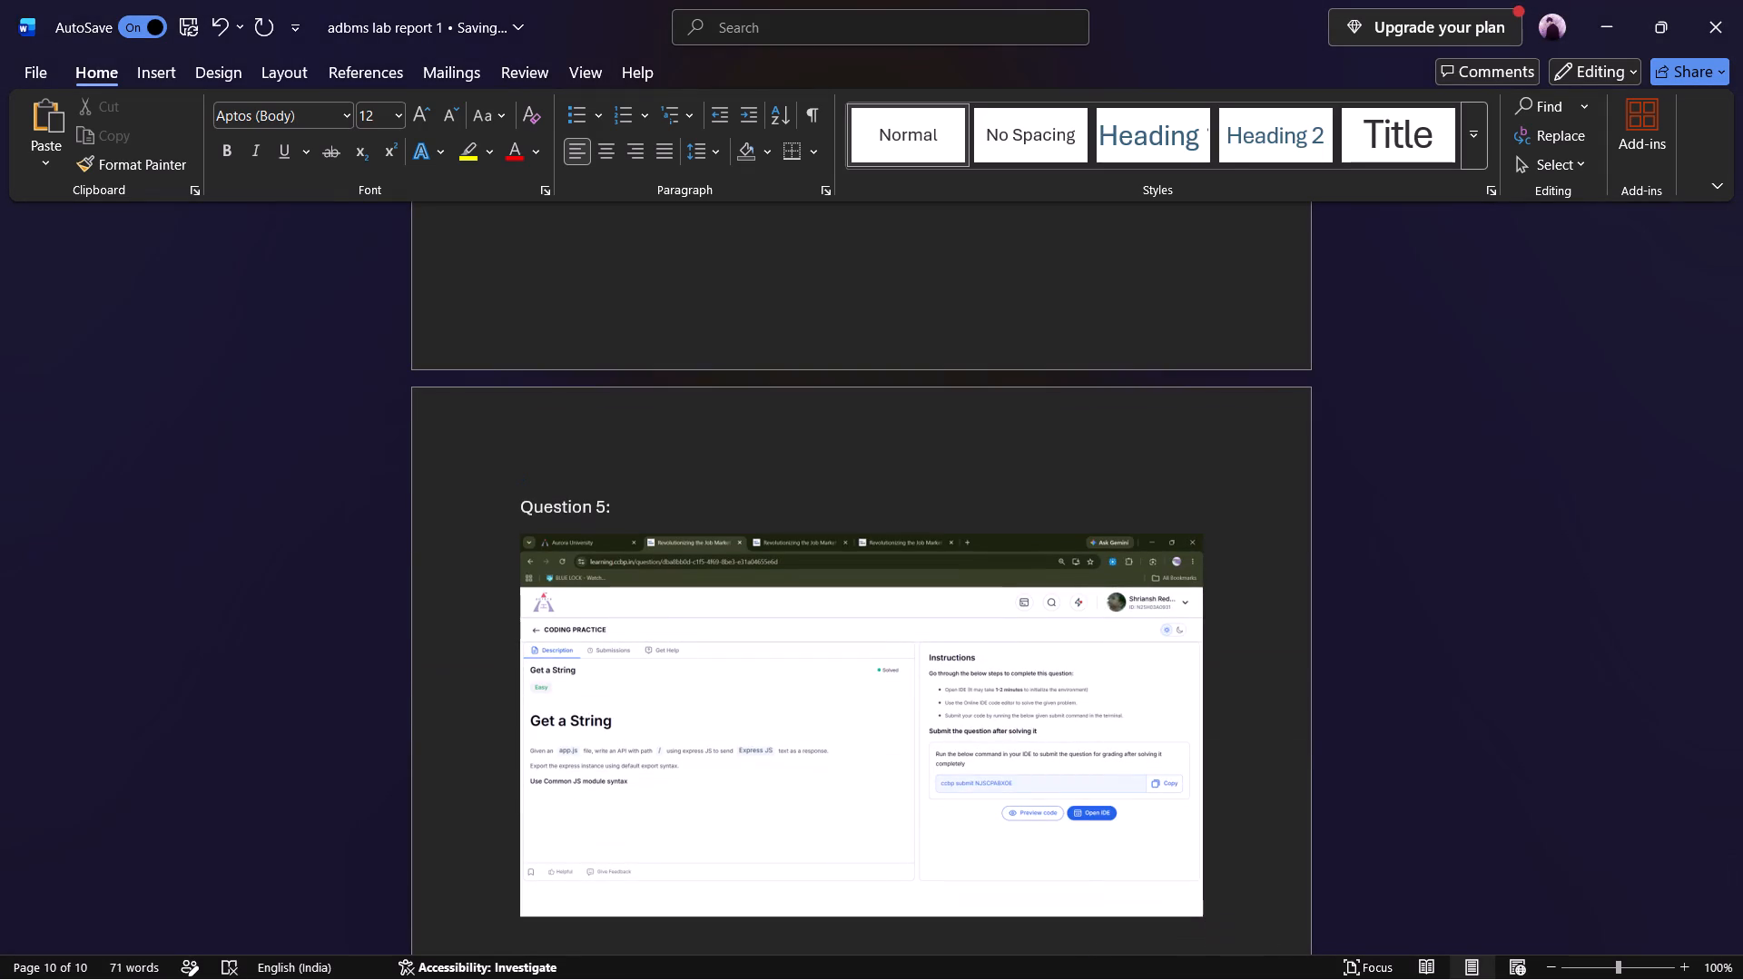
text(code)
key(space)
key(shift+colon)
key(Return)
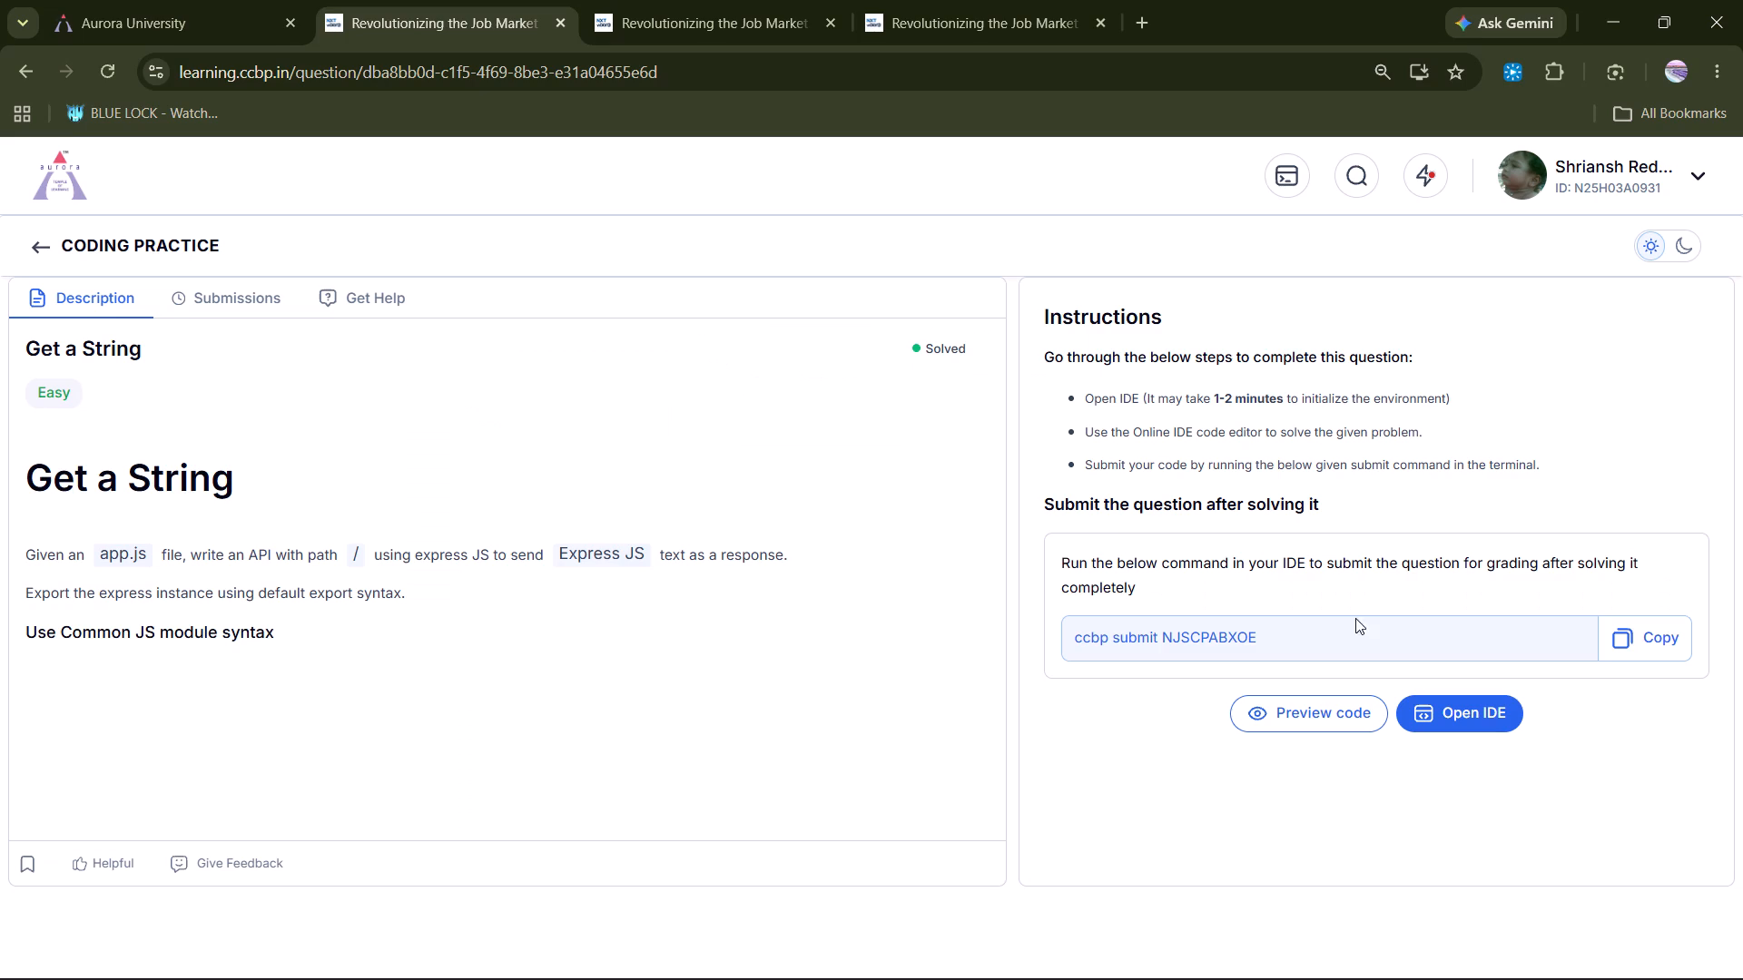
Switch to Chrome, open the code preview of Get a String, and paste its screenshot under "Code :" in Word.
click(1305, 721)
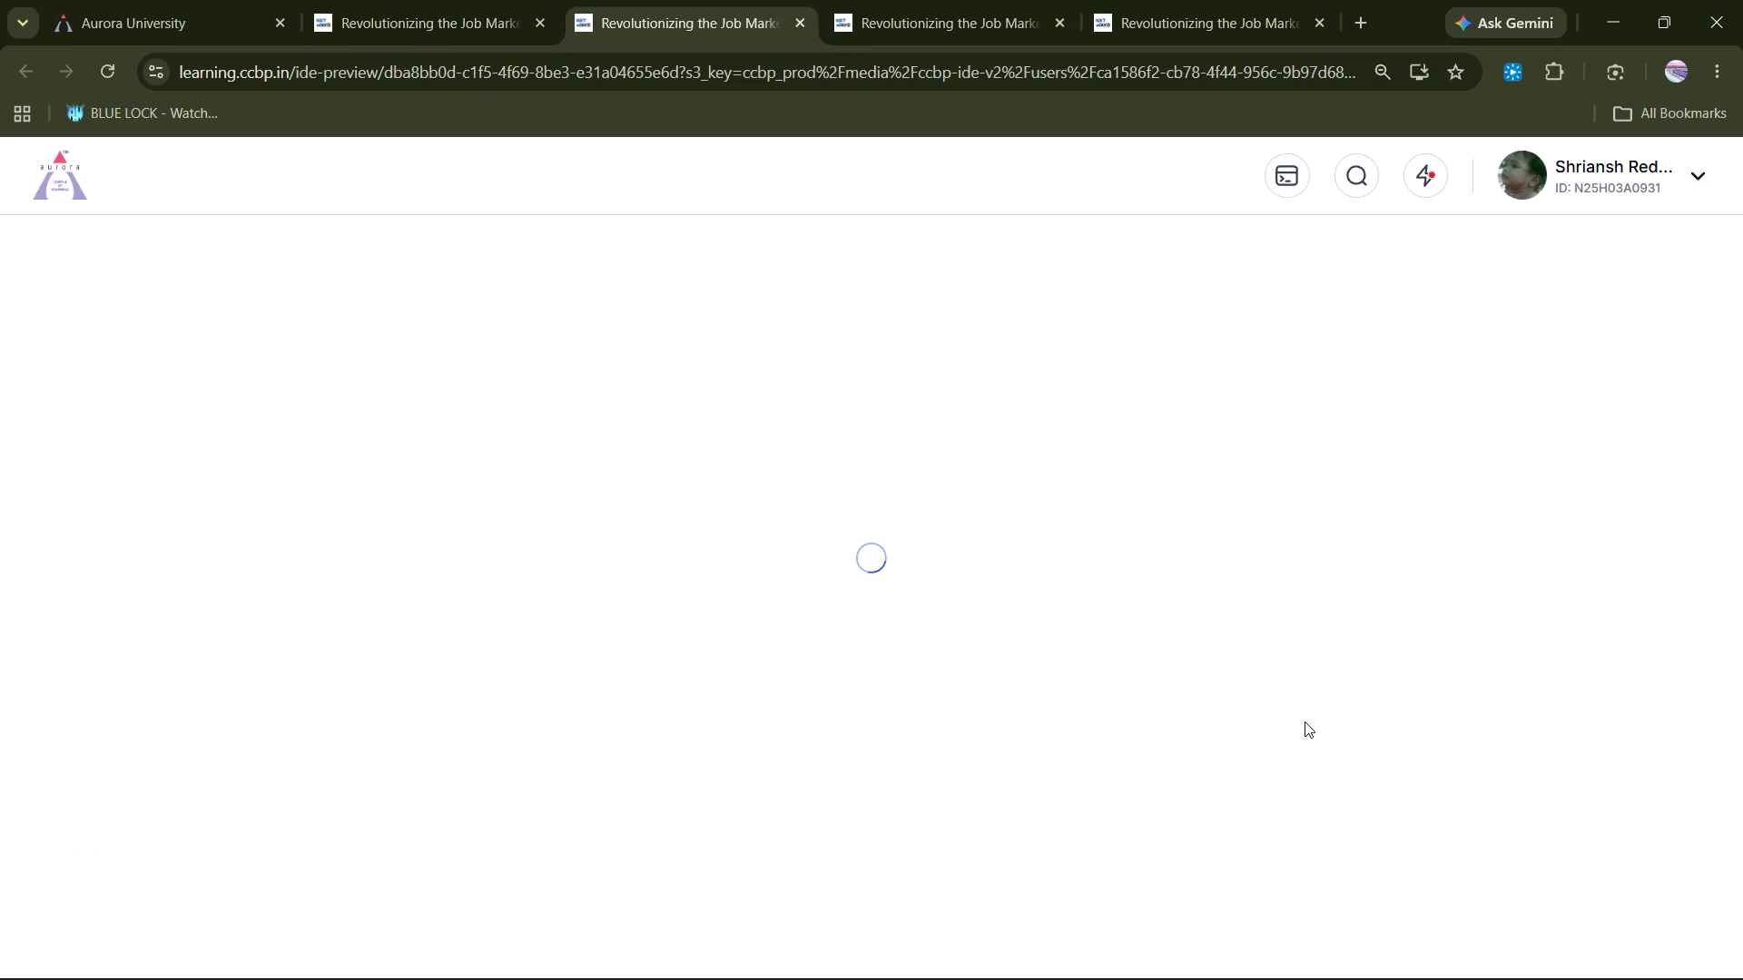
key(ctrl+Print)
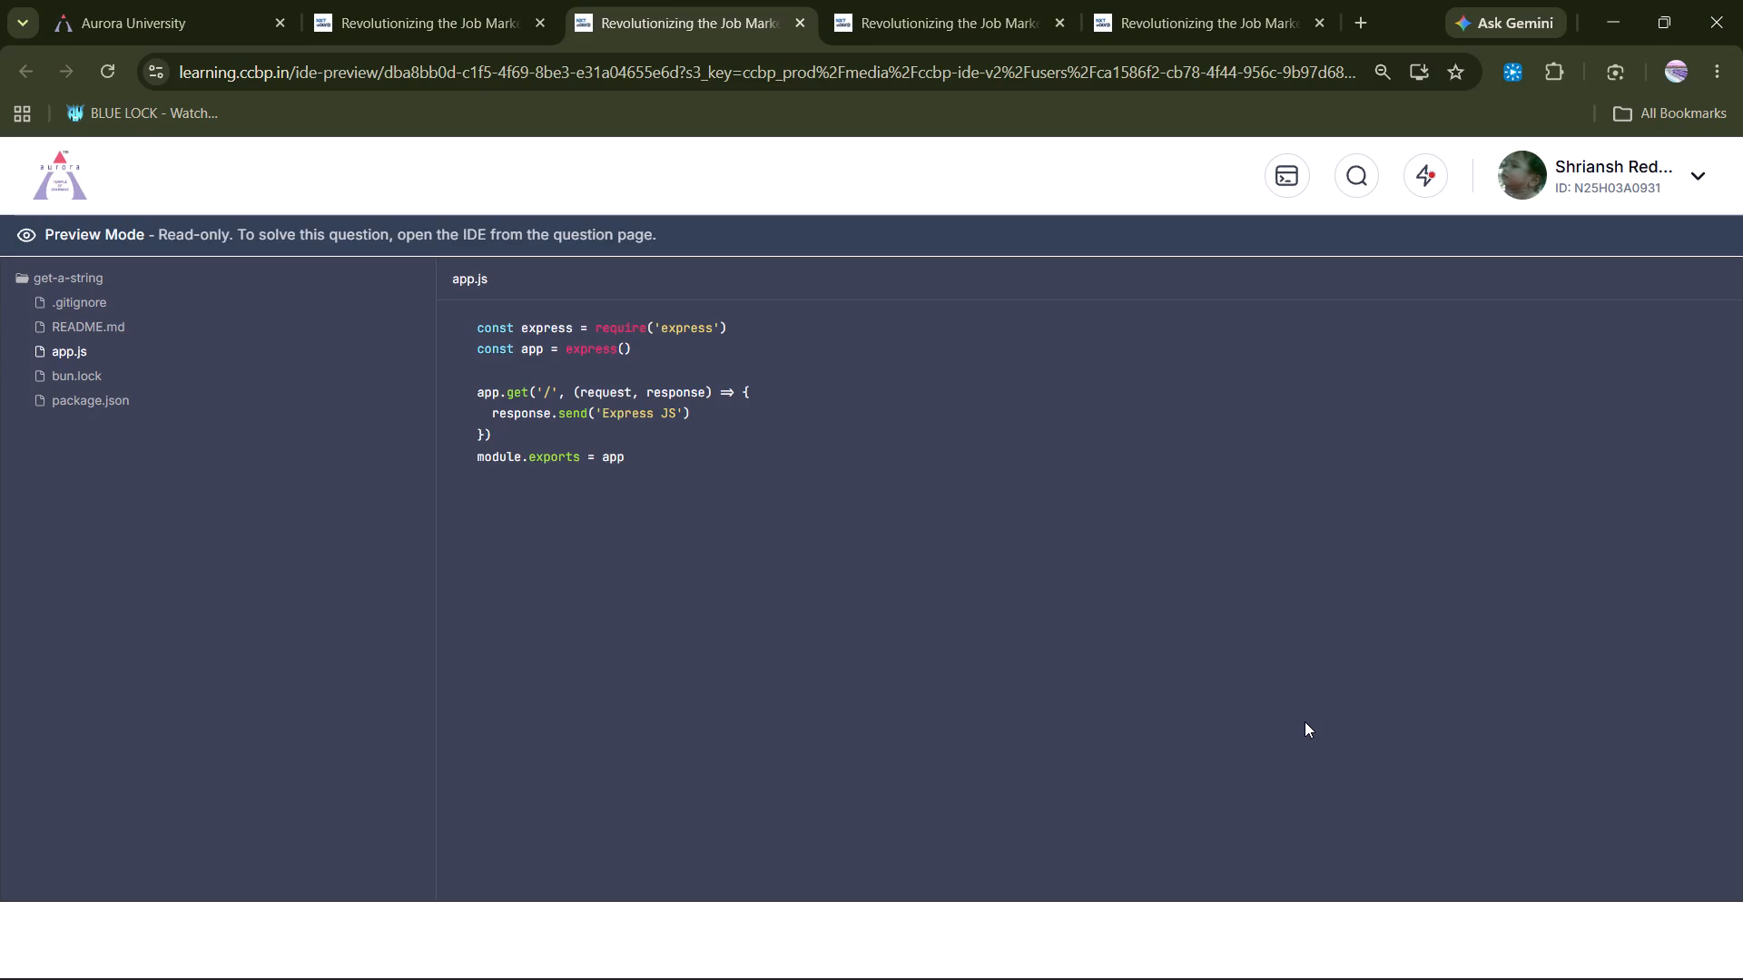
key(ctrl+v)
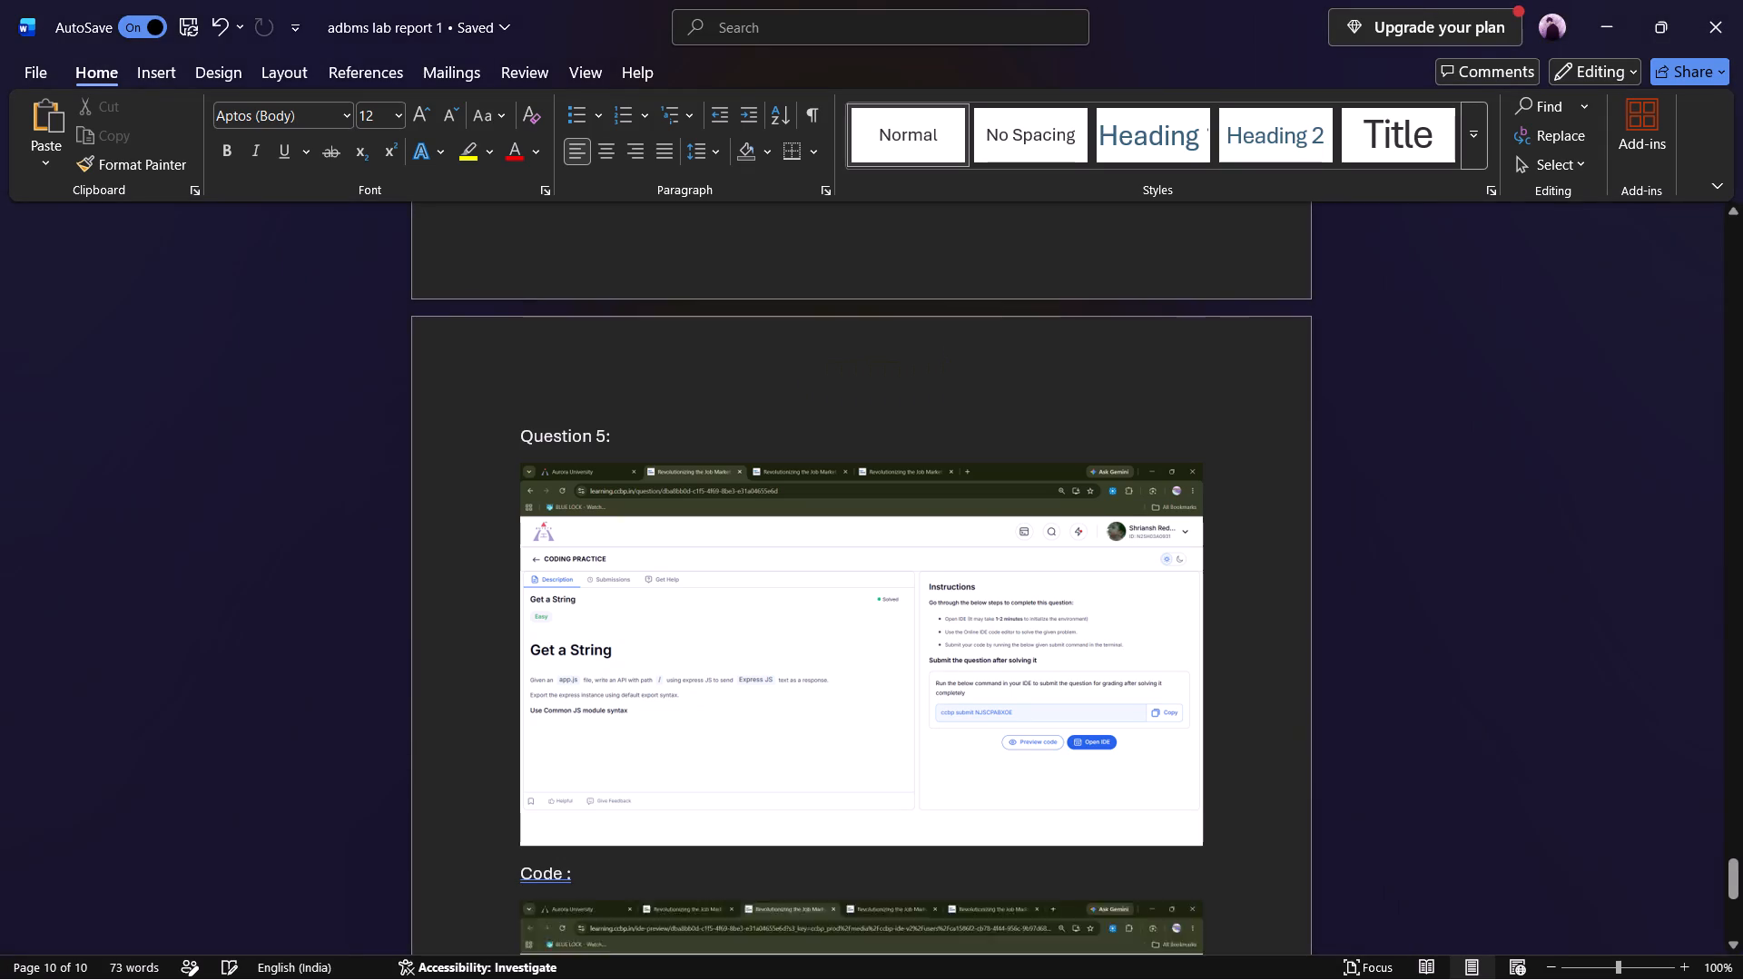
Move to a new page after the Get a String code screenshot using empty lines, and add the label line "Test cases:" there.
key(Return)
key(Return)
key(Return)
key(Return)
key(Return)
key(Return)
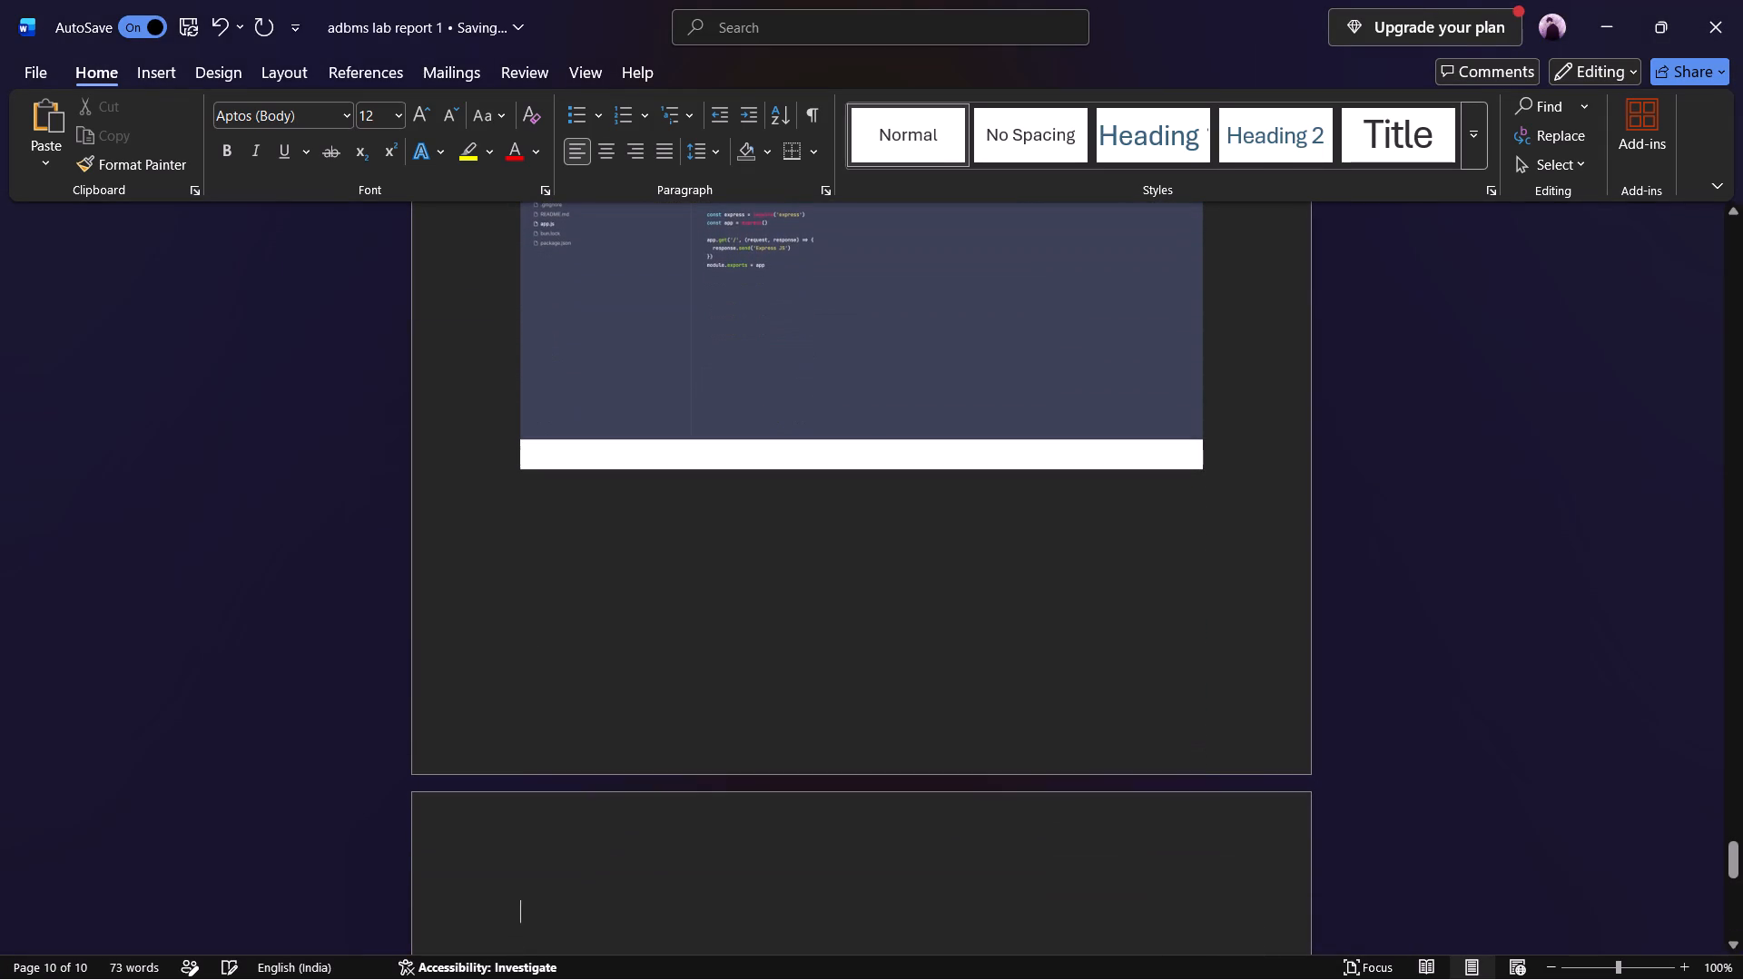
text(test cases)
key(shift+colon)
key(Return)
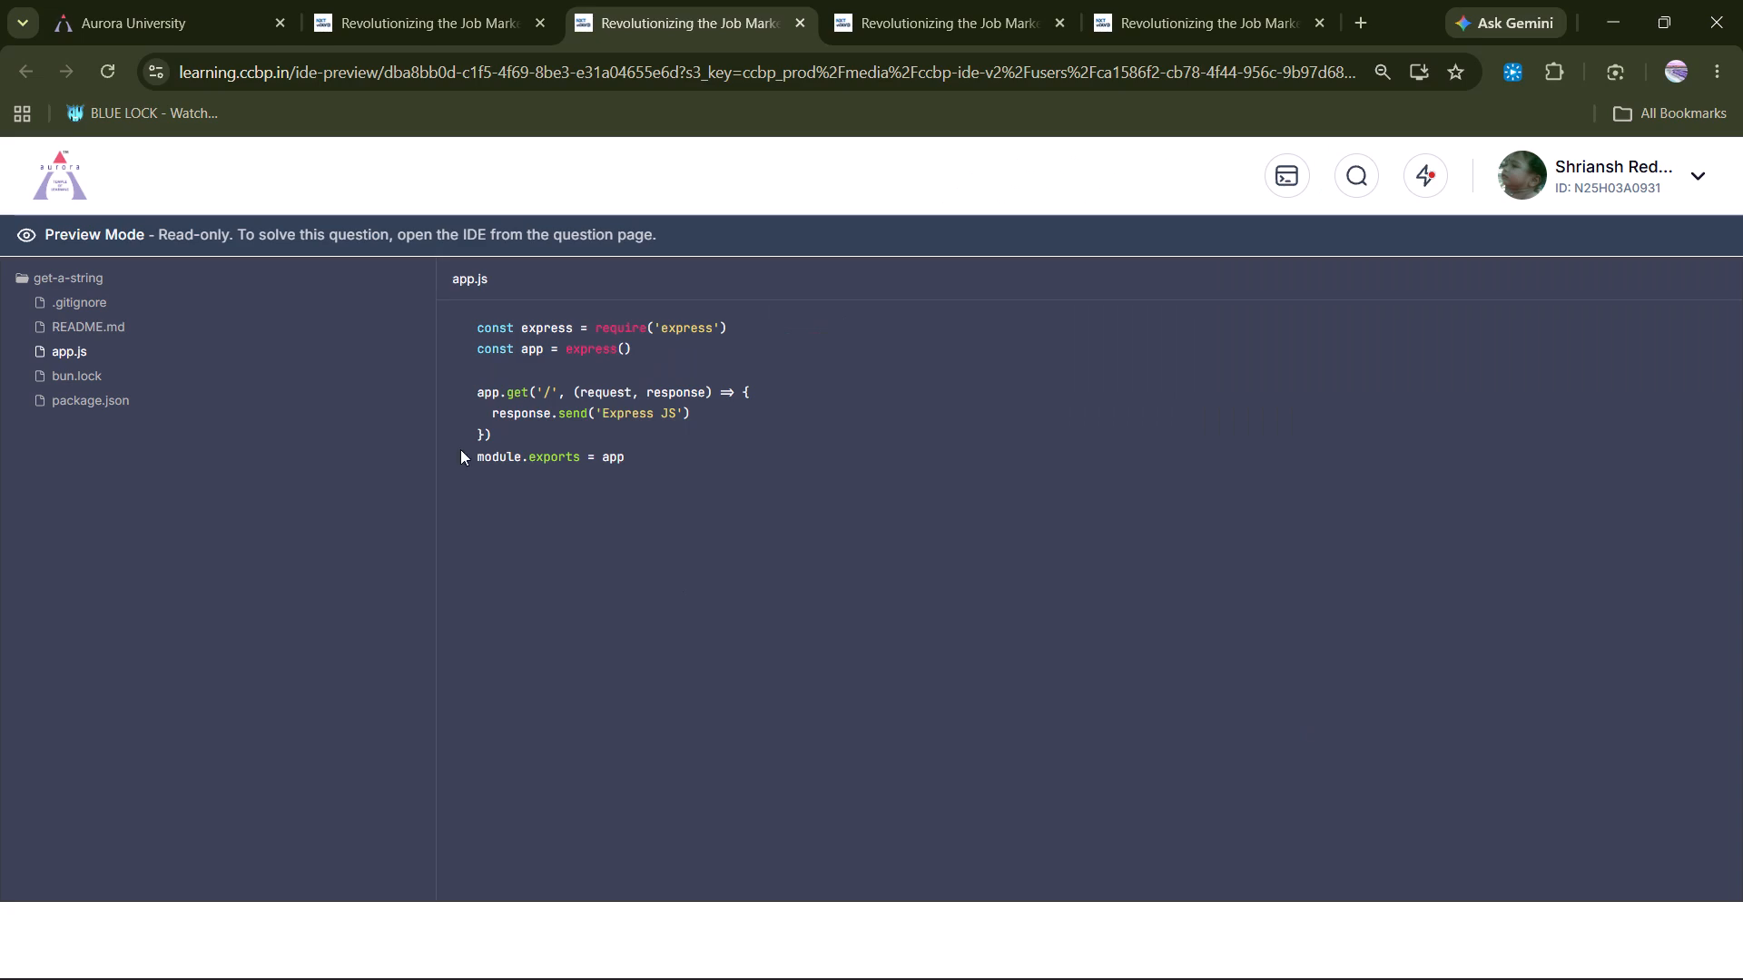
Switch to Chrome, return to the Get a String question page, and close the three leftover preview and submission tabs.
drag(319, 0, 447, 0)
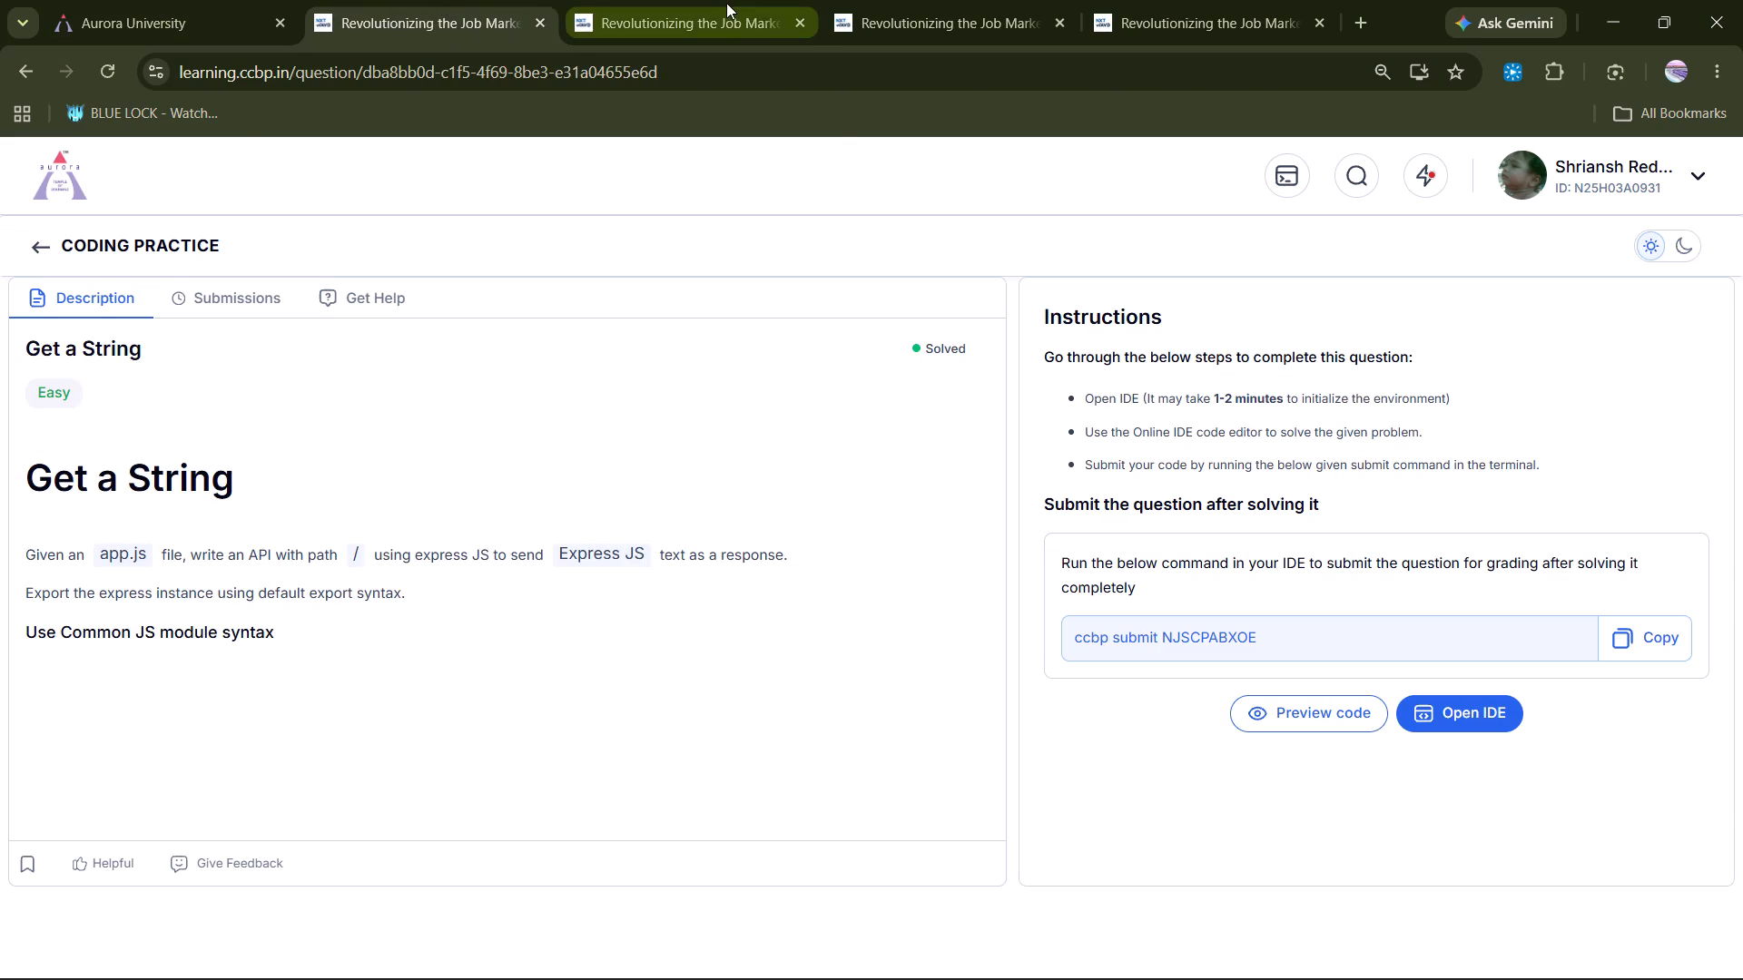
click(805, 22)
click(805, 22)
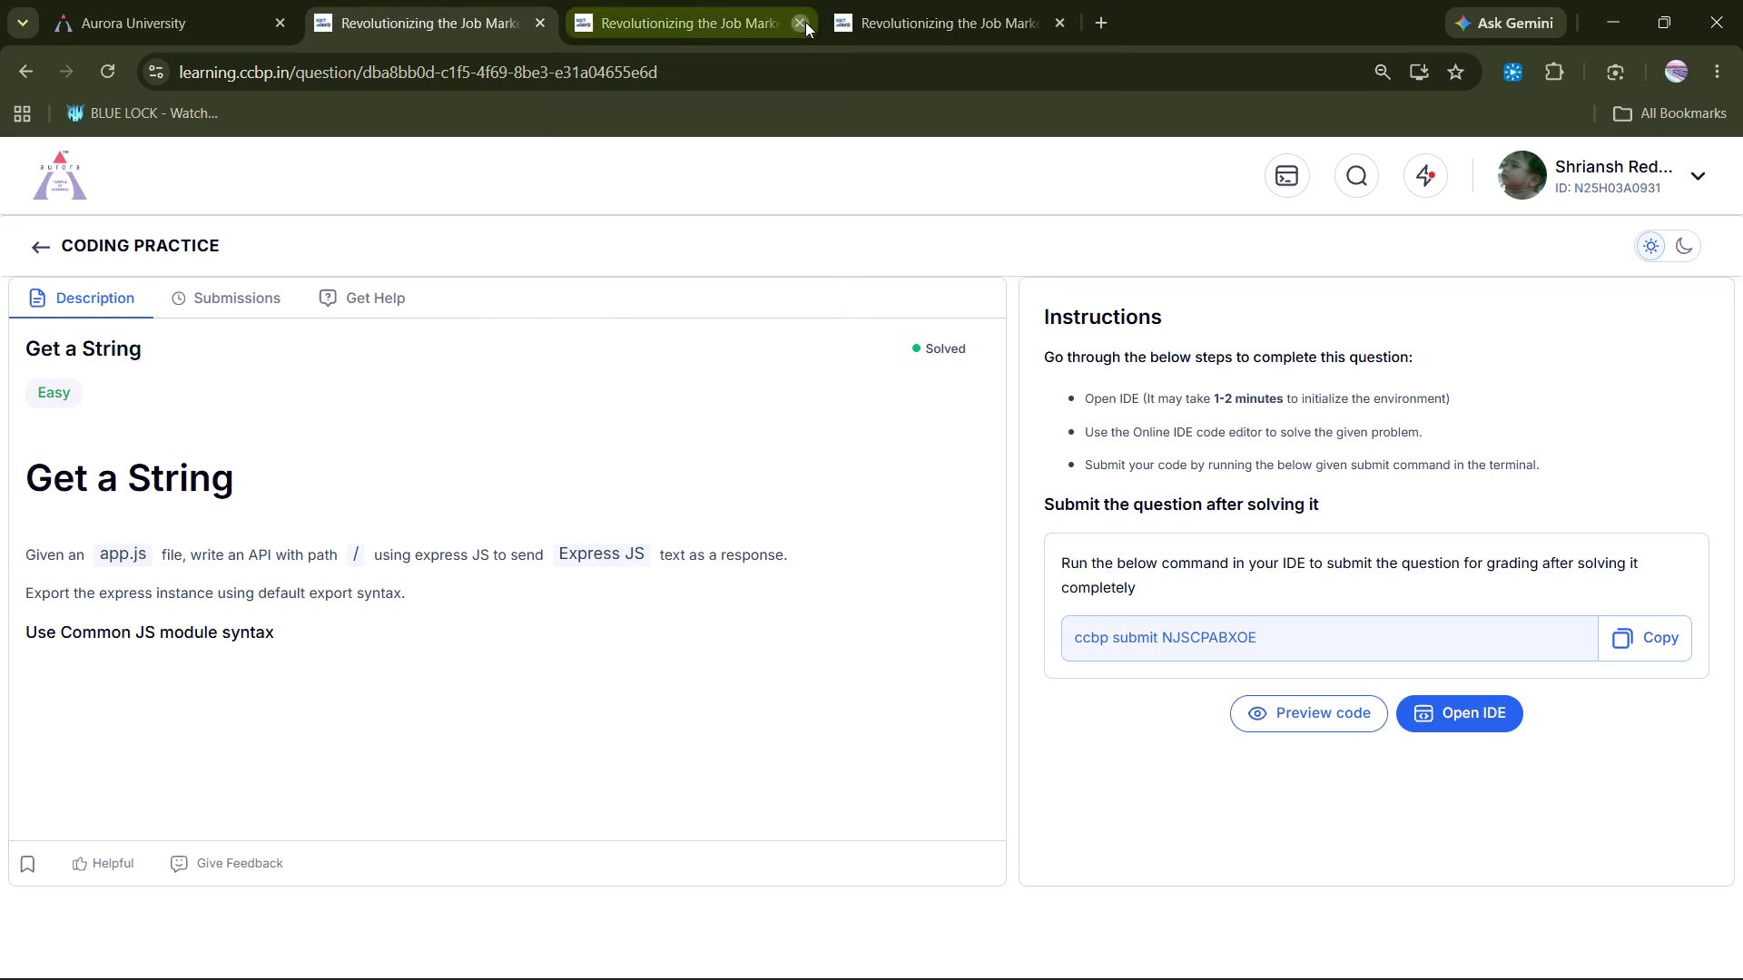
click(805, 22)
Open the test case results of the Get a String submission, and paste their screenshot under "Test cases:" in Word.
click(262, 291)
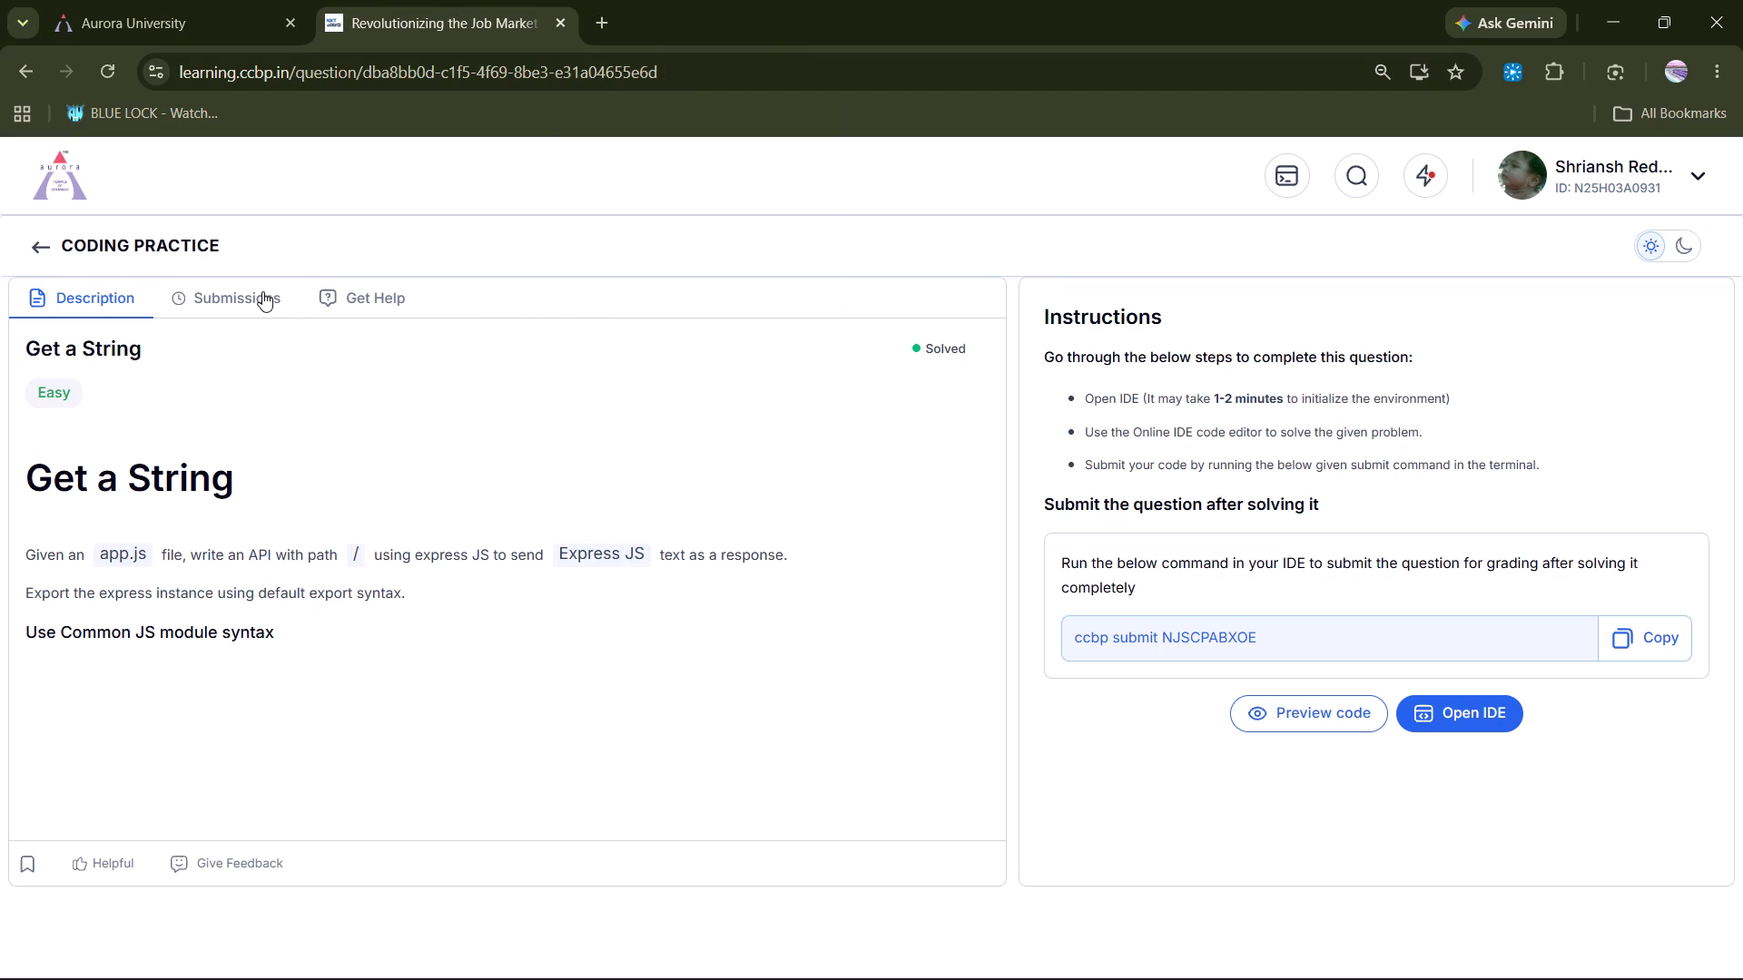
click(448, 377)
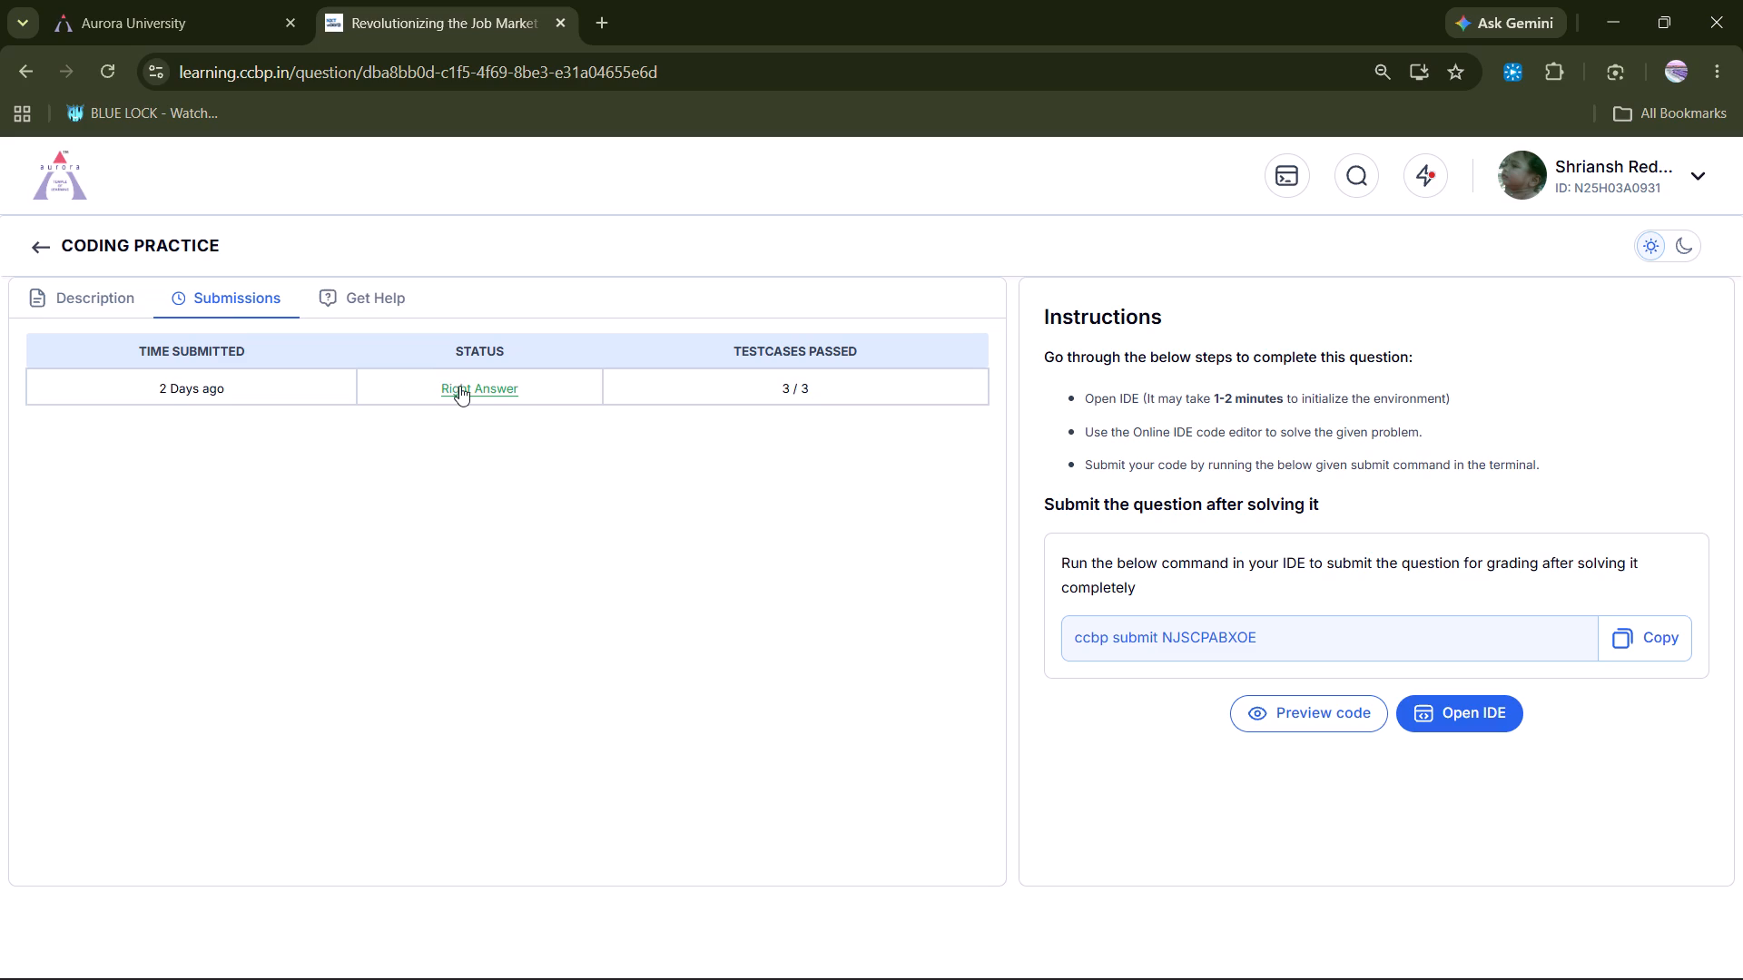
click(459, 386)
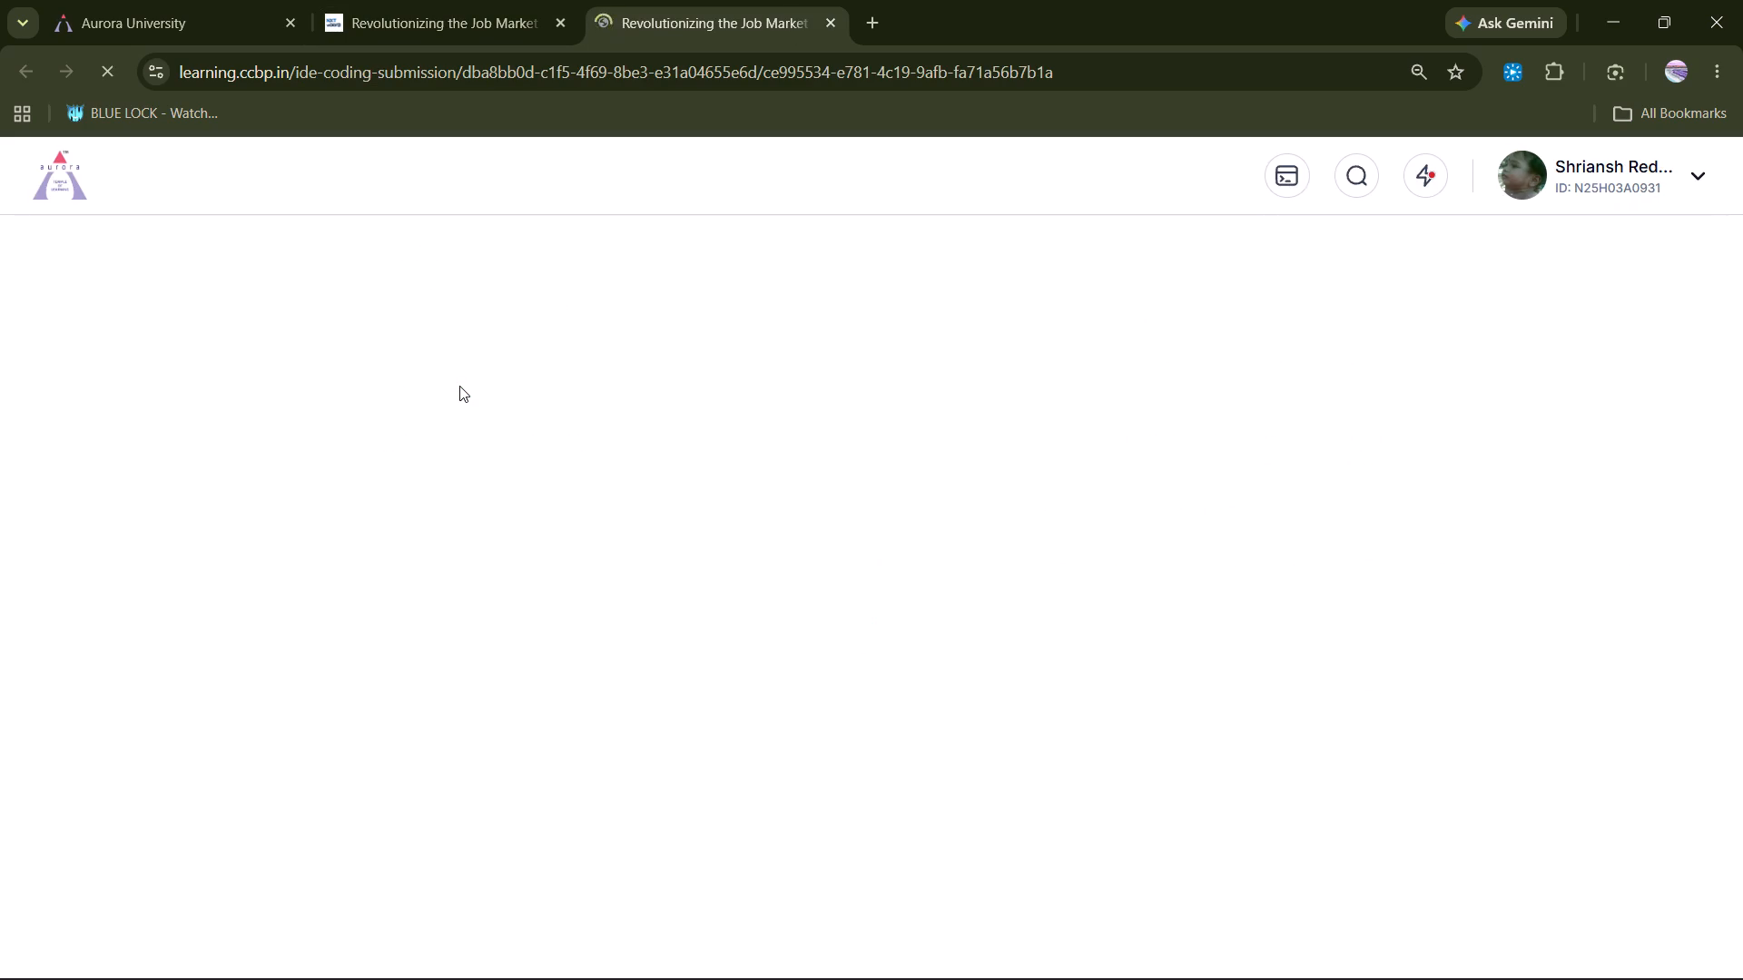
key(ctrl+Print)
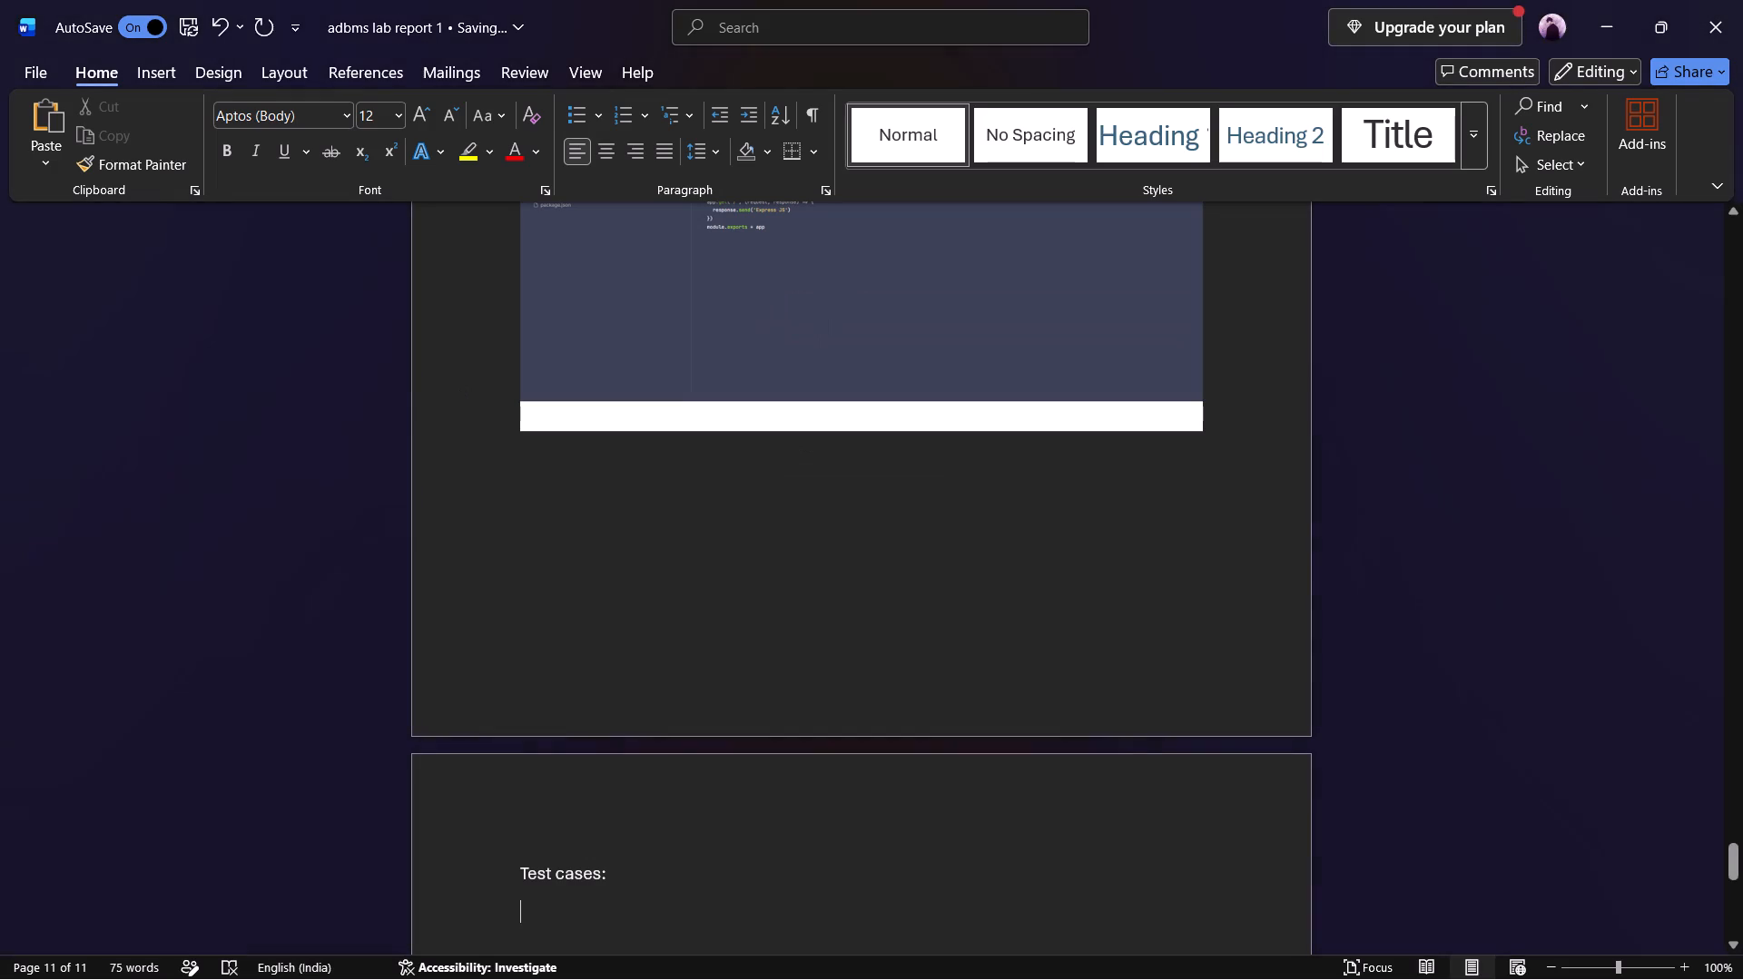
key(ctrl+v)
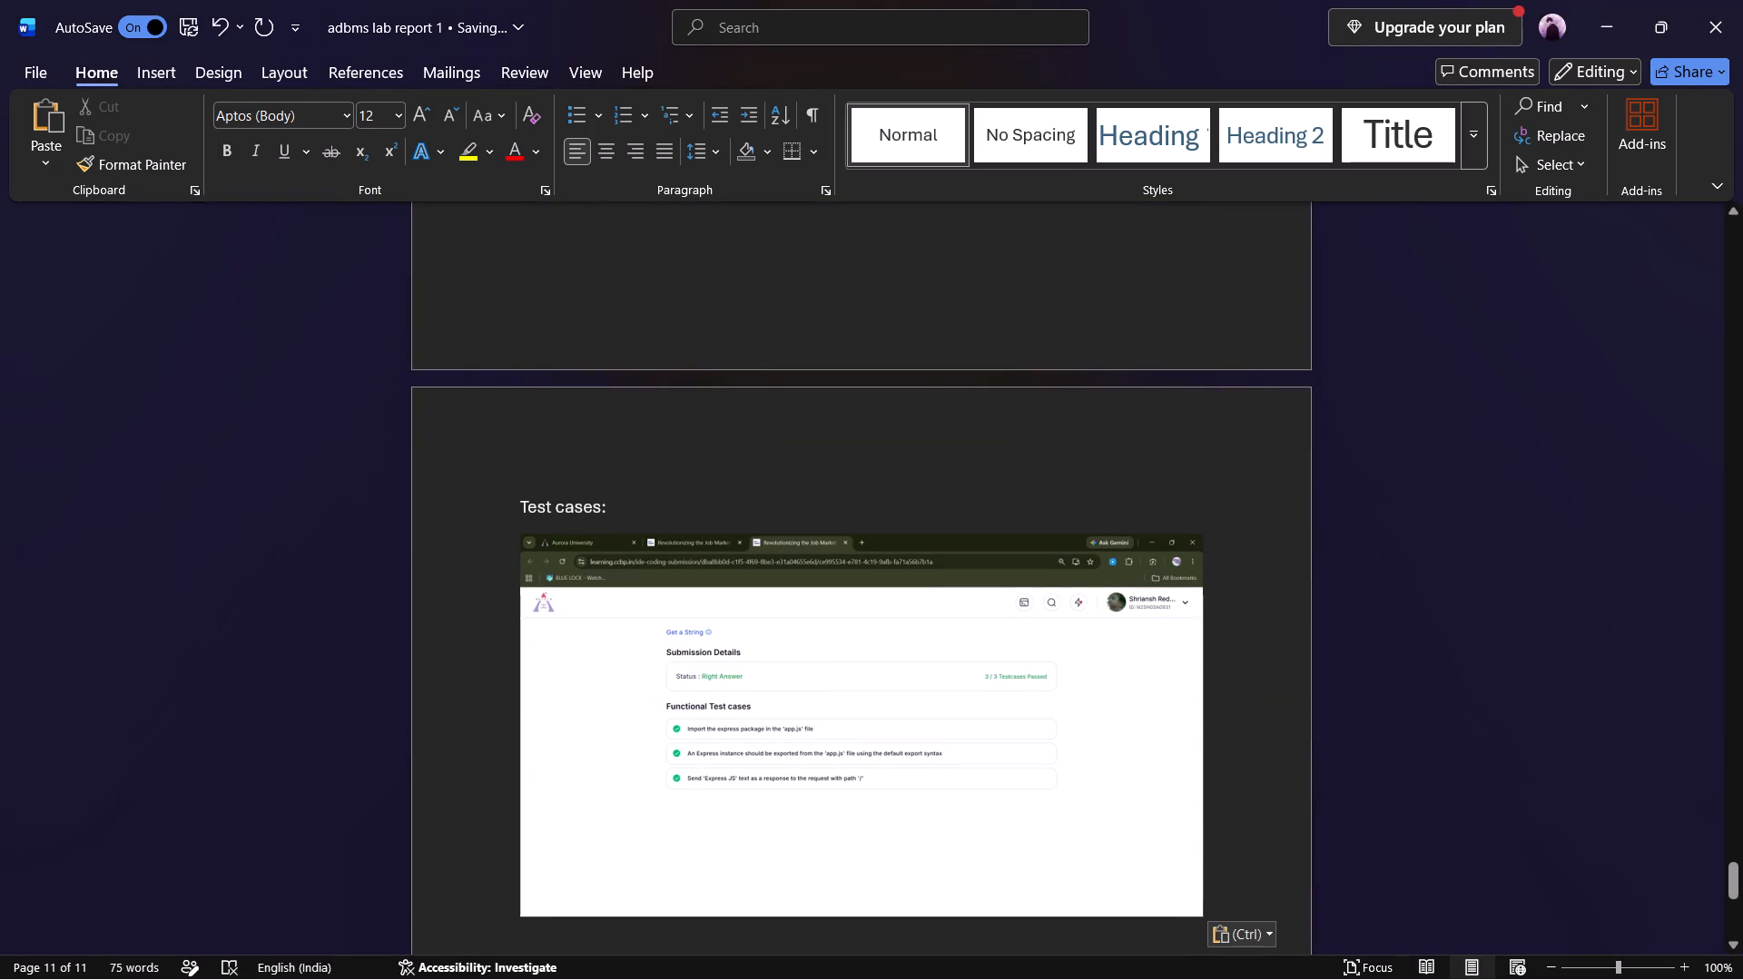
Review the whole report from the Question 5 test cases back to the assessment details table on the first page.
scroll(487, 538, down, 8)
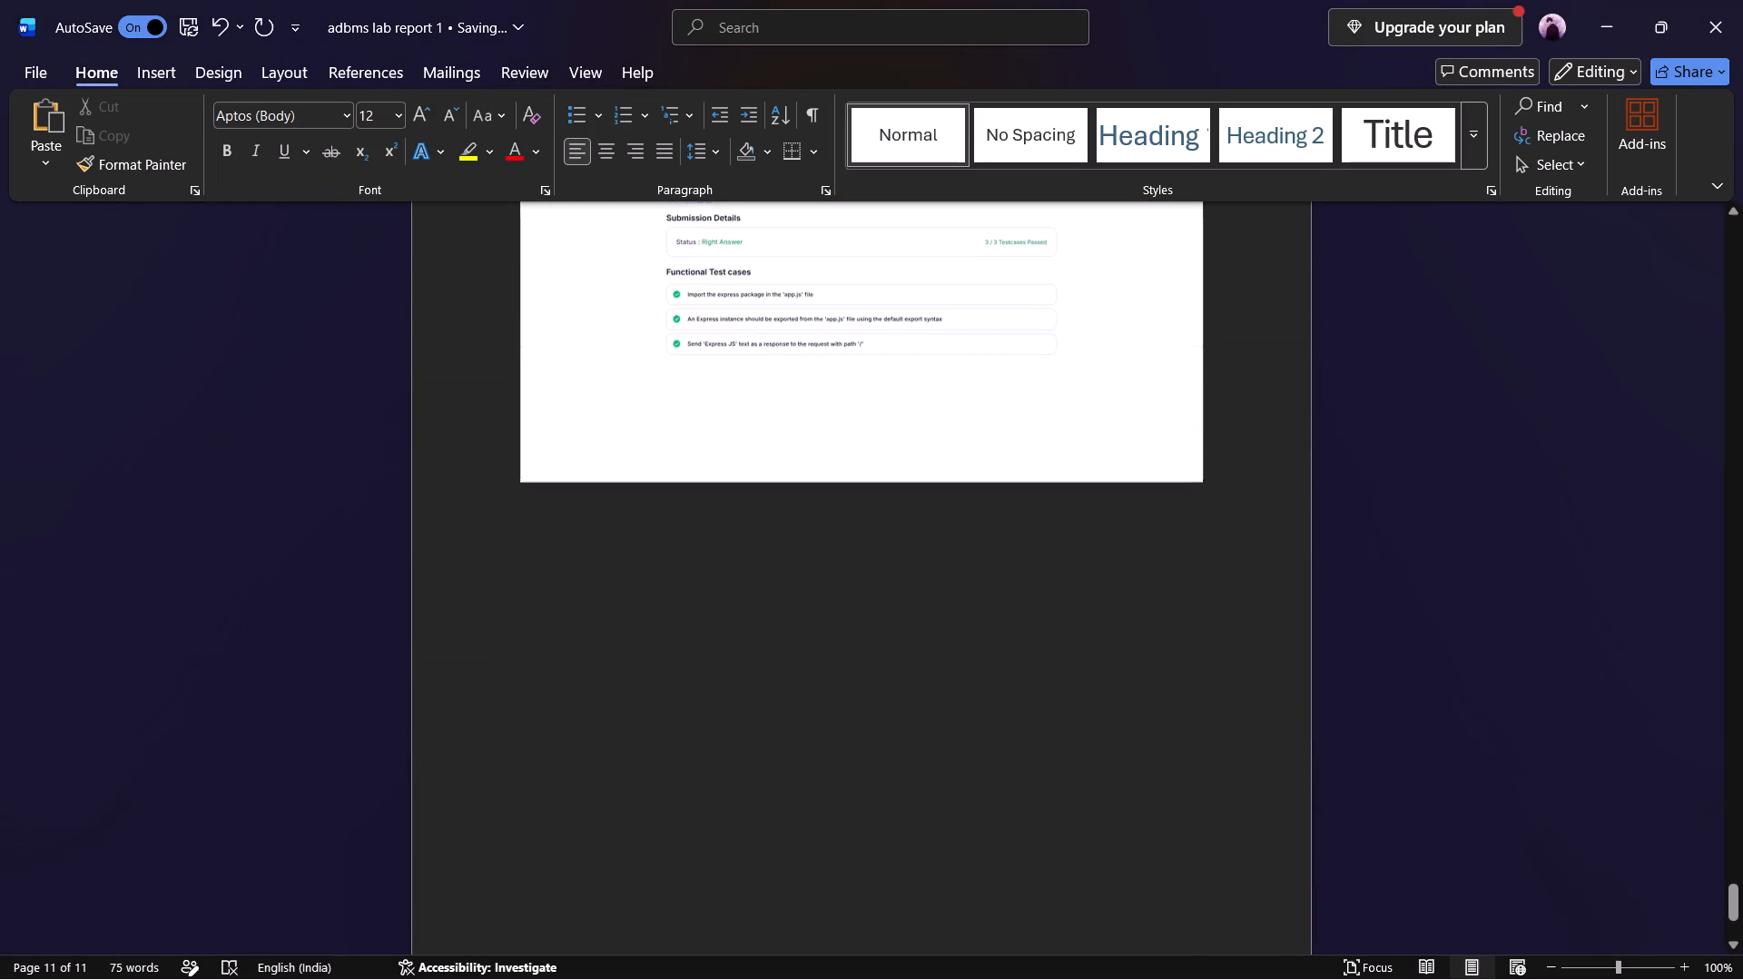
scroll(491, 548, up, 19)
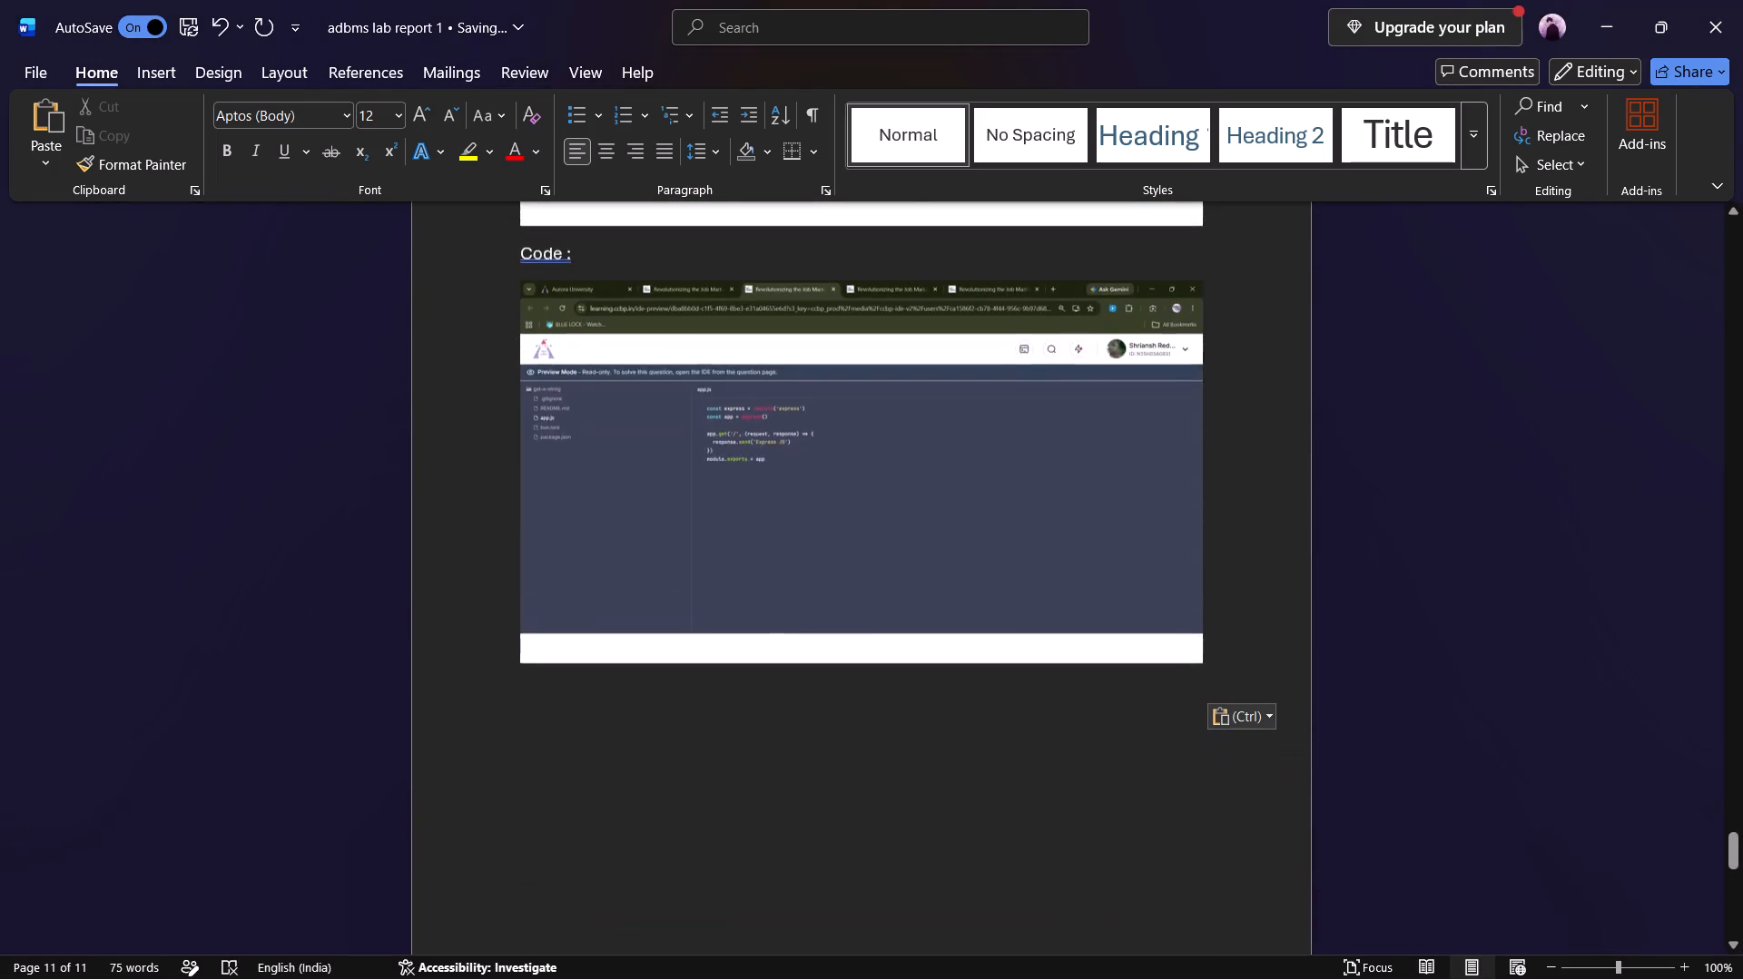
scroll(497, 551, up, 19)
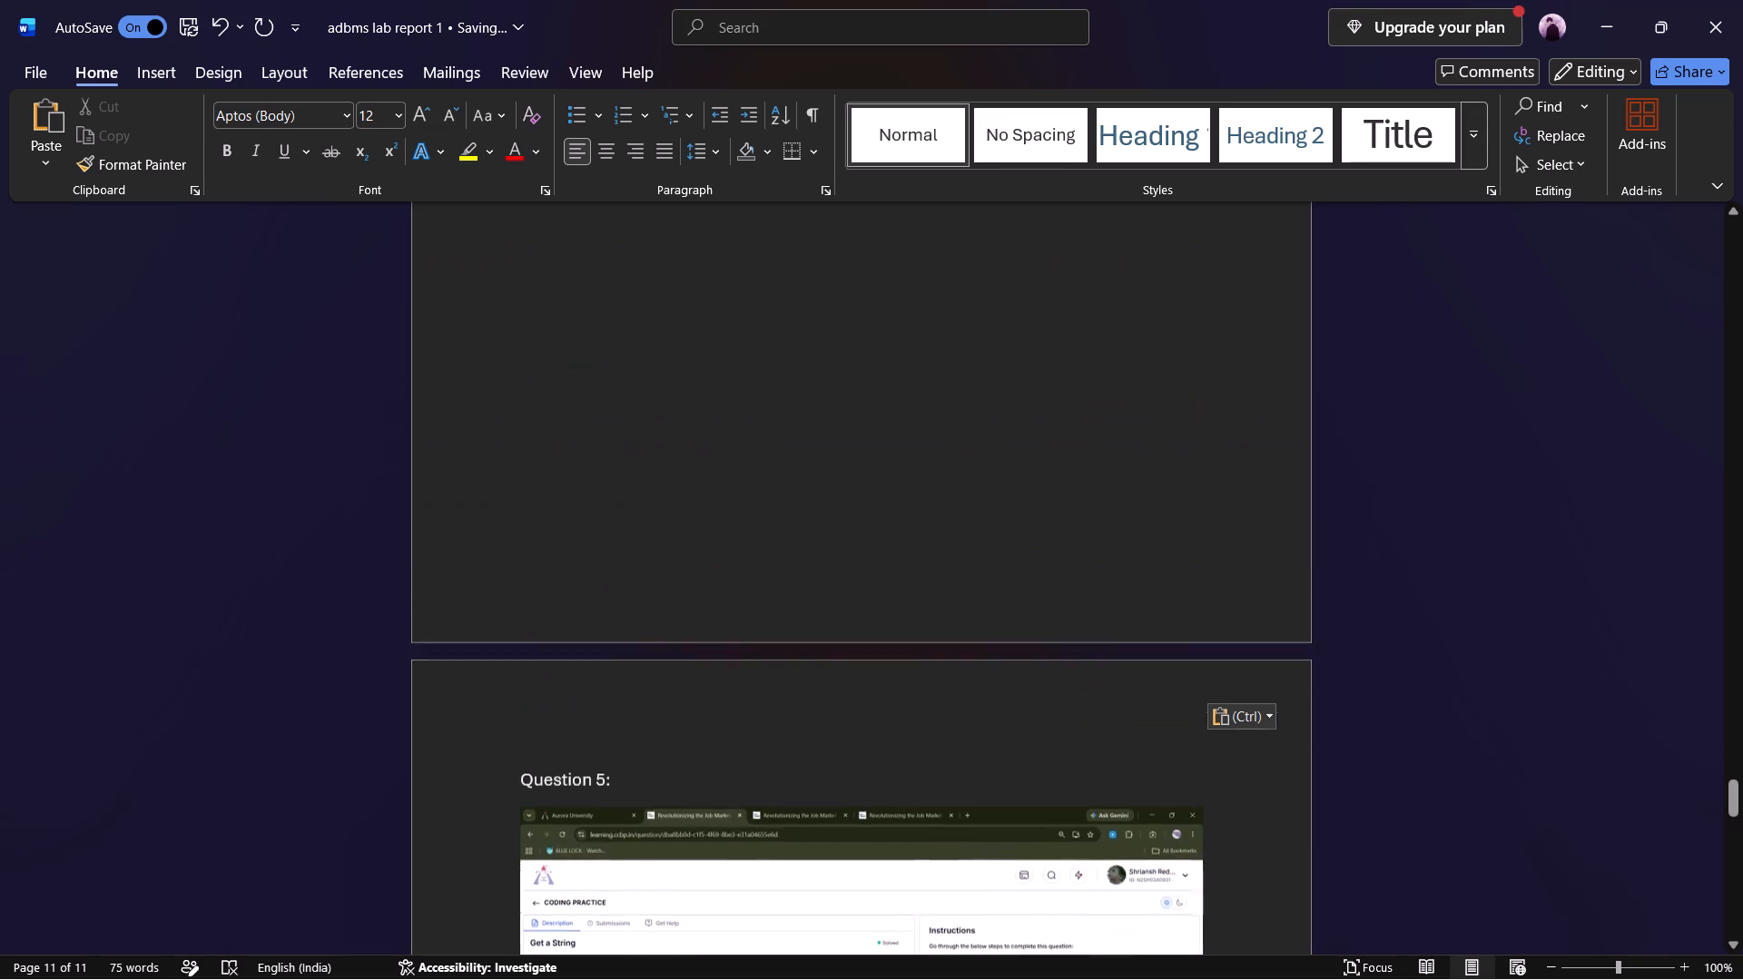
scroll(497, 551, up, 13)
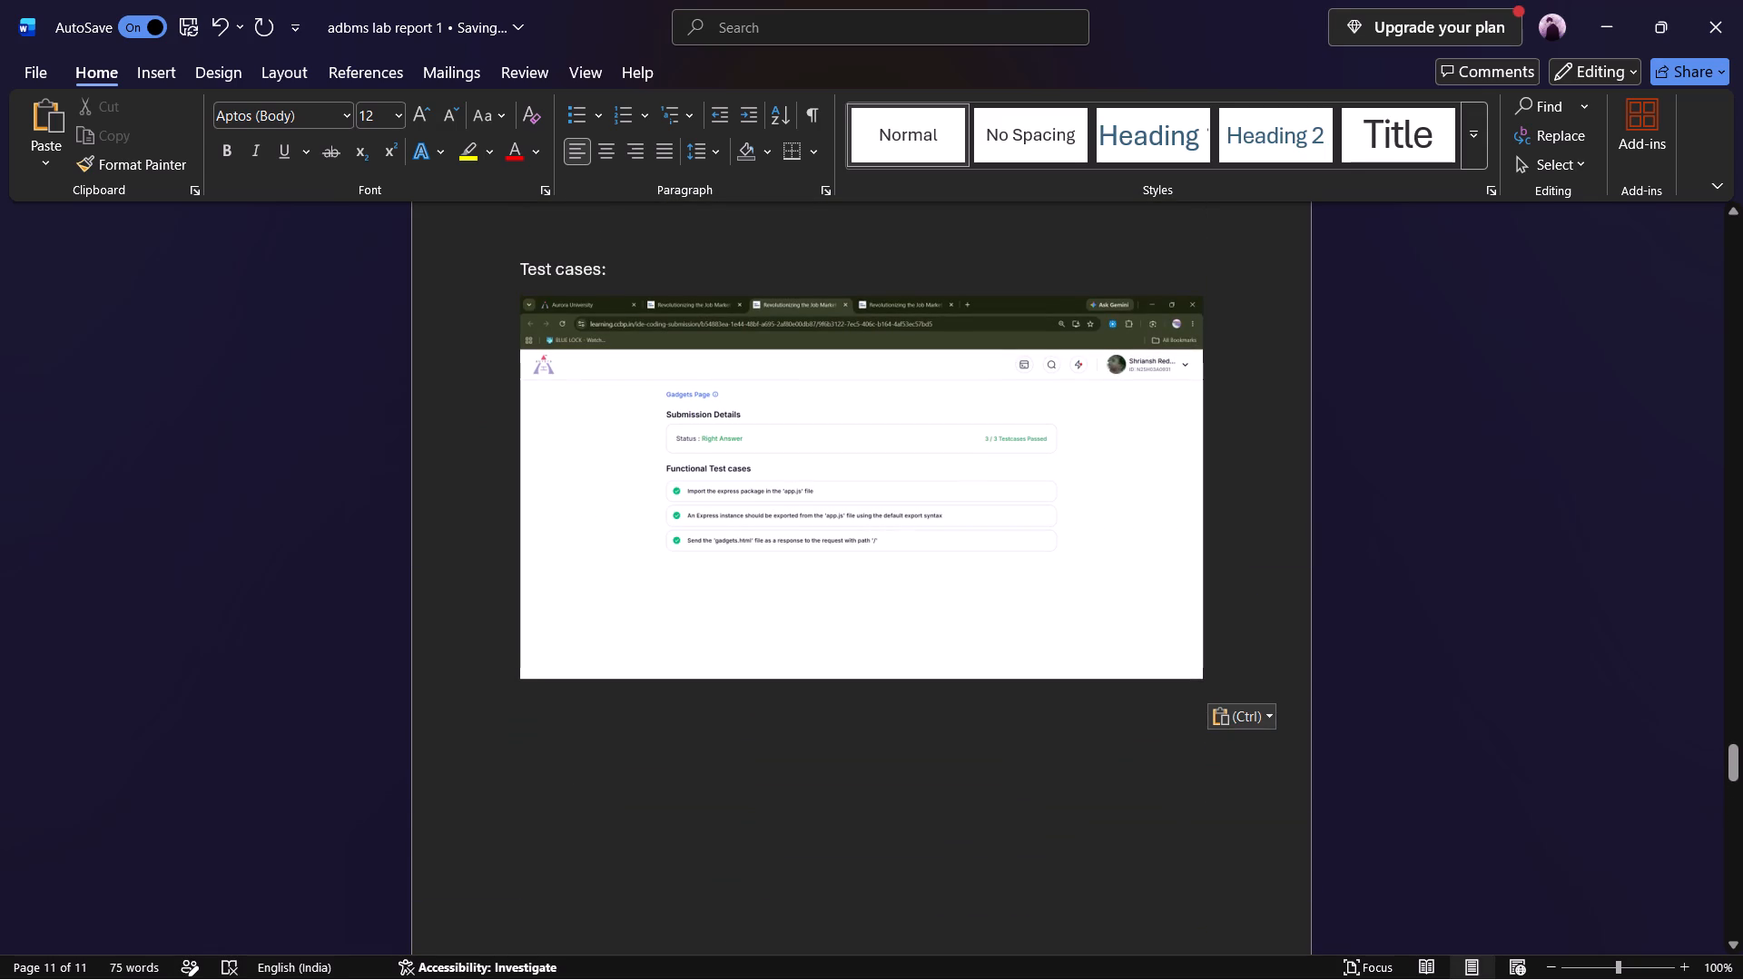
click(620, 559)
click(689, 742)
scroll(680, 701, up, 5)
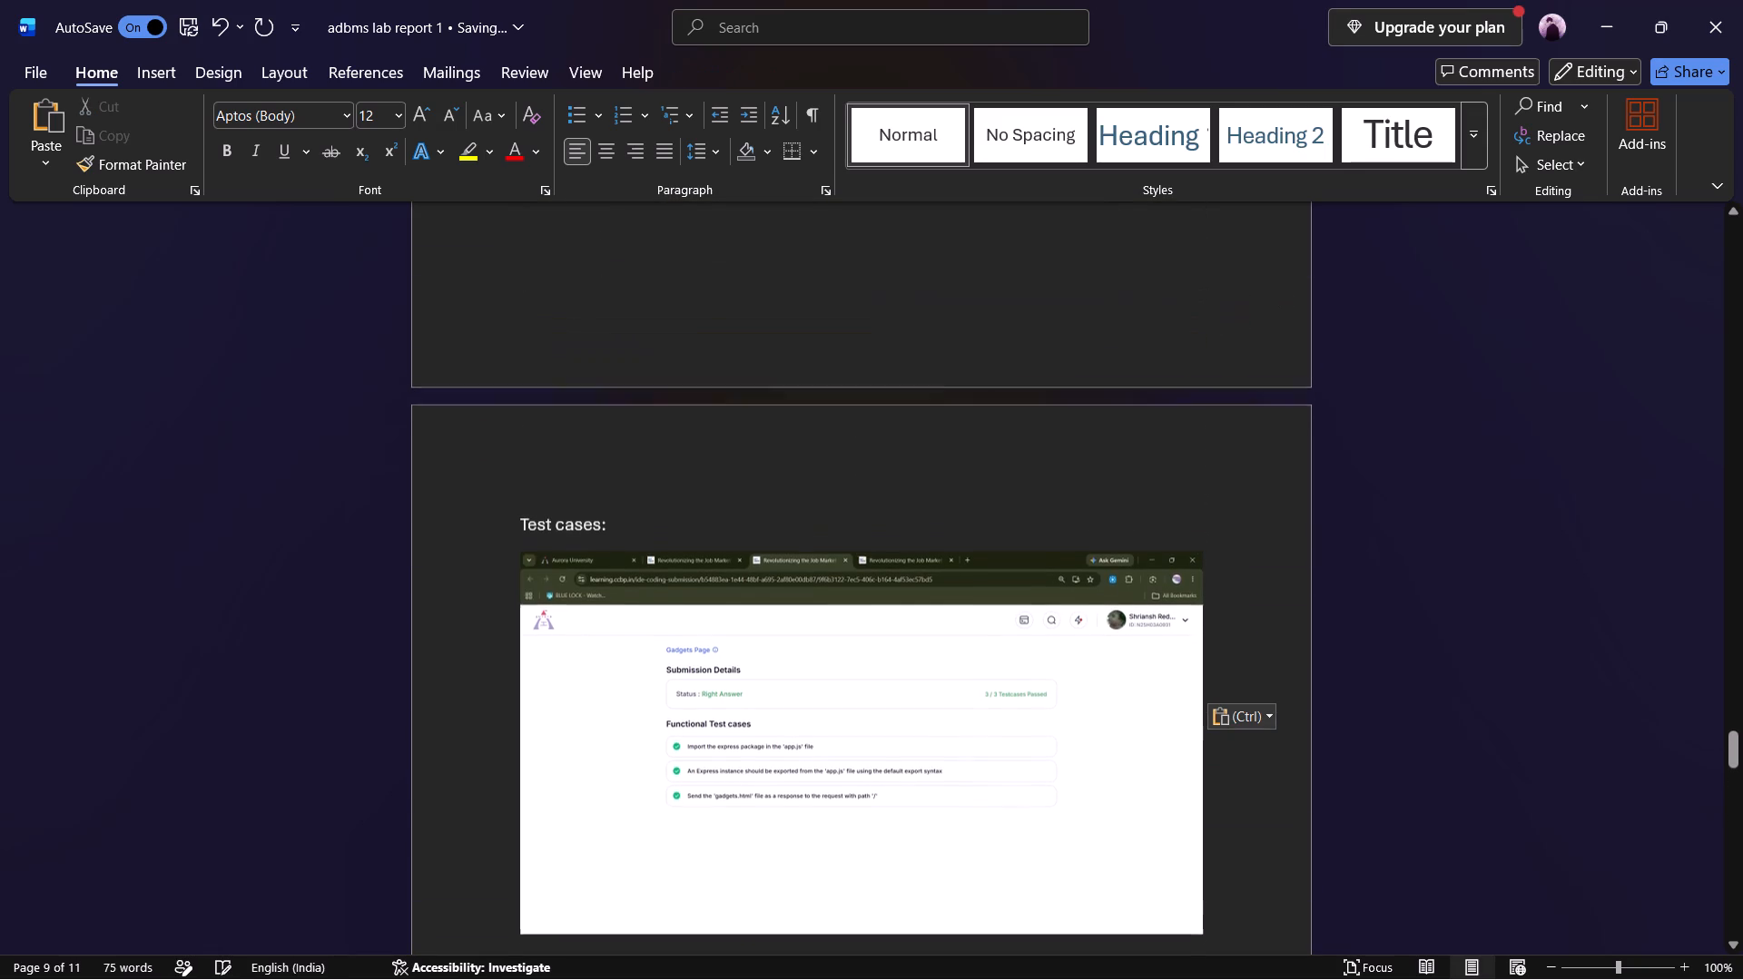
scroll(679, 695, up, 17)
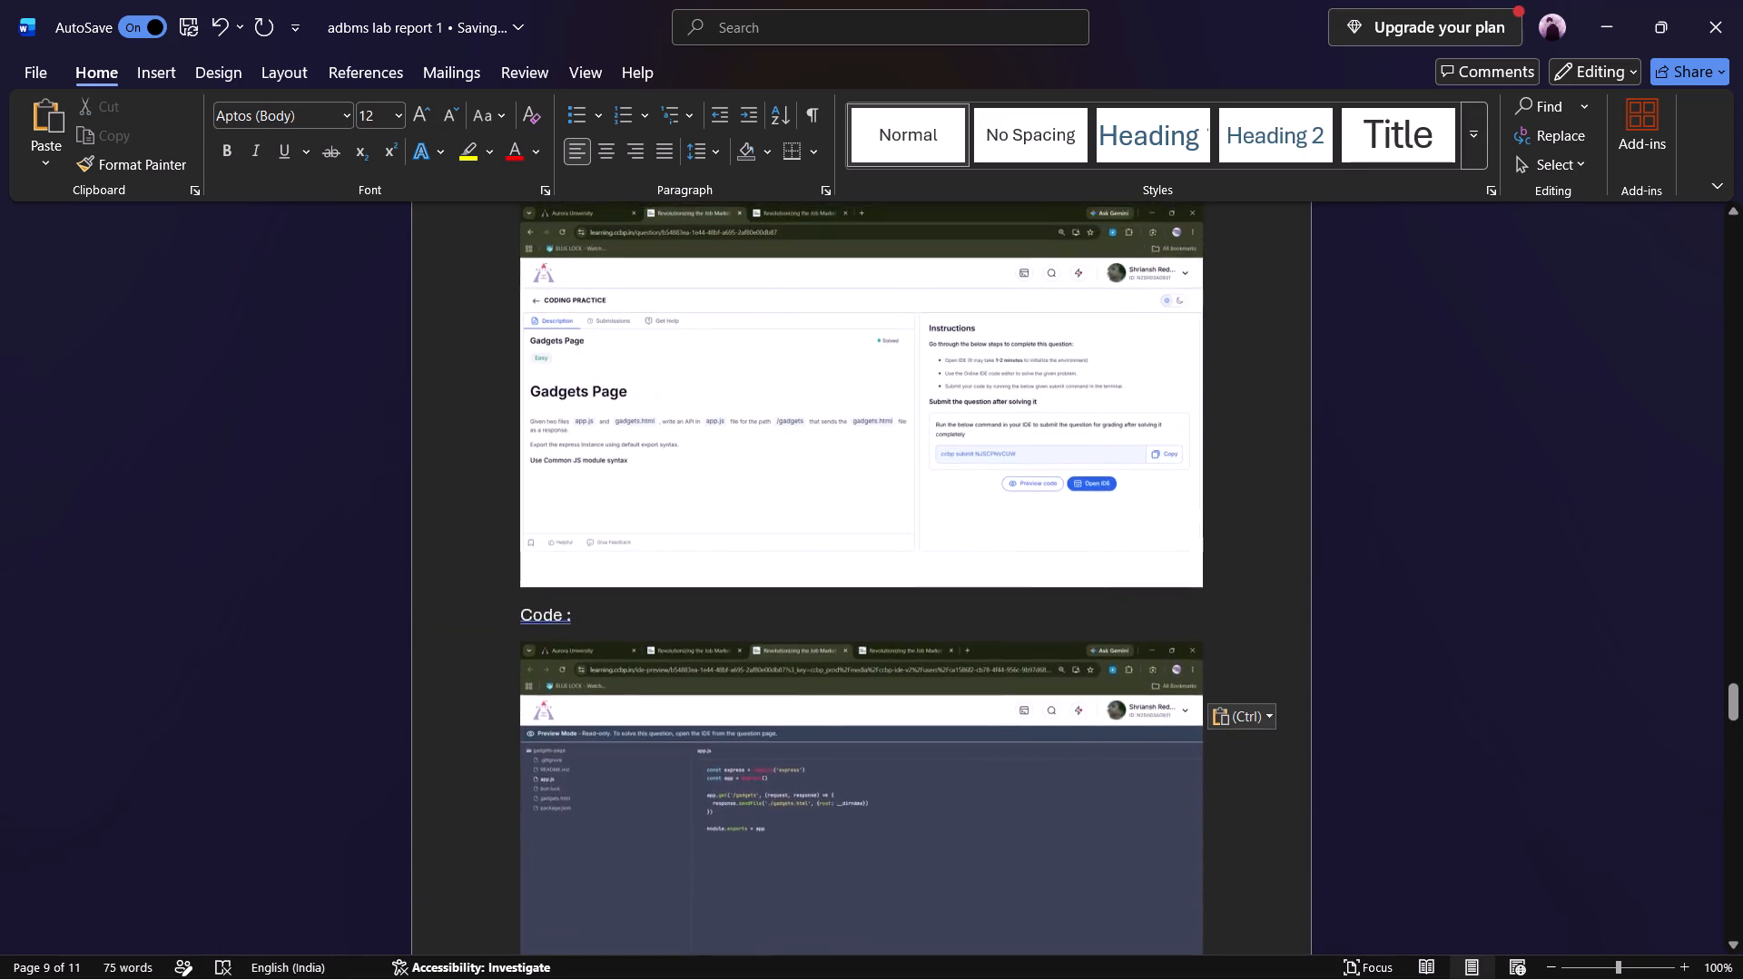
scroll(679, 695, up, 20)
scroll(659, 677, up, 7)
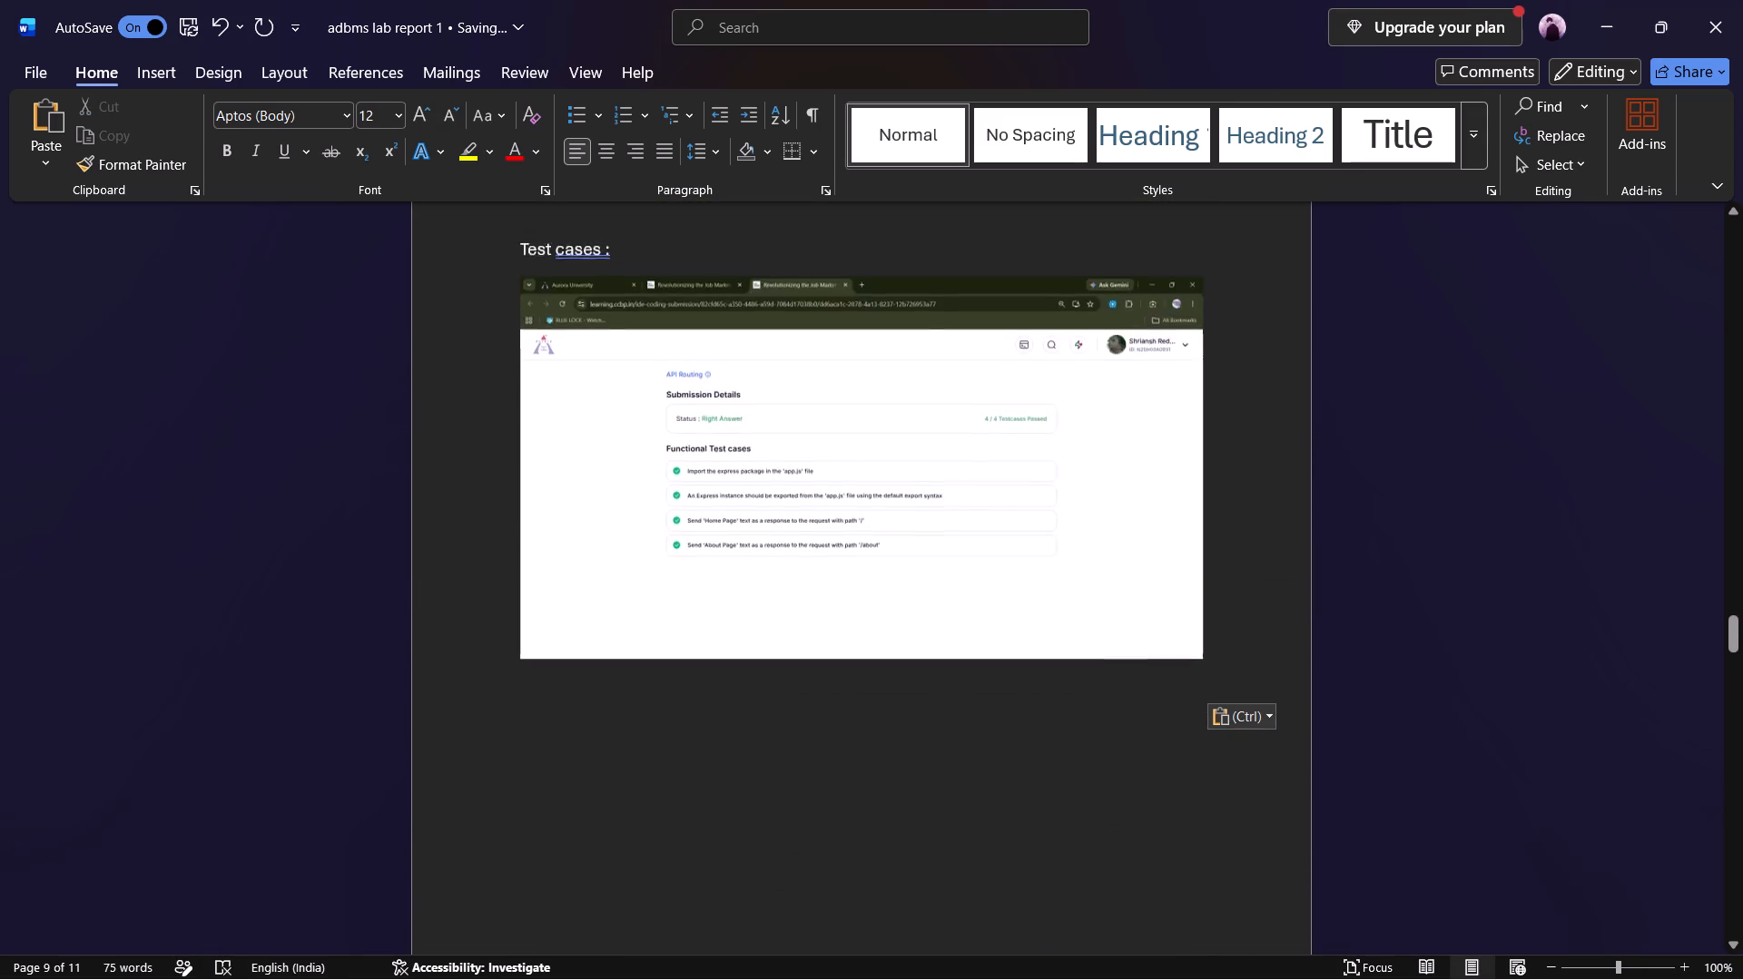
scroll(584, 652, up, 16)
scroll(586, 652, up, 17)
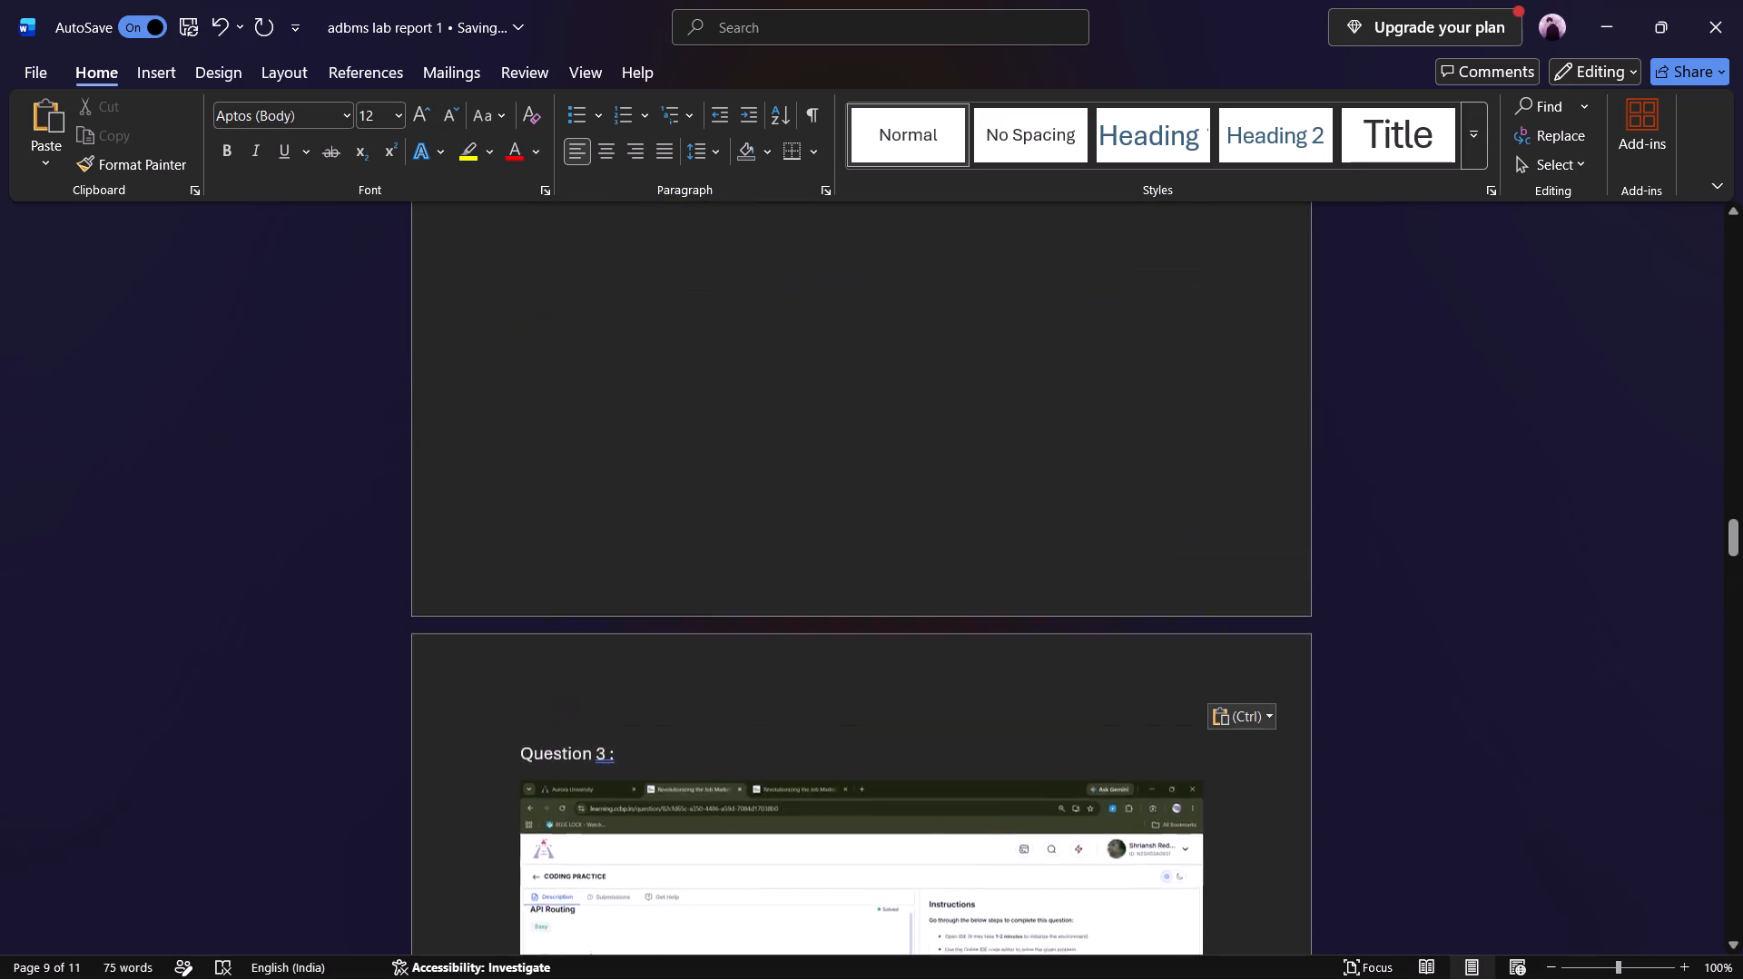
scroll(586, 652, up, 18)
scroll(587, 651, up, 14)
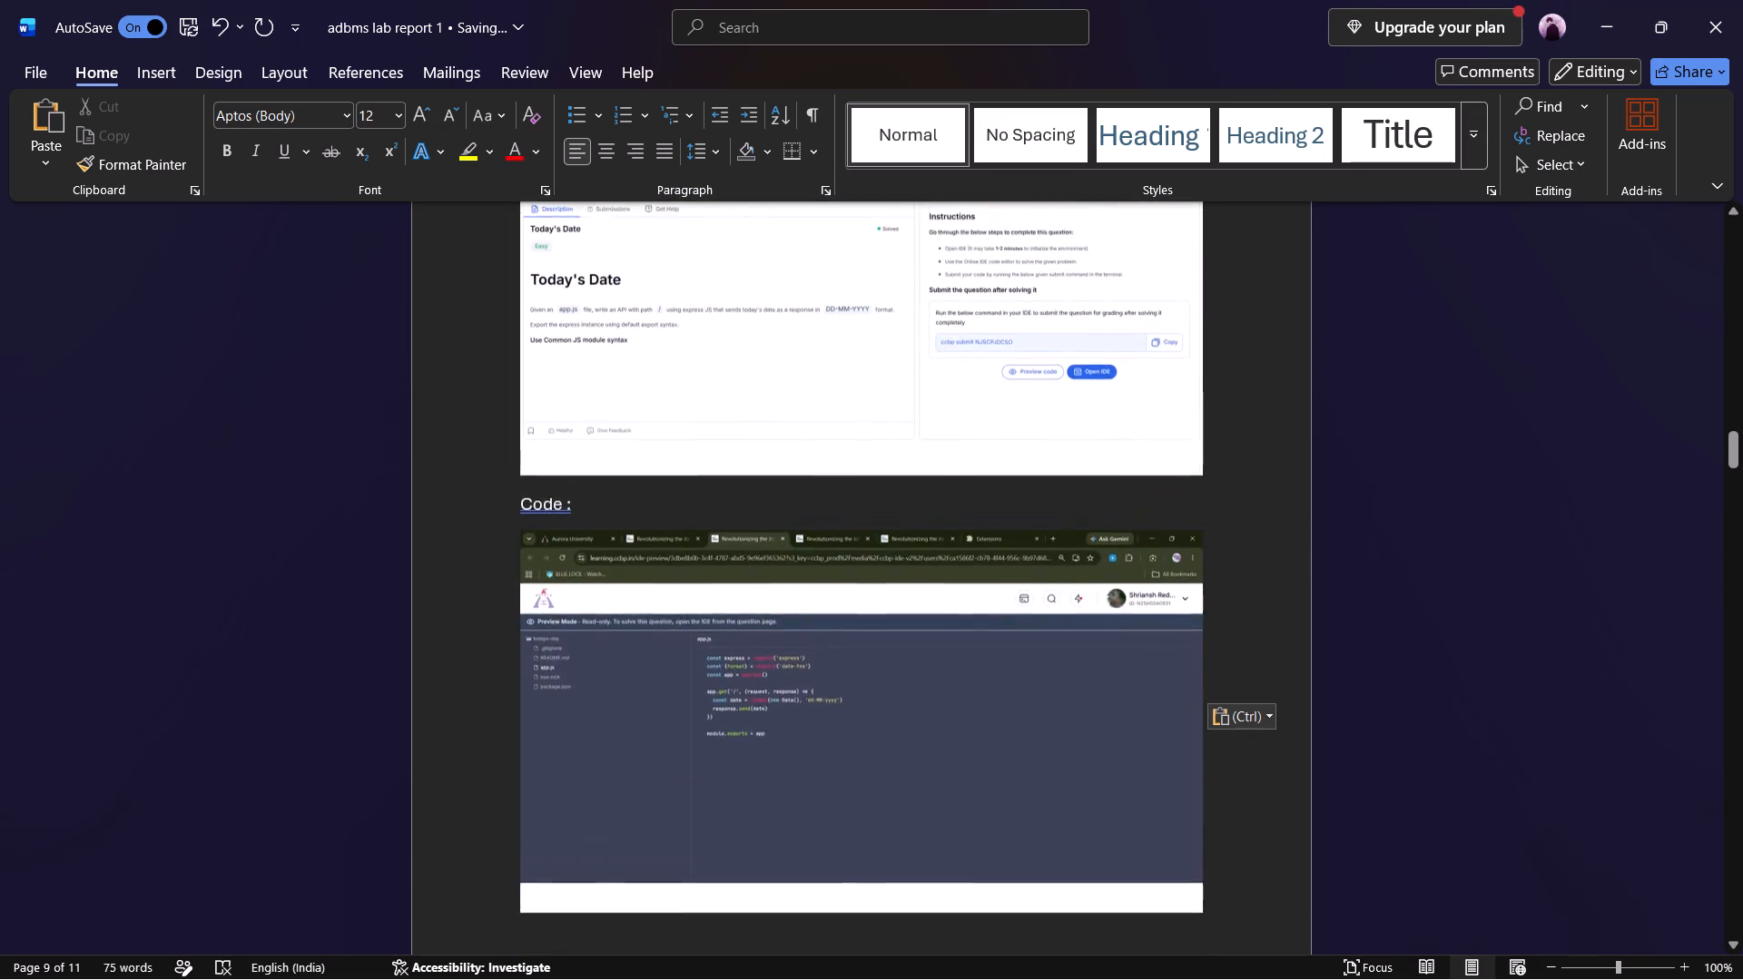
scroll(588, 649, up, 10)
scroll(587, 644, up, 19)
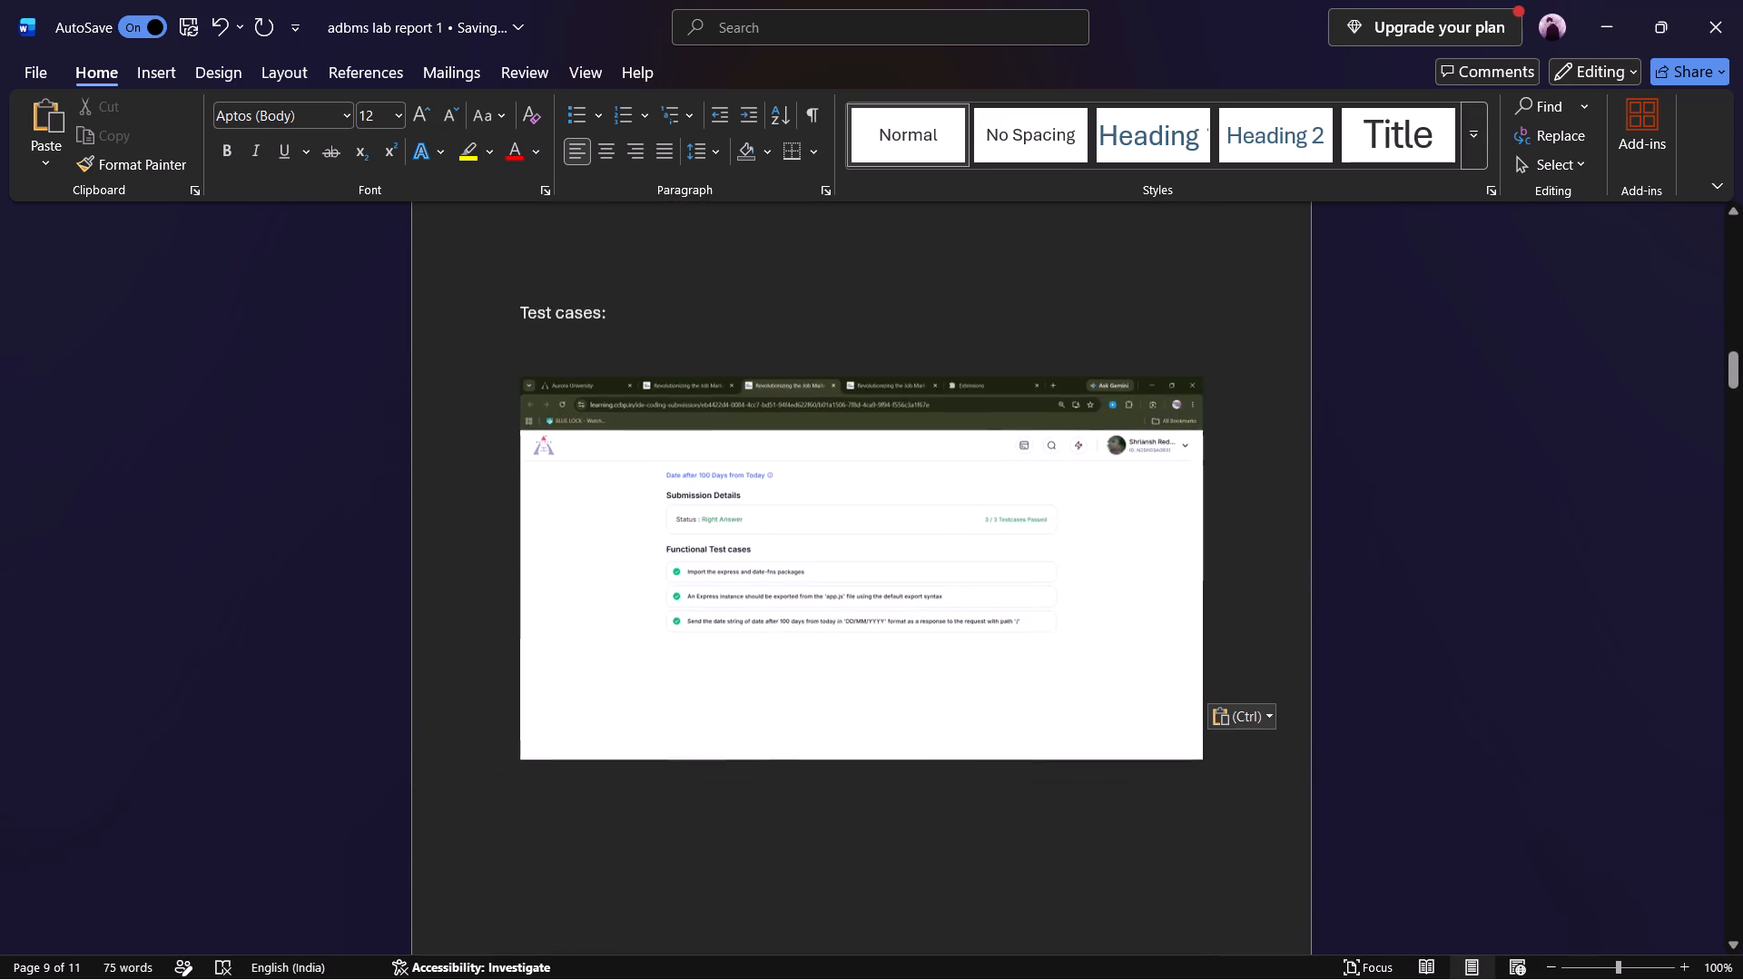
scroll(587, 644, up, 20)
scroll(587, 644, up, 4)
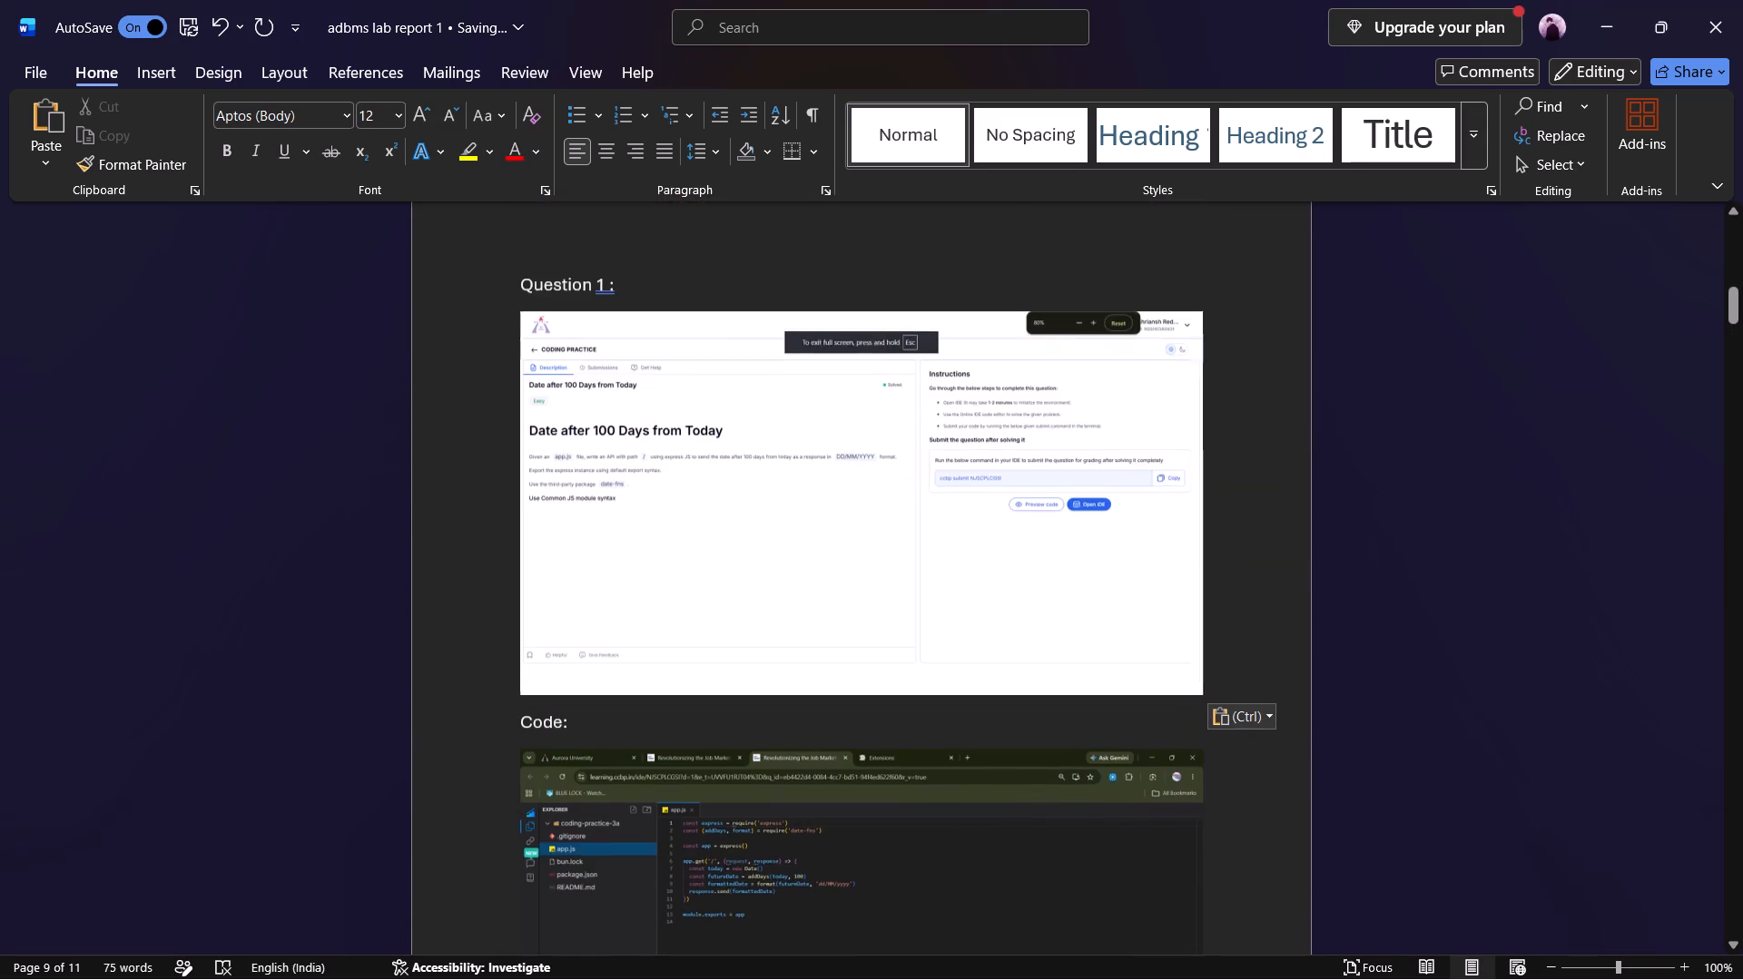
scroll(587, 644, up, 20)
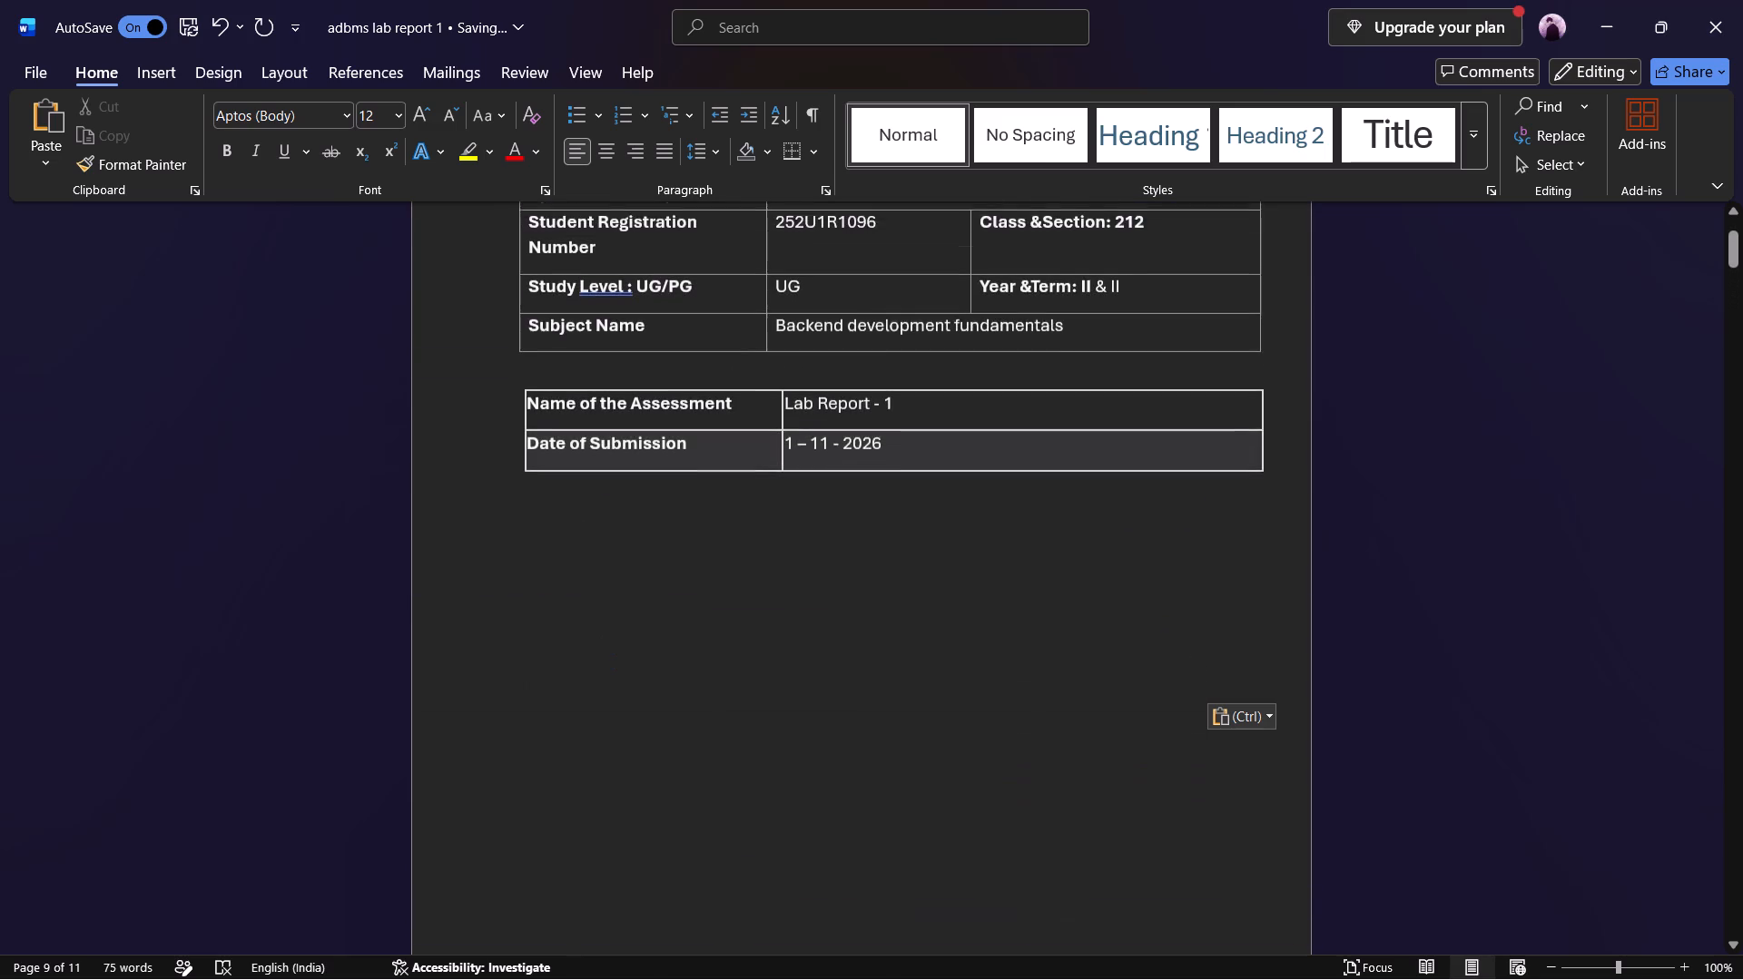
Return to the top of the first page and save the lab report document.
scroll(577, 630, up, 6)
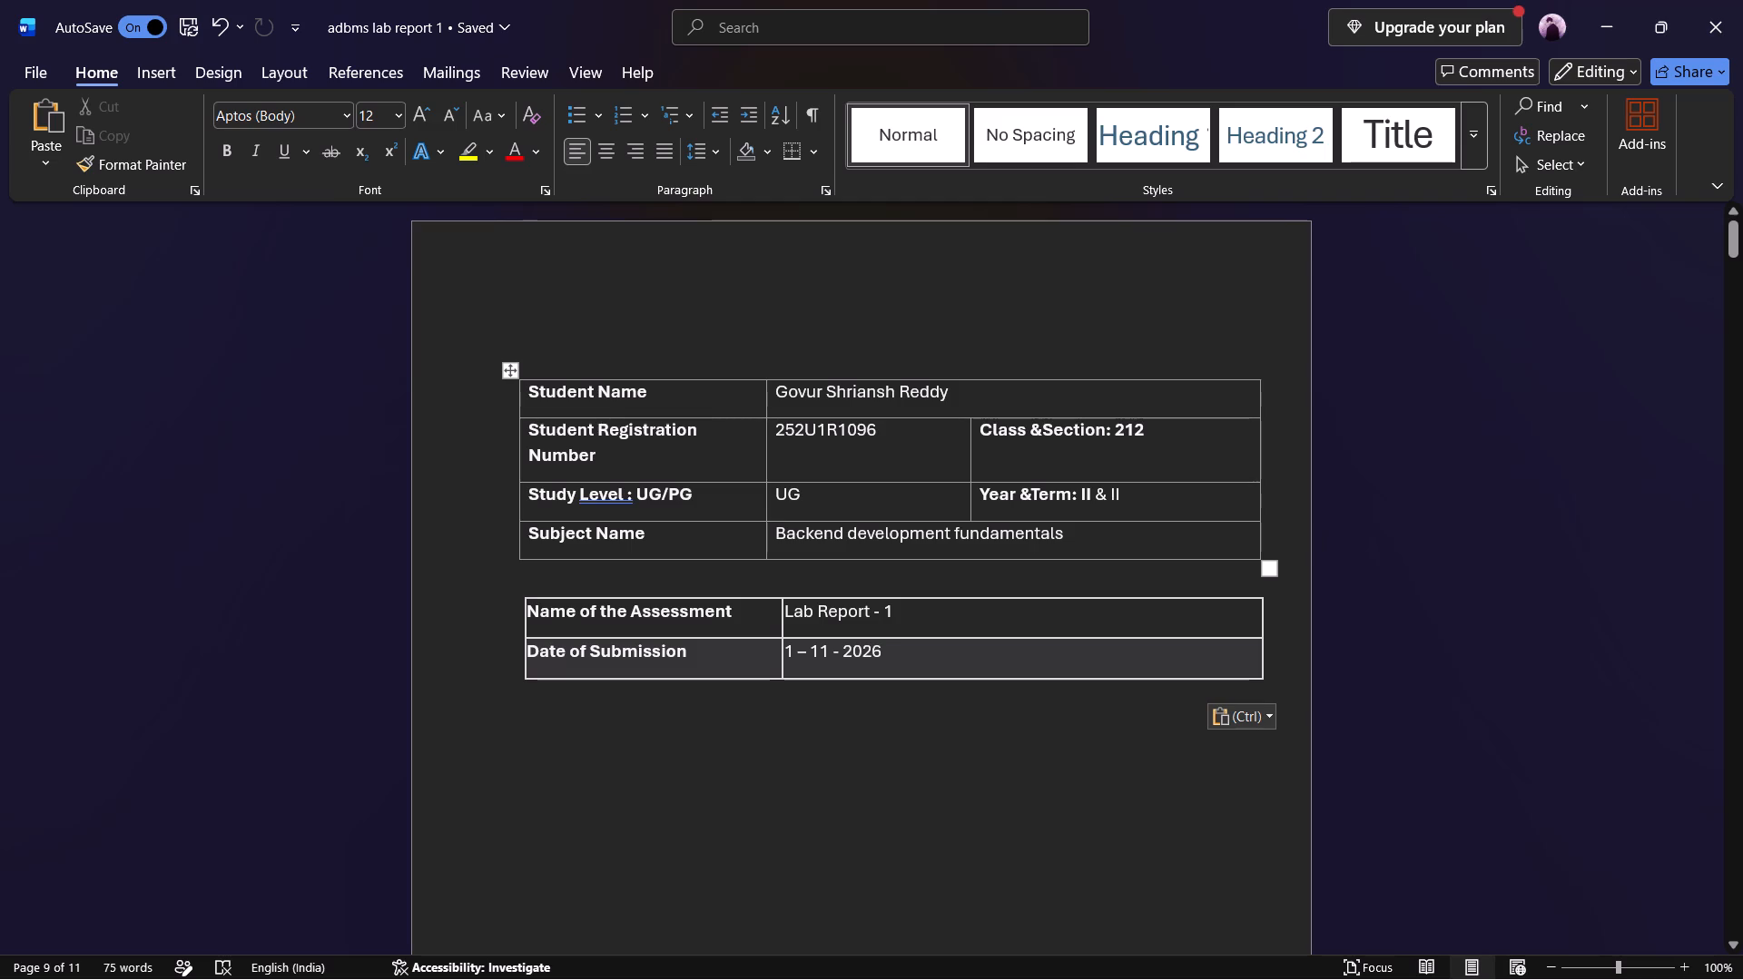
key(ctrl+s)
Start saving a copy of the report in the backend development fundamentals folder.
click(34, 57)
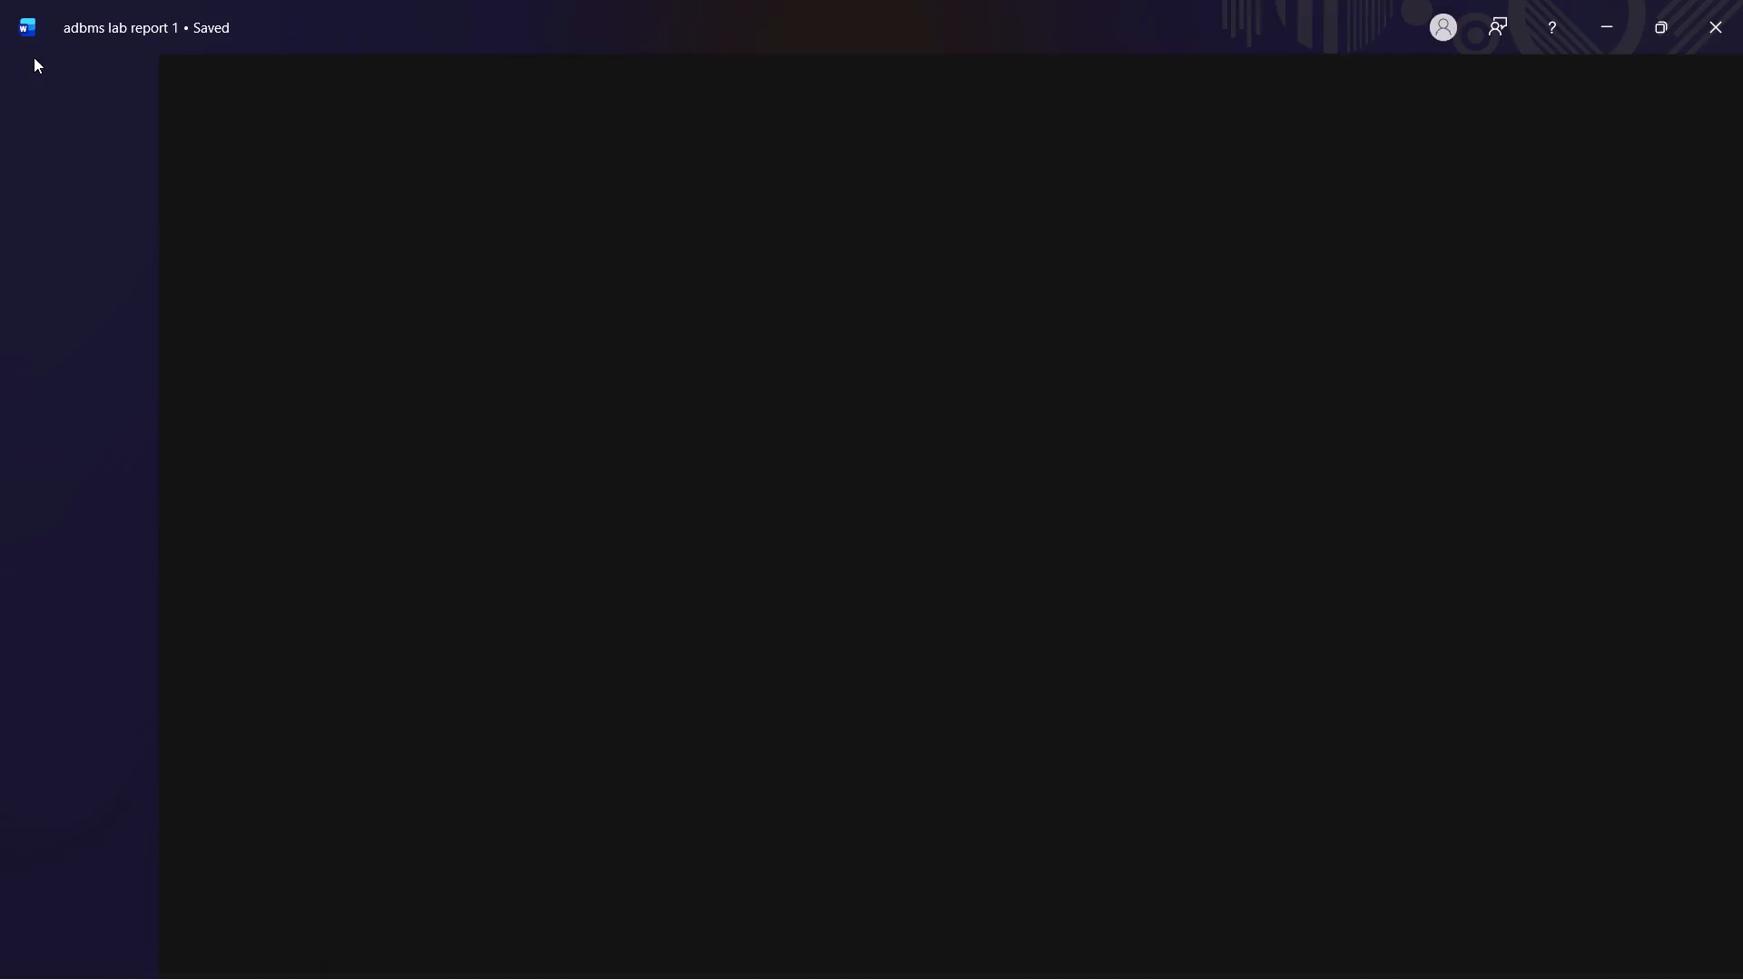
click(95, 361)
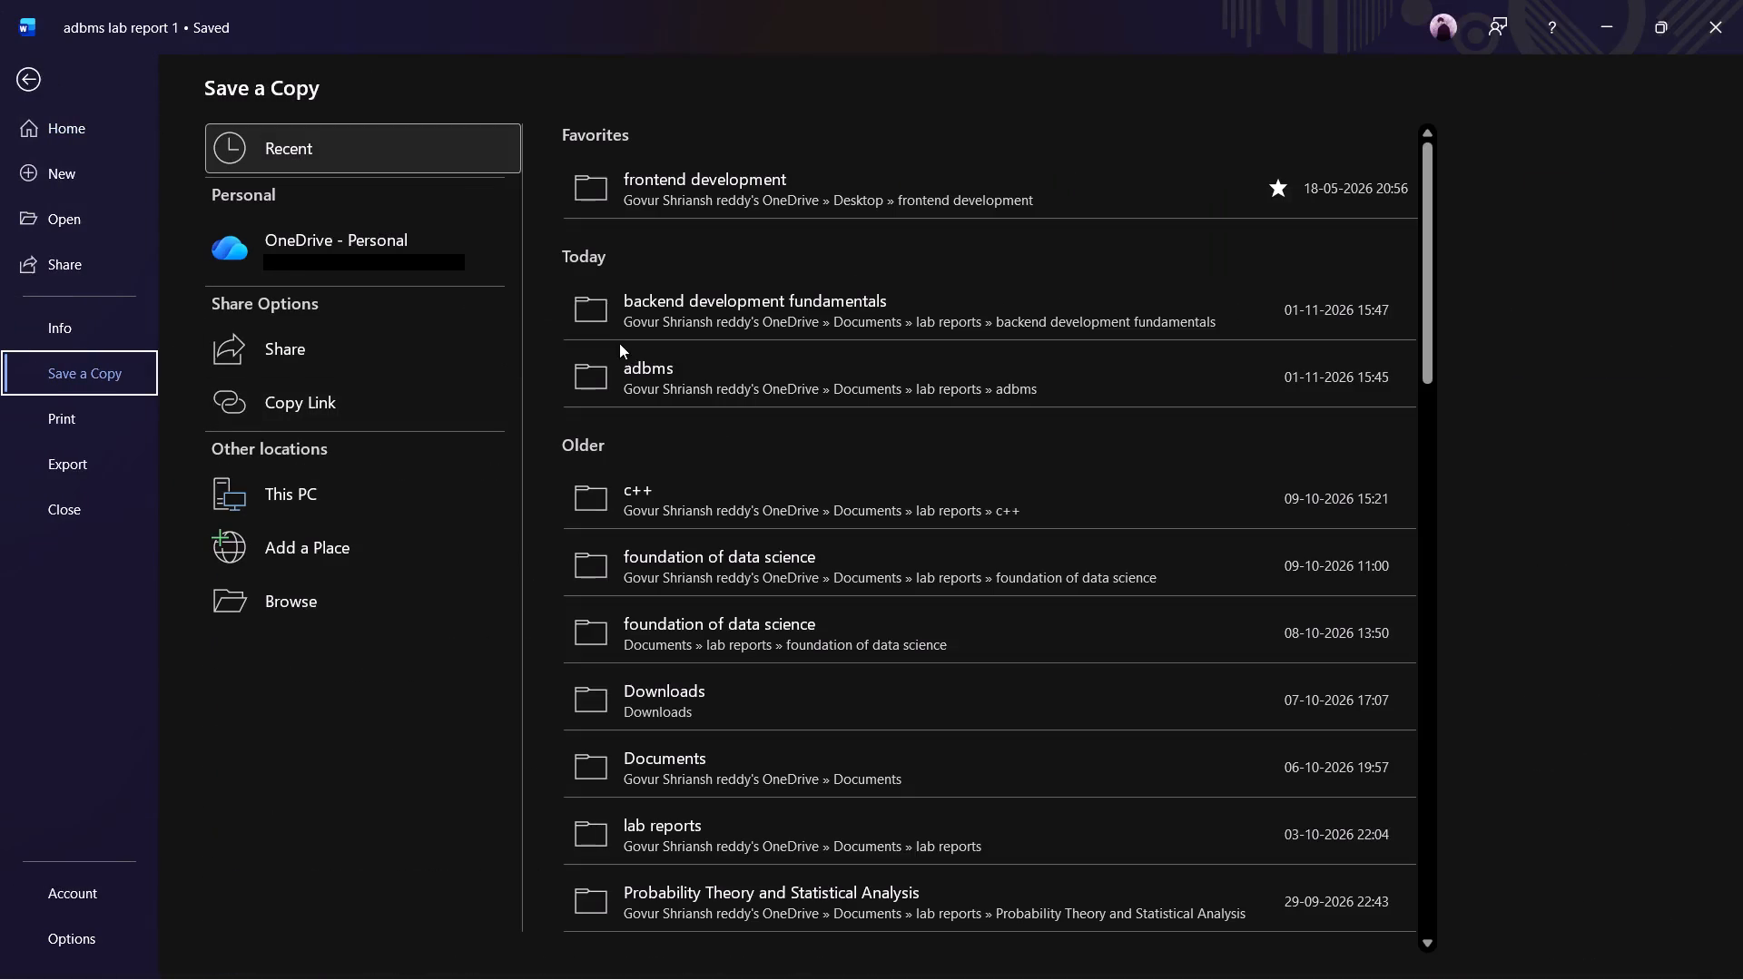
click(751, 300)
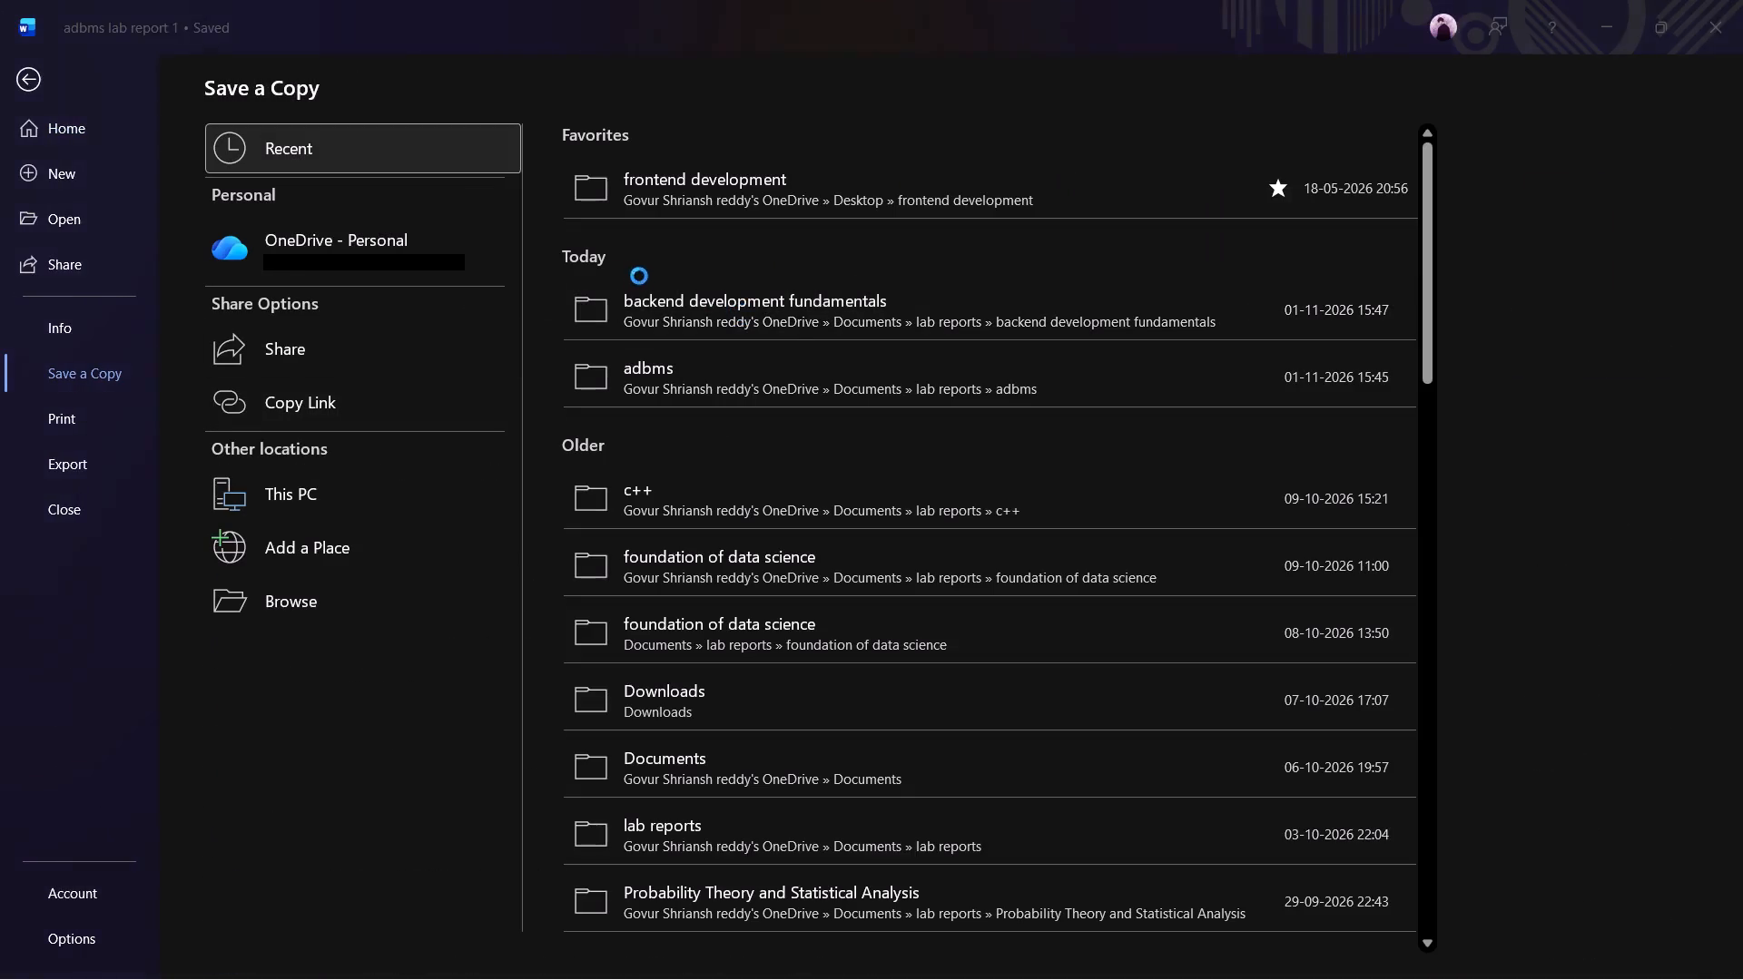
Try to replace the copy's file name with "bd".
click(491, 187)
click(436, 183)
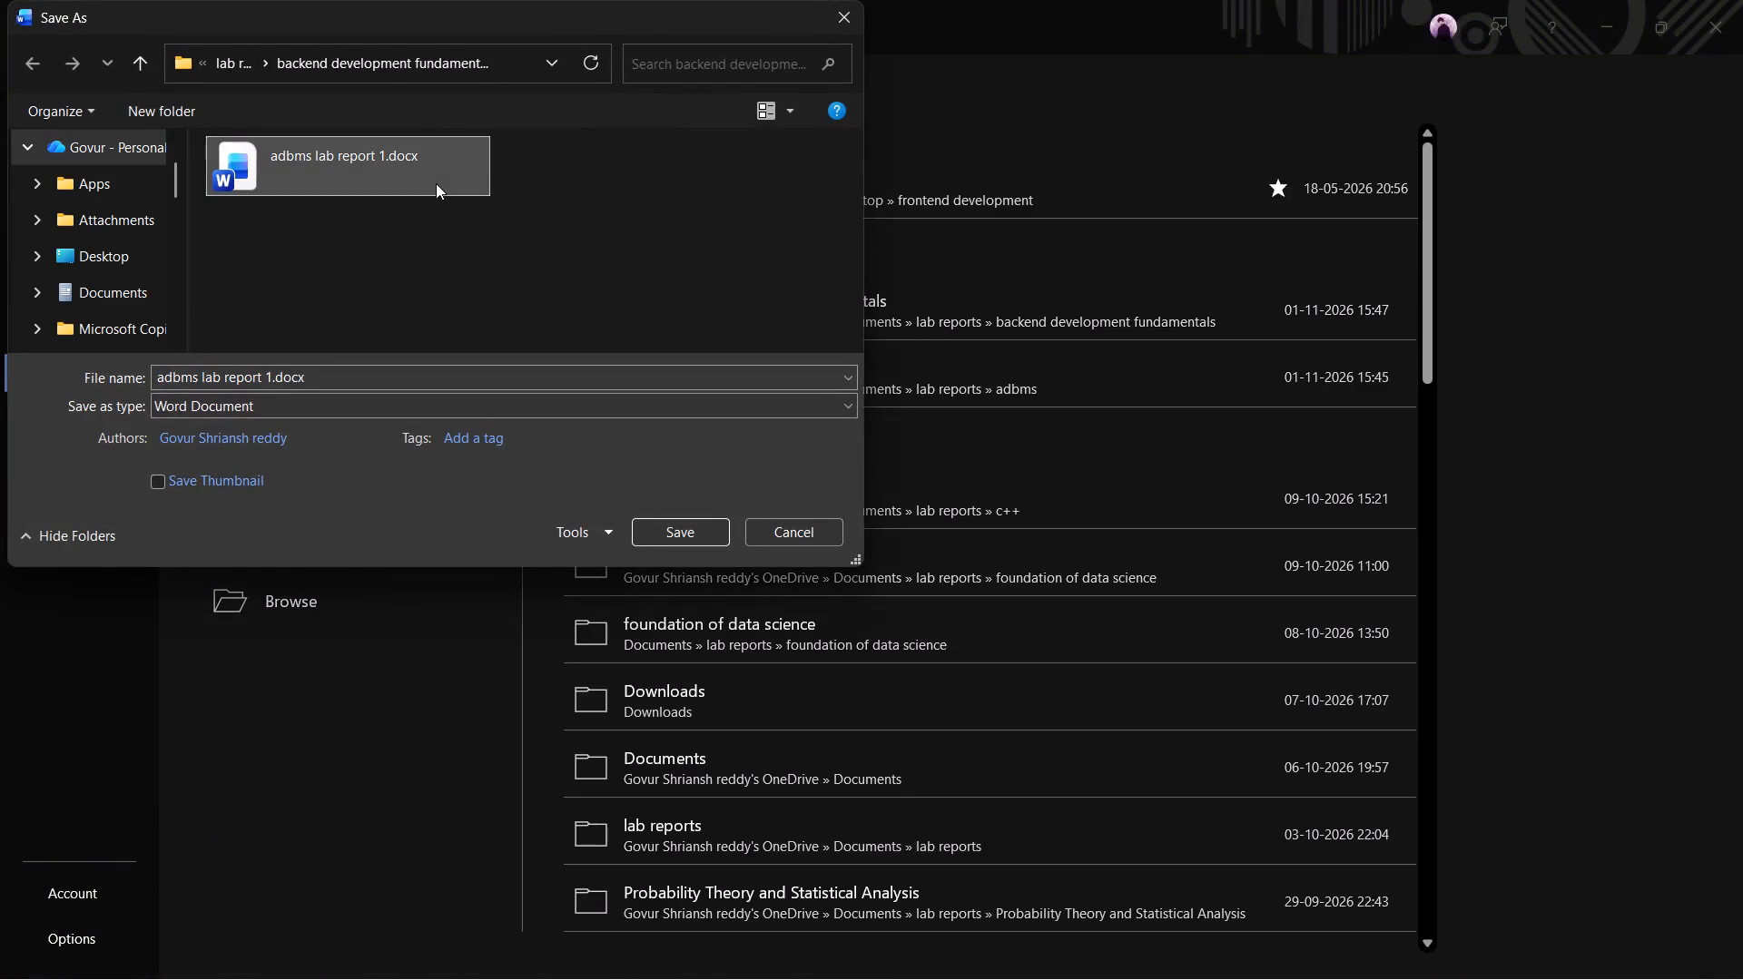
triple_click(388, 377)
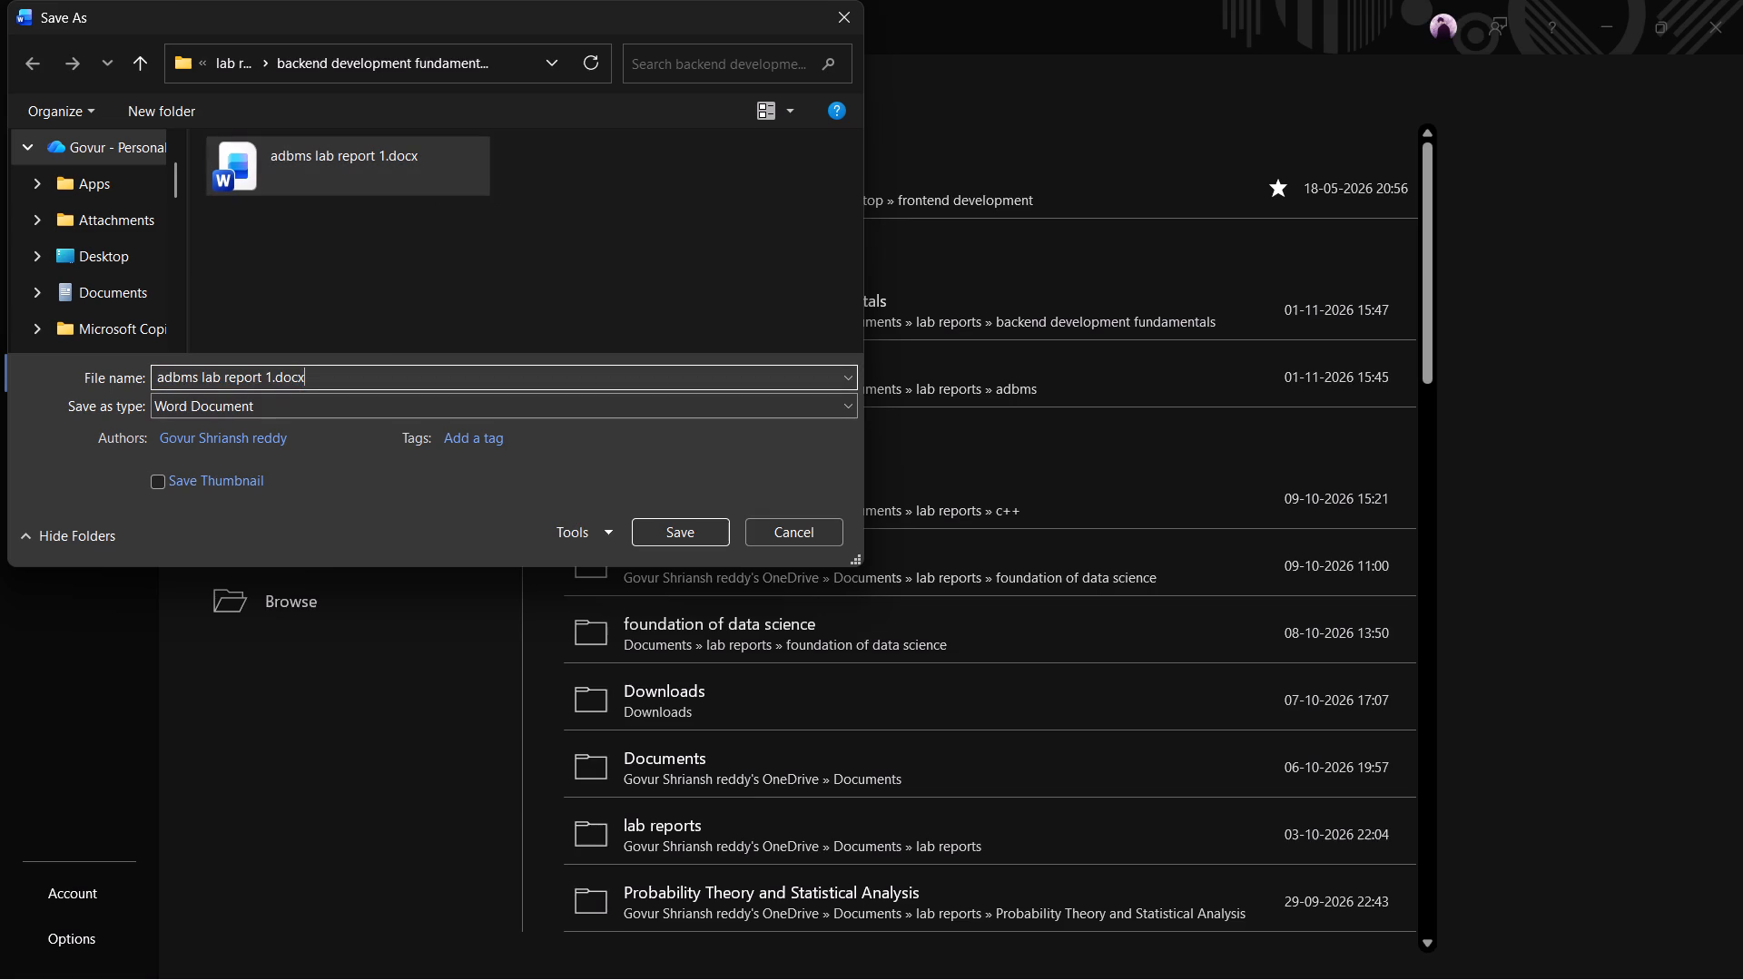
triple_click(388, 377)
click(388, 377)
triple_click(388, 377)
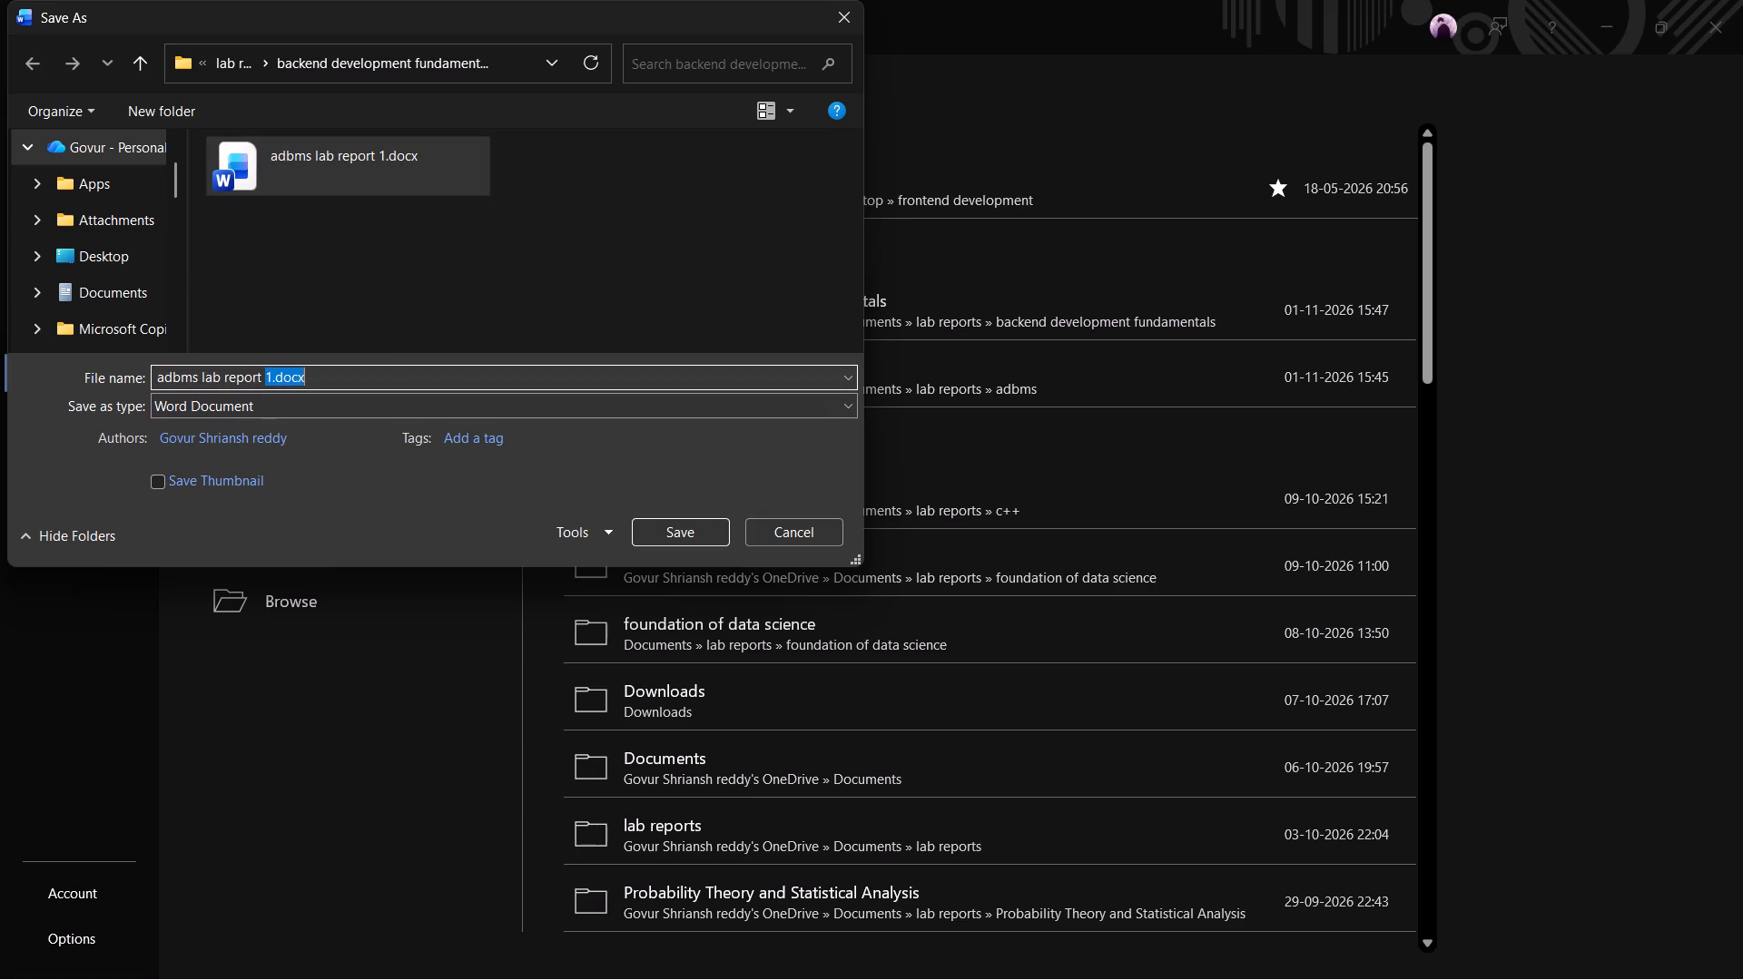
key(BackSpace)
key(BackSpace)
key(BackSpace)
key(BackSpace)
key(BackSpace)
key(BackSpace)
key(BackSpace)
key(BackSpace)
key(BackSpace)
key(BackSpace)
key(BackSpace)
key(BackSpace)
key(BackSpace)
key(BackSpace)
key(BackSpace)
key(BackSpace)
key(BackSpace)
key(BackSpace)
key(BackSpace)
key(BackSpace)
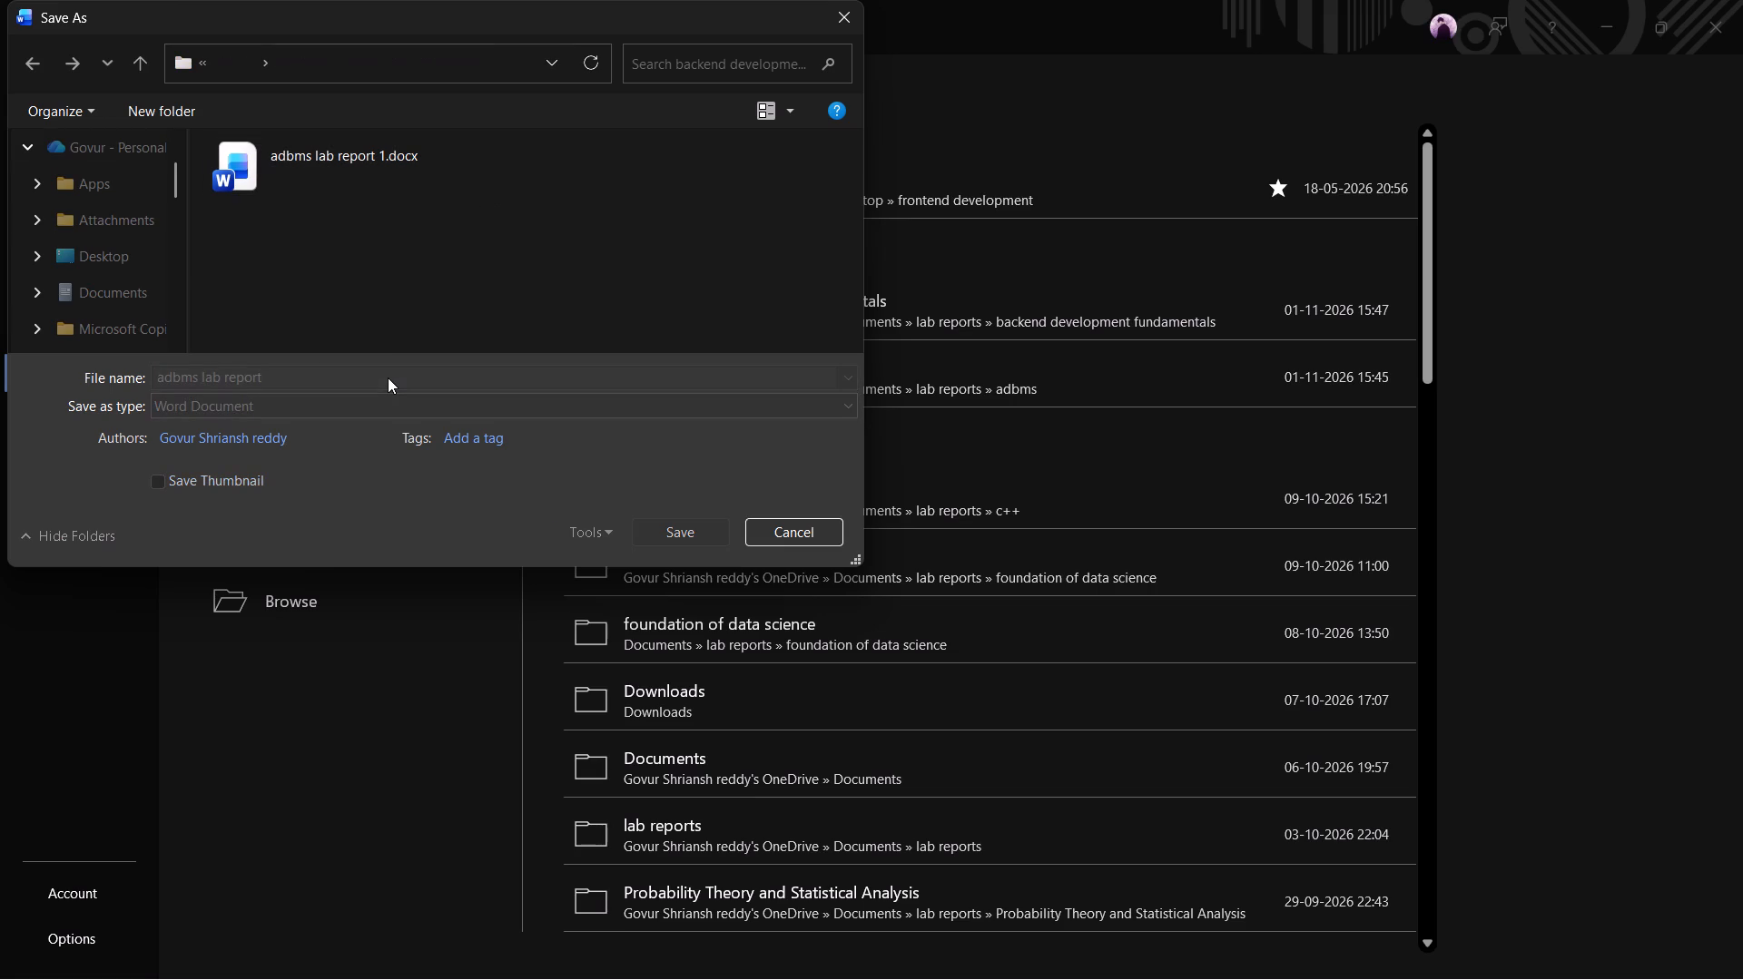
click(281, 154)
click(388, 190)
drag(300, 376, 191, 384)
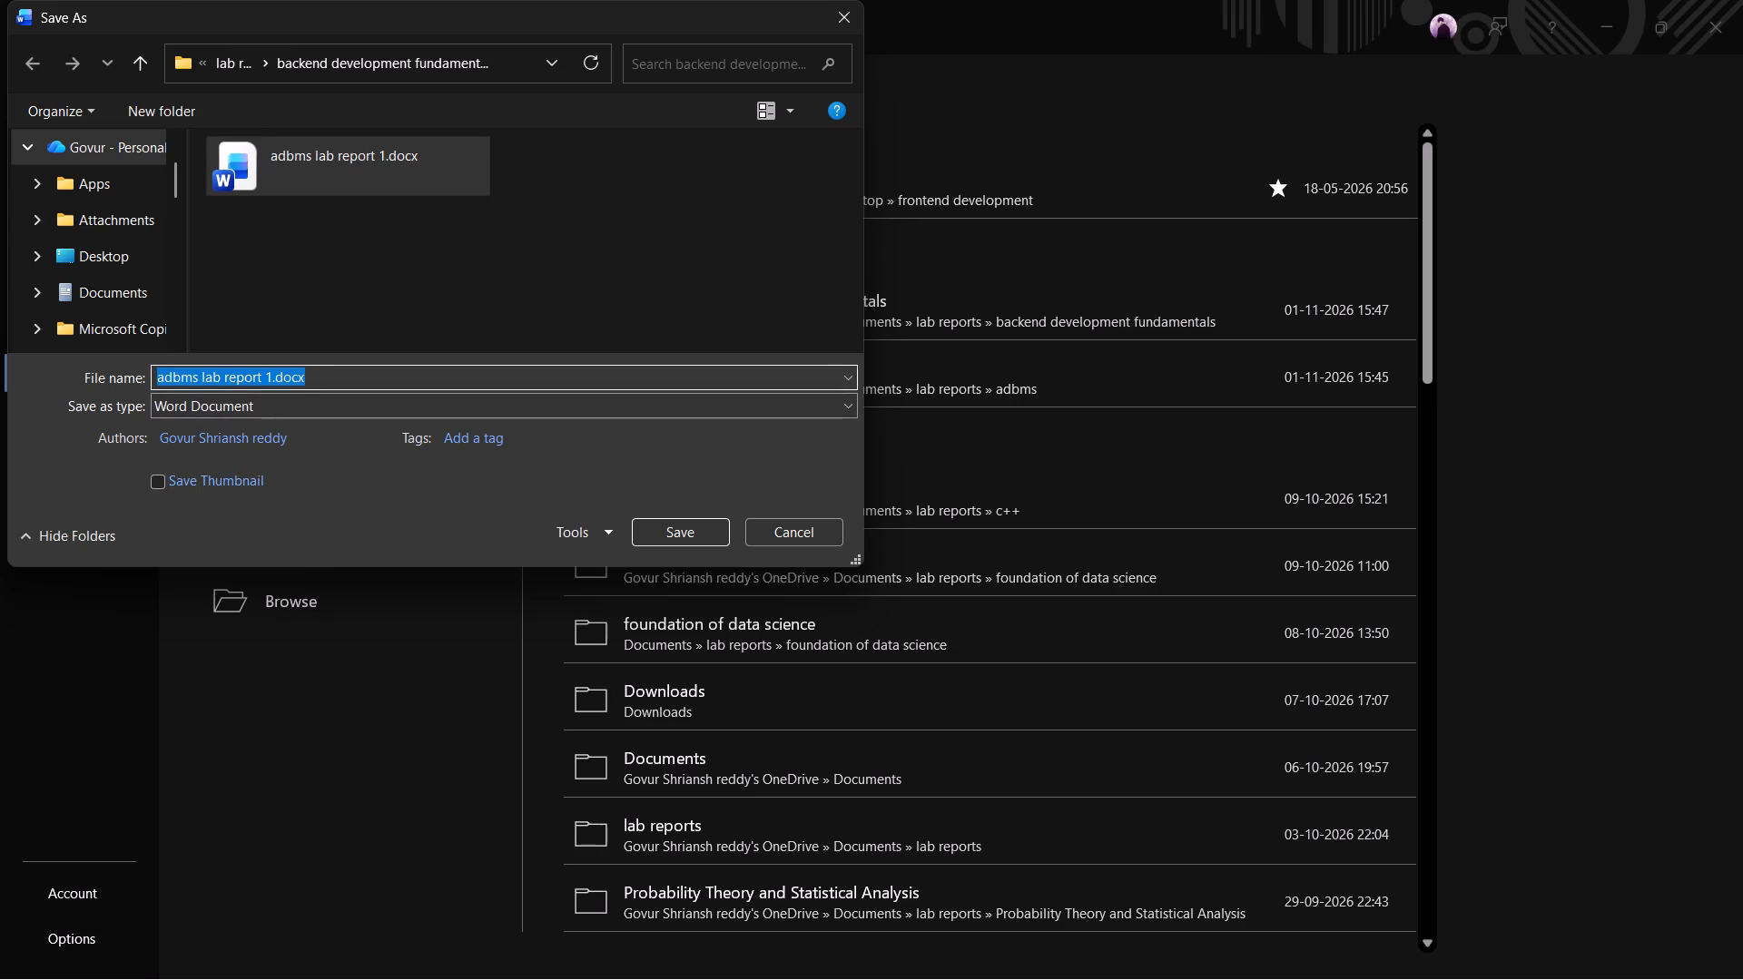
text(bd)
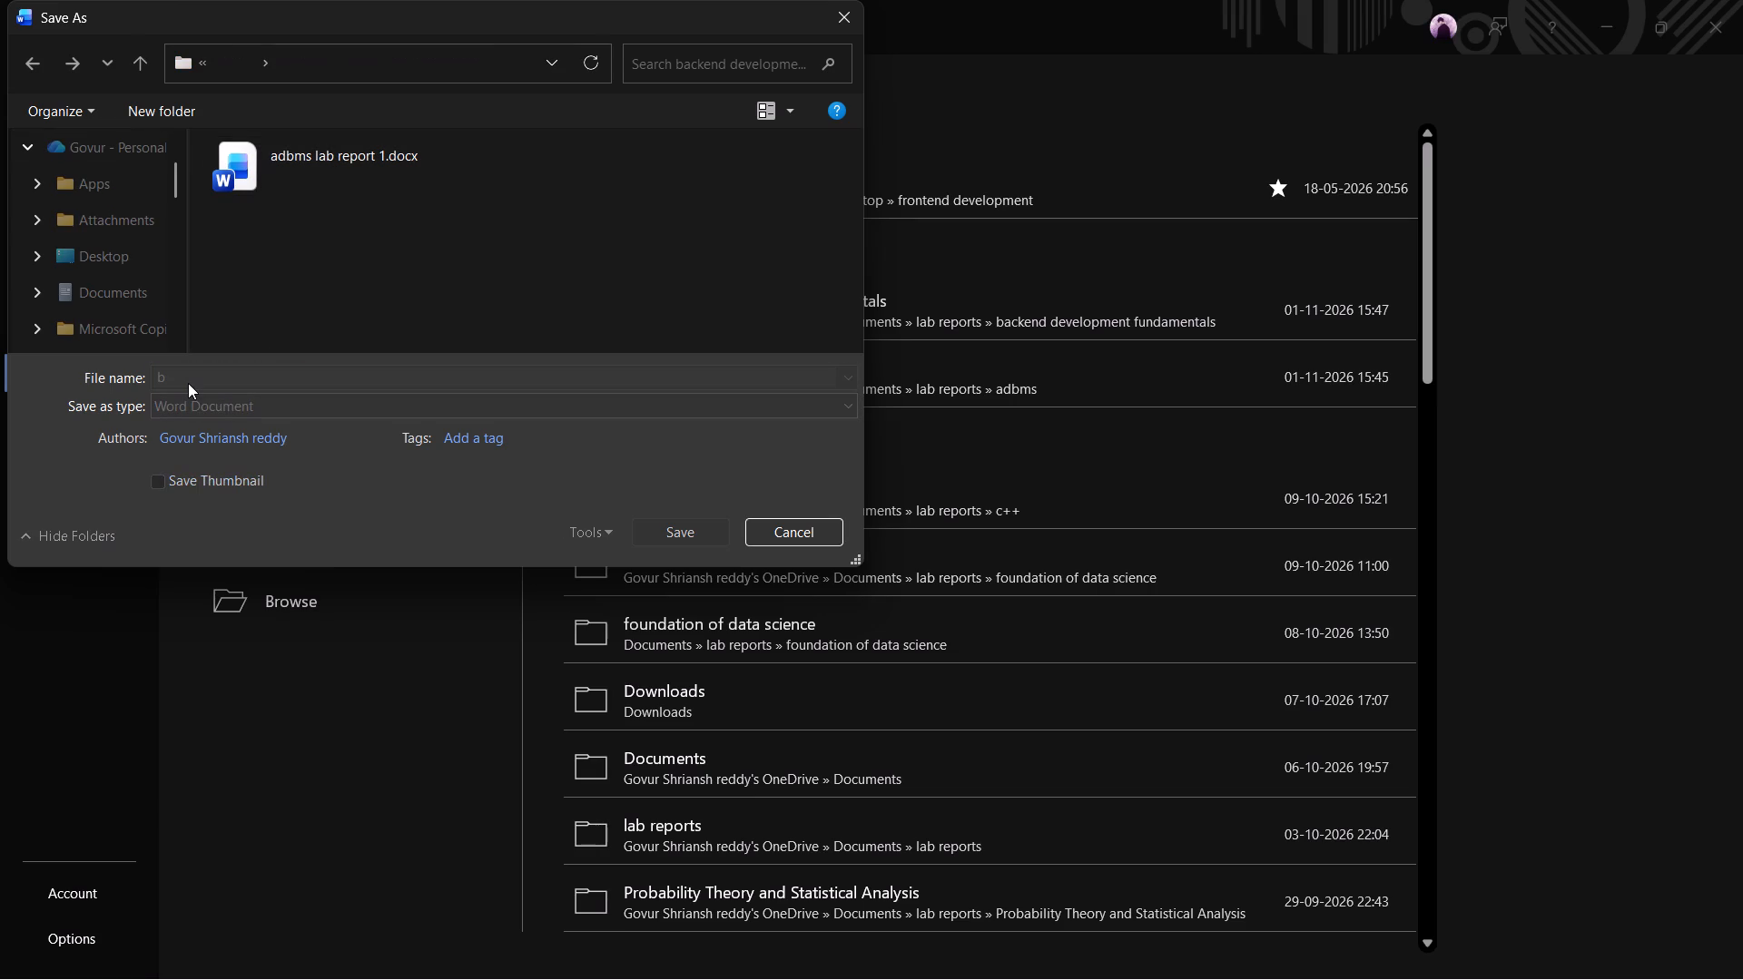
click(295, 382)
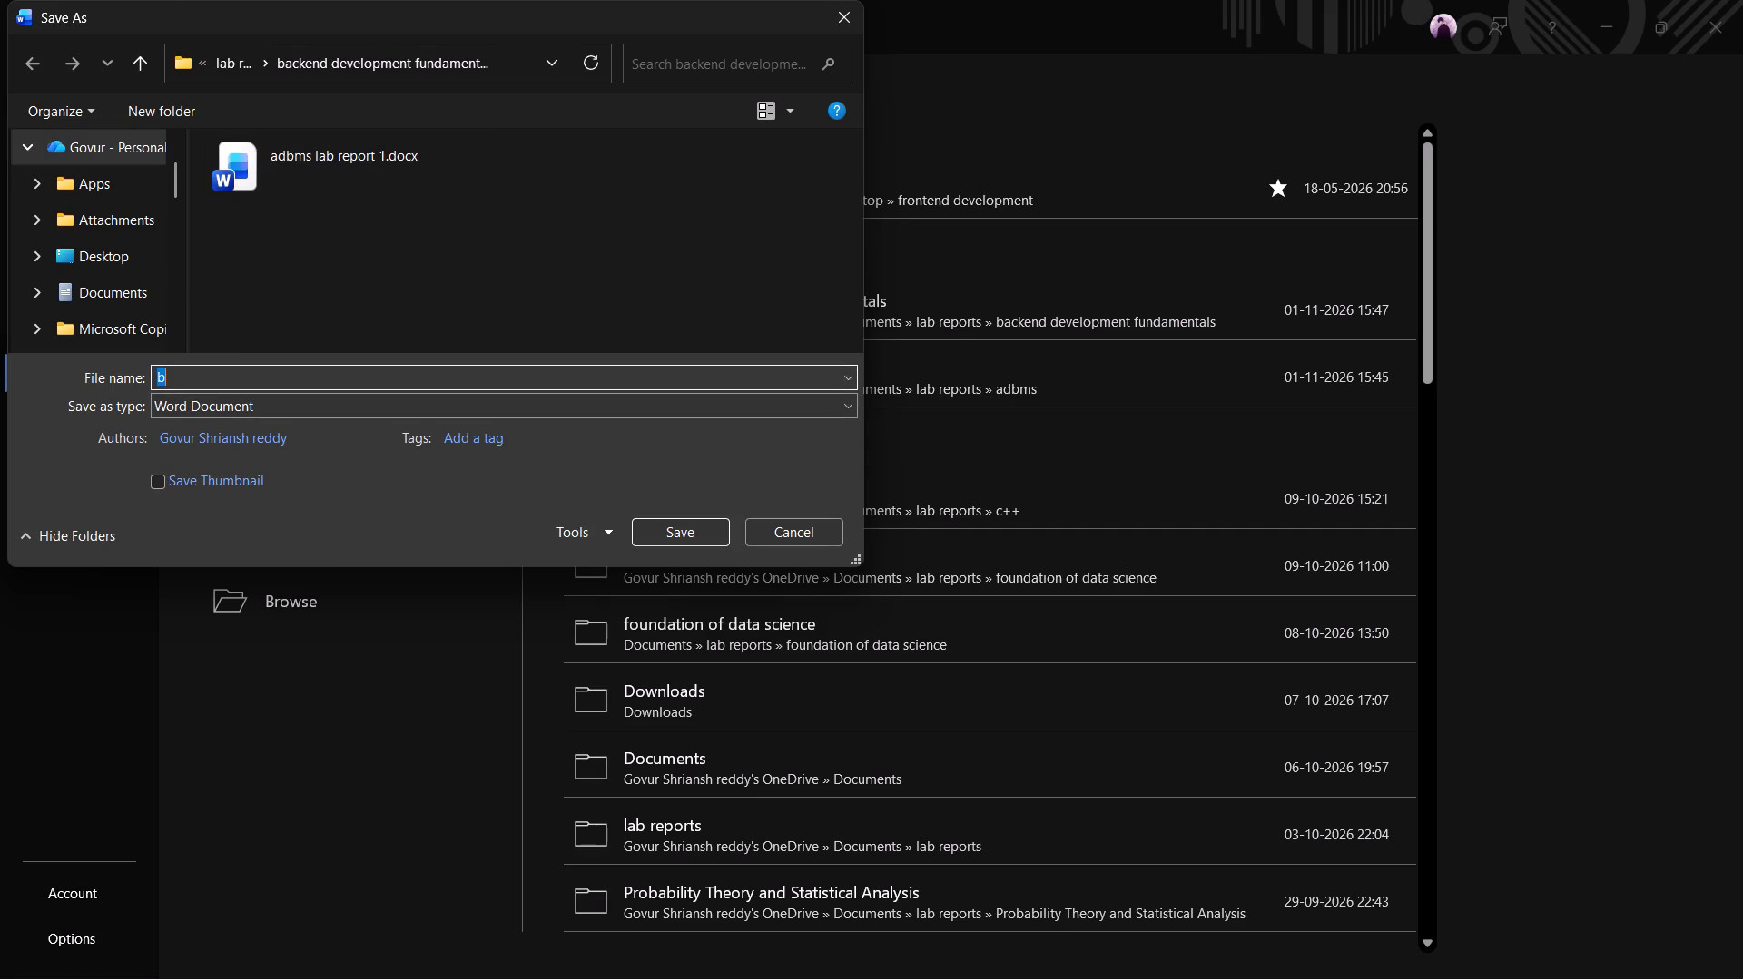
Save the copy as a PDF named "BDF LAB REPORT 1", and close the OneDrive tab that opens in Chrome.
click(359, 407)
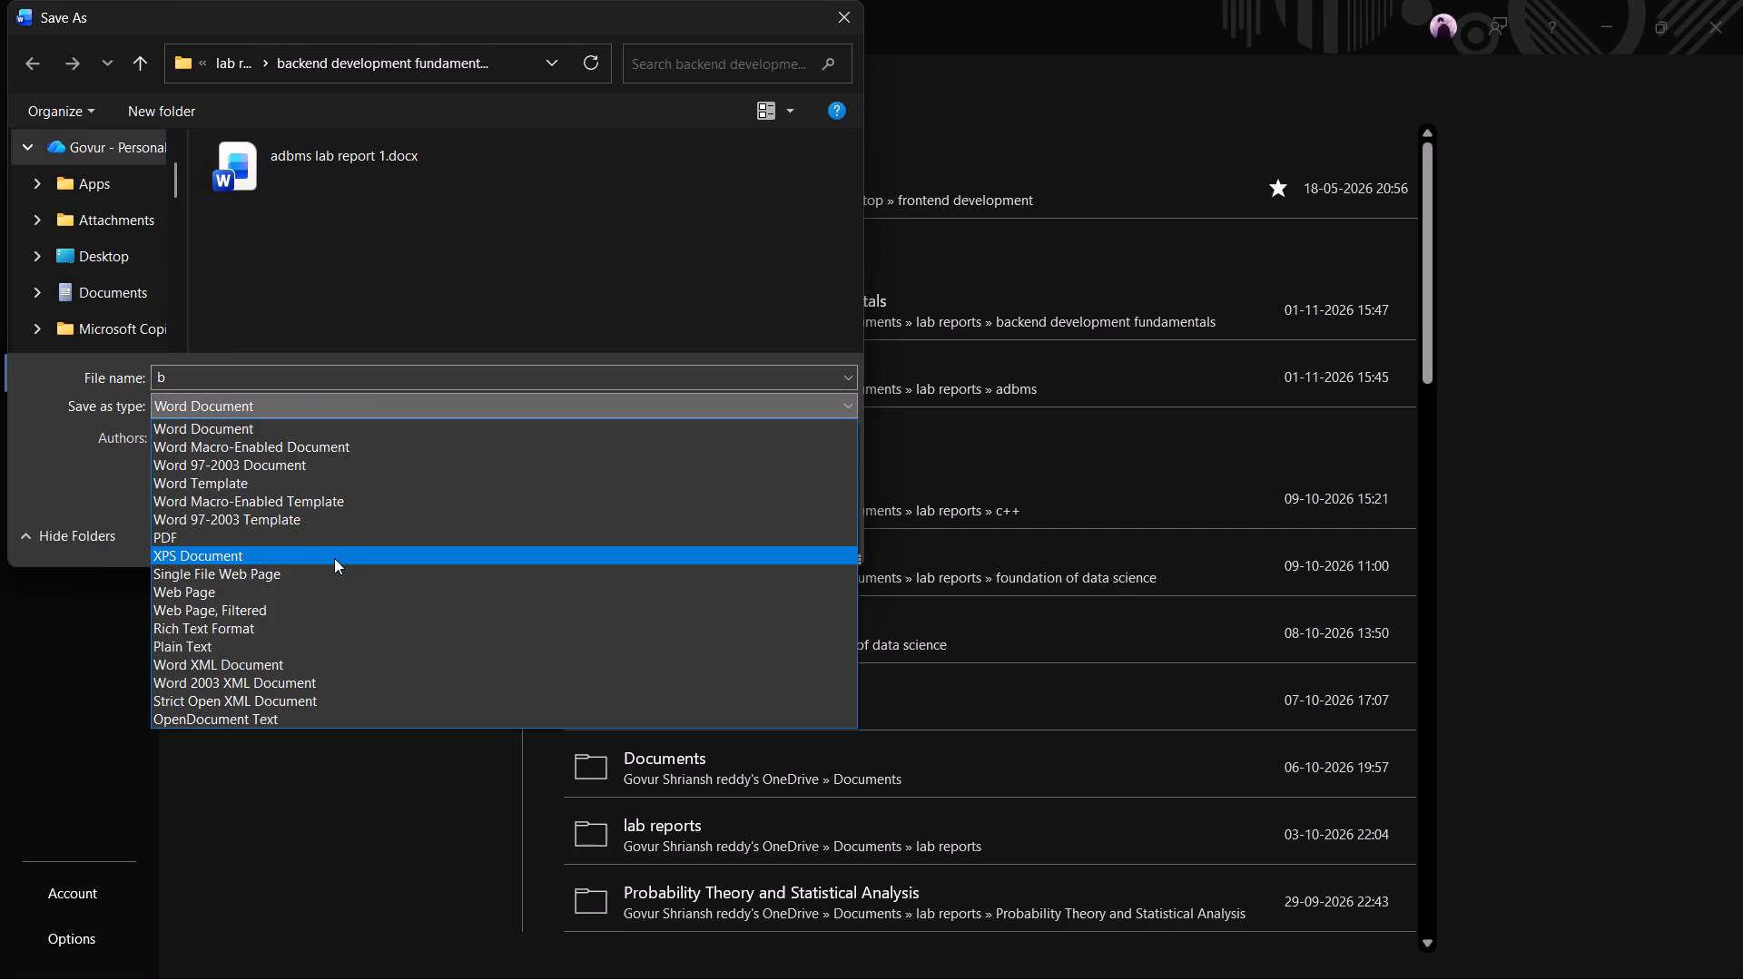
click(327, 544)
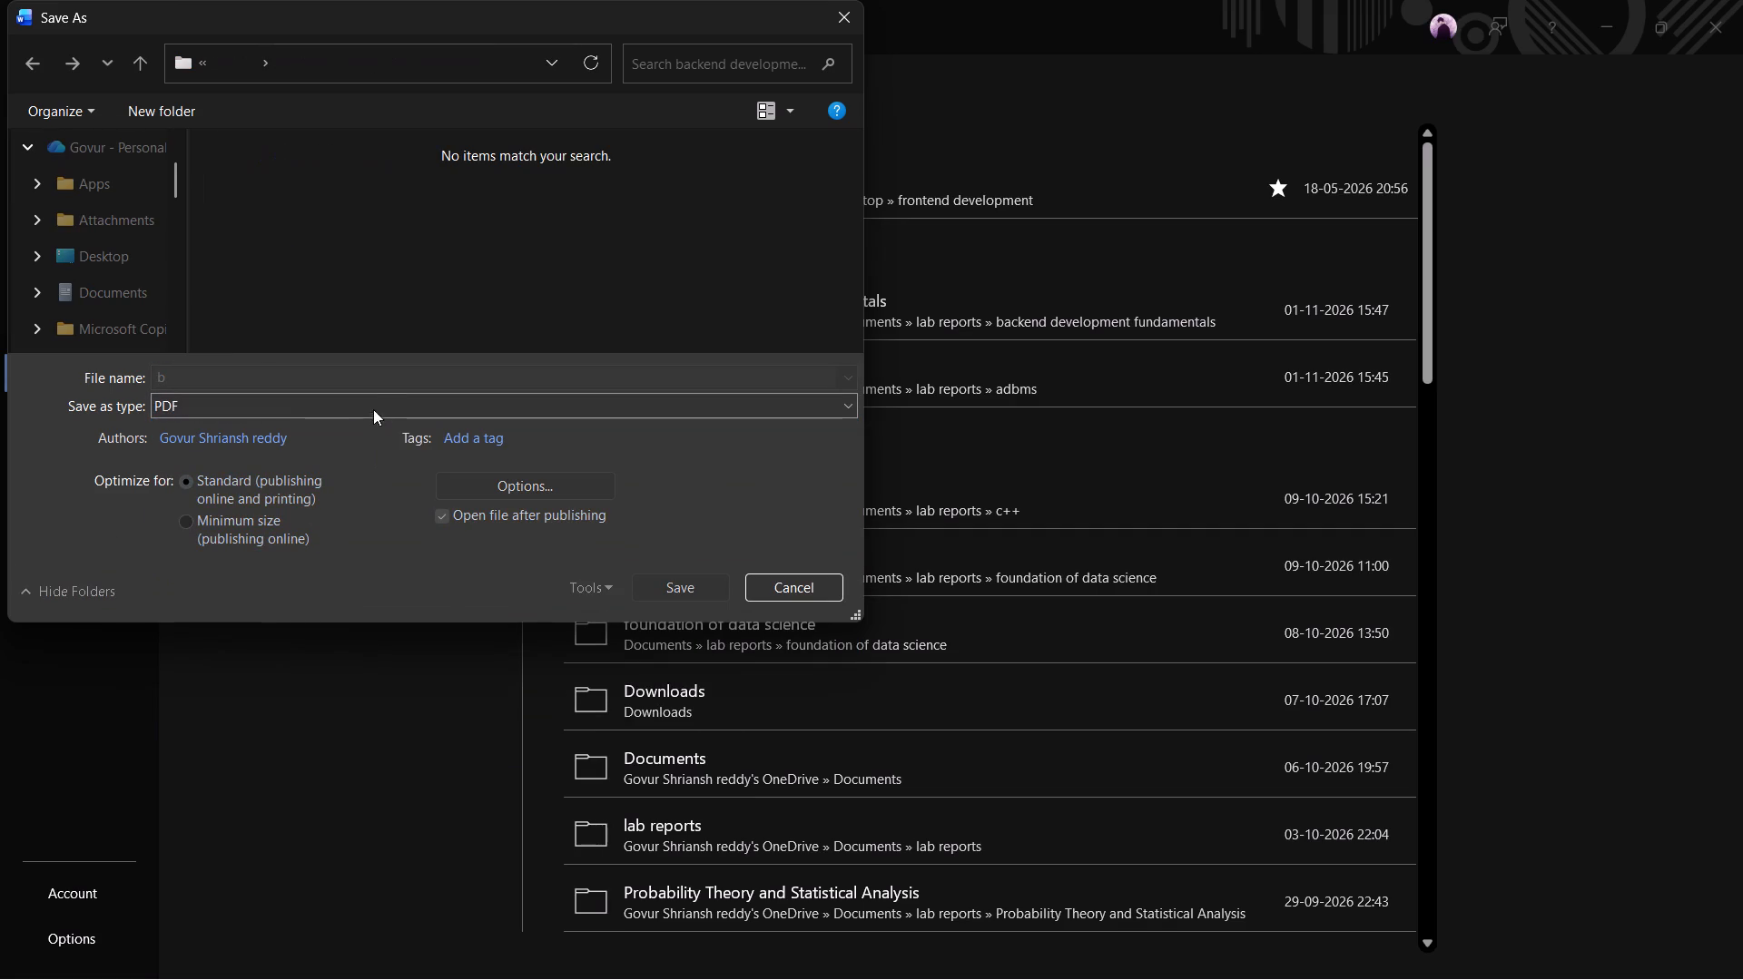
click(363, 381)
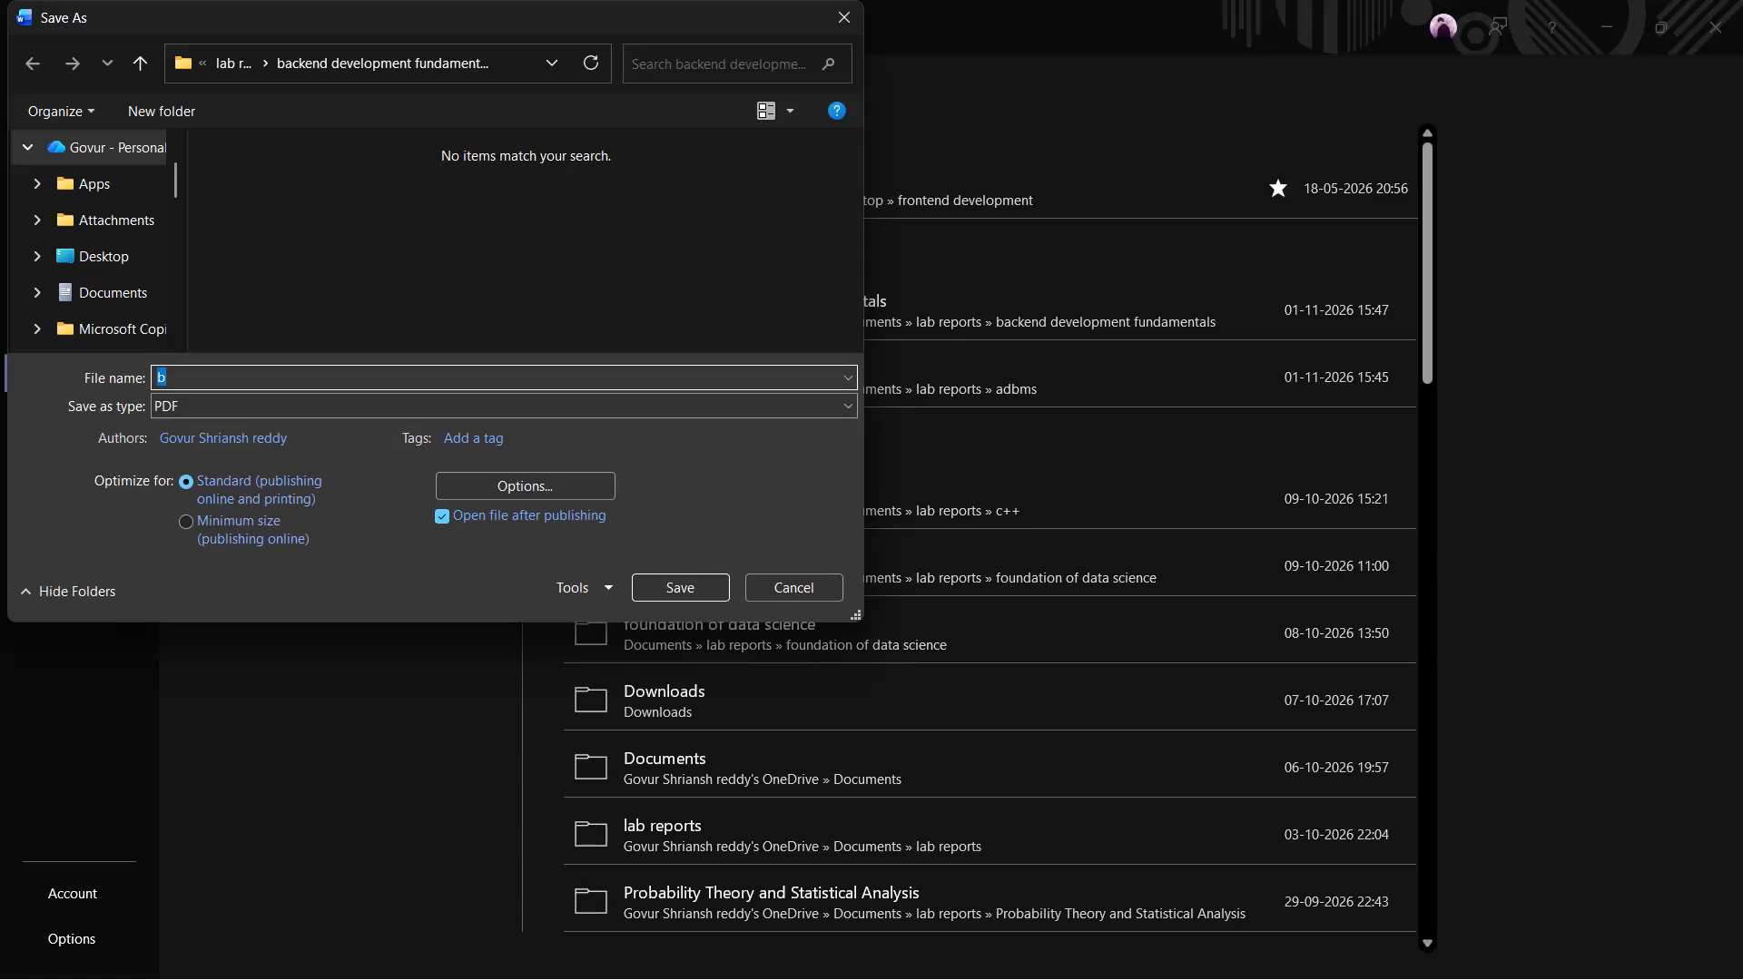
click(362, 379)
key(BackSpace)
text(BD)
text(F)
key(space)
text(LAB)
key(space)
text(REPORT)
key(space)
key(1)
key(Return)
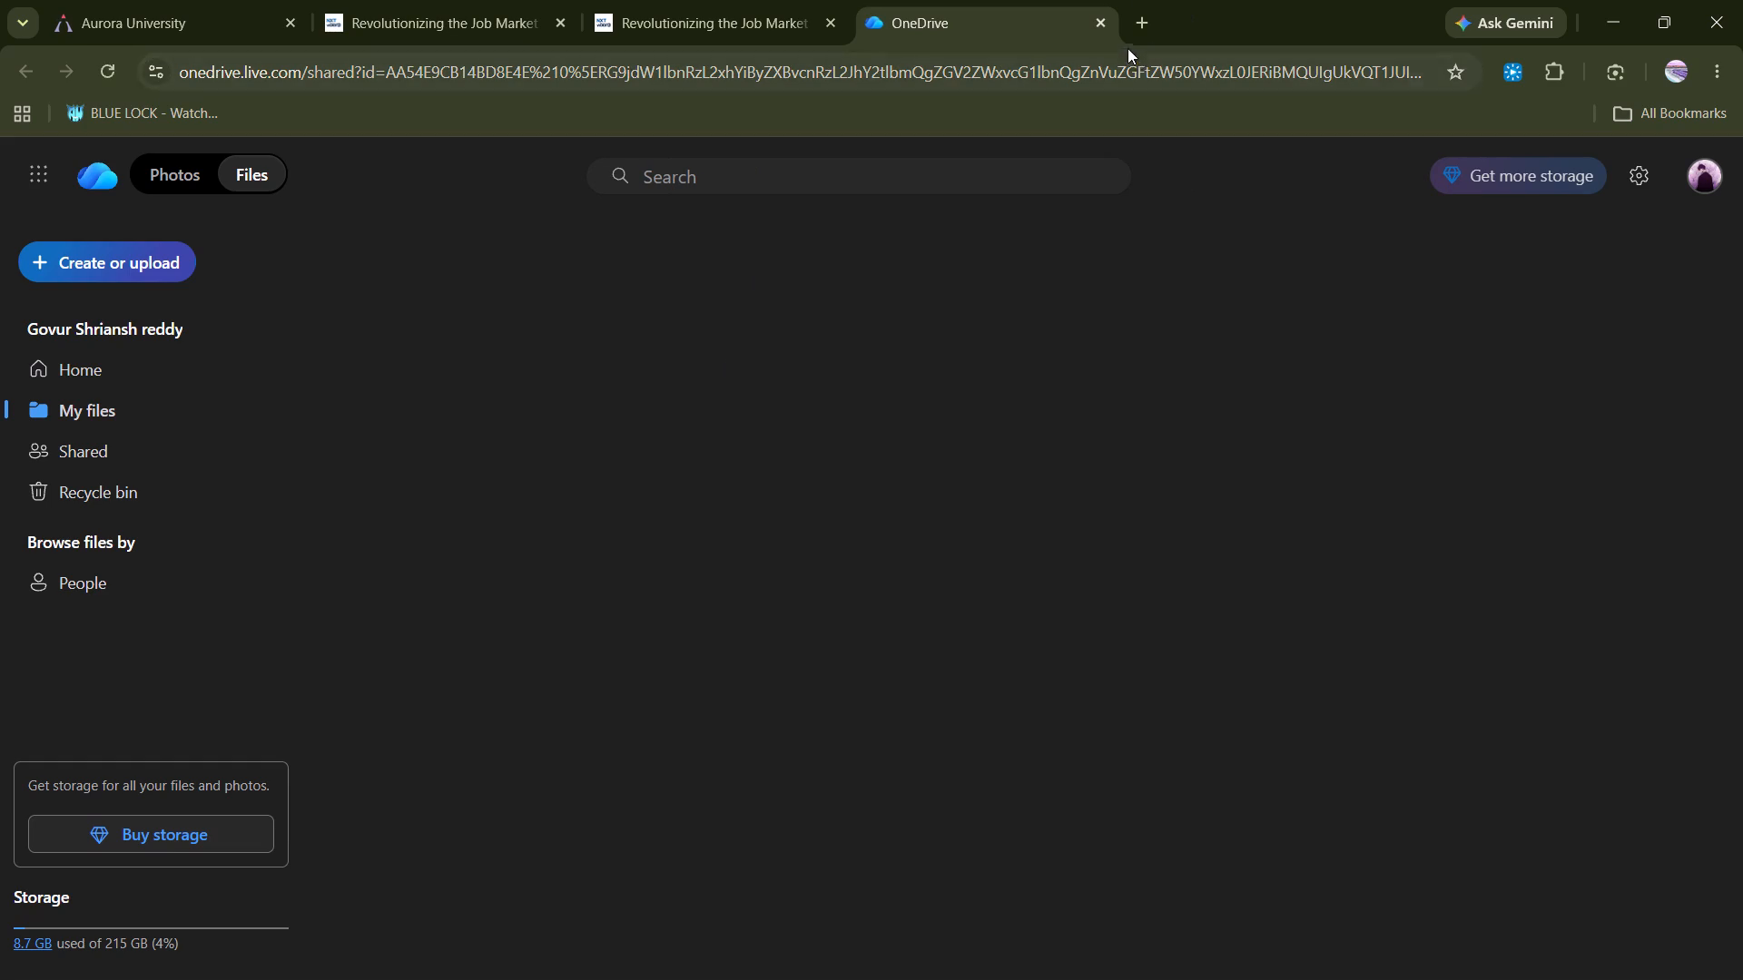
click(1108, 31)
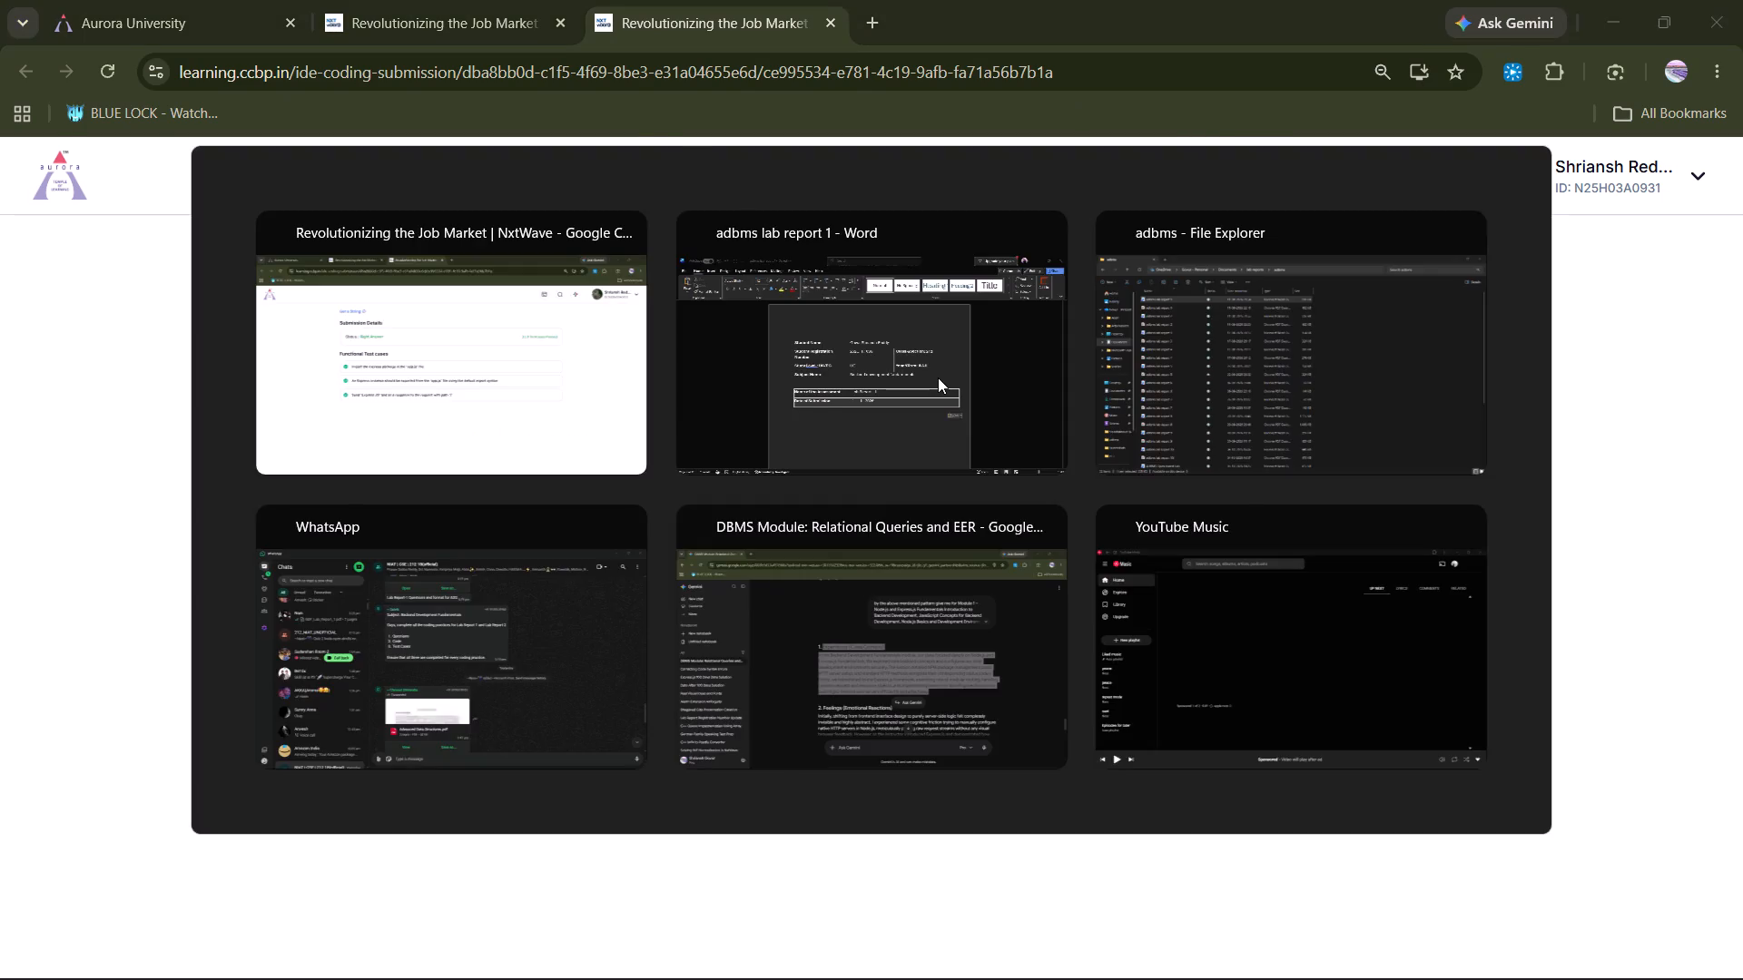
Close the report in Word, and open the backend development fundamentals folder inside lab reports in File Explorer.
scroll(379, 853, down, 2)
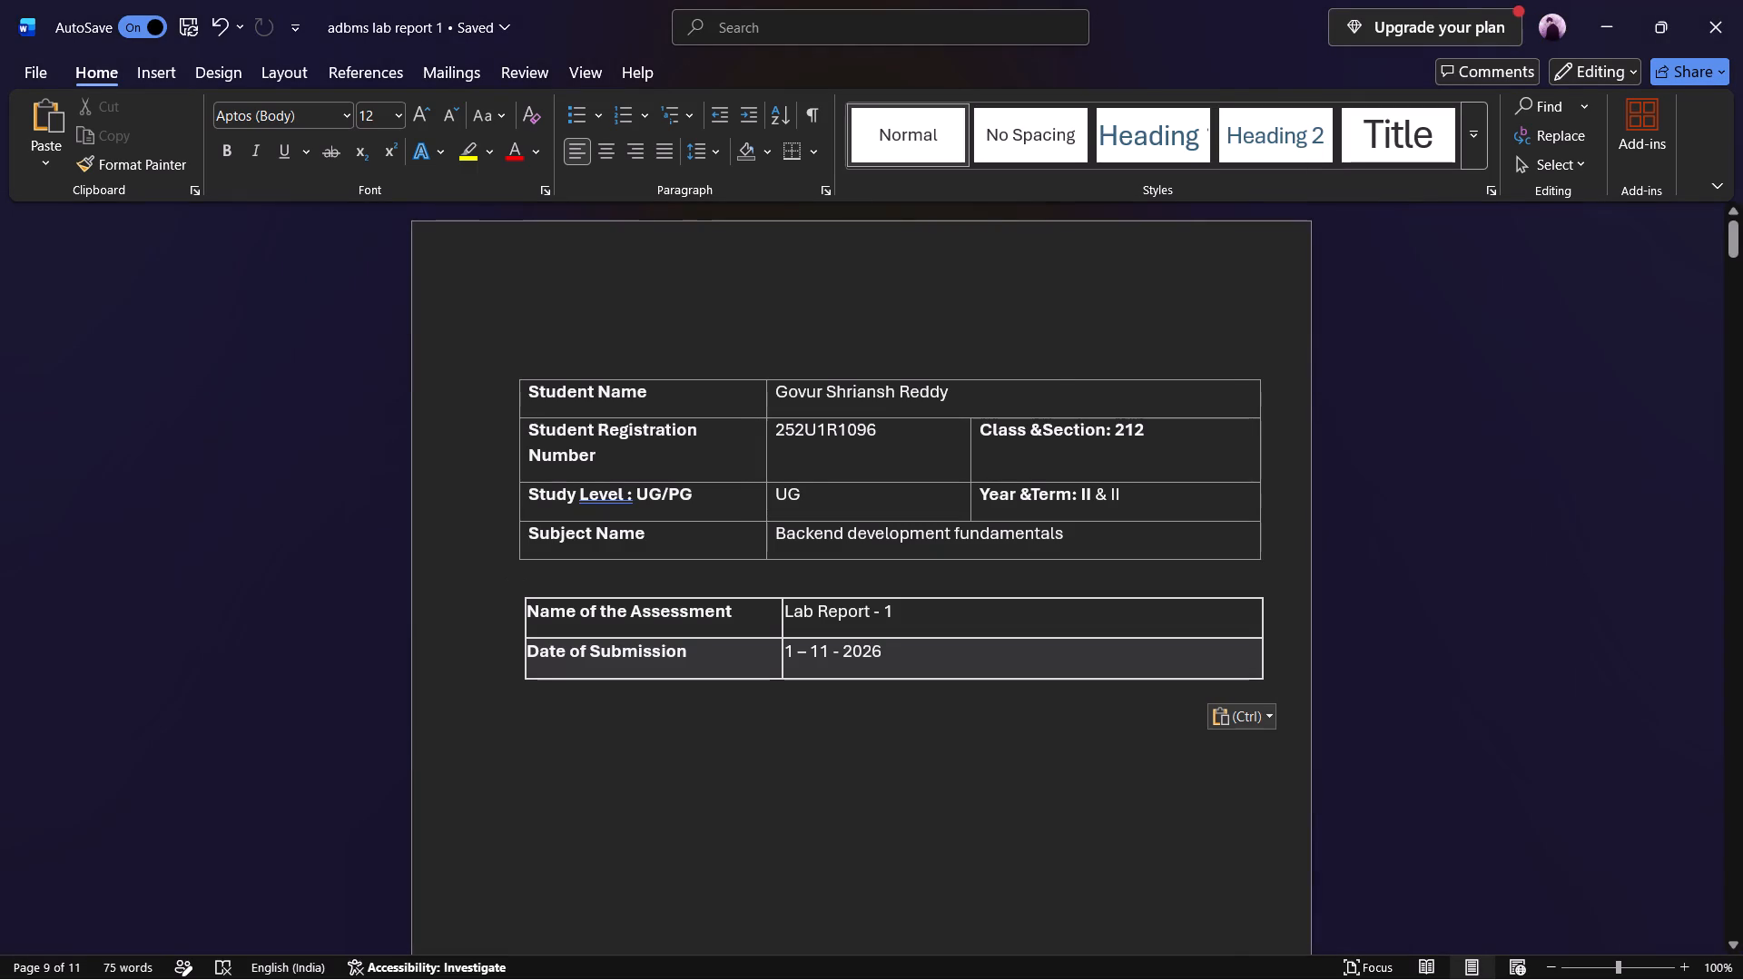
scroll(379, 853, down, 2)
click(1742, 0)
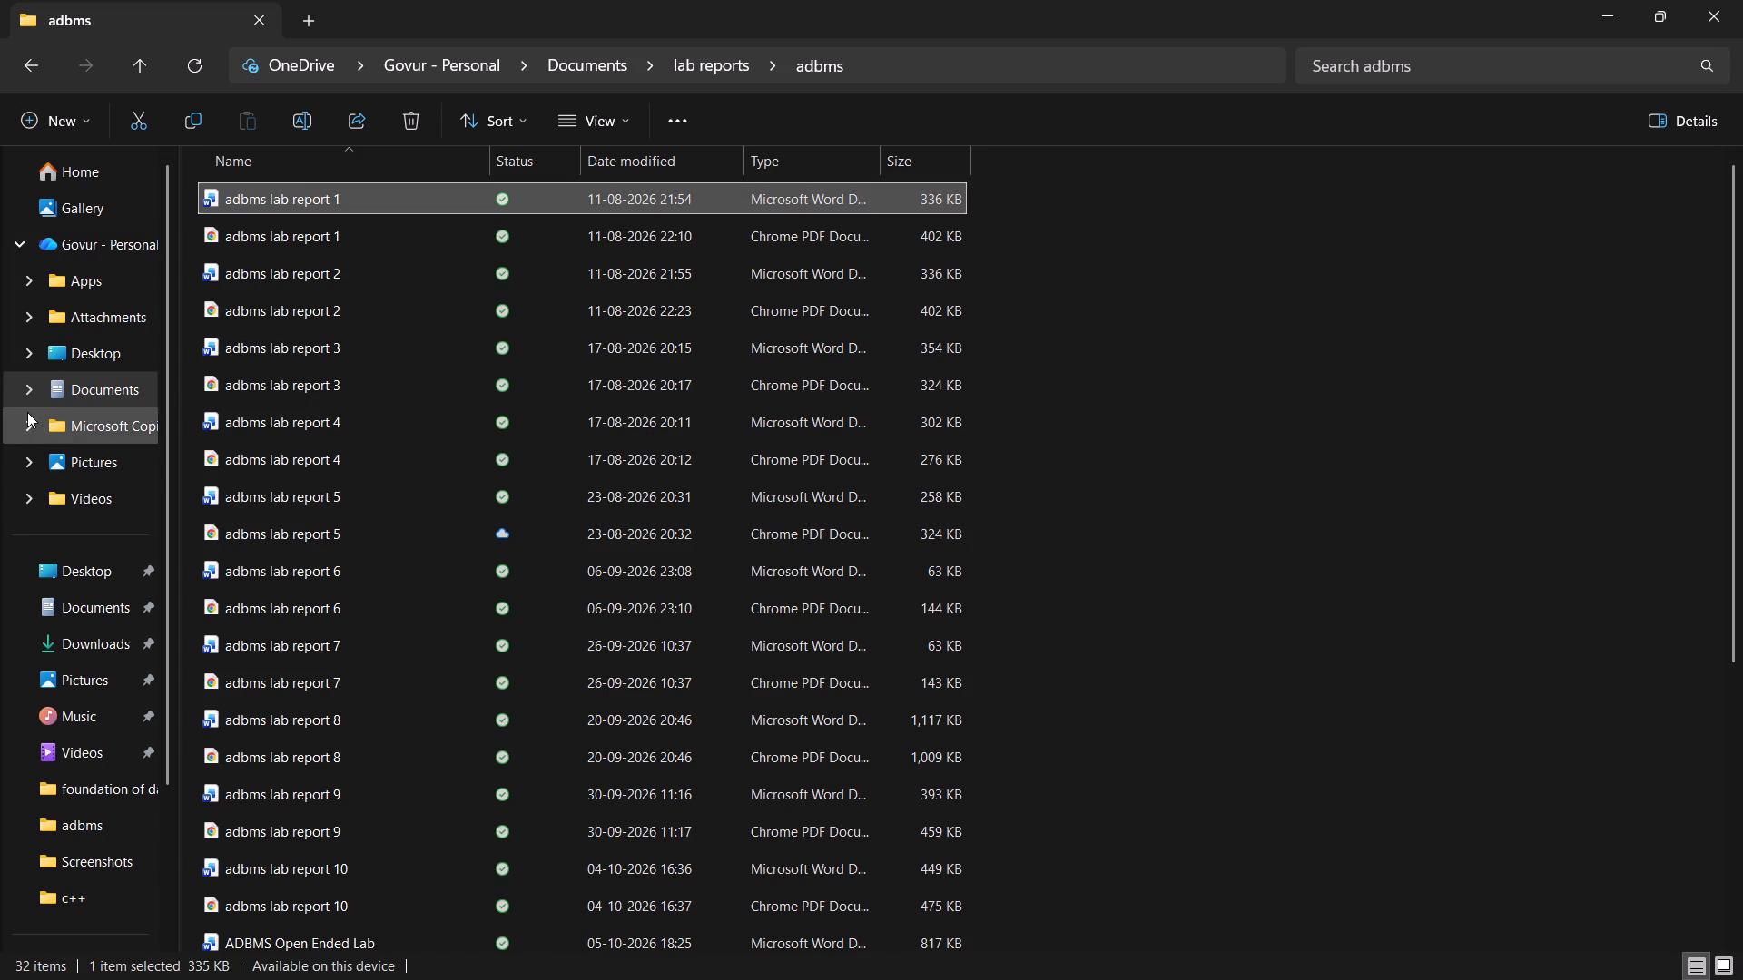
click(35, 399)
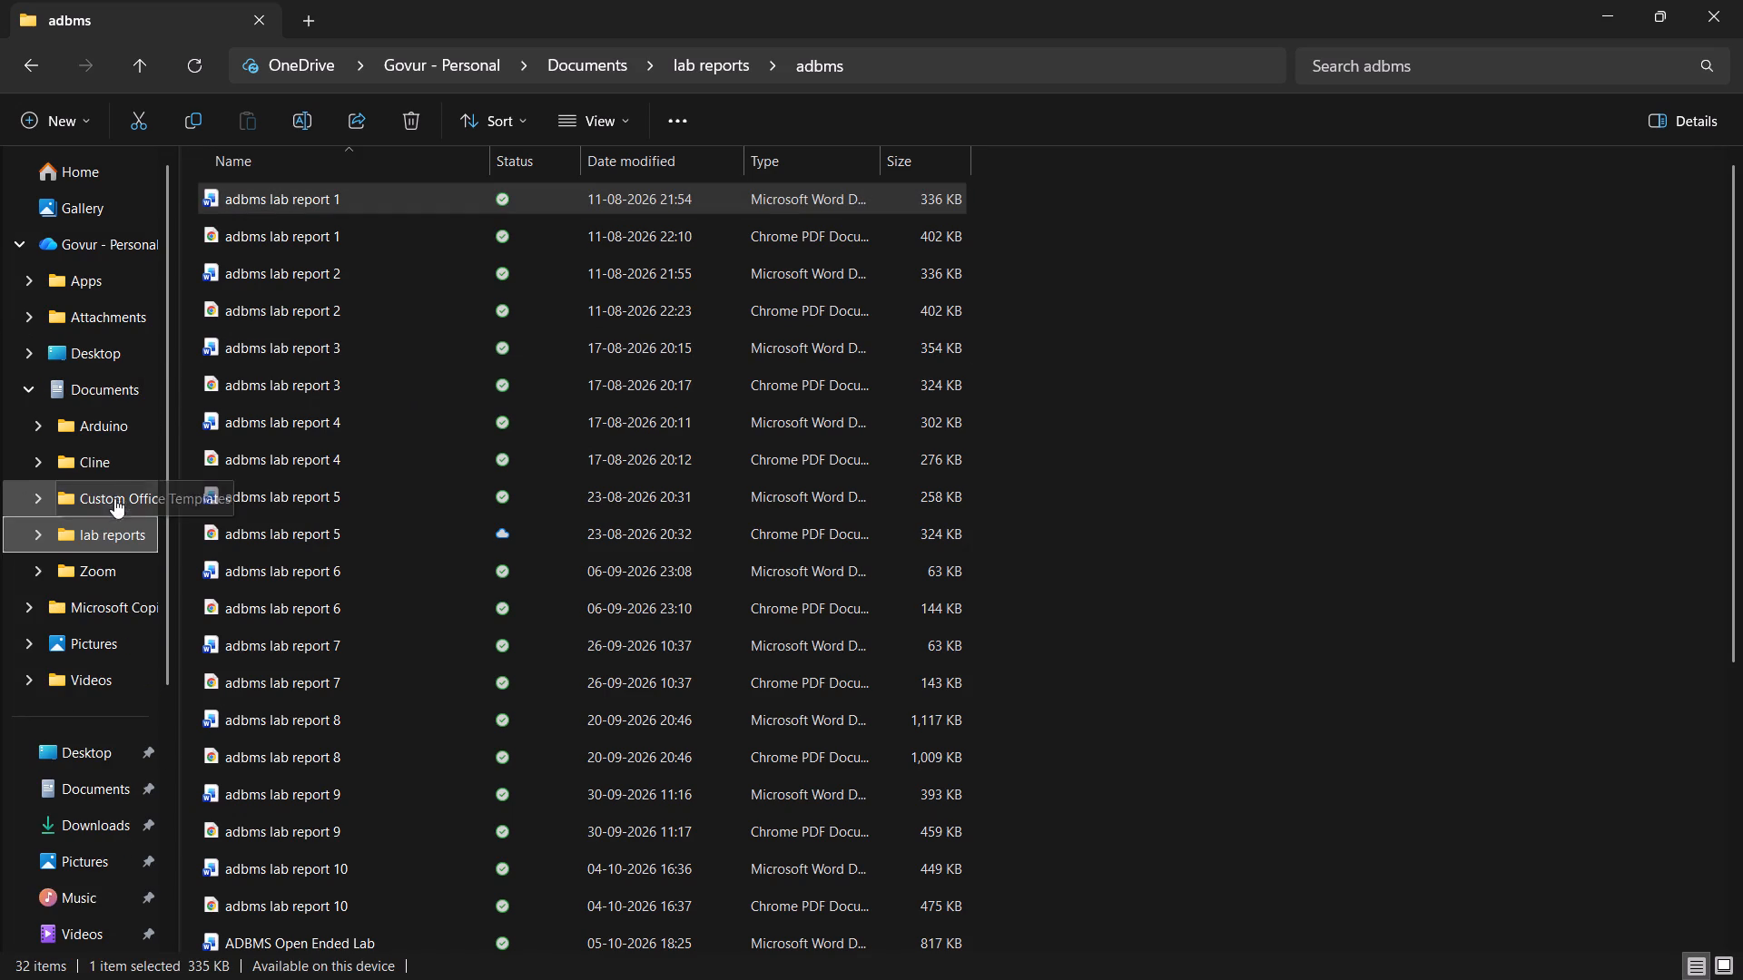
click(110, 532)
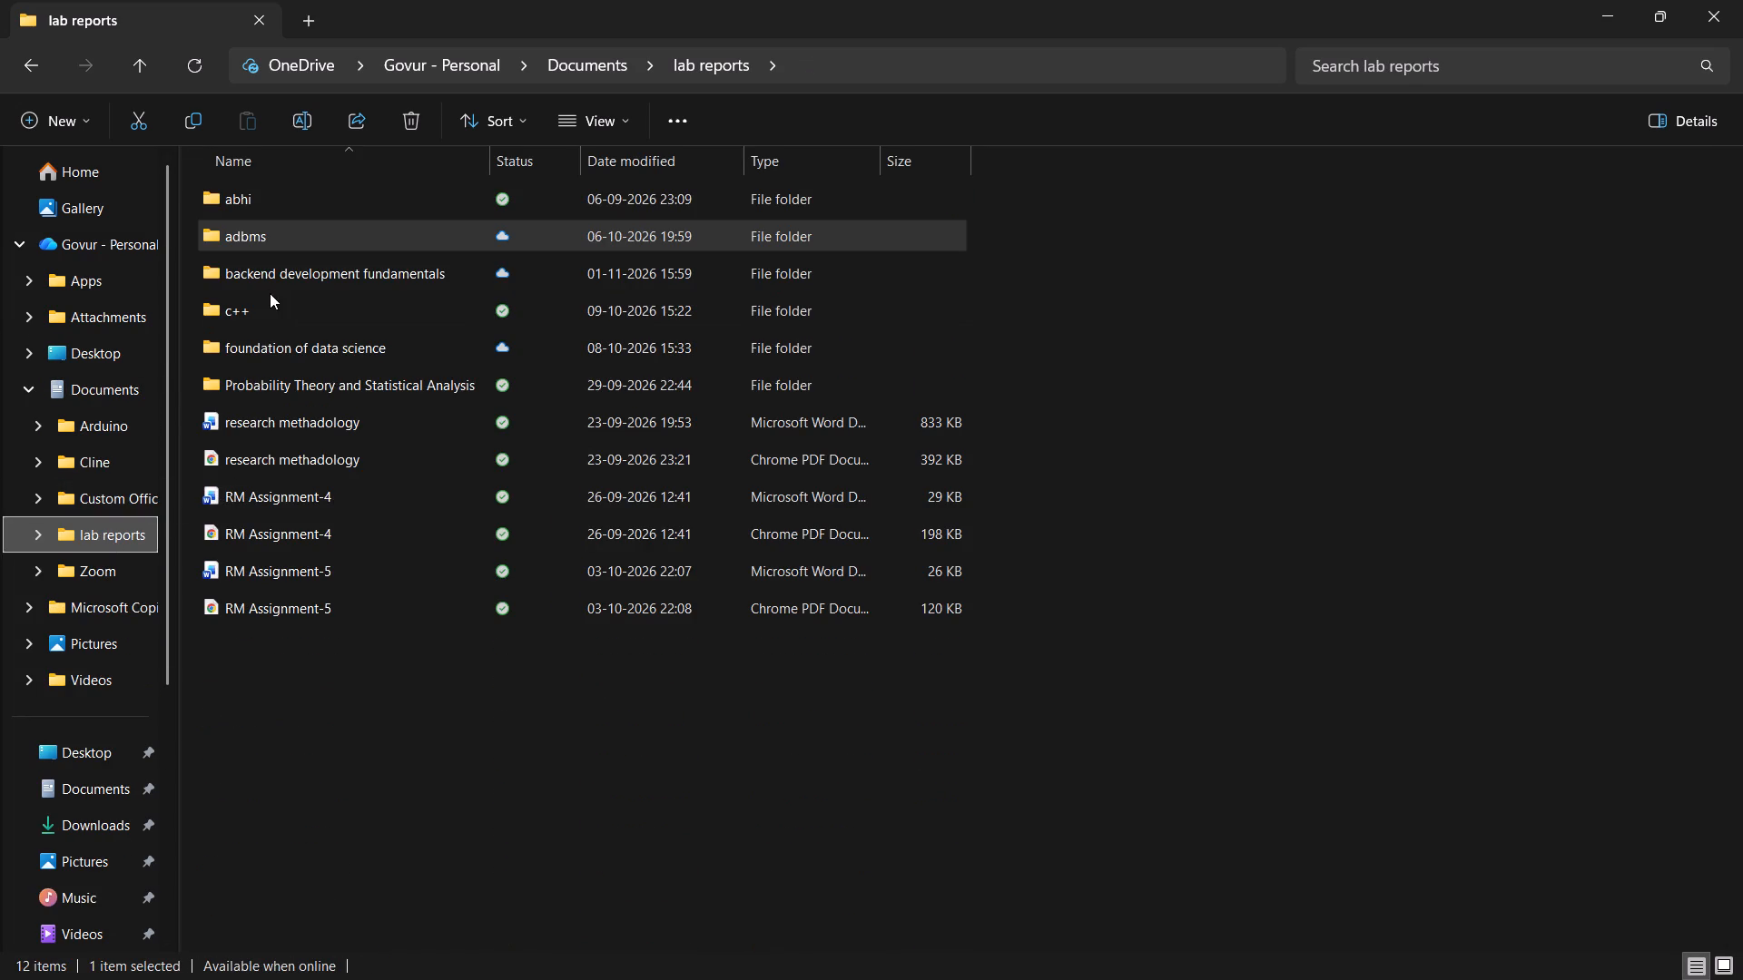
double_click(270, 282)
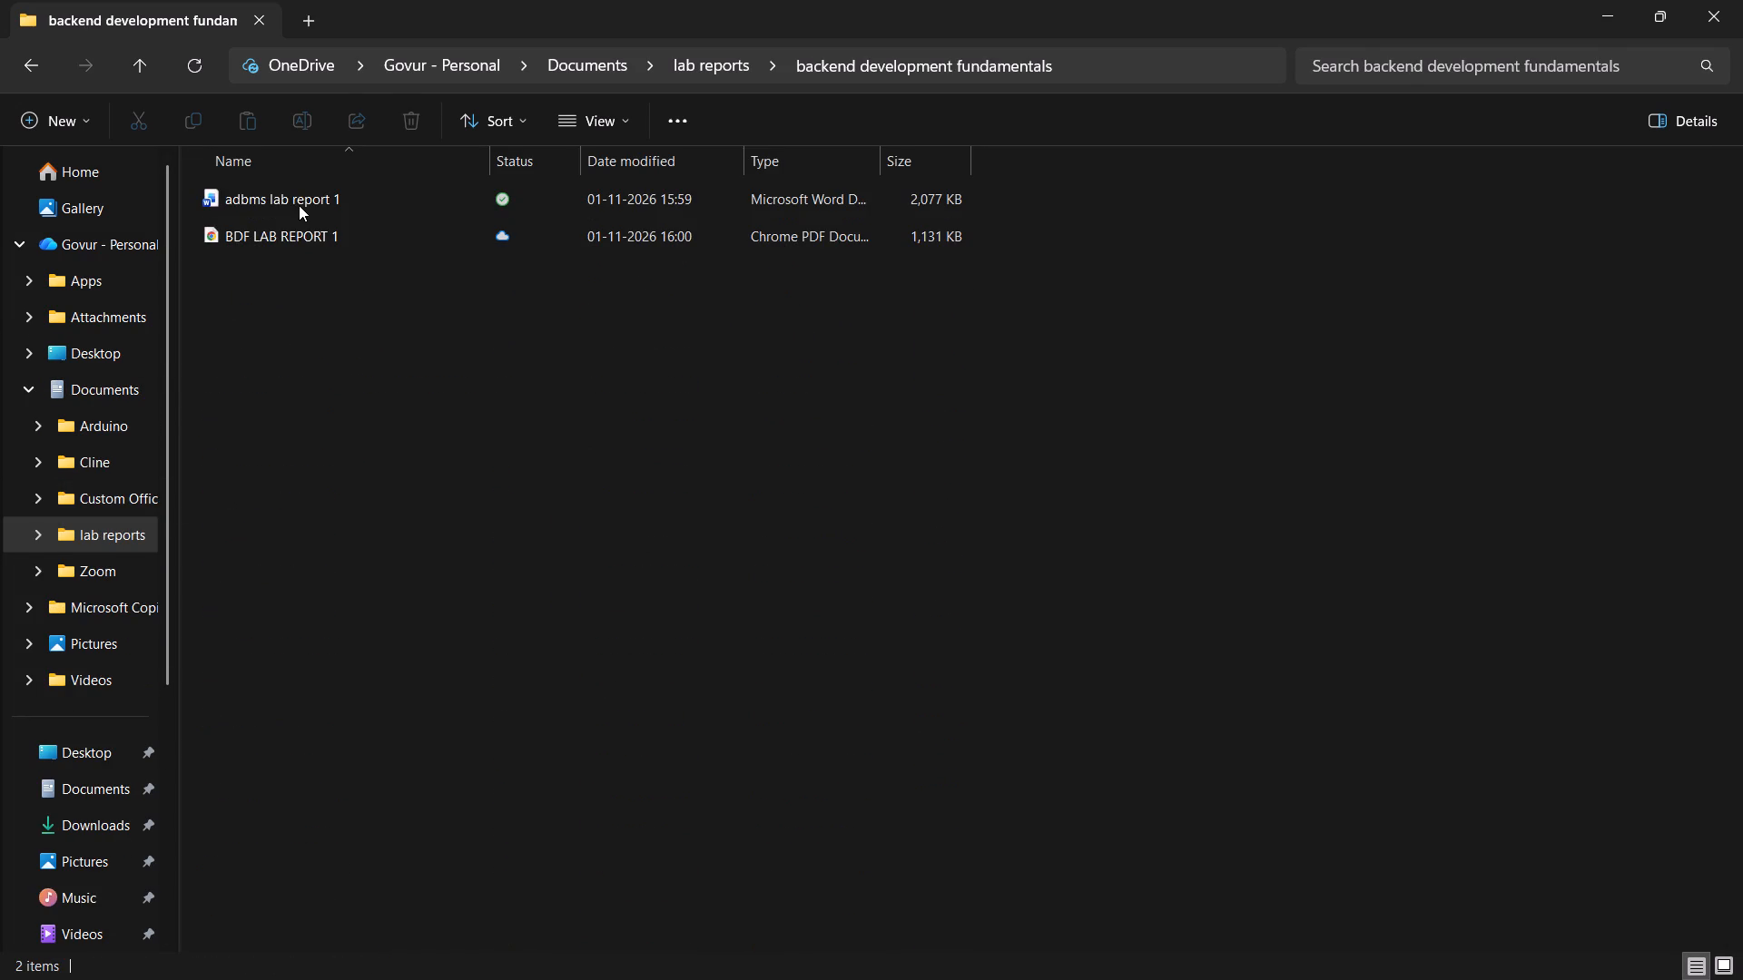
Rename the Word file "adbms lab report 1" as "BDS LAB REPORT 1".
click(299, 205)
click(298, 126)
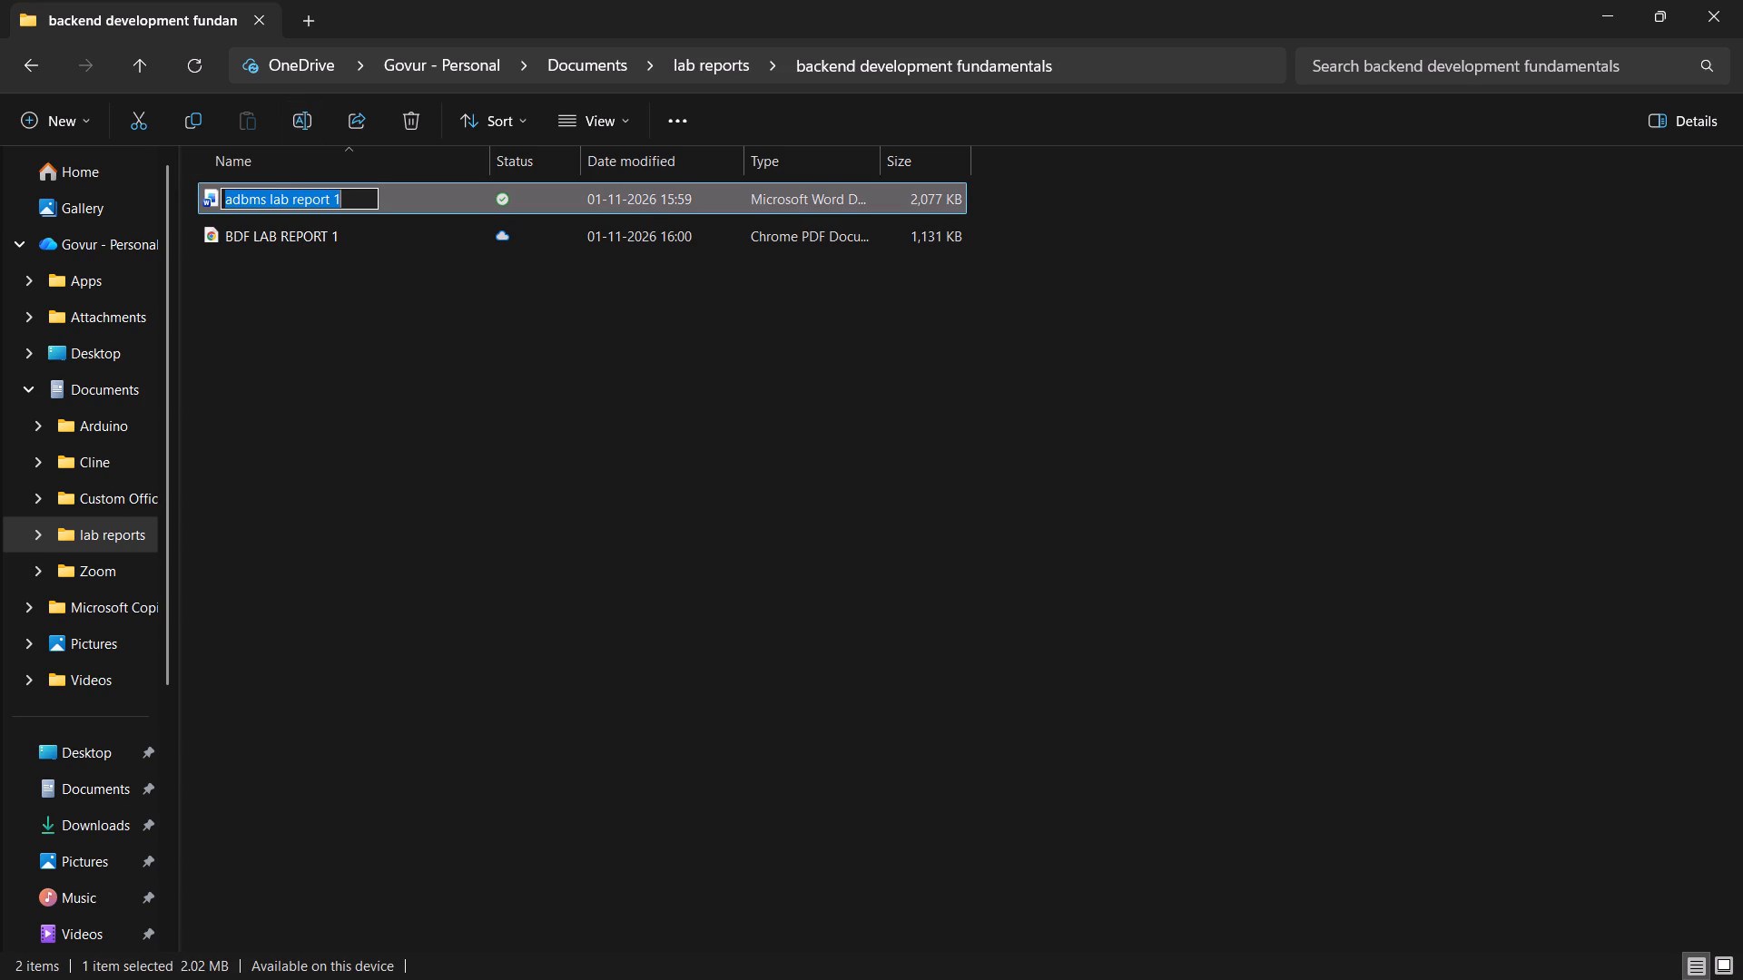
key(BackSpace)
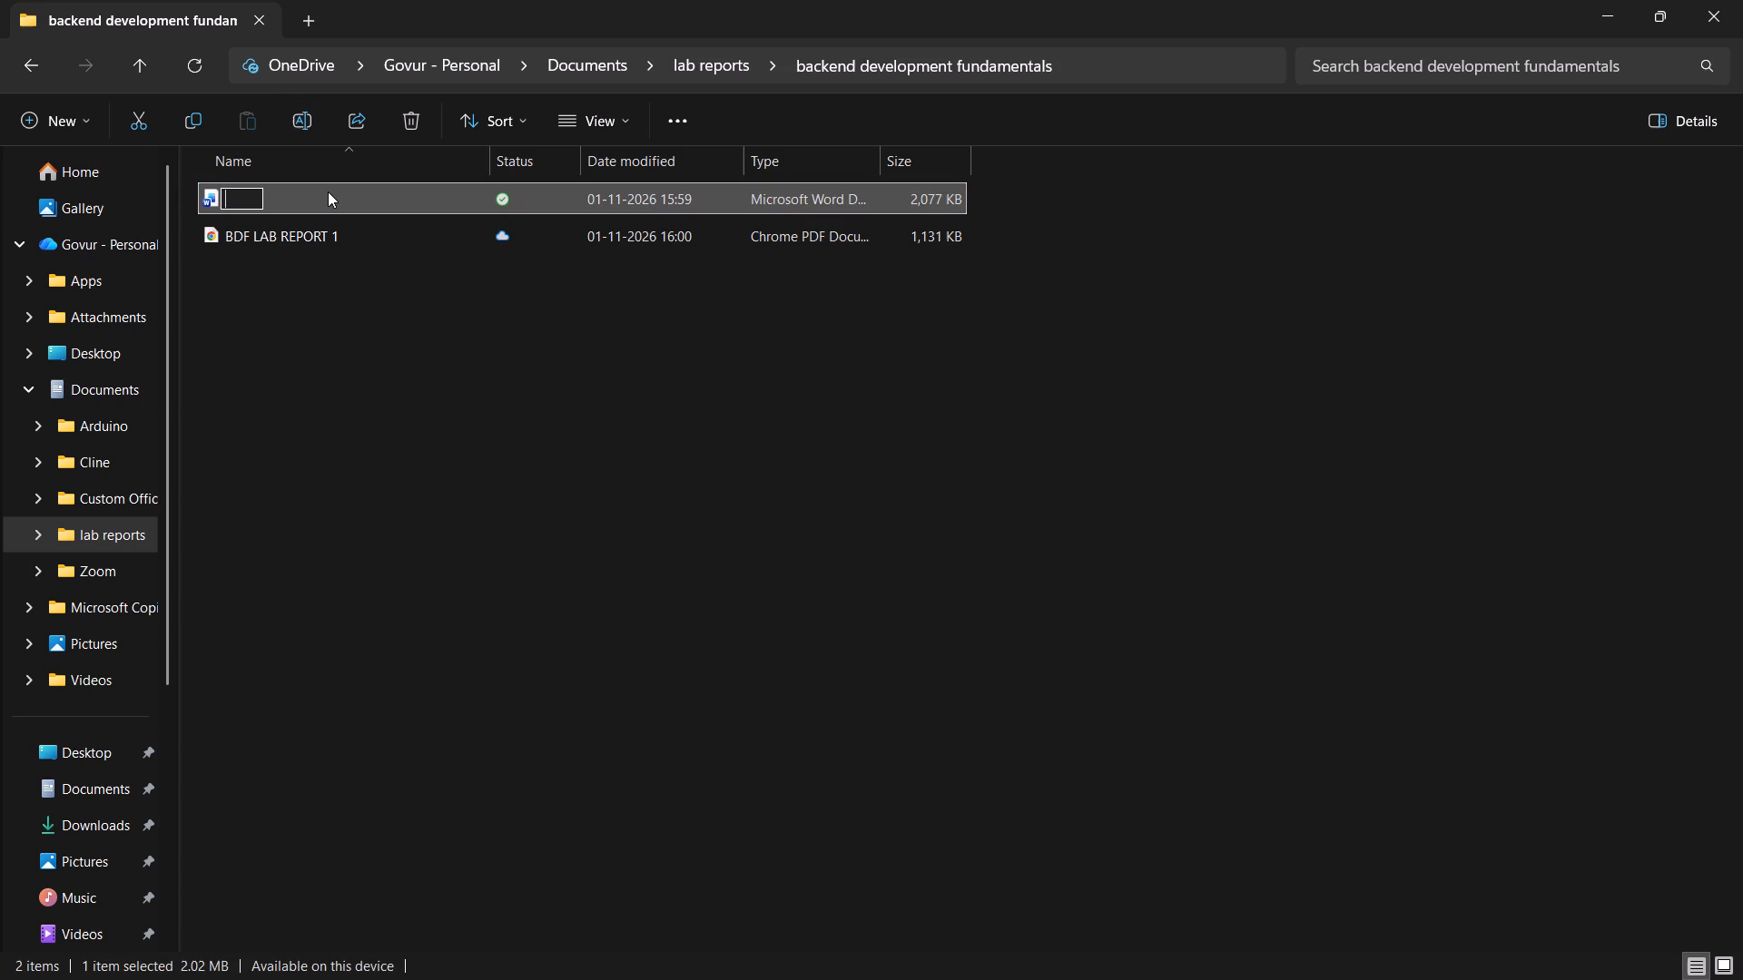
text(BDS)
key(space)
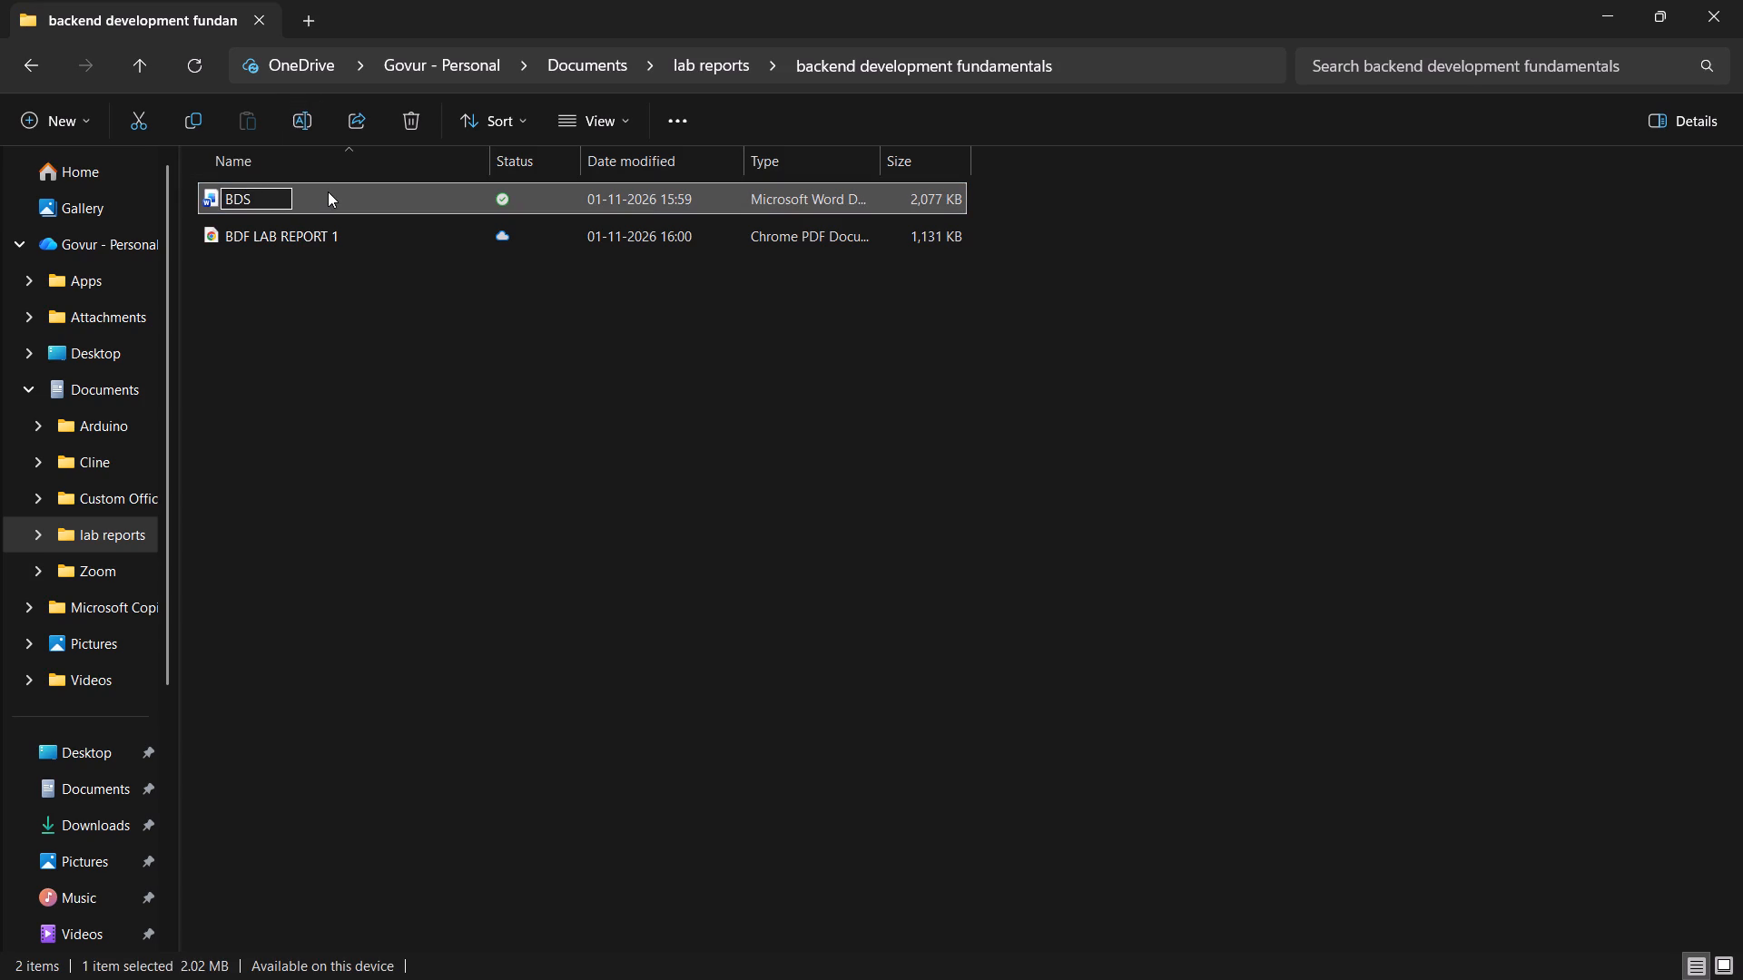
text(LAB REPORT 2)
key(space)
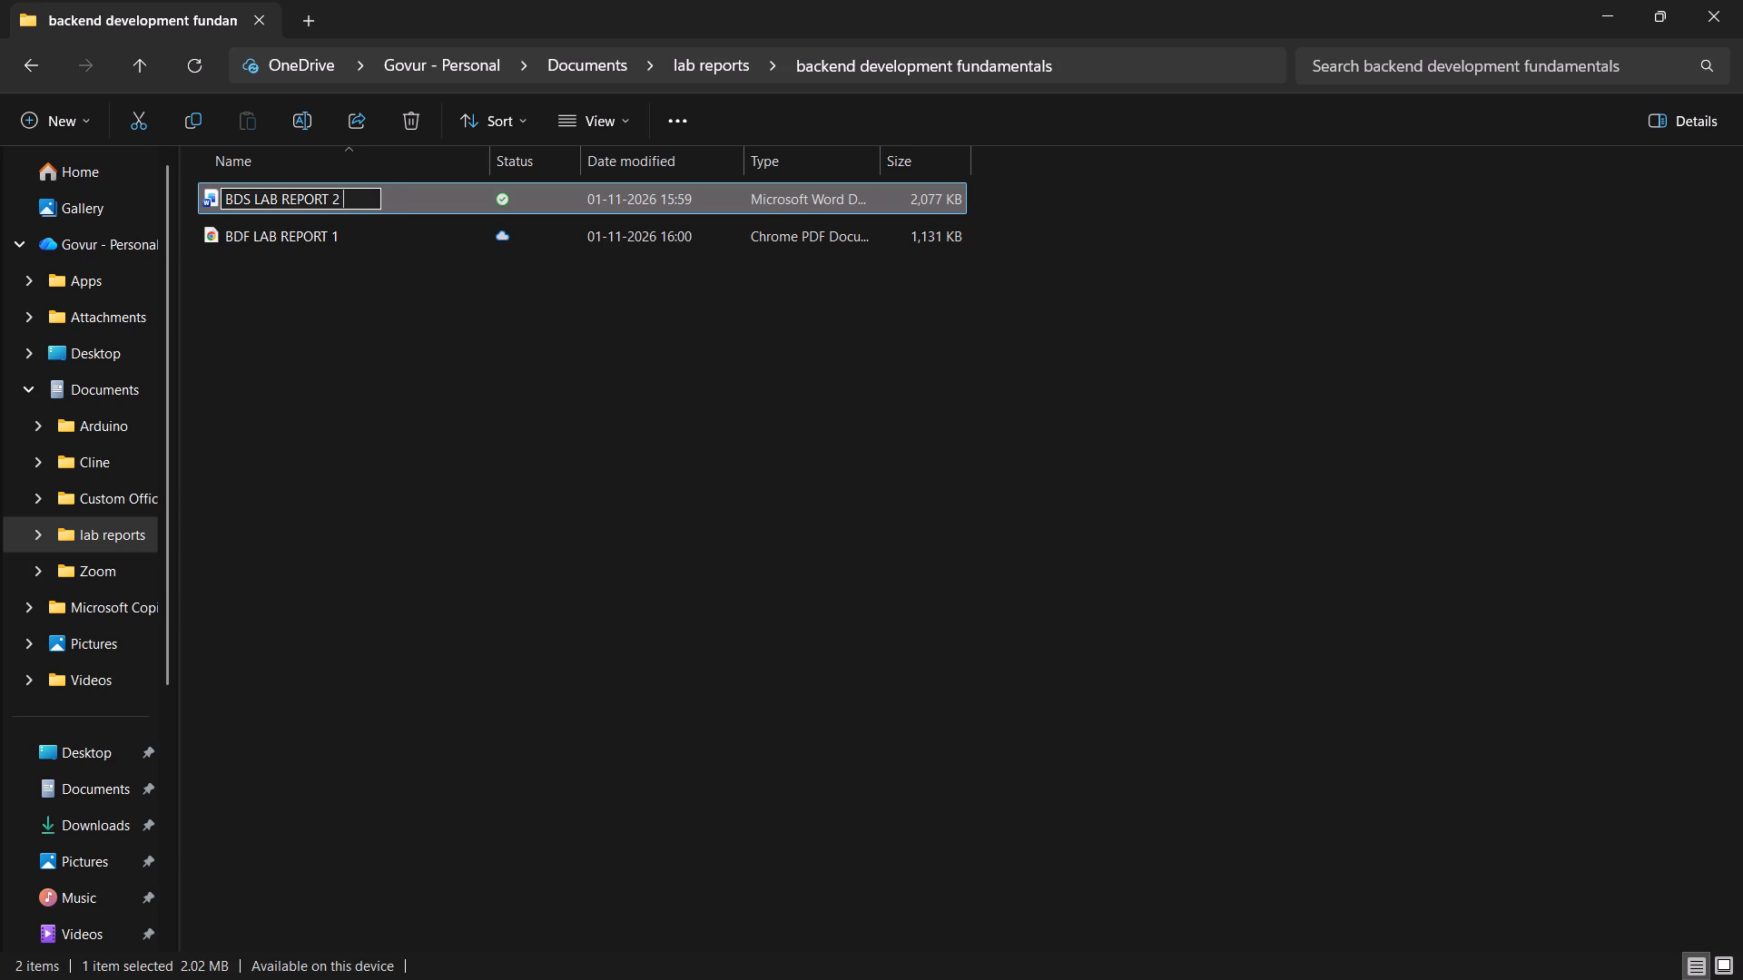
key(BackSpace)
key(BackSpace)
key(1)
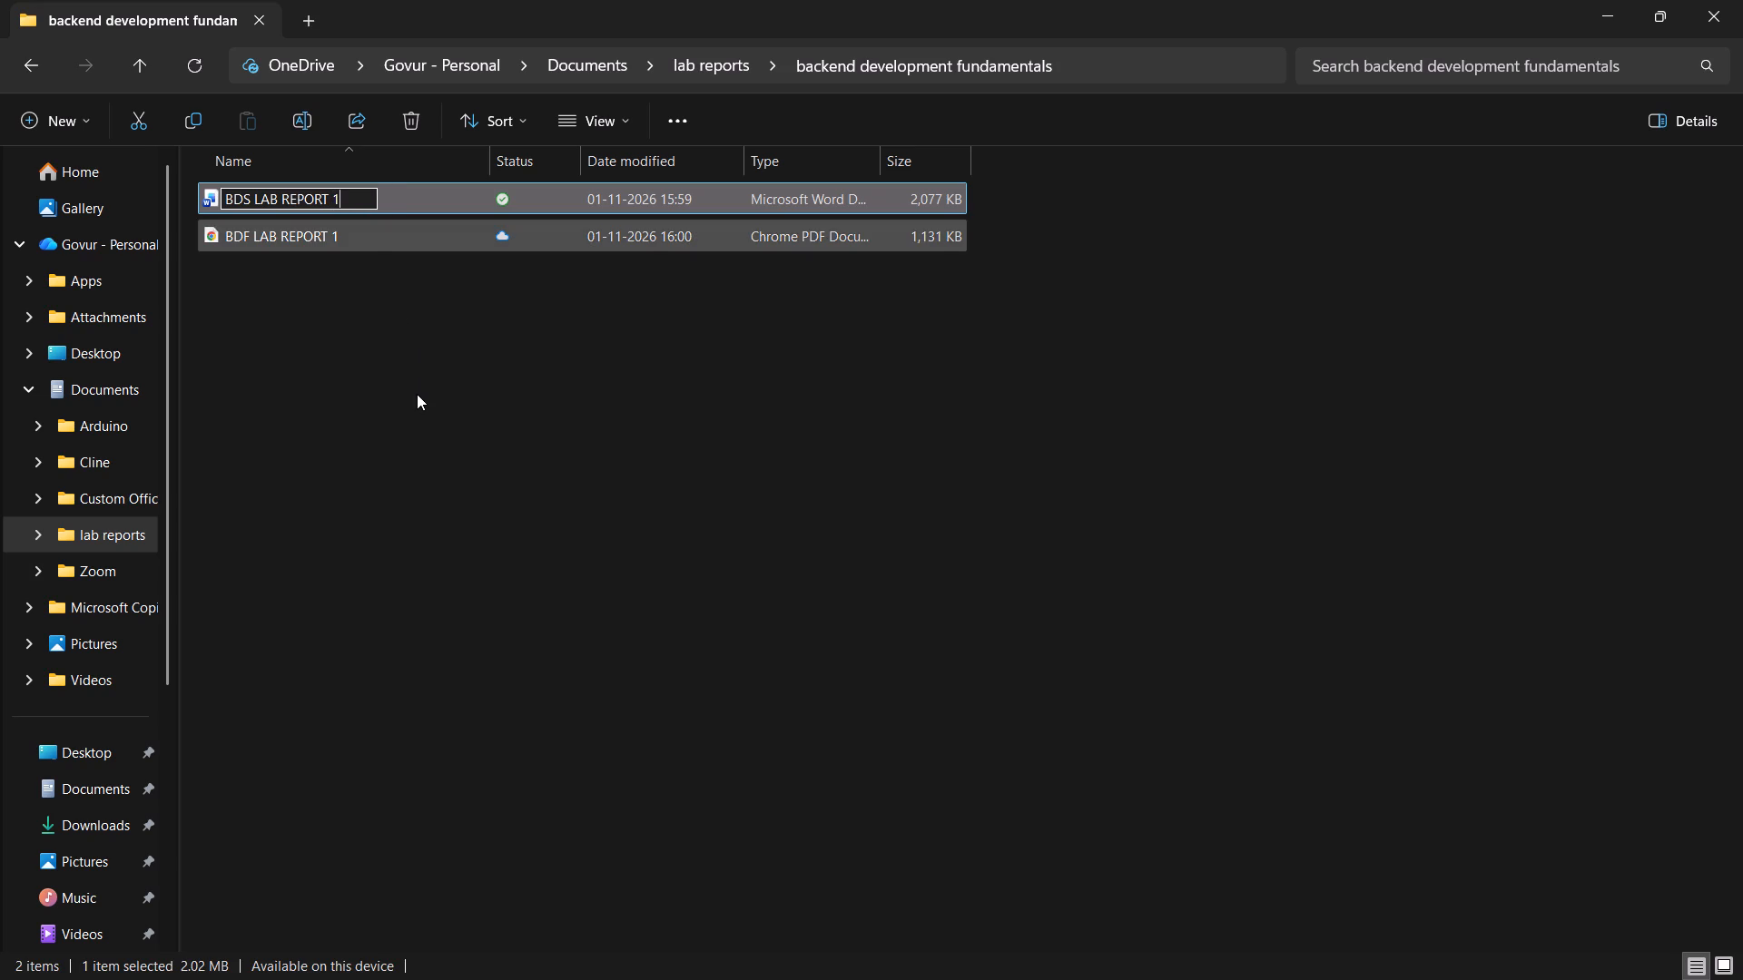
click(417, 394)
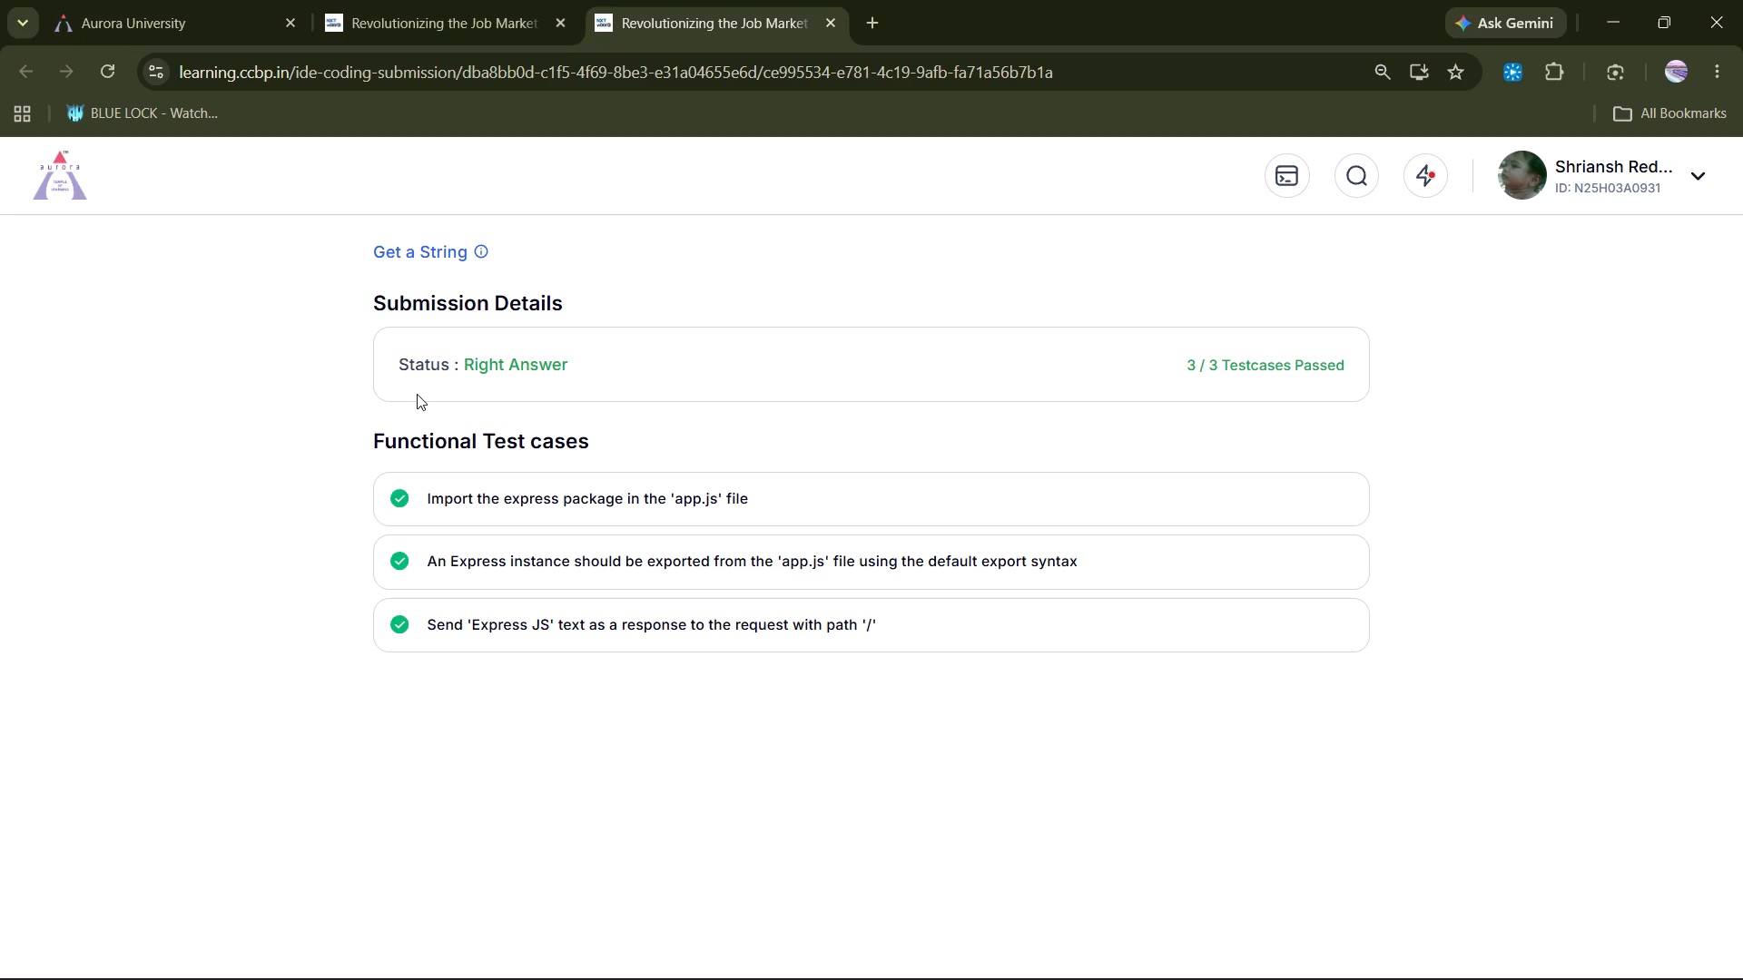
Switch to Chrome, go back from the Get a String question, and close both NxtWave tabs to reach the Aurora University assessments.
click(463, 0)
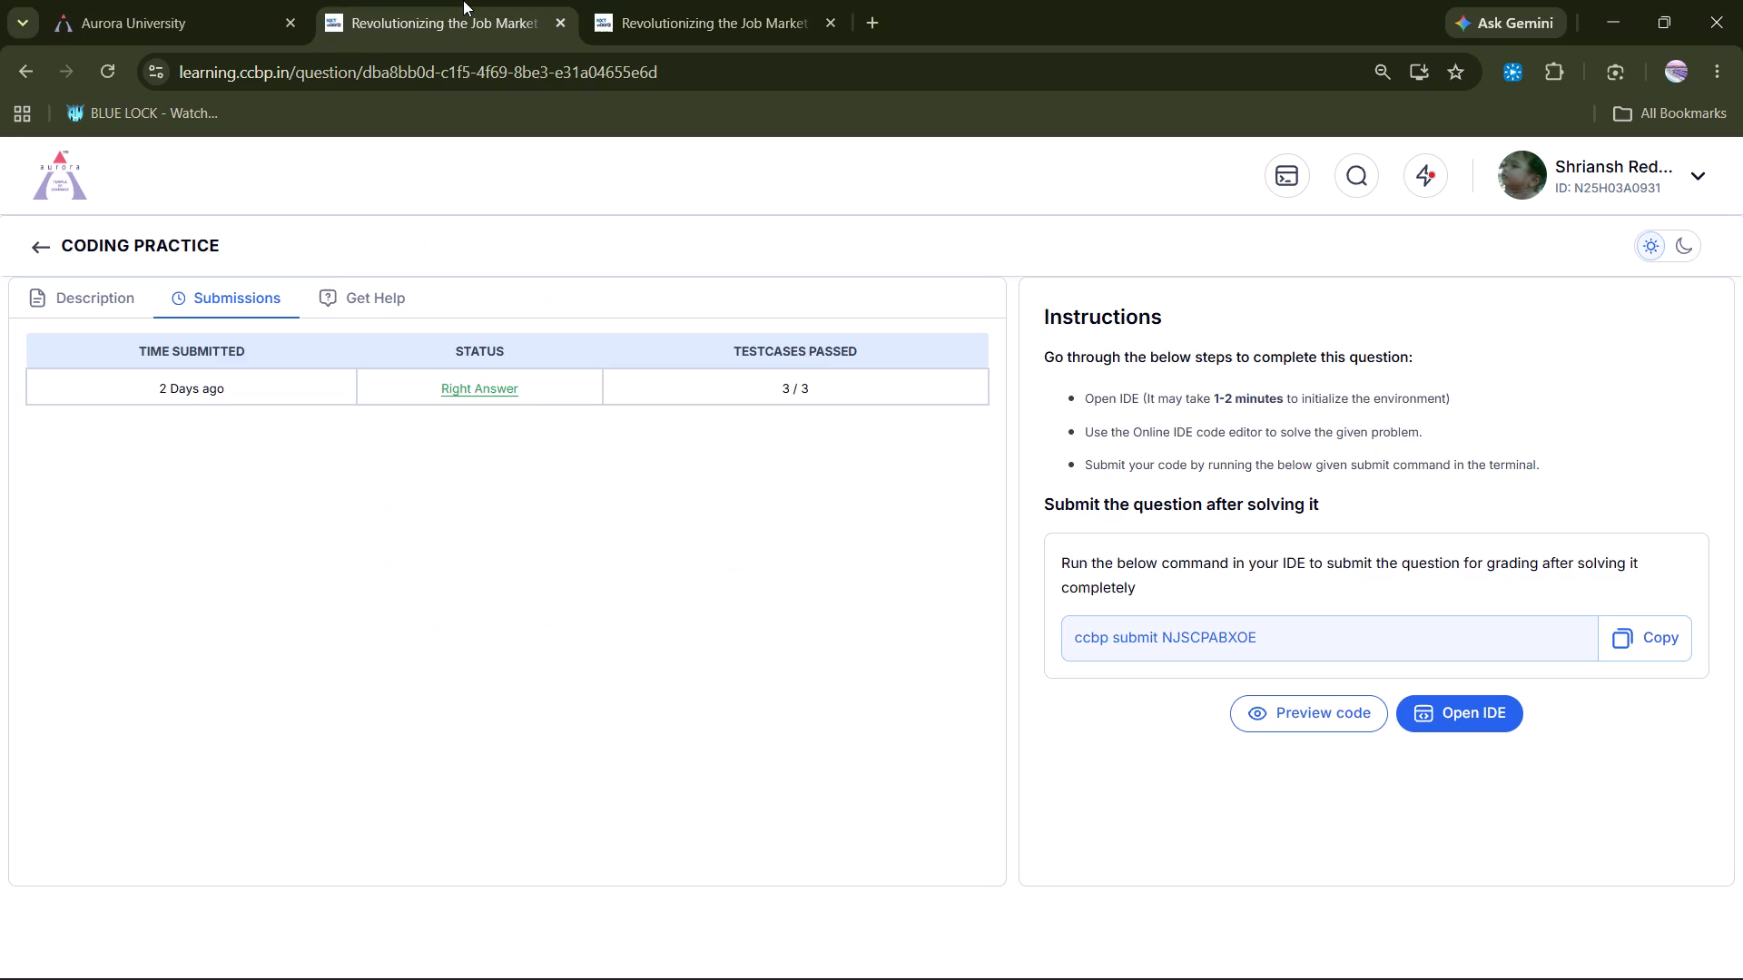
click(35, 240)
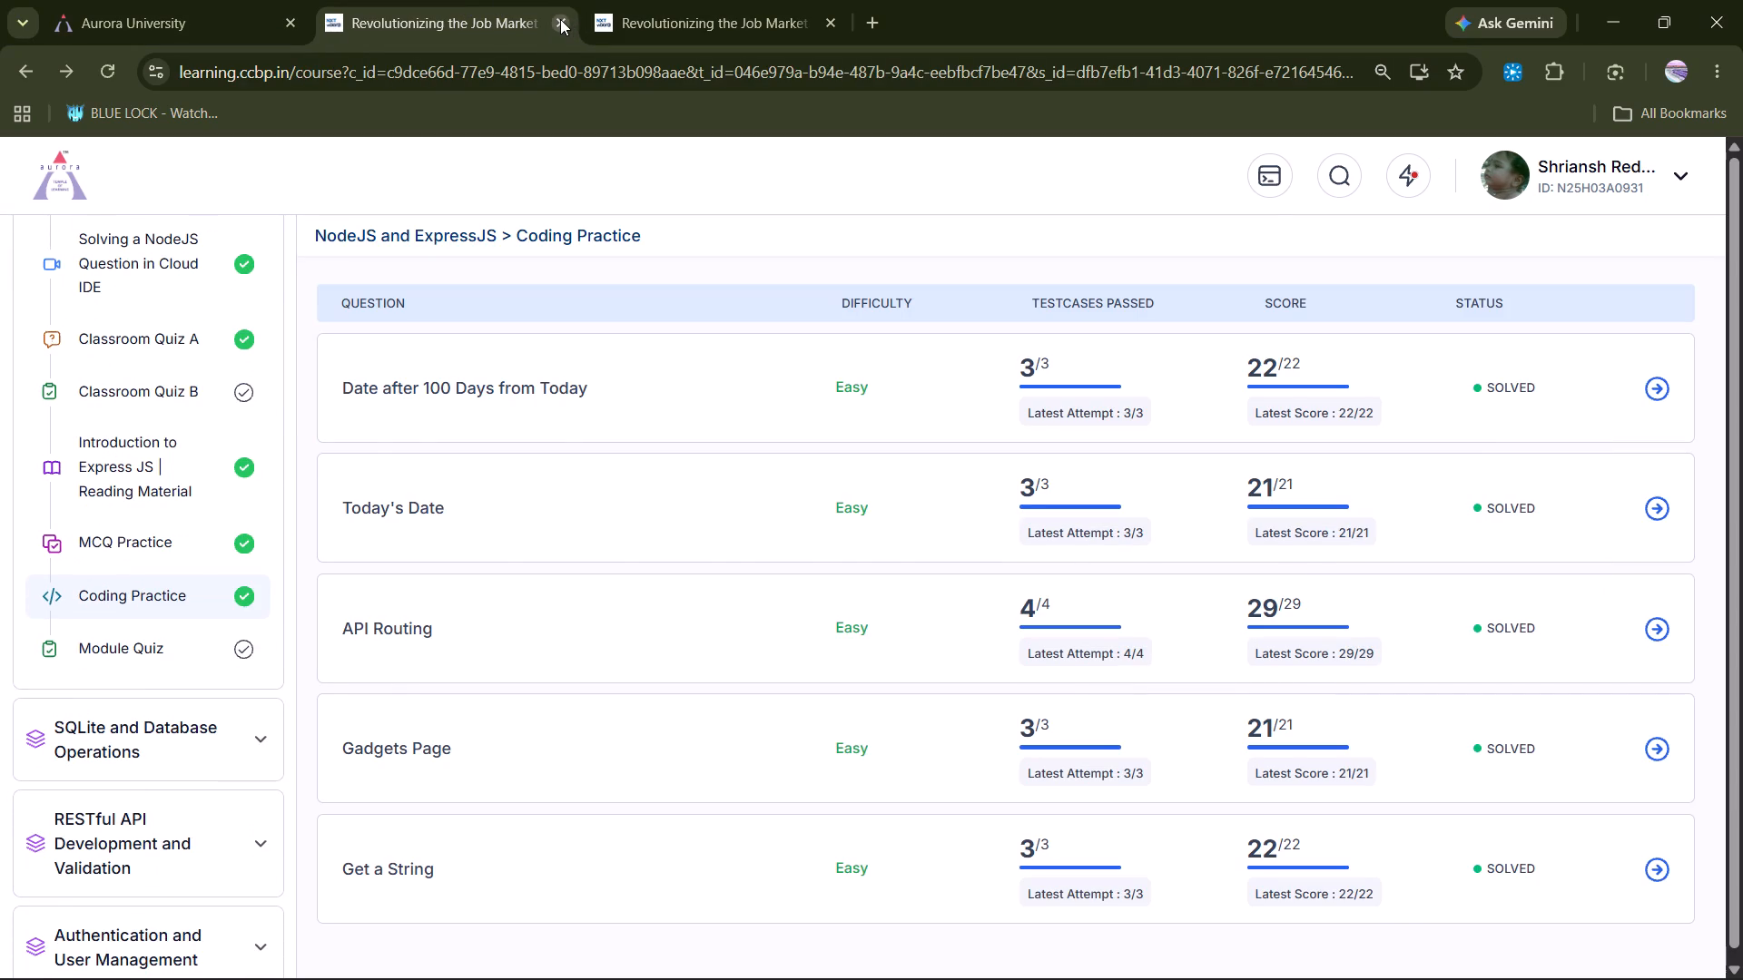
click(560, 19)
click(560, 19)
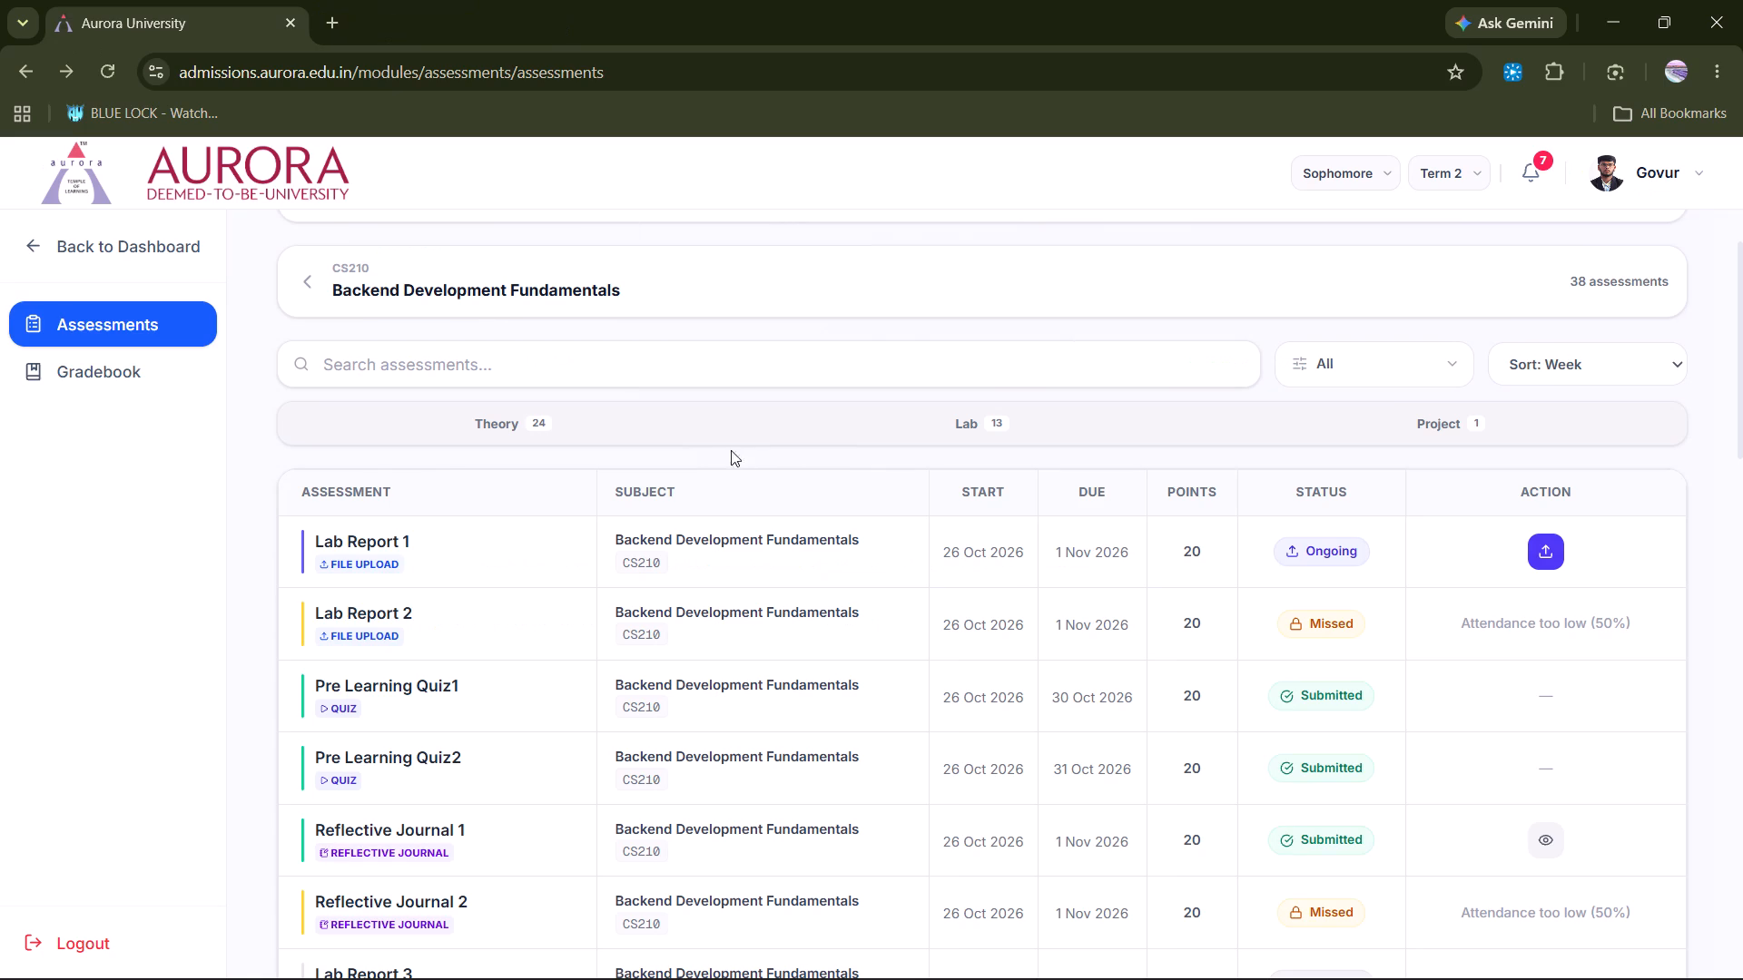
Upload the PDF "BDF LAB REPORT 1" from the backend development fundamentals folder in lab reports as the Lab Report 1 submission.
click(1544, 540)
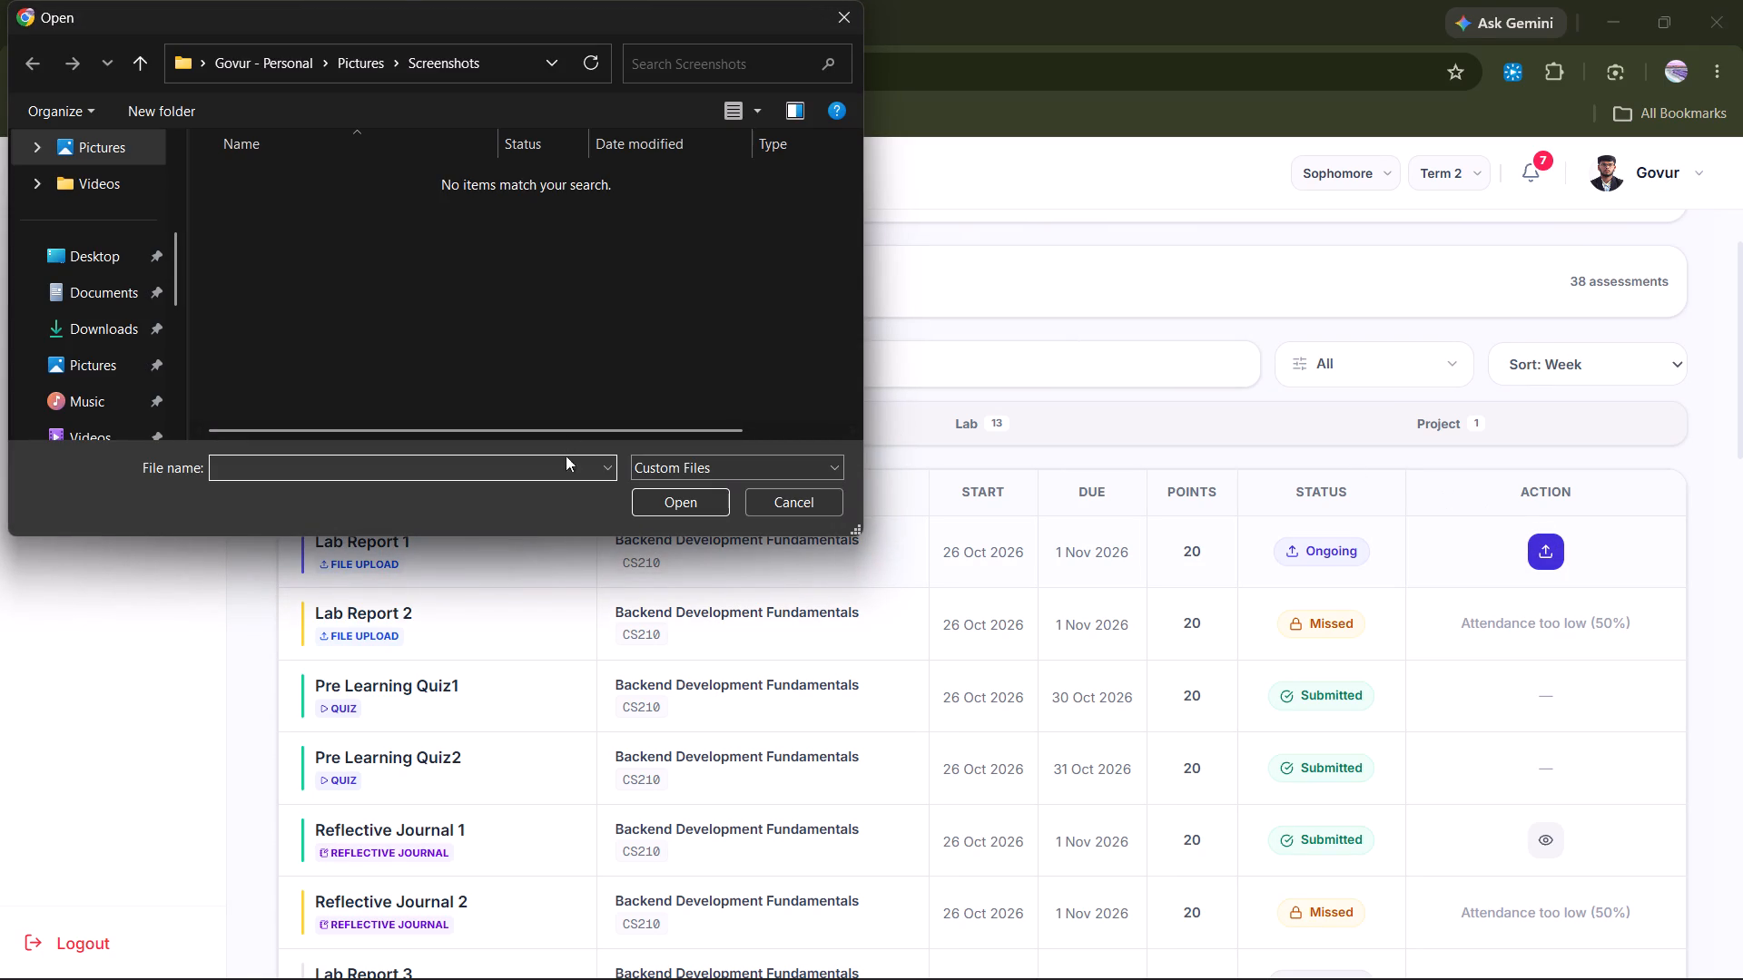
click(102, 306)
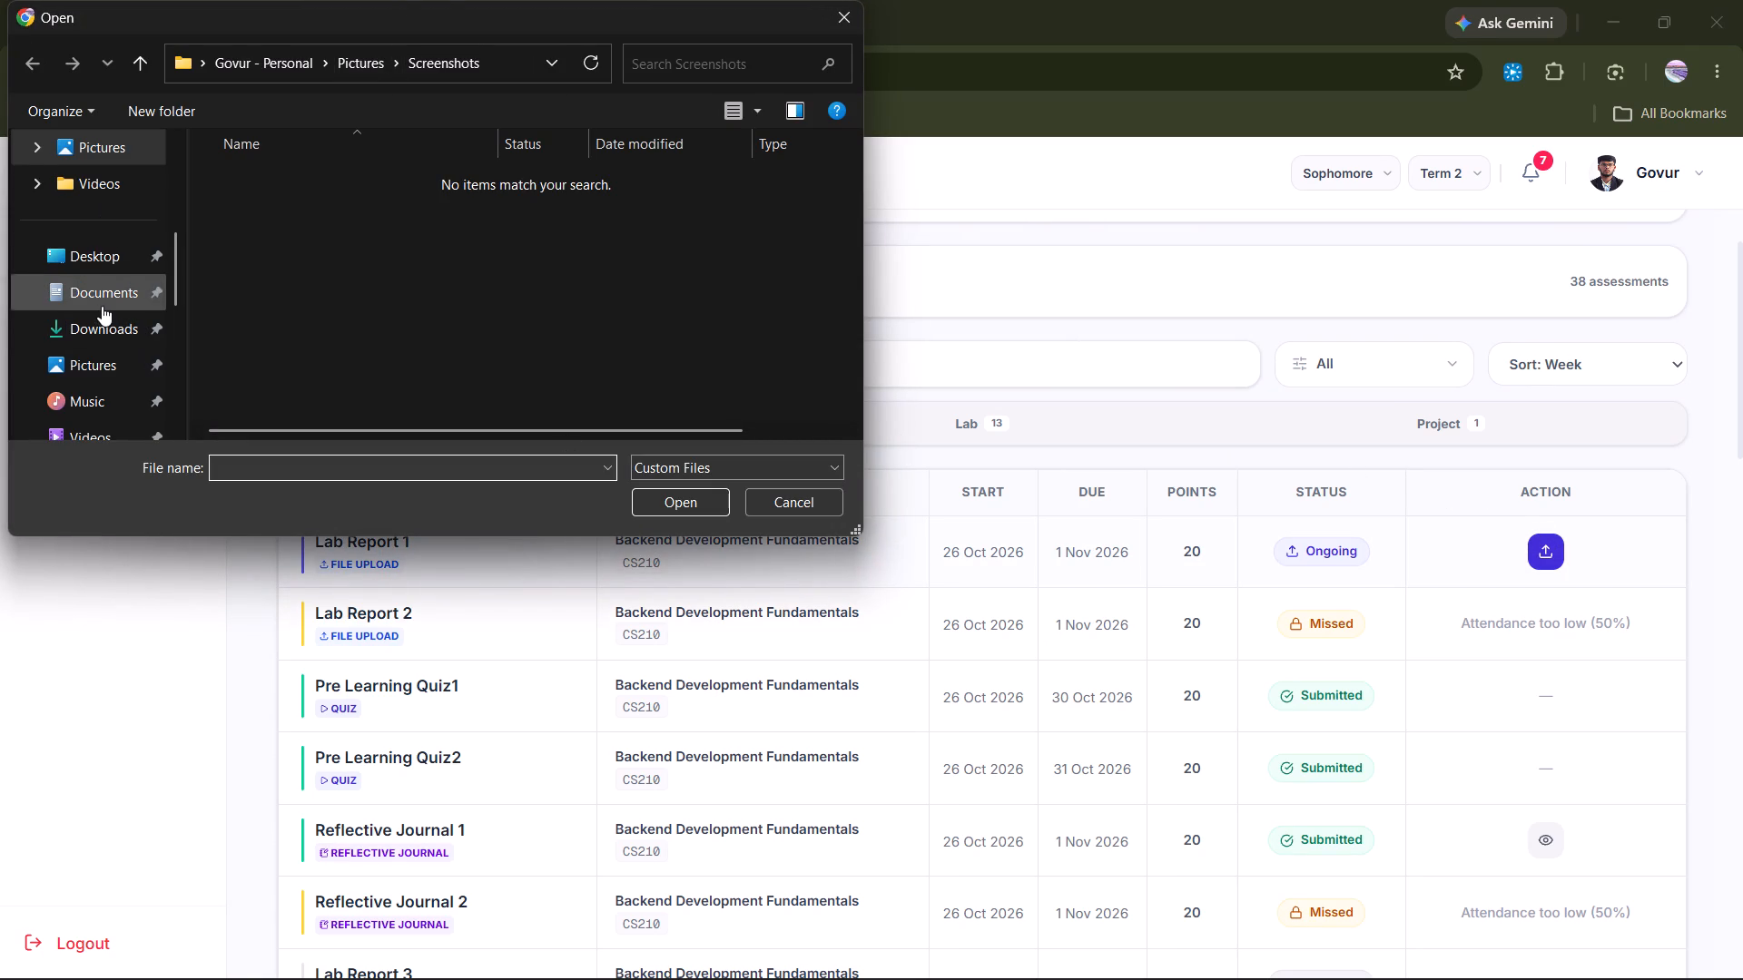
double_click(248, 278)
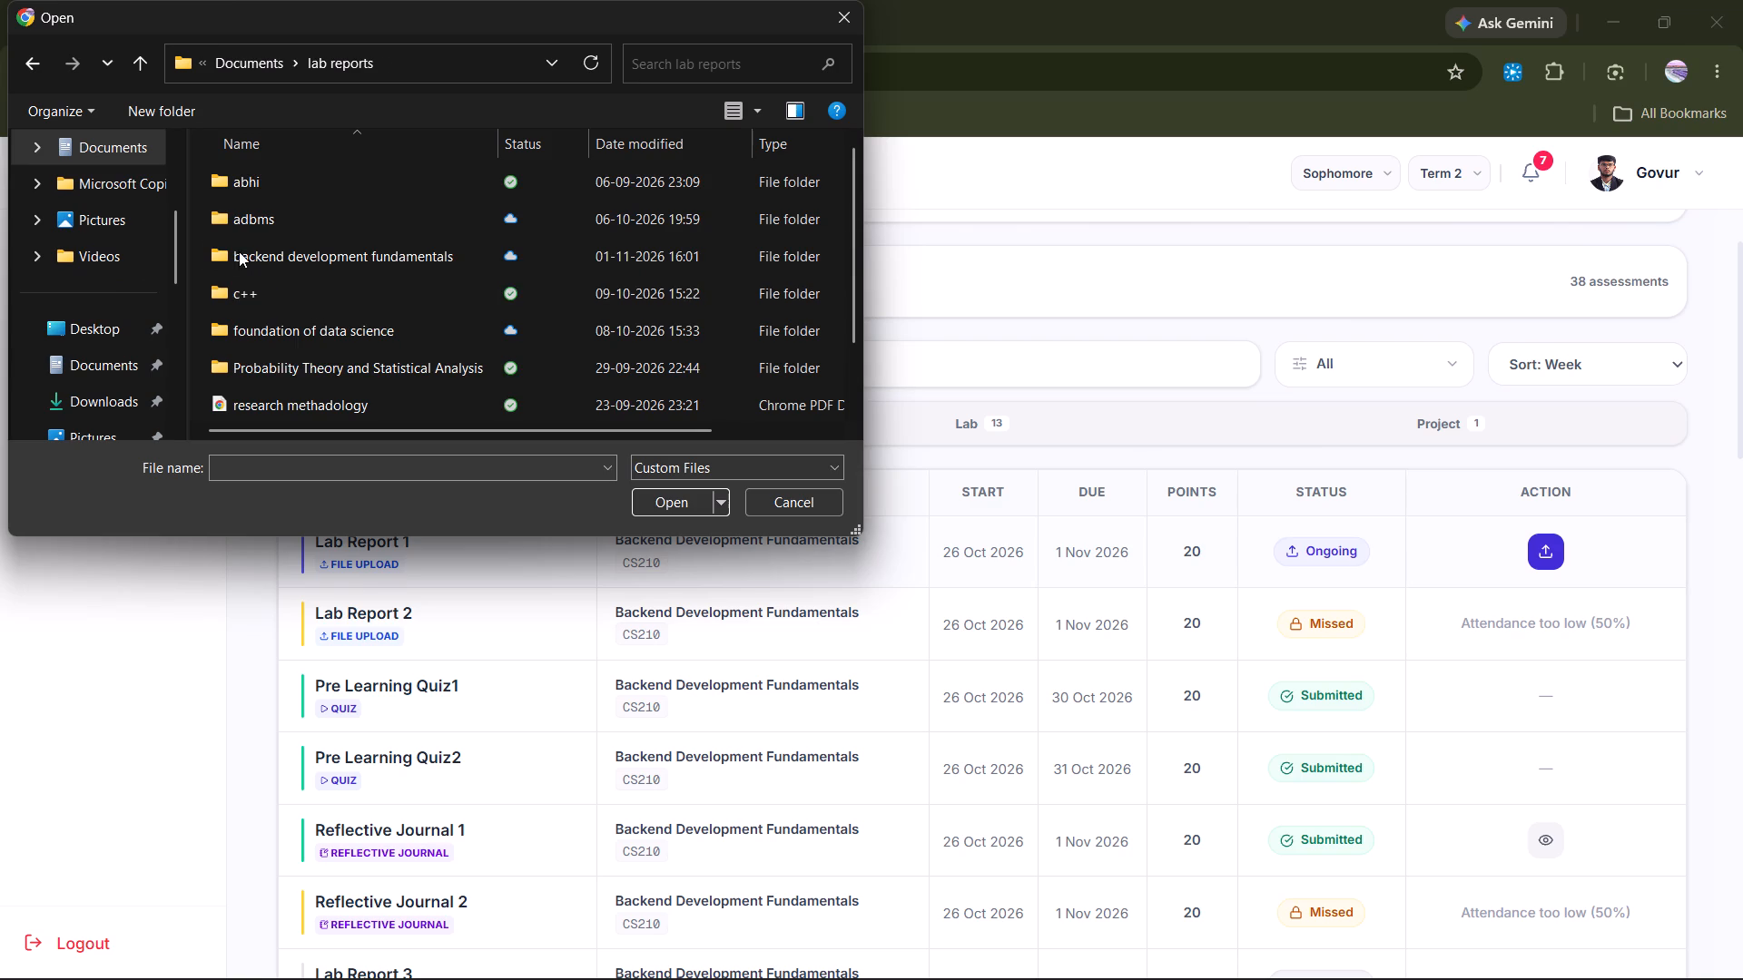
double_click(239, 251)
click(235, 191)
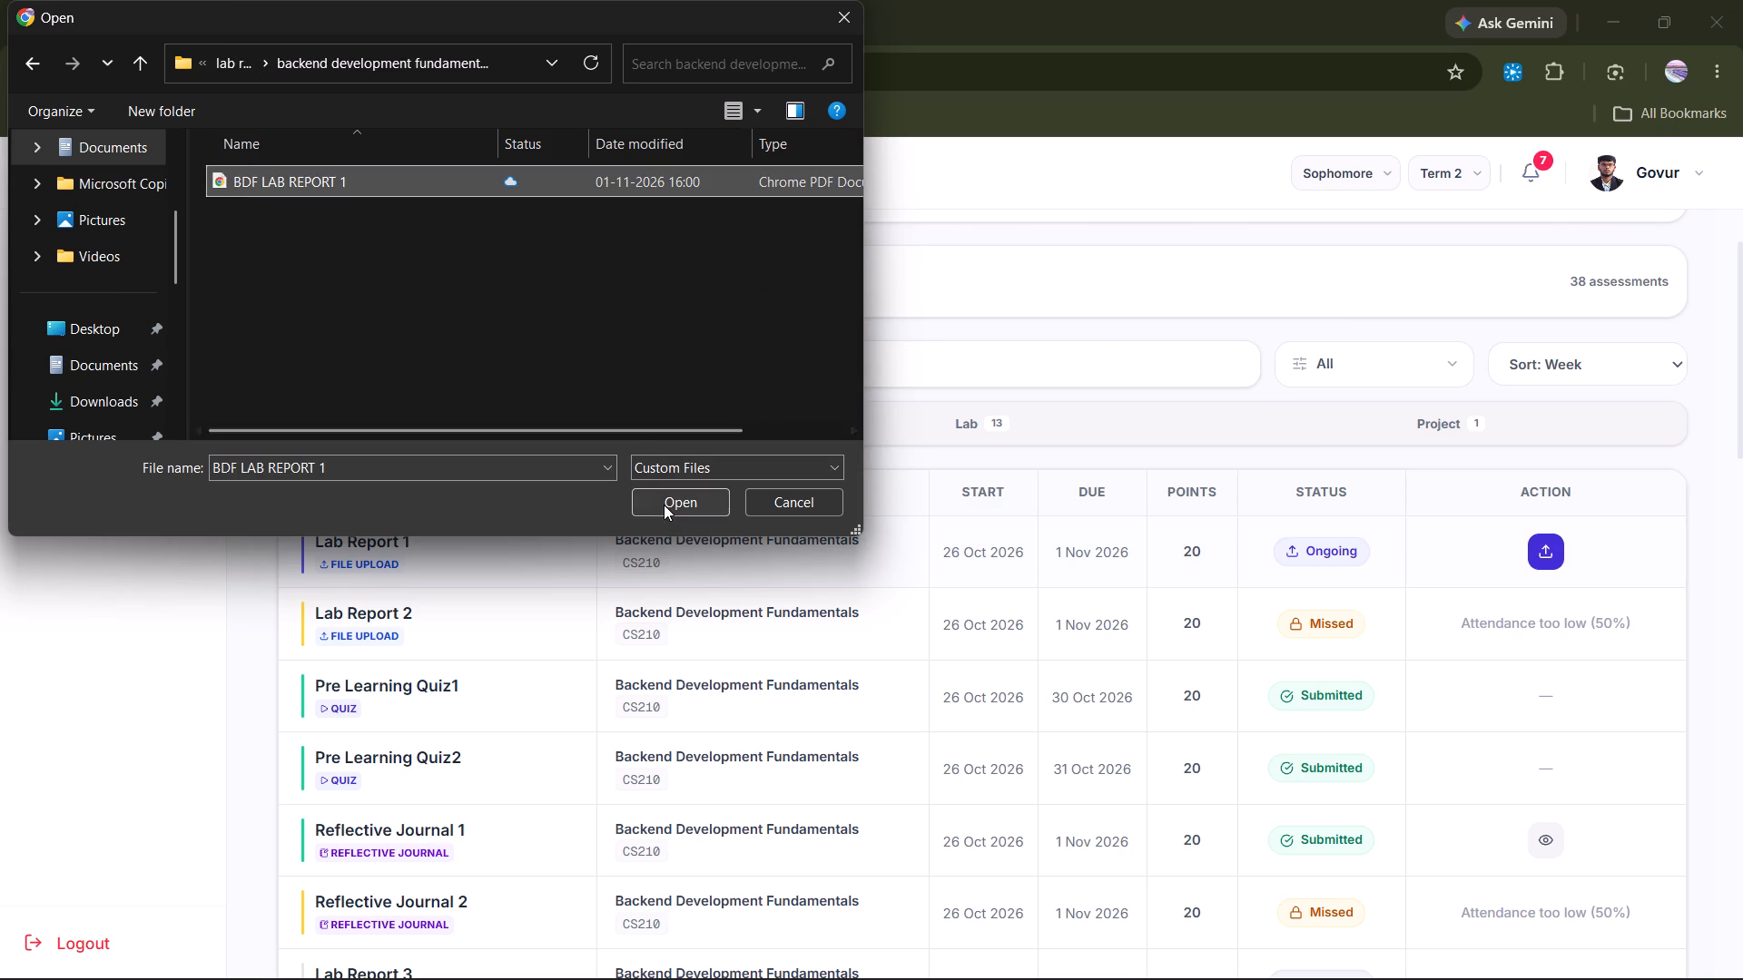
click(664, 505)
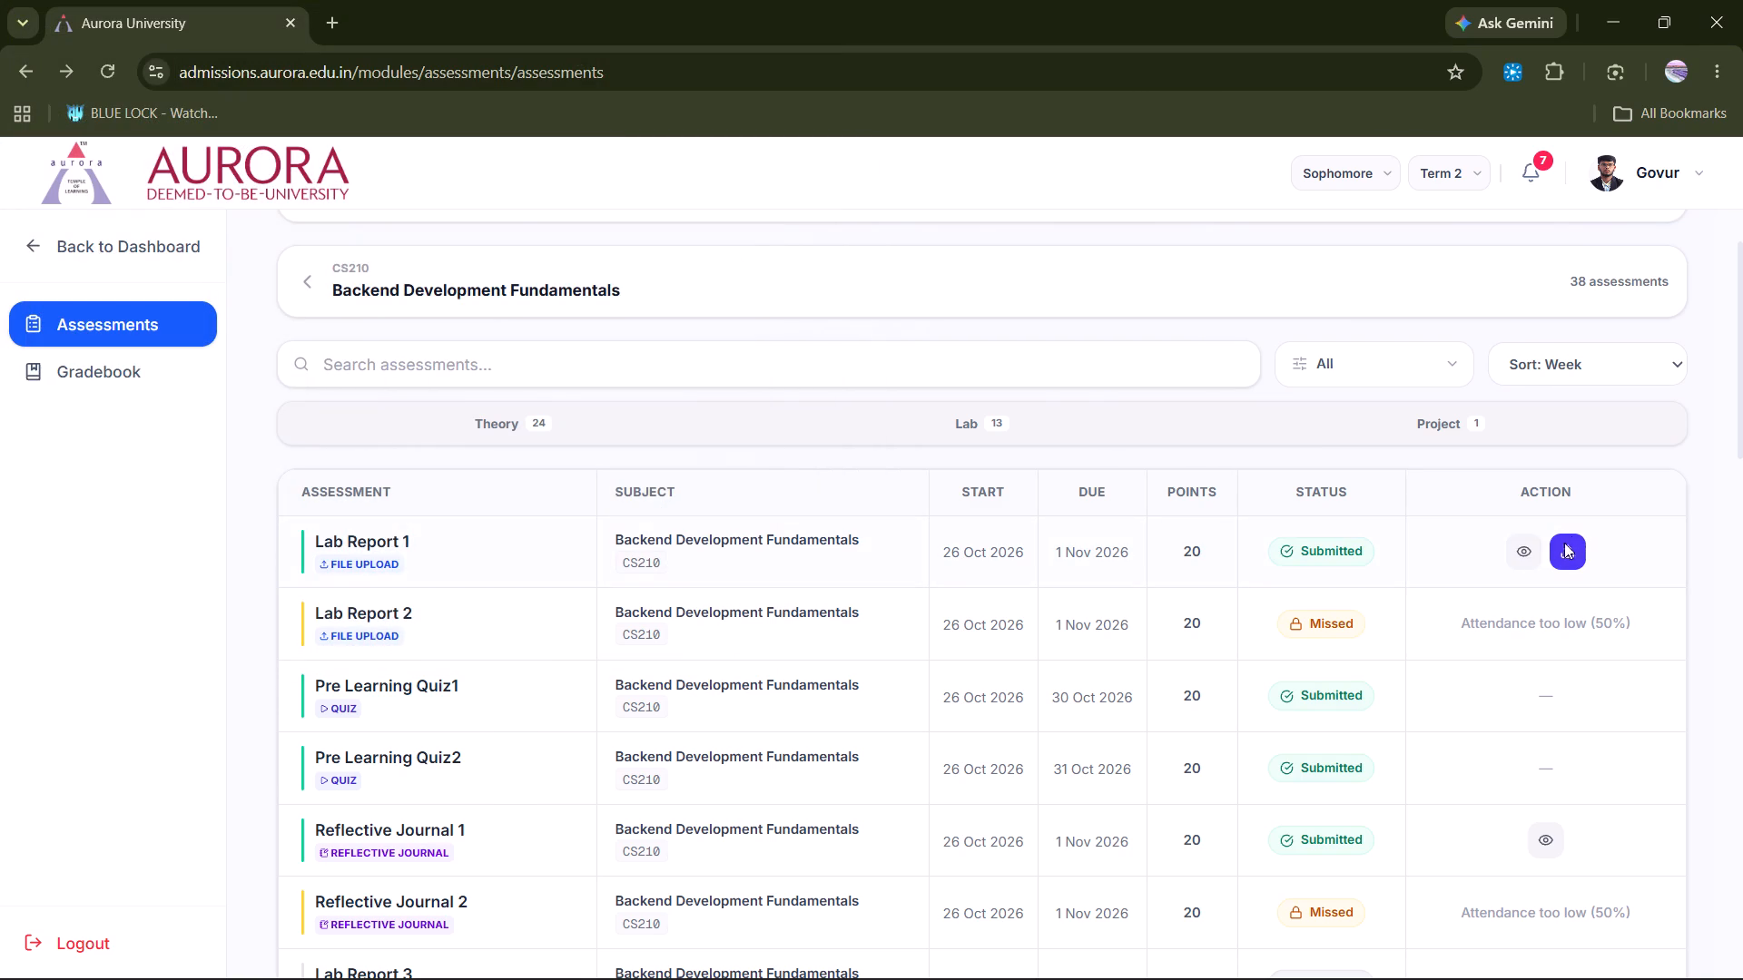
Open the submitted Lab Report 1 file, review its pages through to the end, and close the PDF.
click(1530, 552)
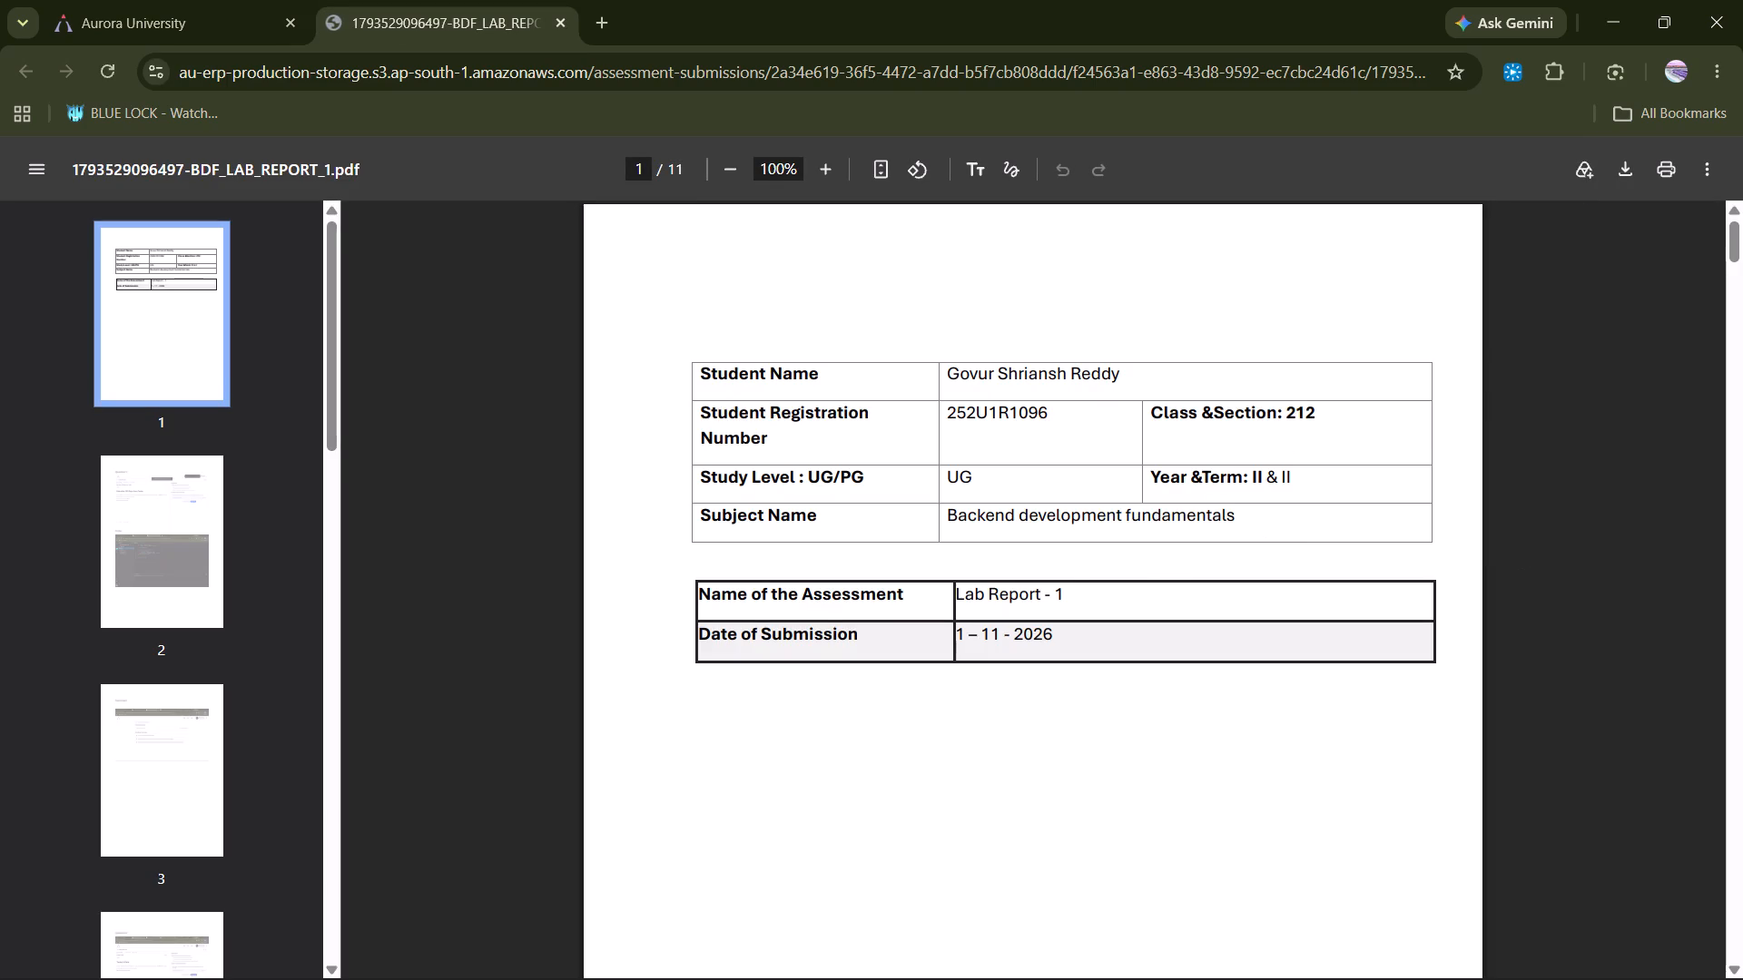
scroll(966, 650, down, 13)
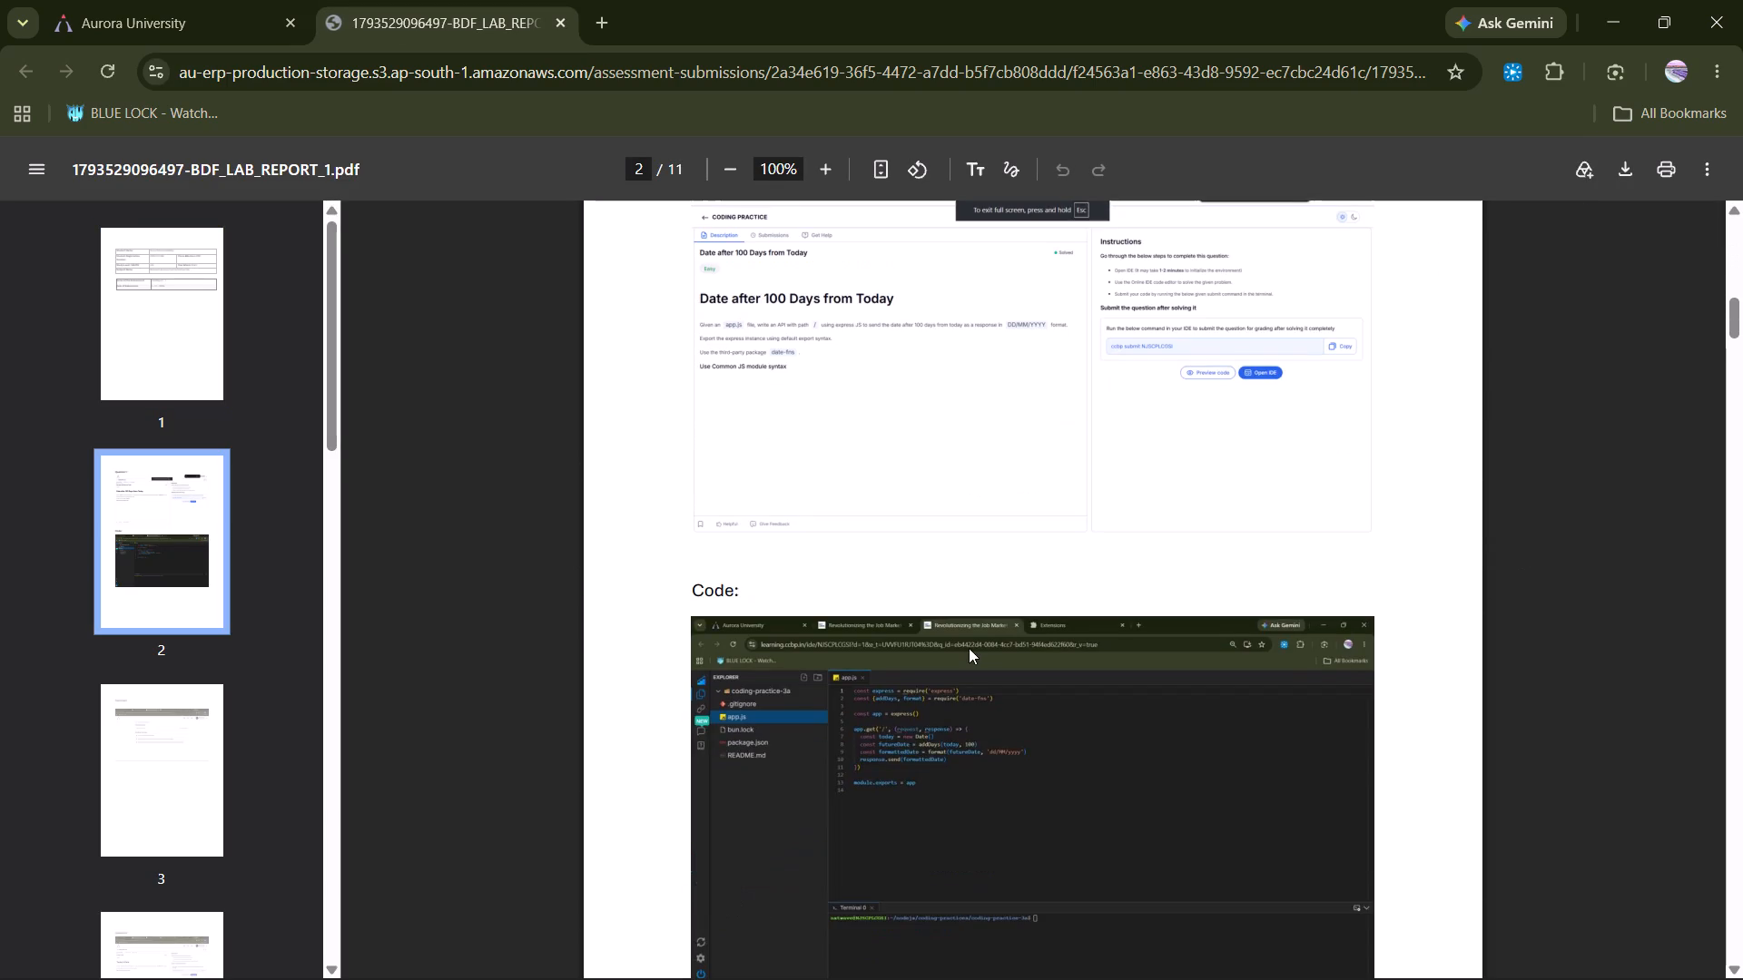
scroll(969, 648, down, 6)
scroll(969, 648, down, 20)
scroll(969, 648, down, 3)
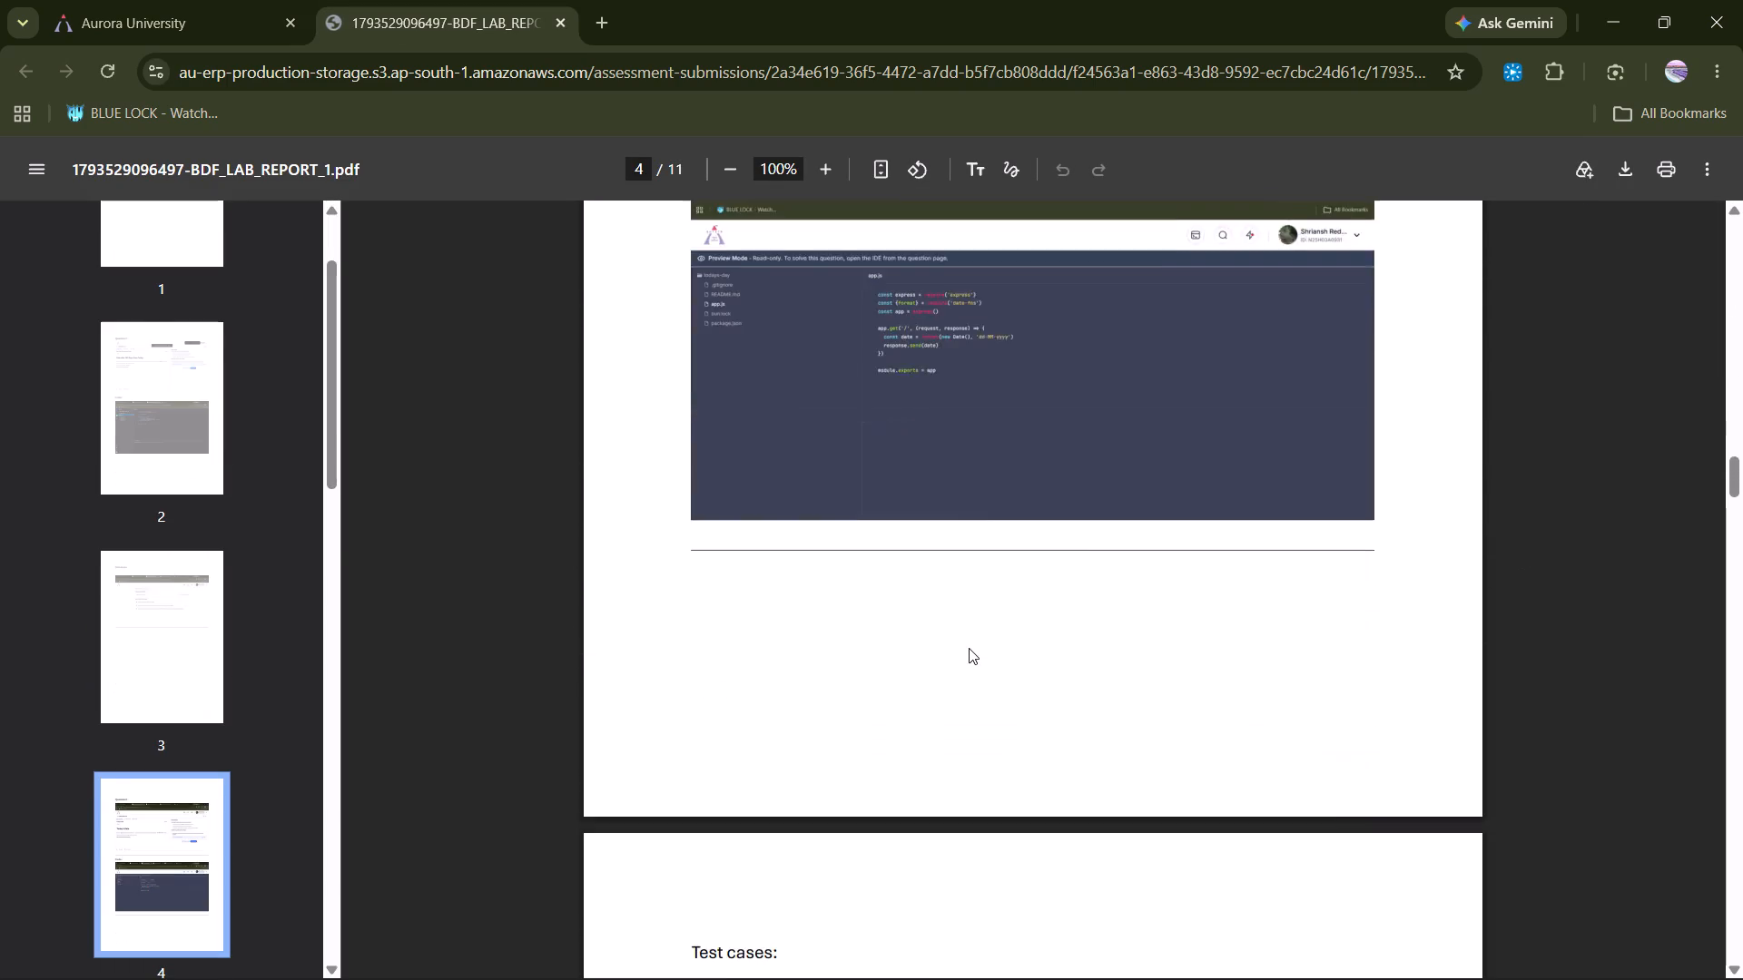
scroll(969, 648, down, 9)
scroll(969, 651, down, 20)
scroll(969, 651, down, 1)
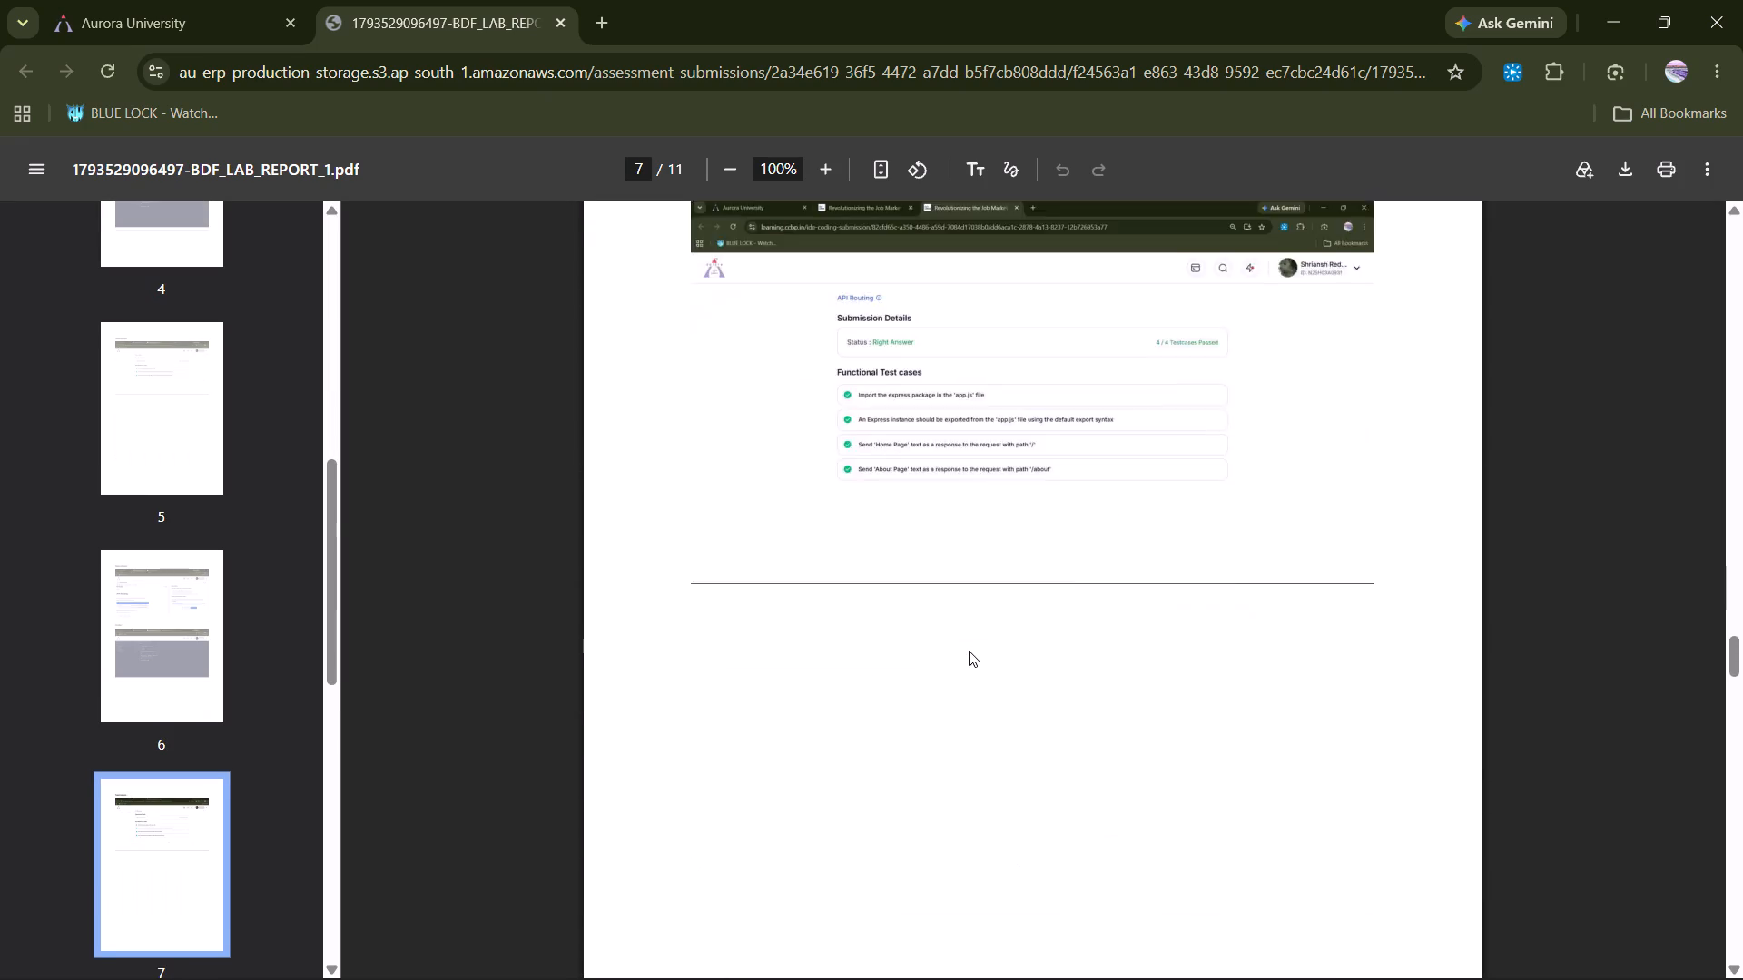
scroll(969, 651, down, 20)
scroll(969, 651, down, 17)
scroll(969, 651, down, 12)
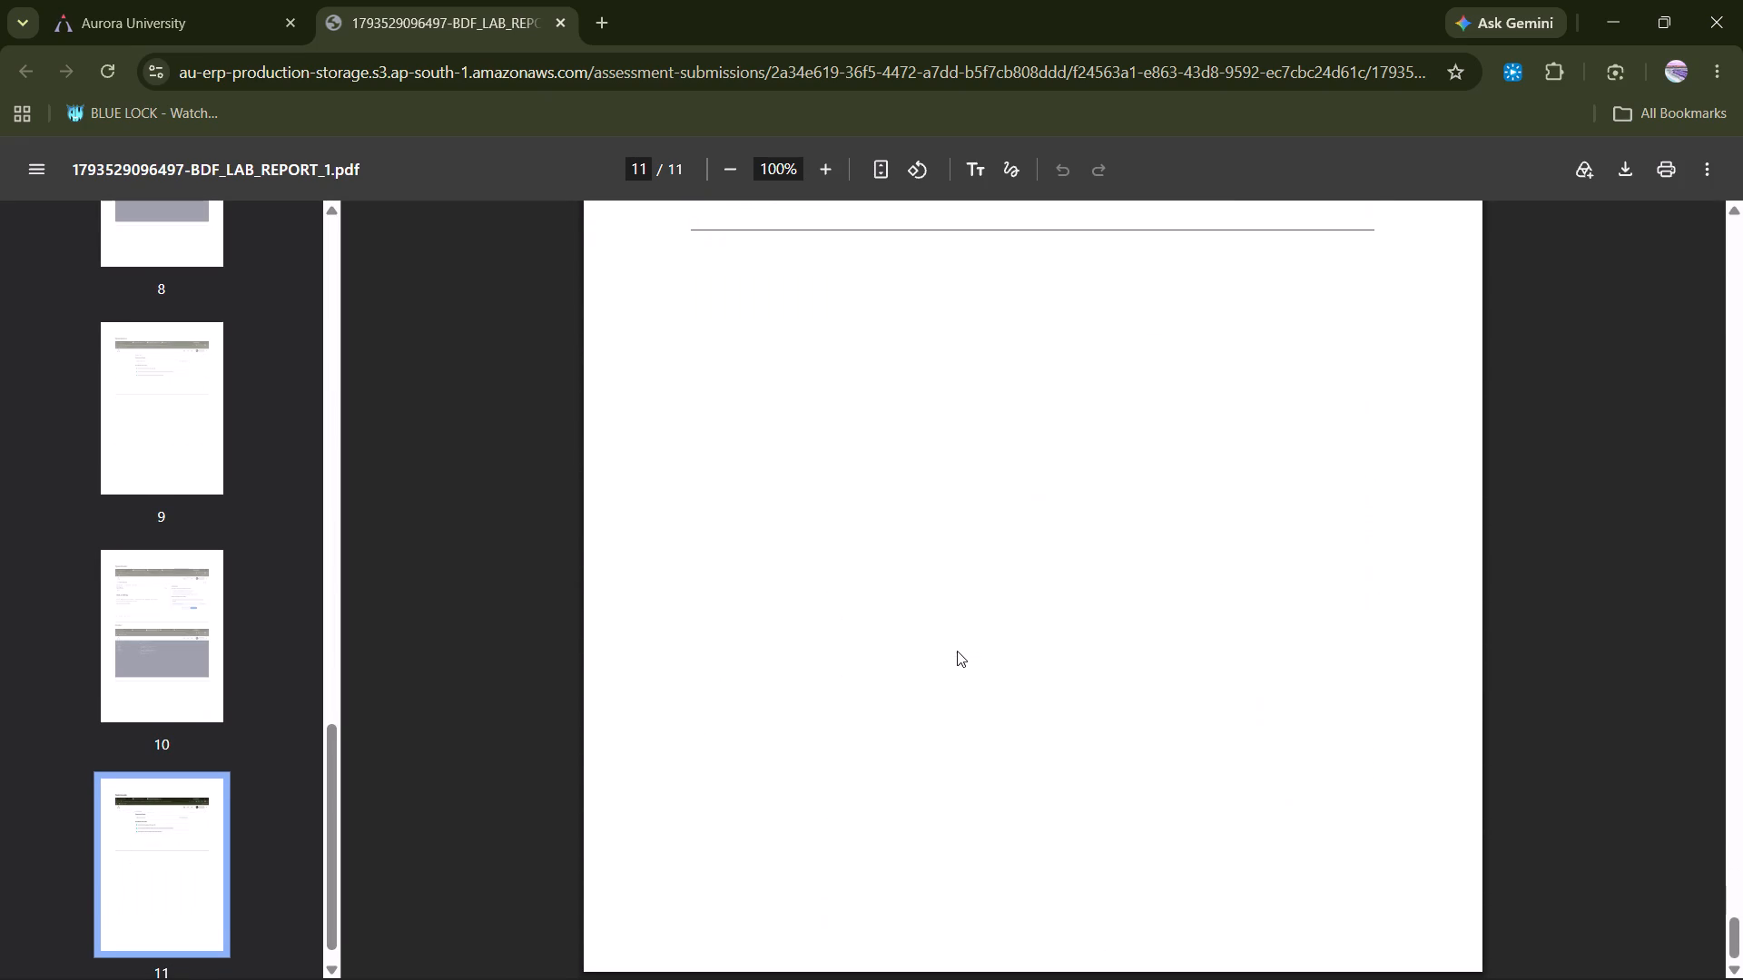
click(558, 21)
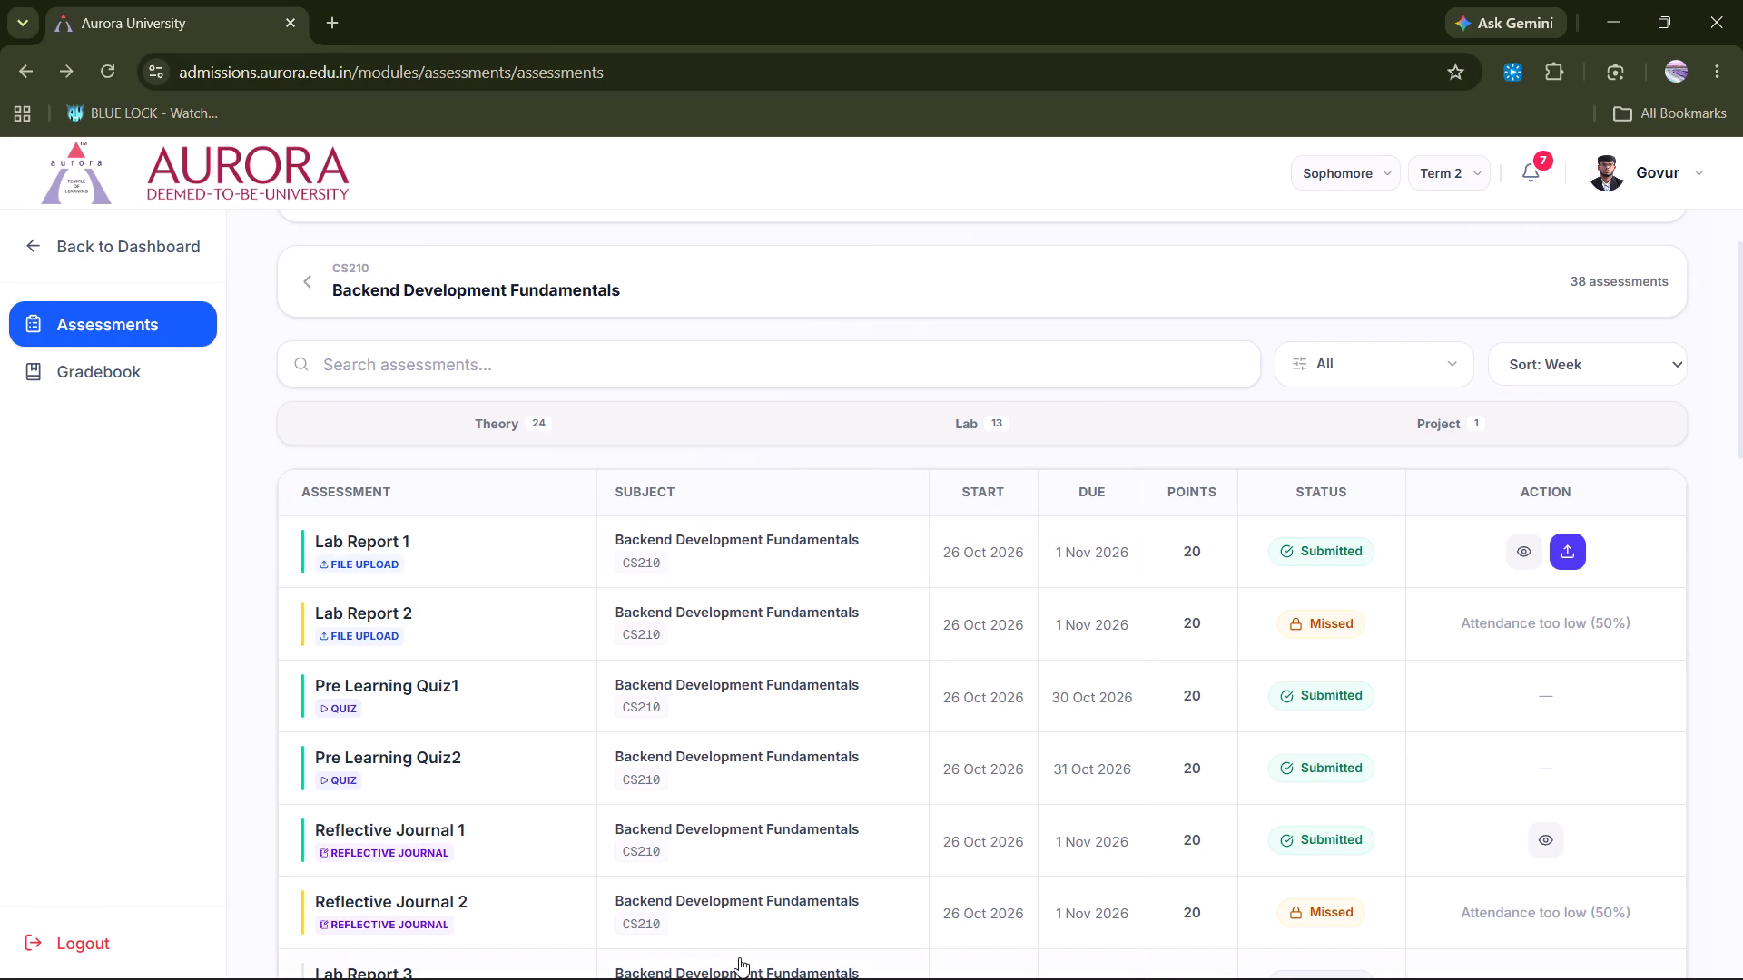
Return to the course list and open the Advanced Data Structures assessments to view its lab reports.
click(306, 283)
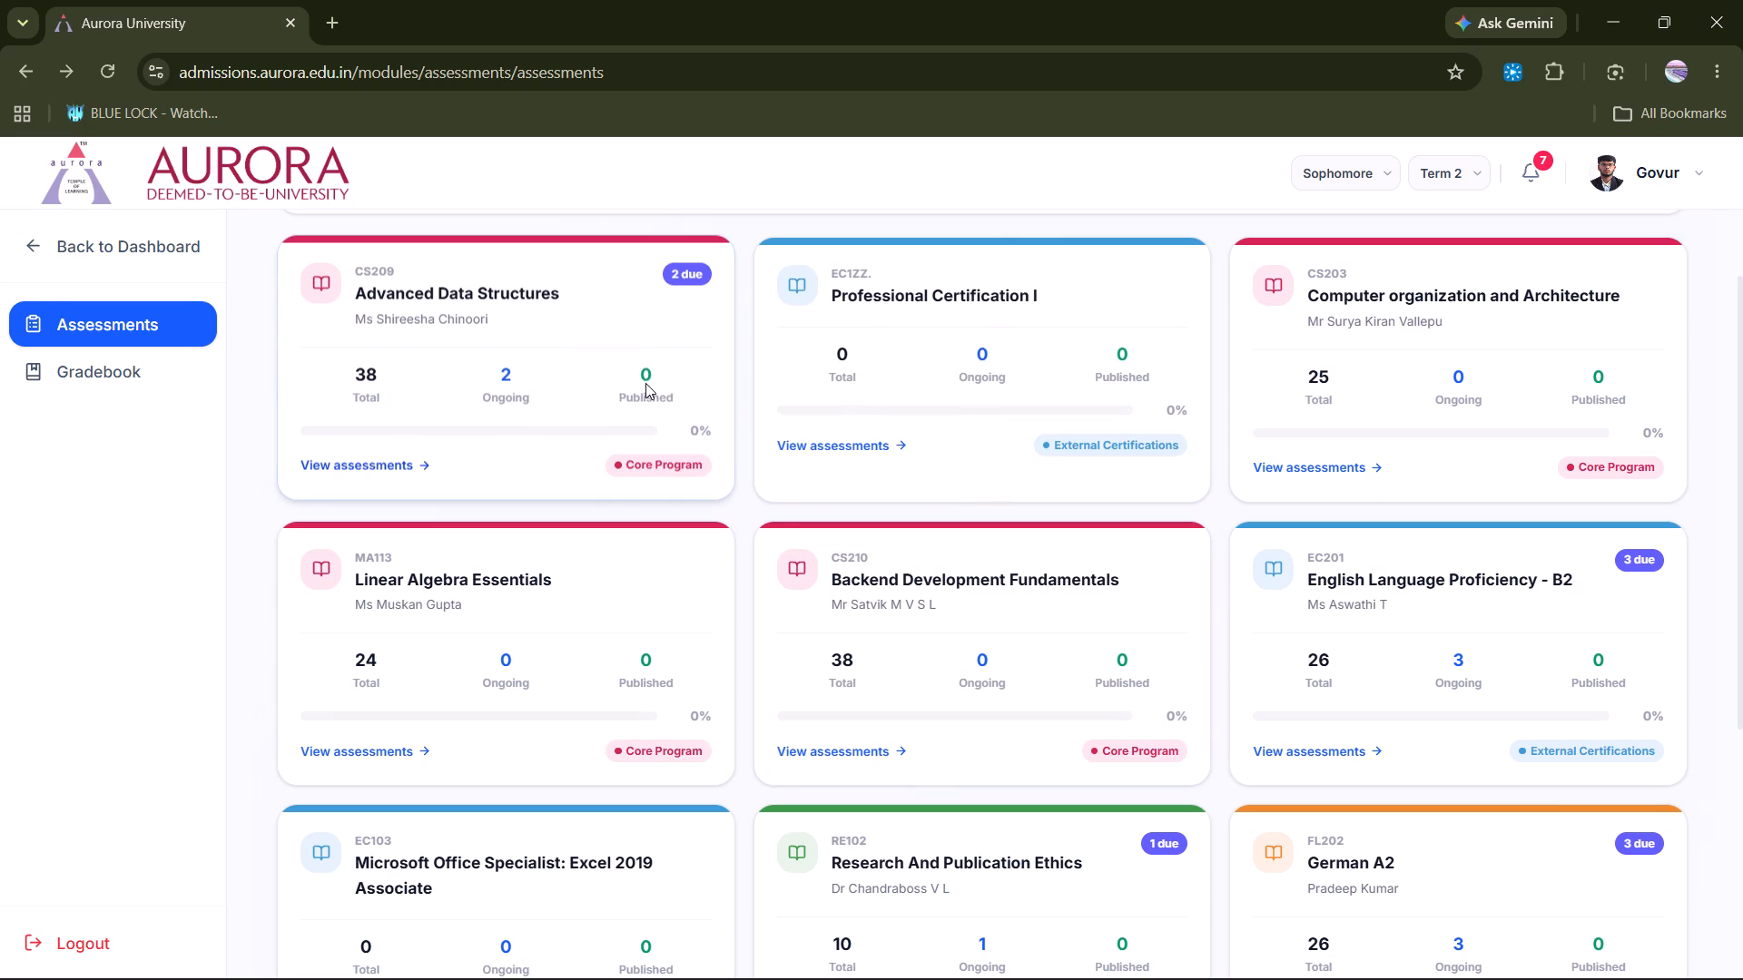
scroll(665, 558, down, 2)
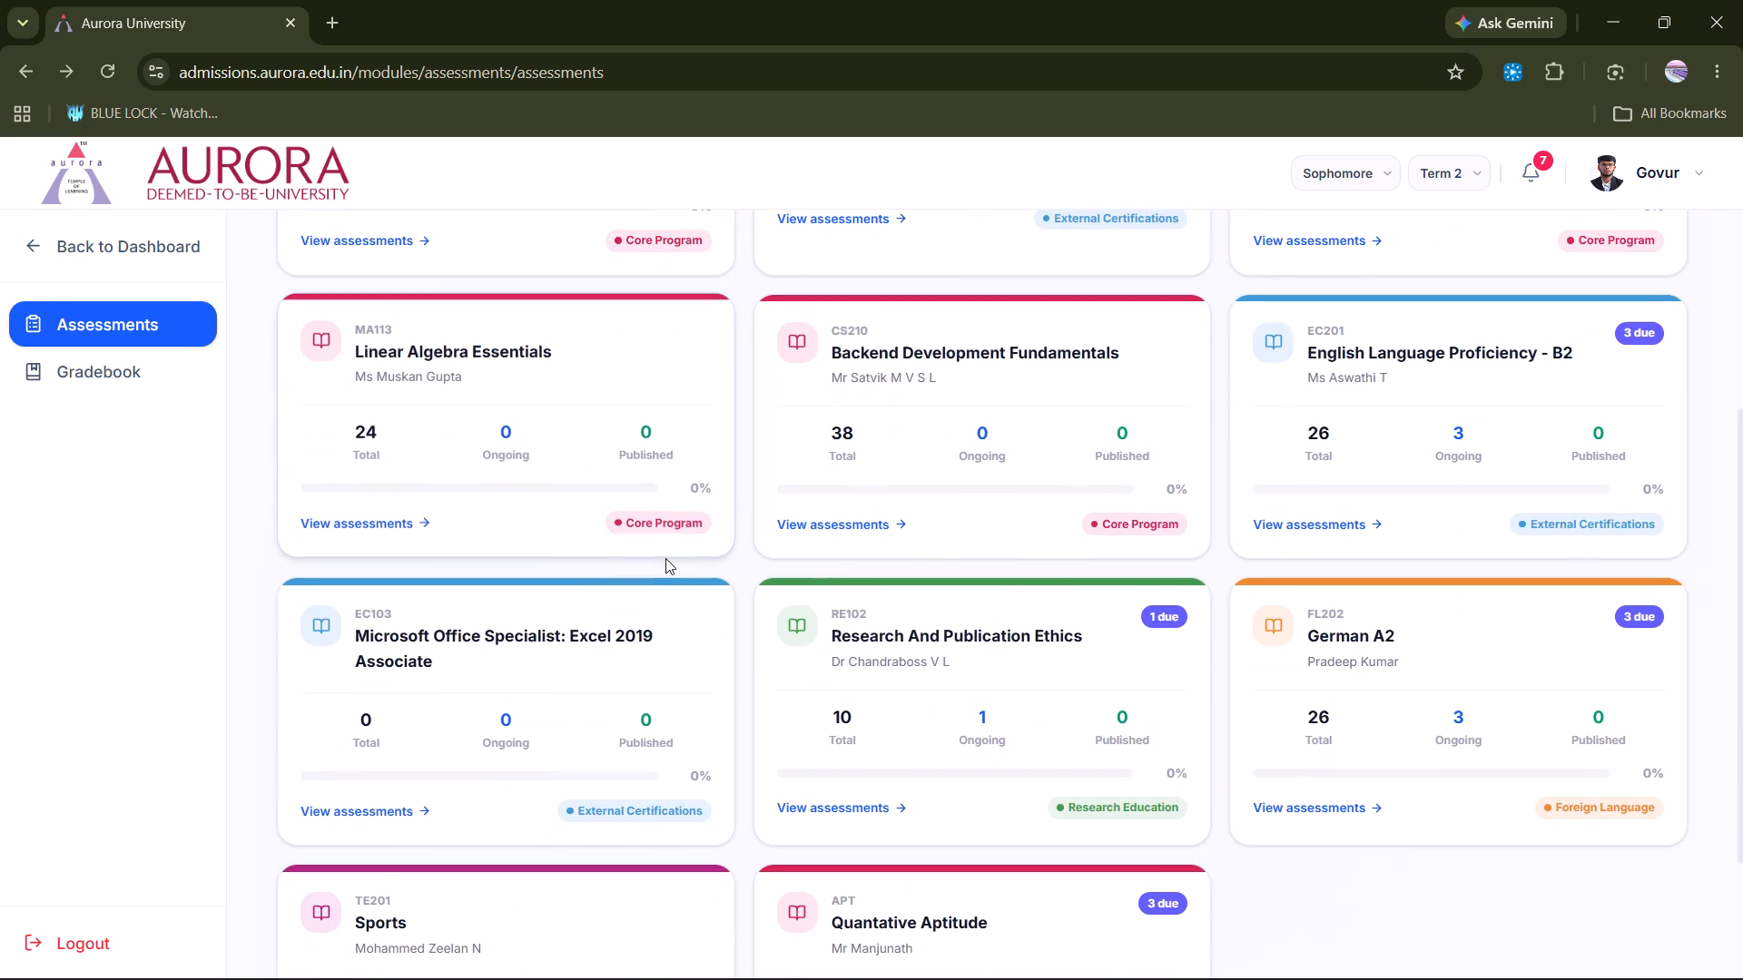
scroll(665, 558, down, 3)
scroll(665, 556, up, 2)
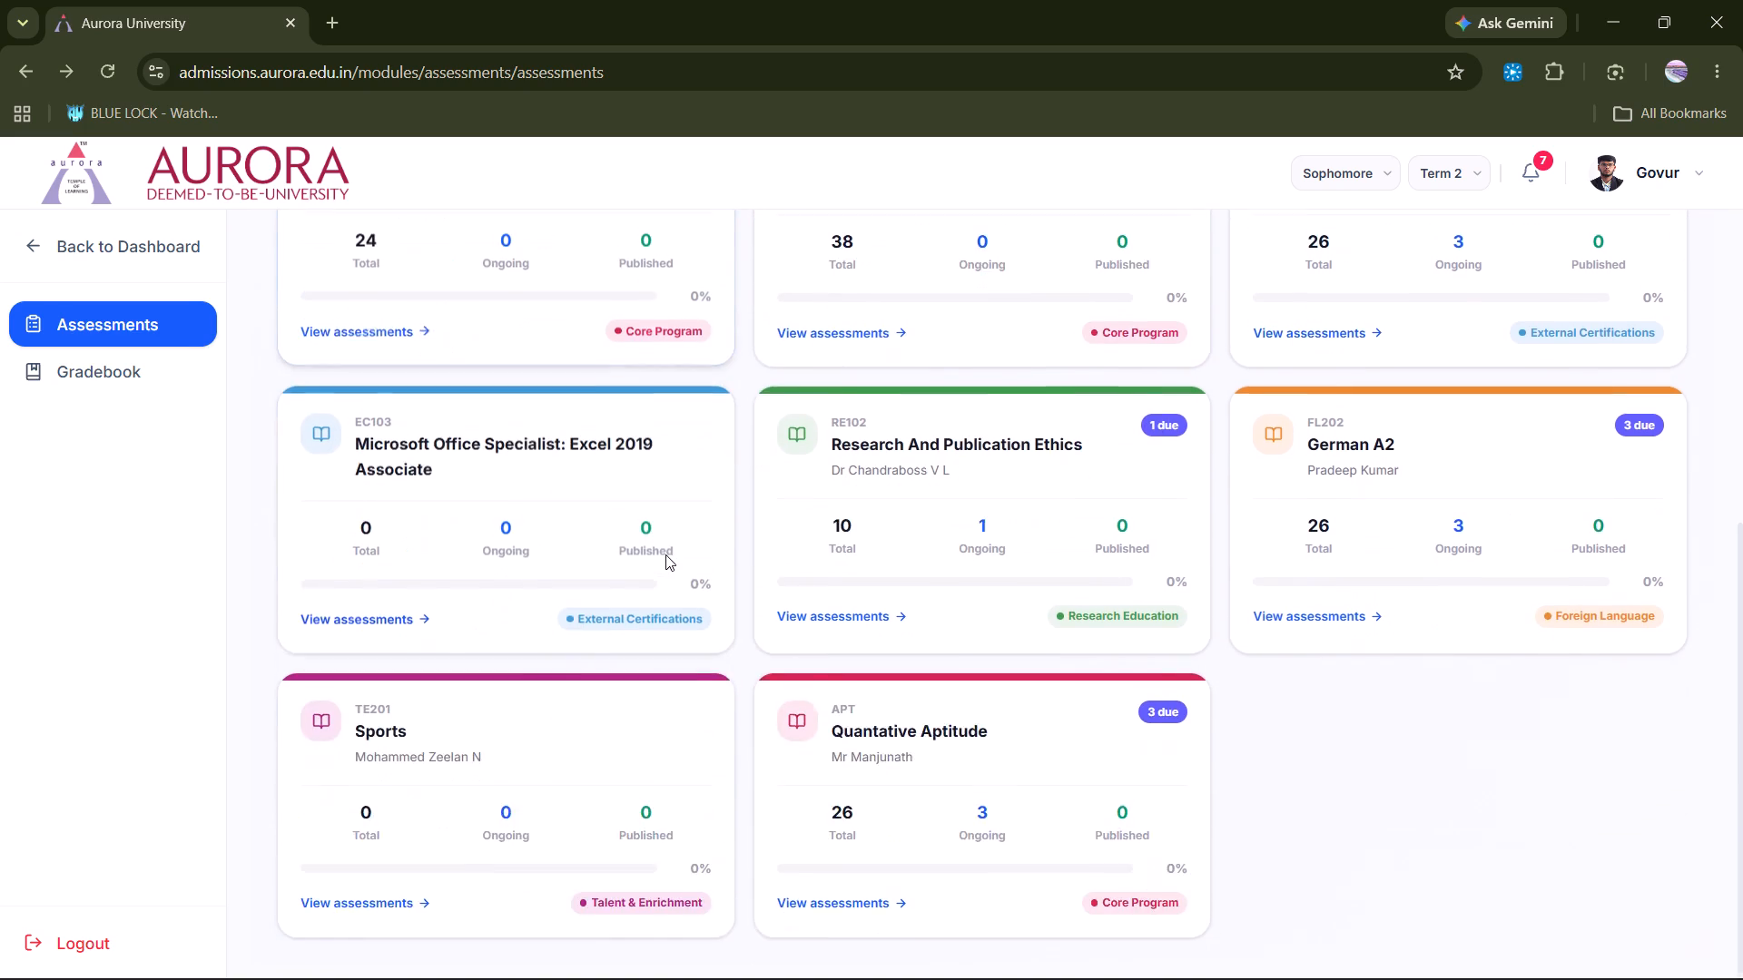
scroll(665, 554, up, 4)
click(587, 406)
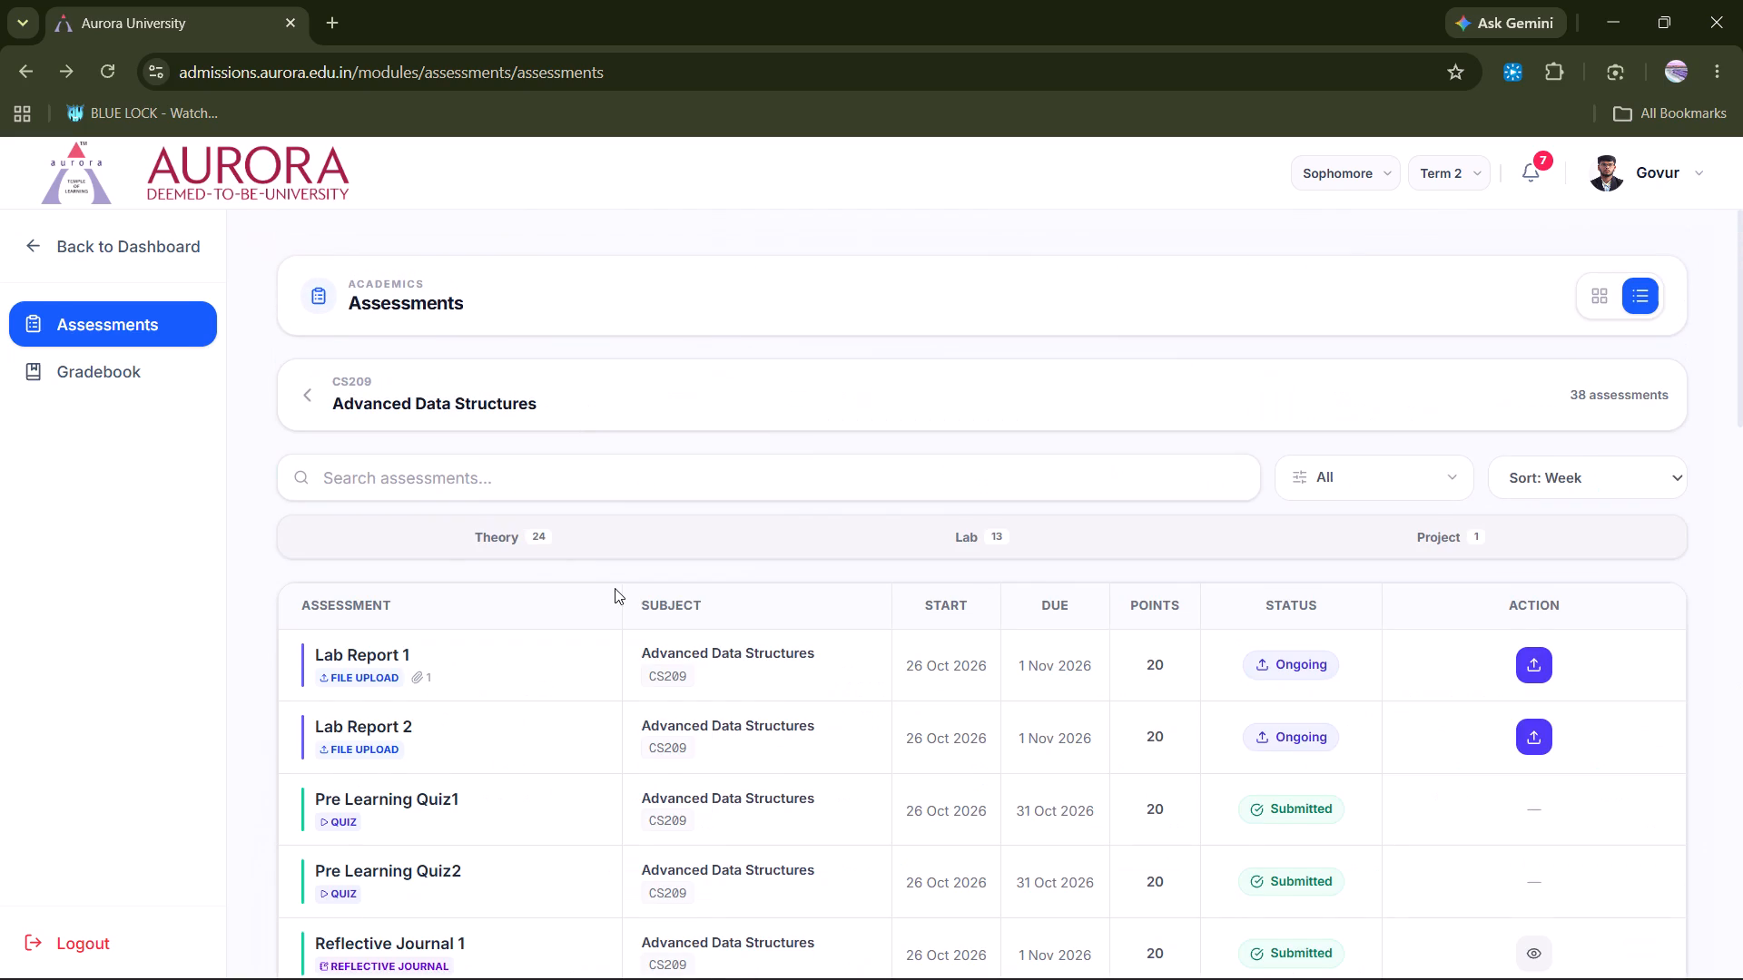
scroll(615, 588, down, 2)
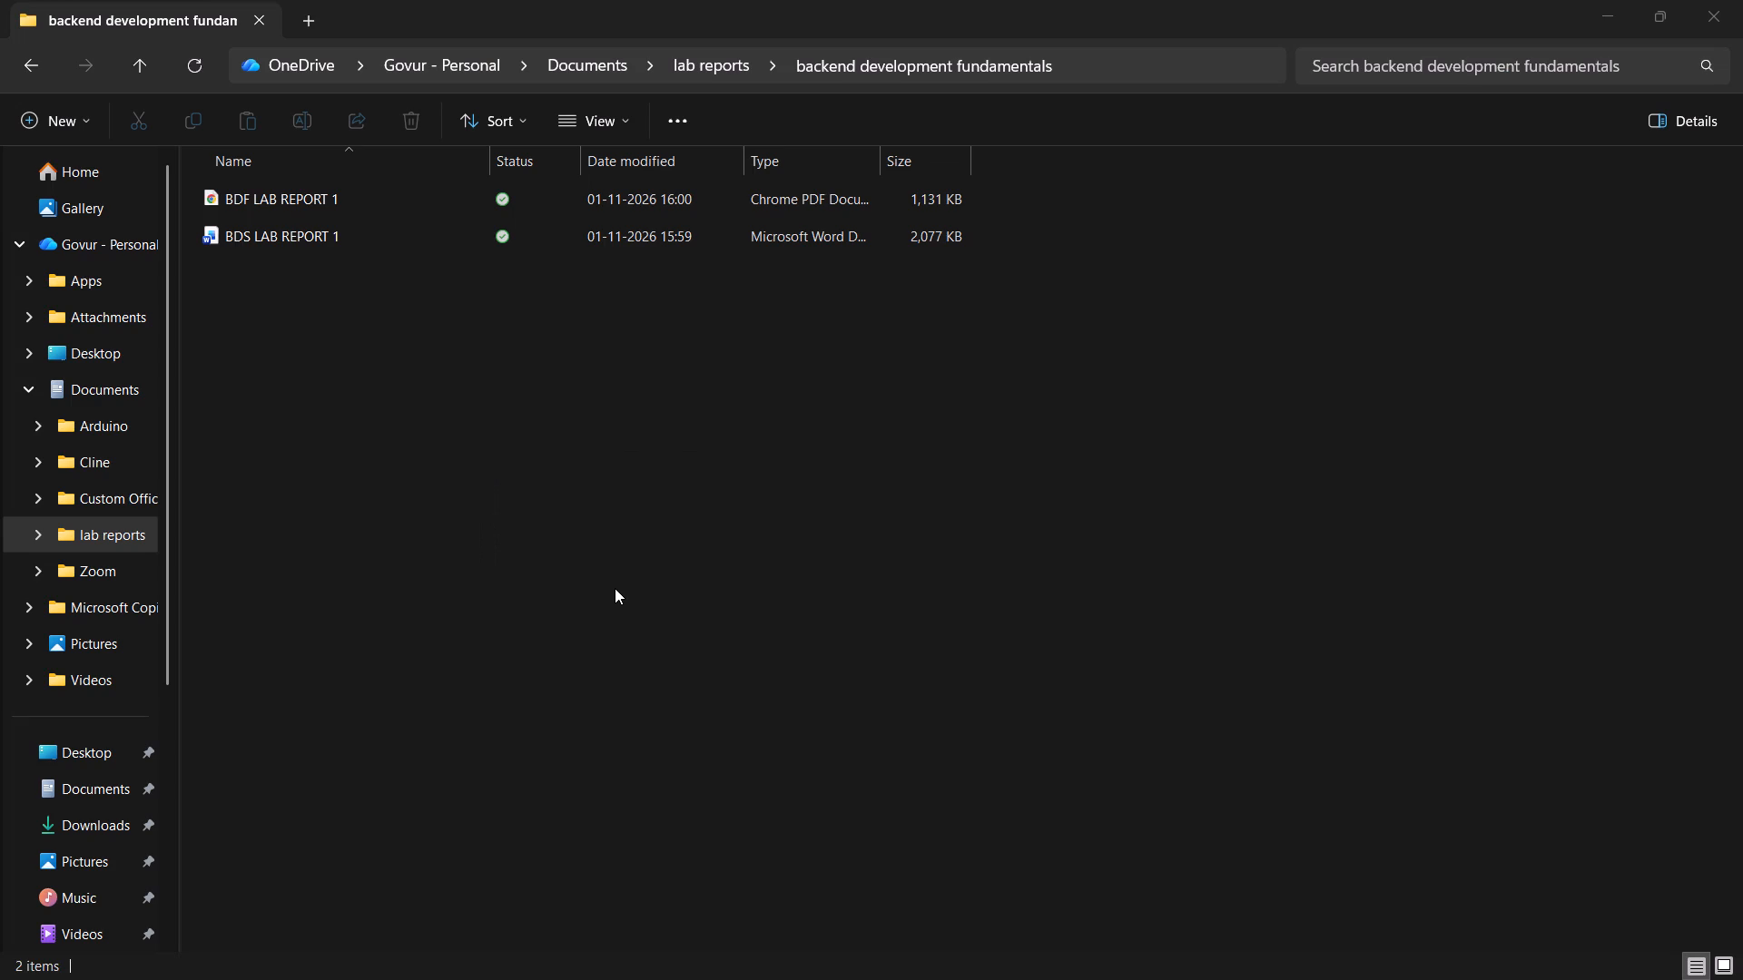
Close the File Explorer window showing the backend development fundamentals folder.
click(1742, 2)
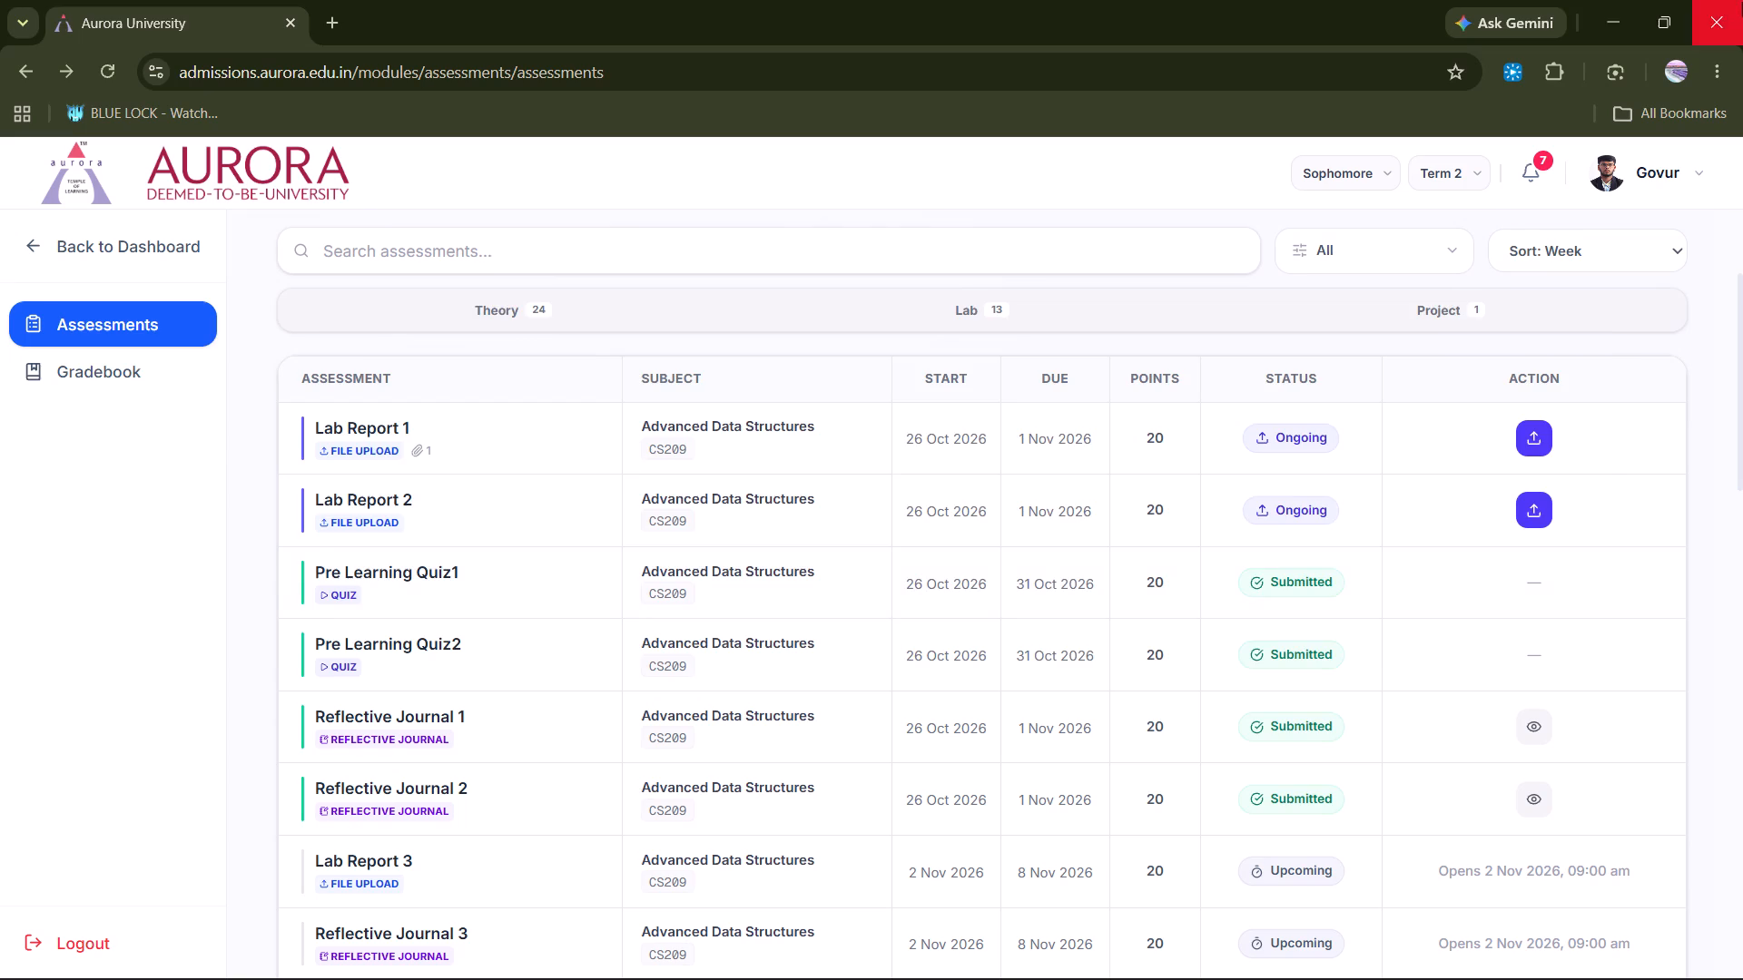
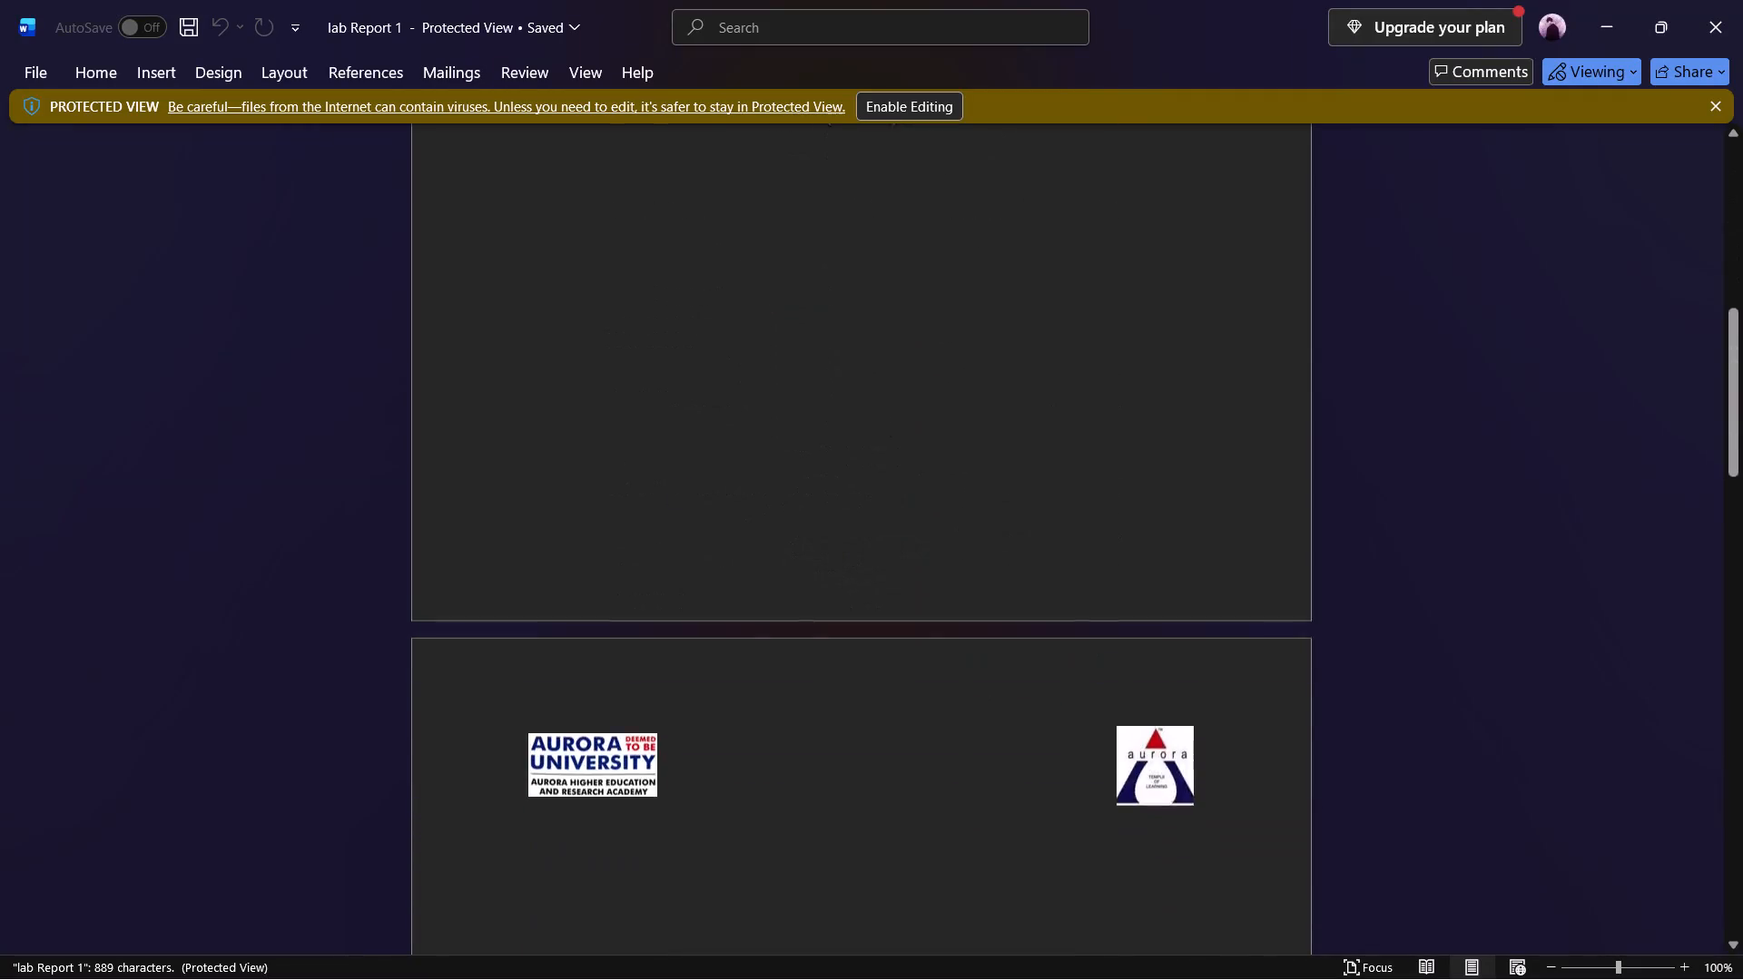
Read through the "lab Report 1" document to its last page and examine the list of experiments.
scroll(670, 517, down, 20)
scroll(666, 542, down, 10)
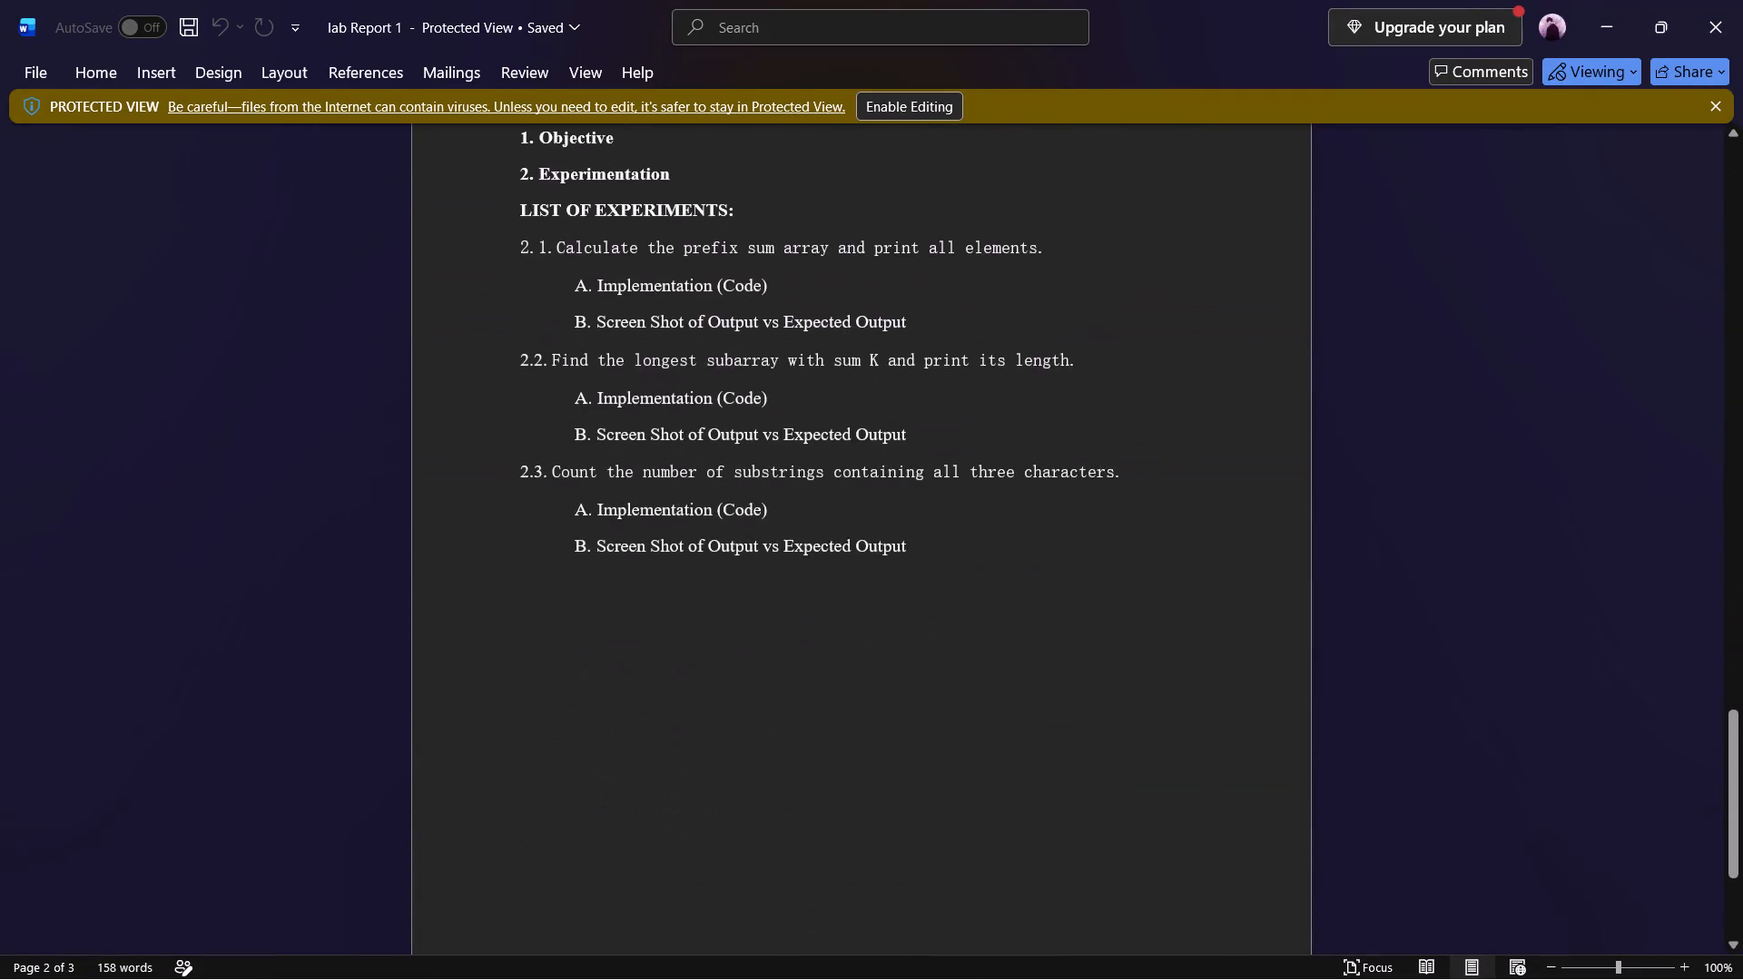
scroll(664, 549, down, 7)
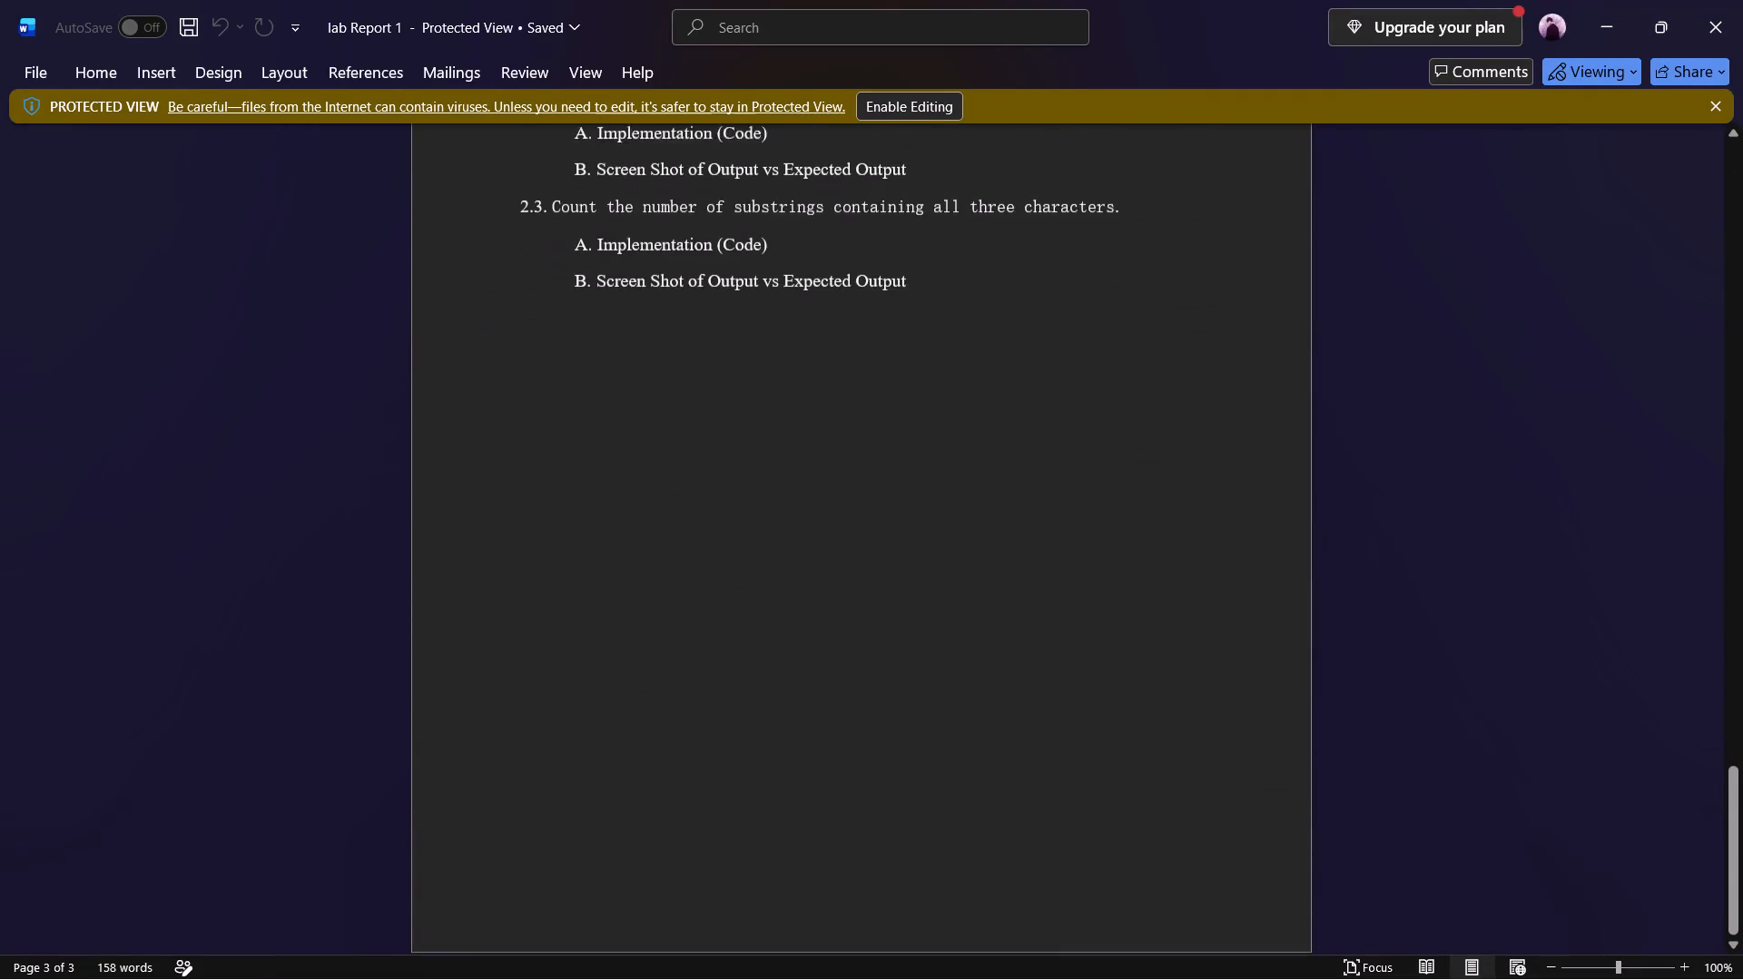
scroll(664, 549, down, 1)
scroll(664, 549, up, 7)
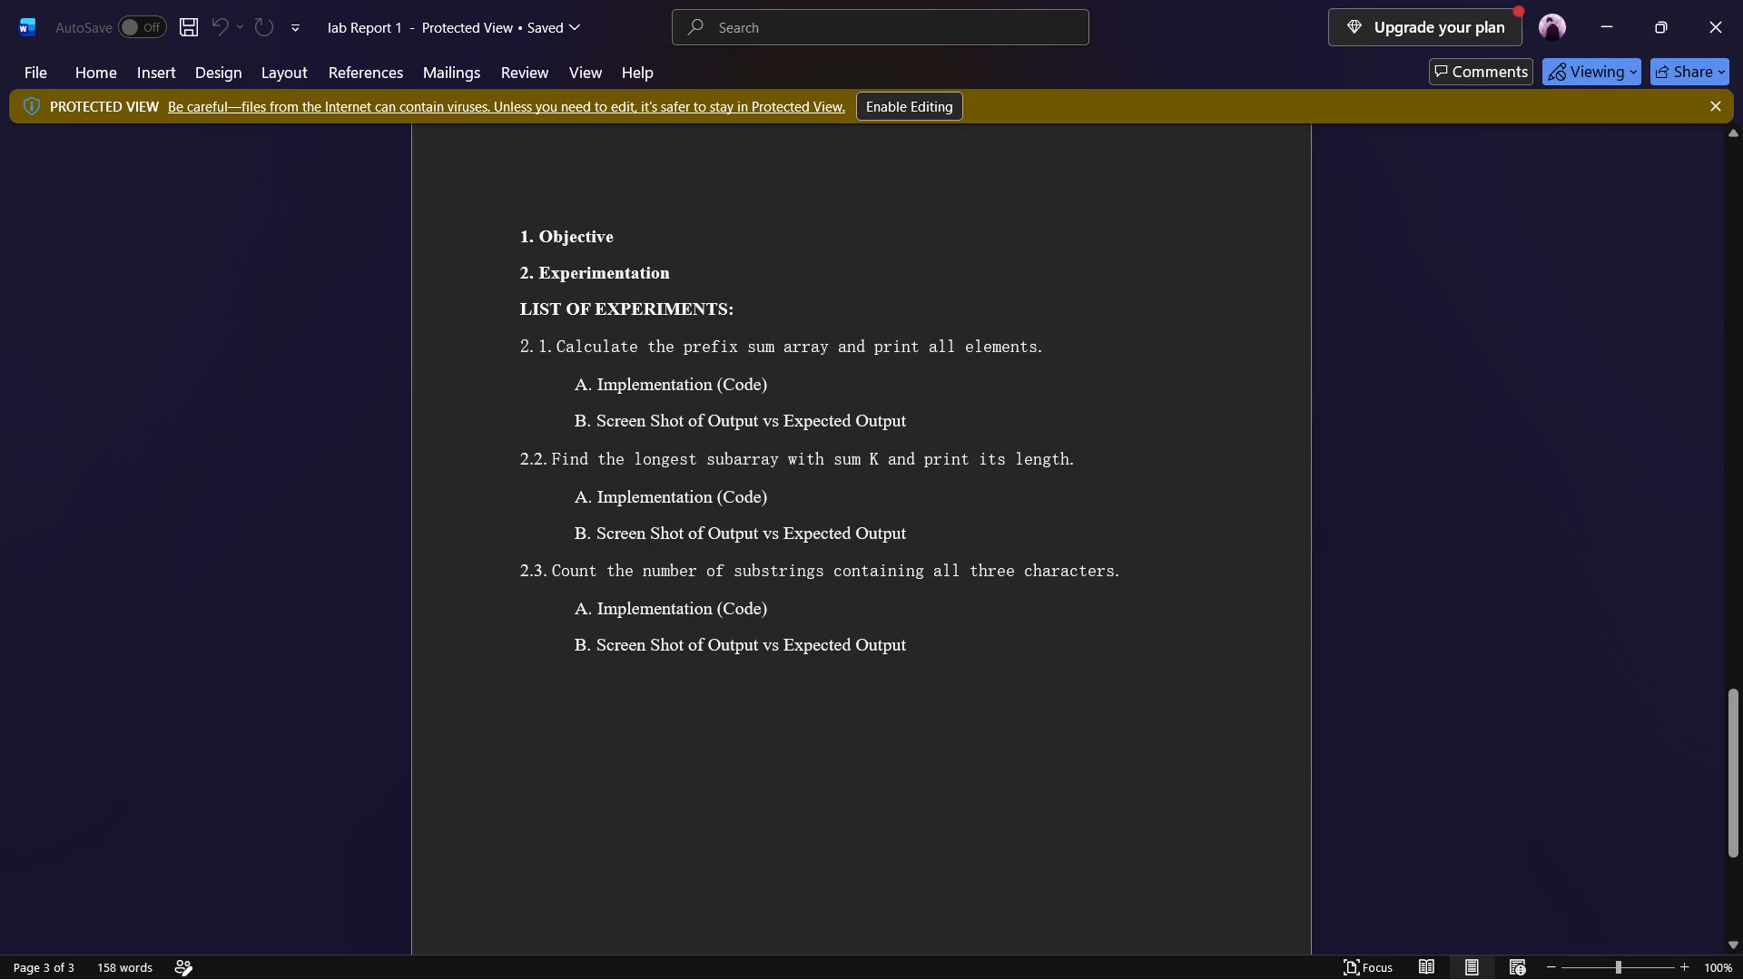
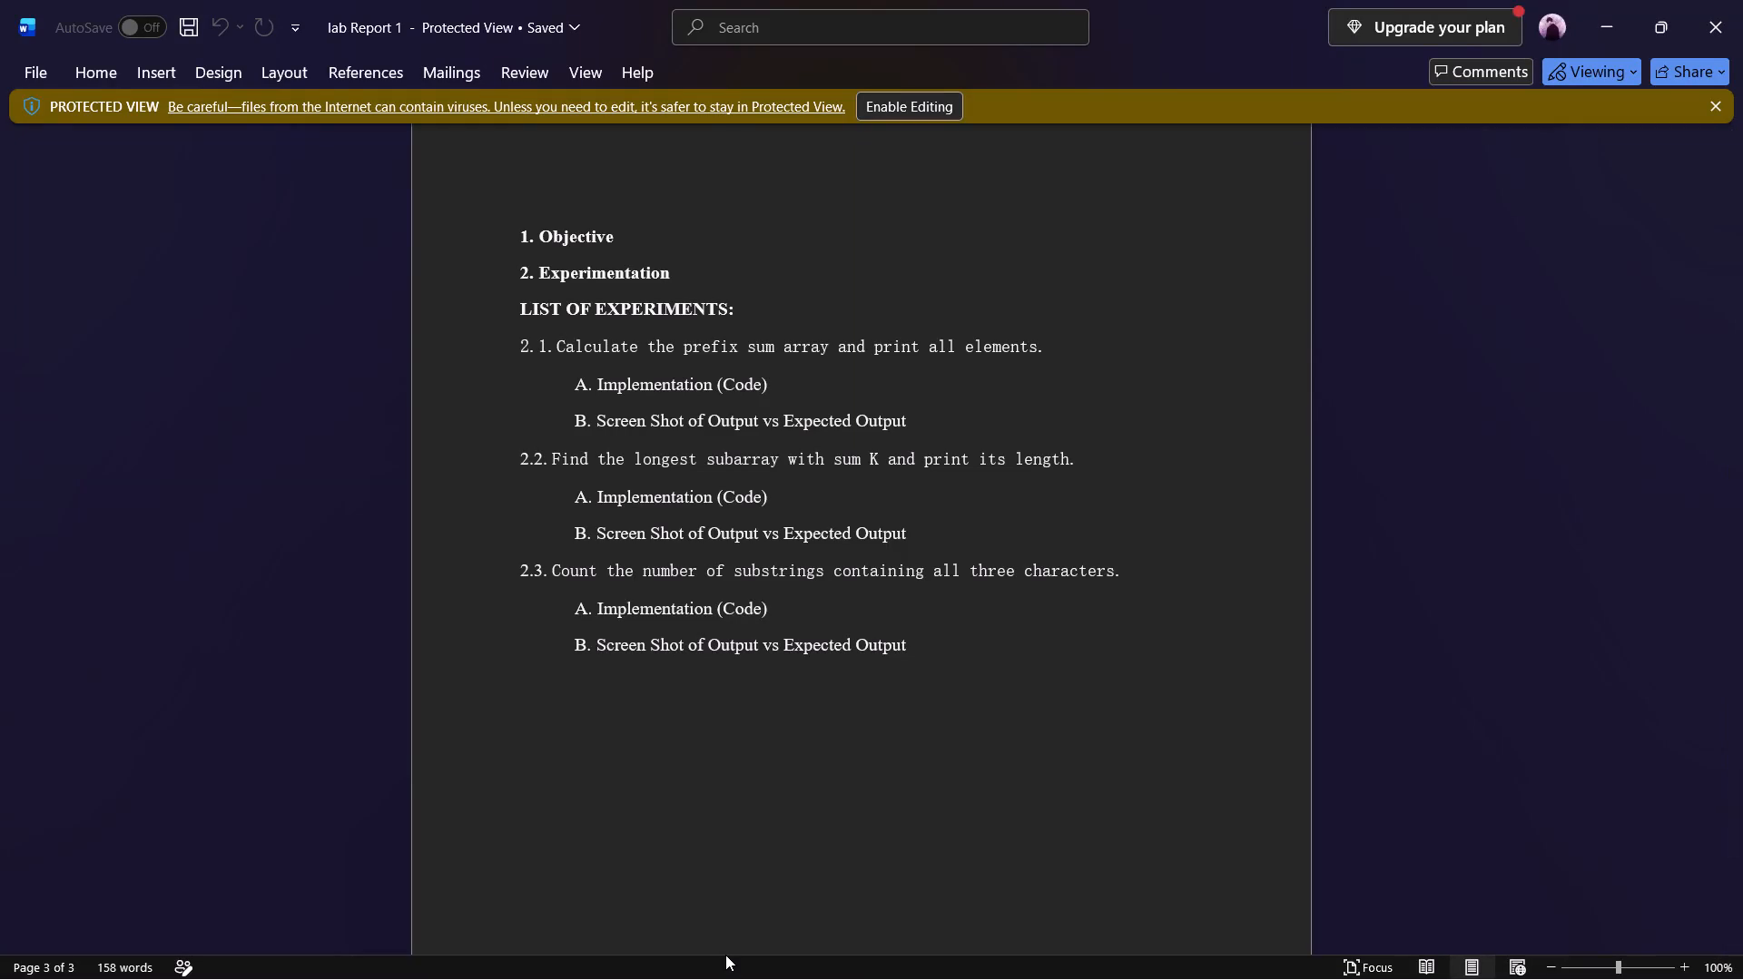
Enable editing for the protected "lab Report 1" document.
click(922, 112)
Look through all pages of the "lab Report 1" template, from the cover and certificate to the experiment list, and return to the cover.
scroll(966, 440, down, 1)
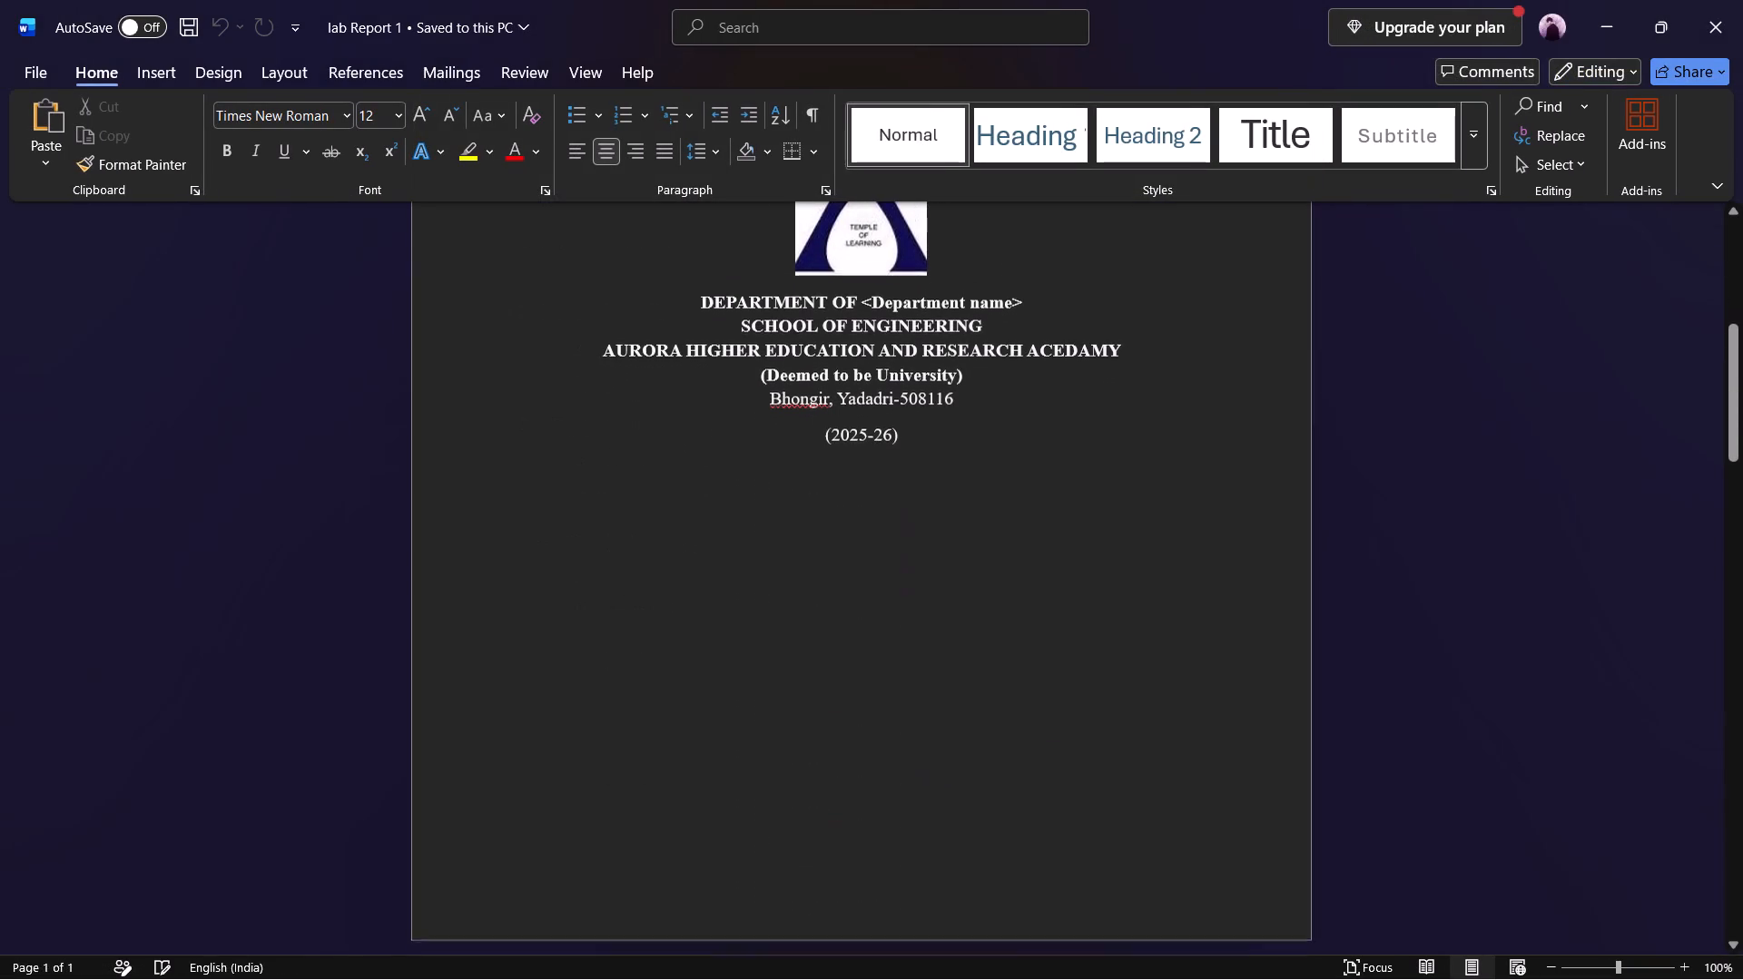
scroll(966, 440, down, 1)
scroll(966, 440, left, 1)
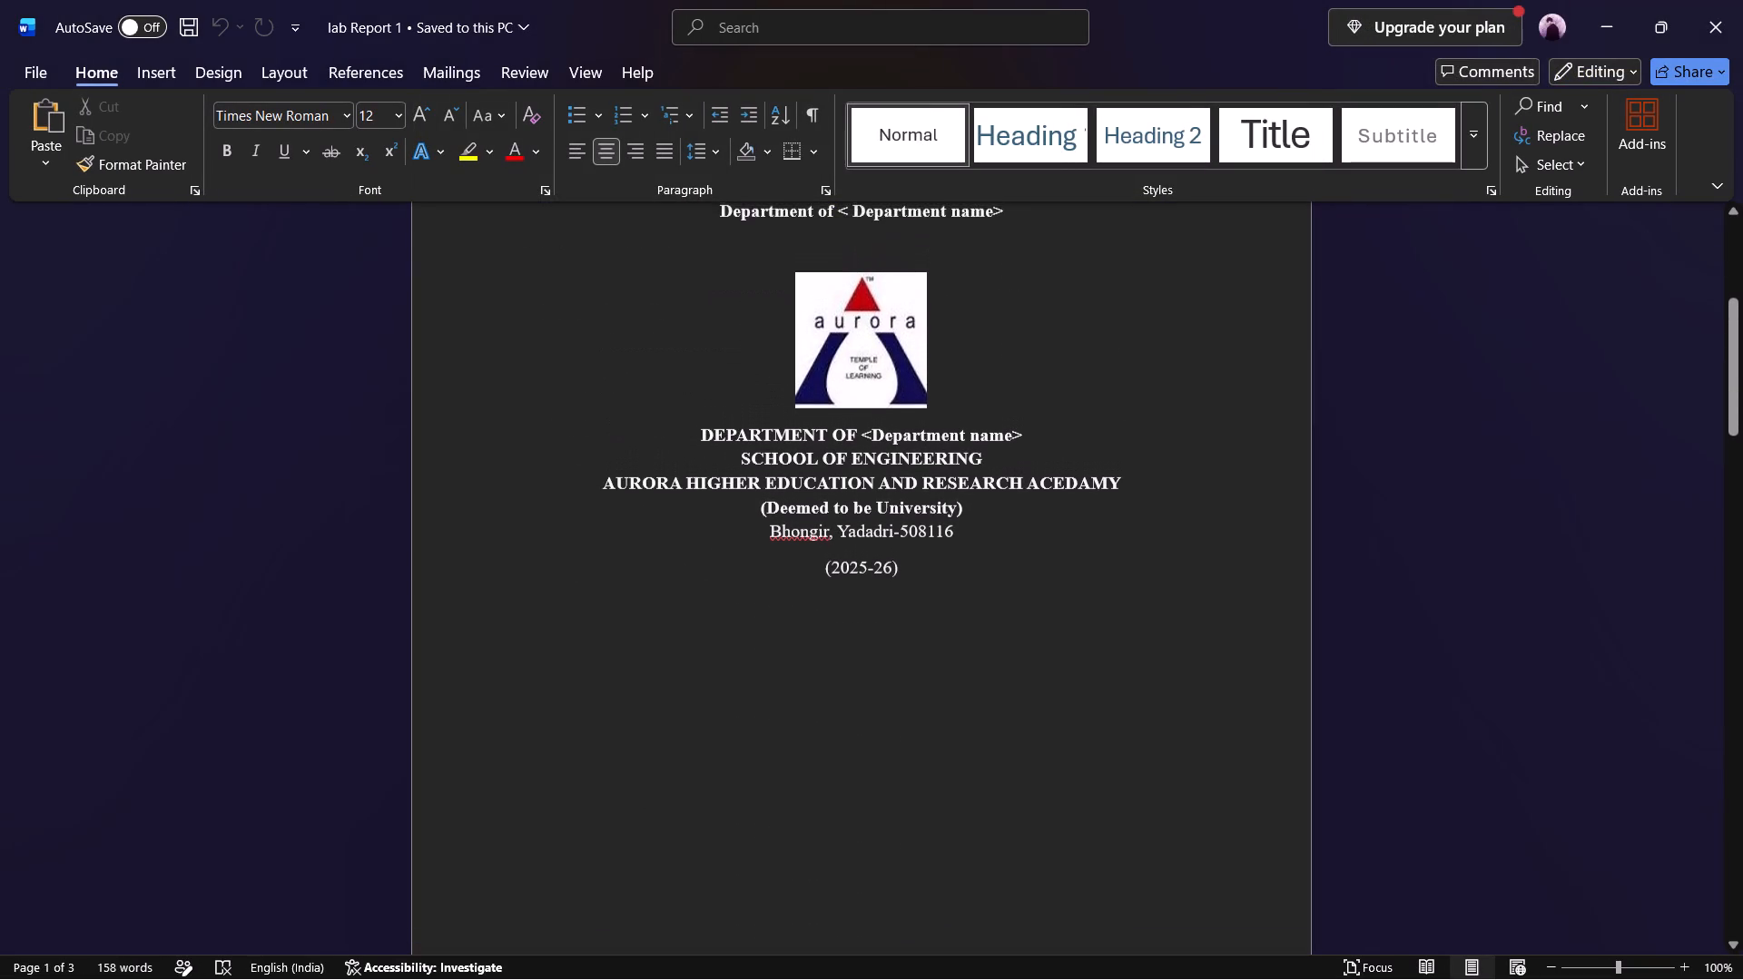
scroll(966, 440, left, 2)
scroll(966, 440, down, 3)
scroll(966, 440, up, 1)
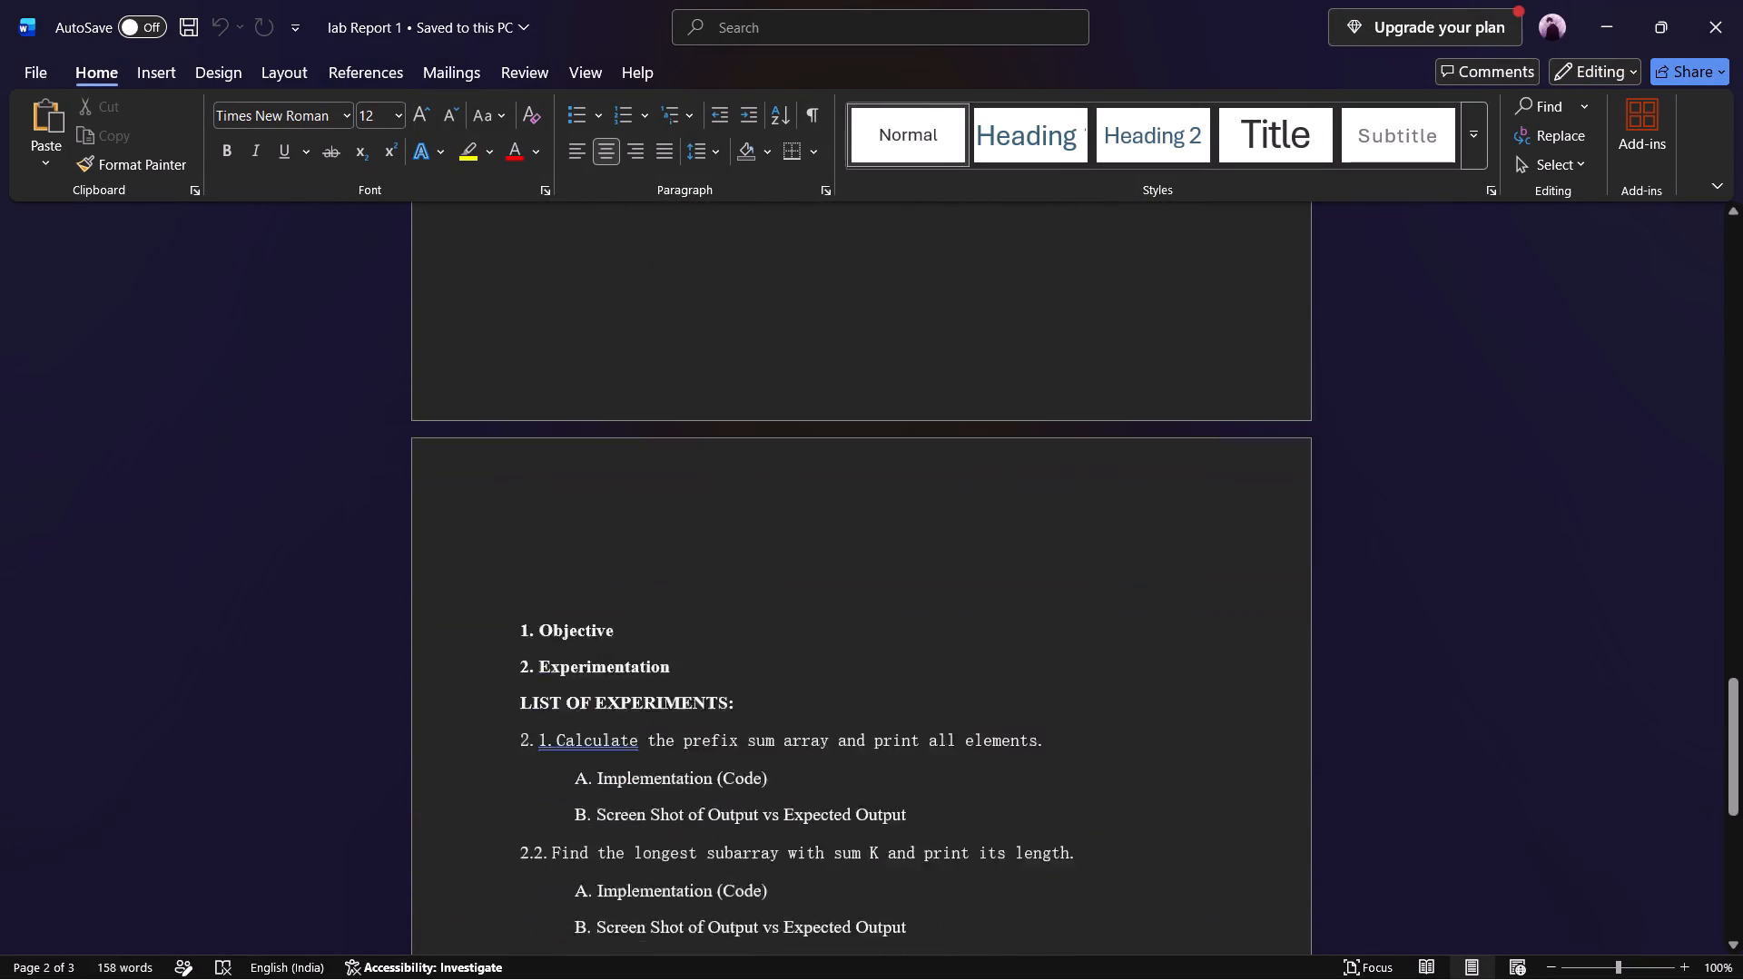
scroll(966, 440, up, 2)
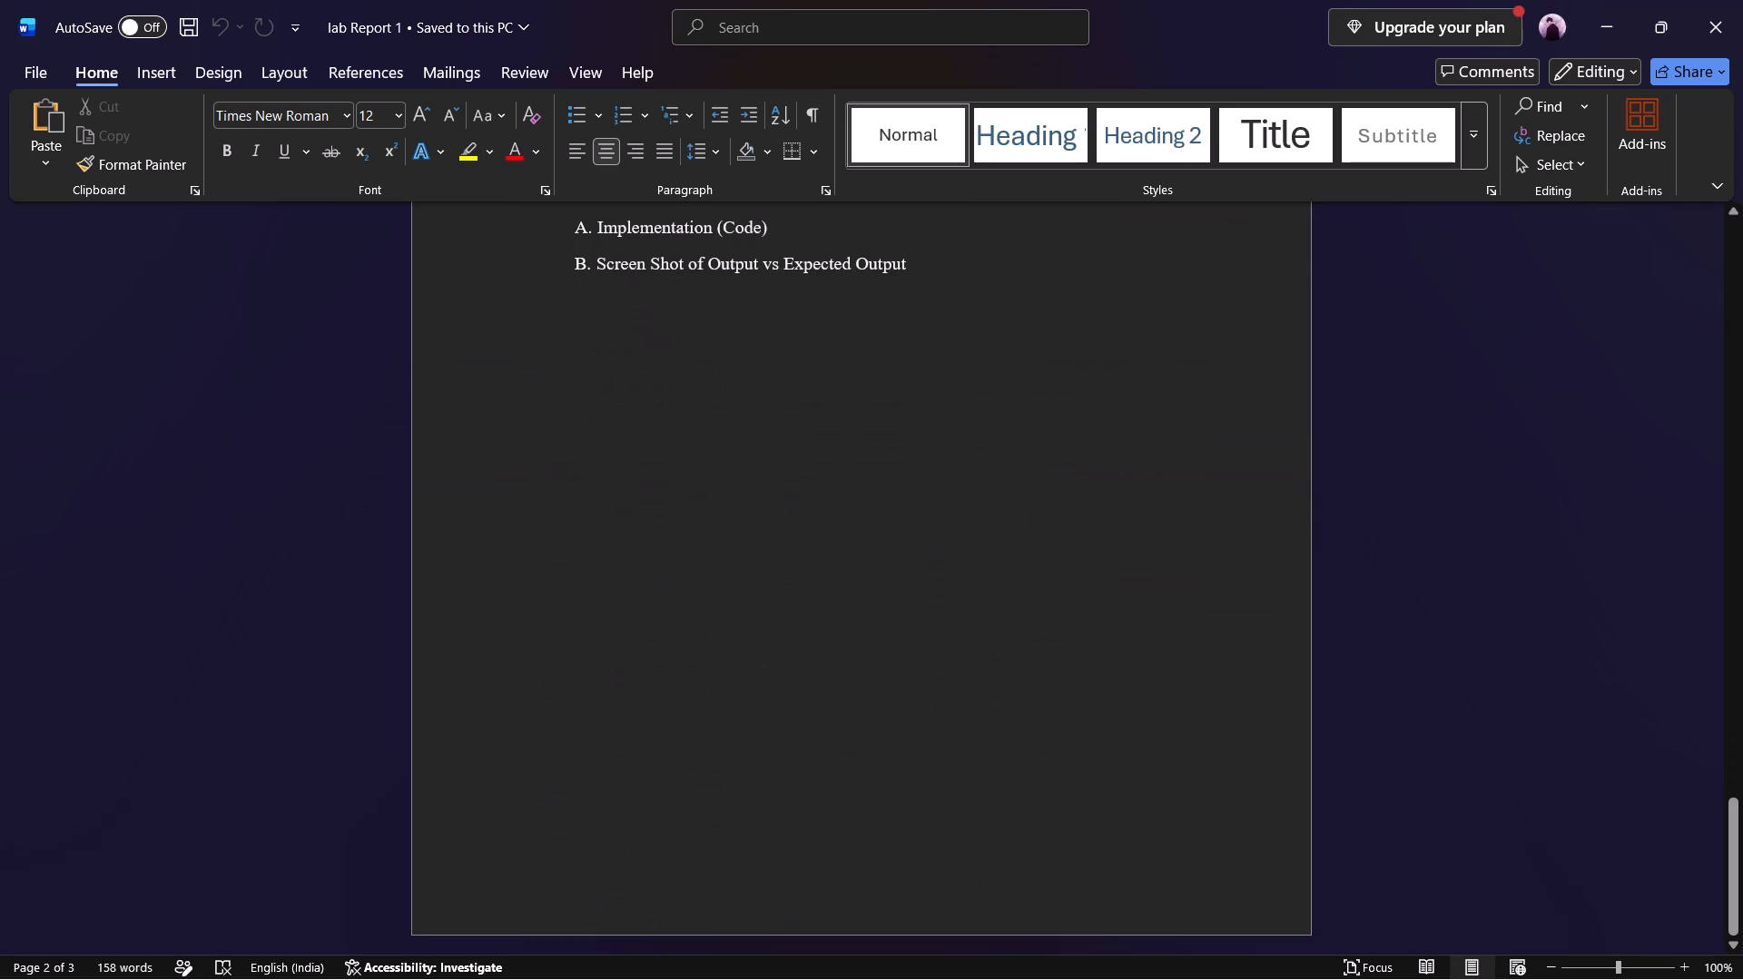
scroll(966, 440, up, 2)
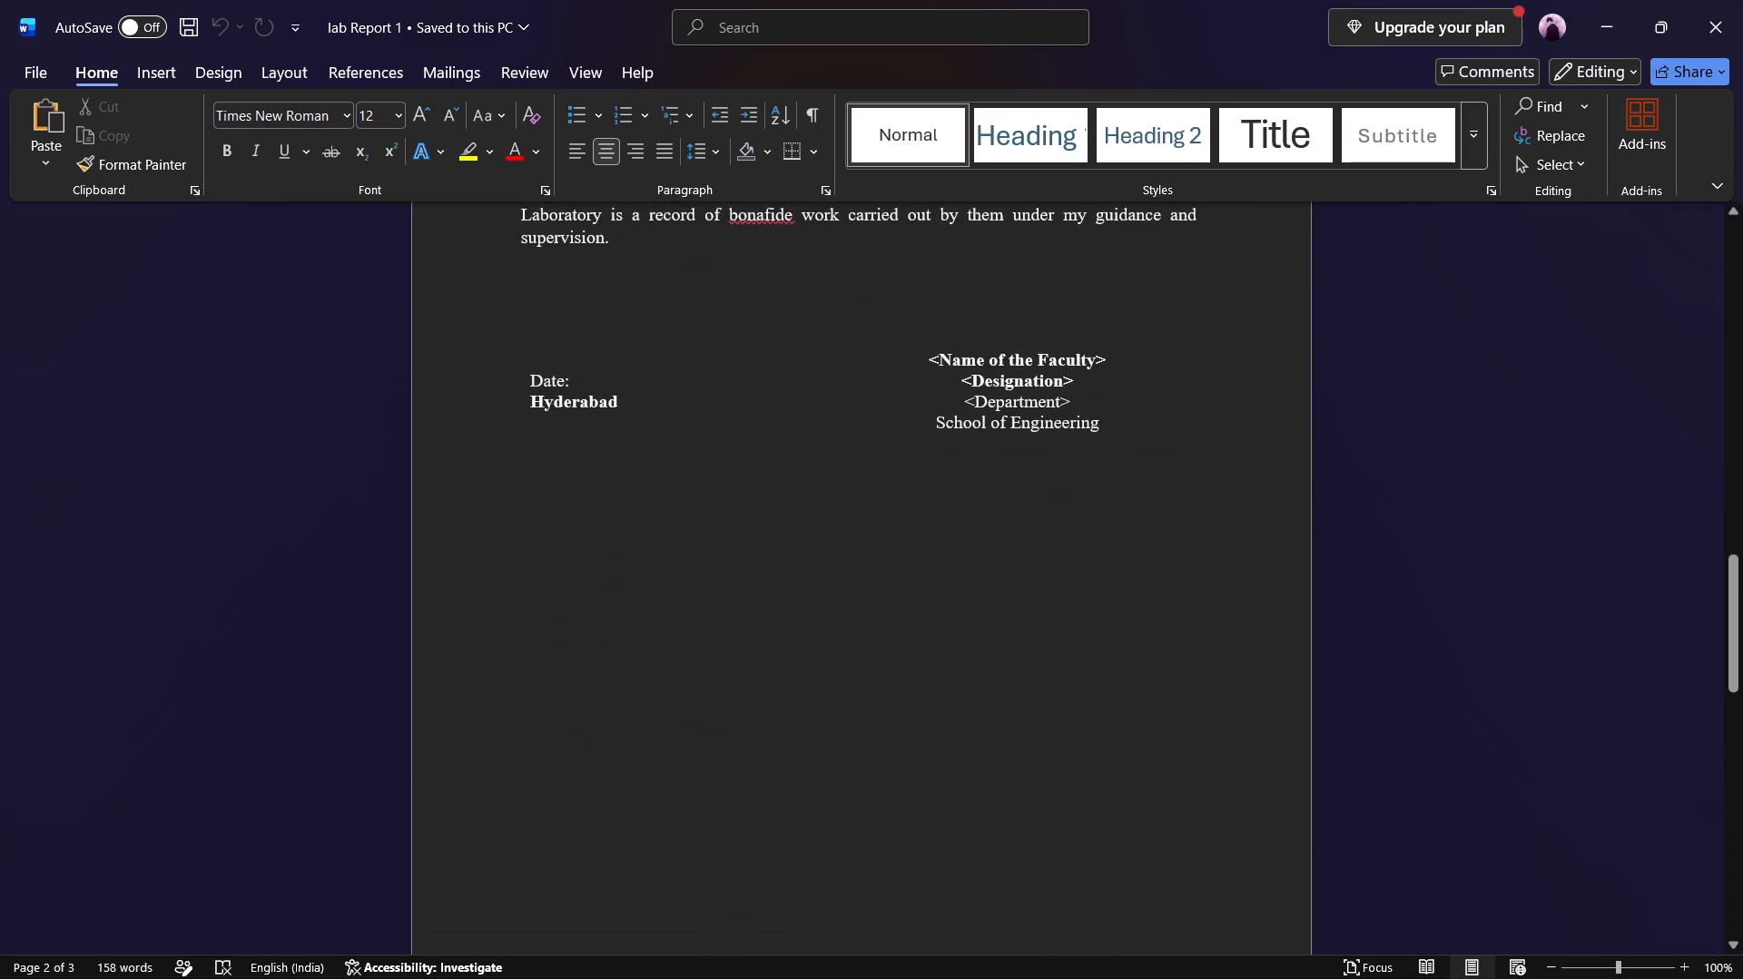
scroll(966, 440, up, 12)
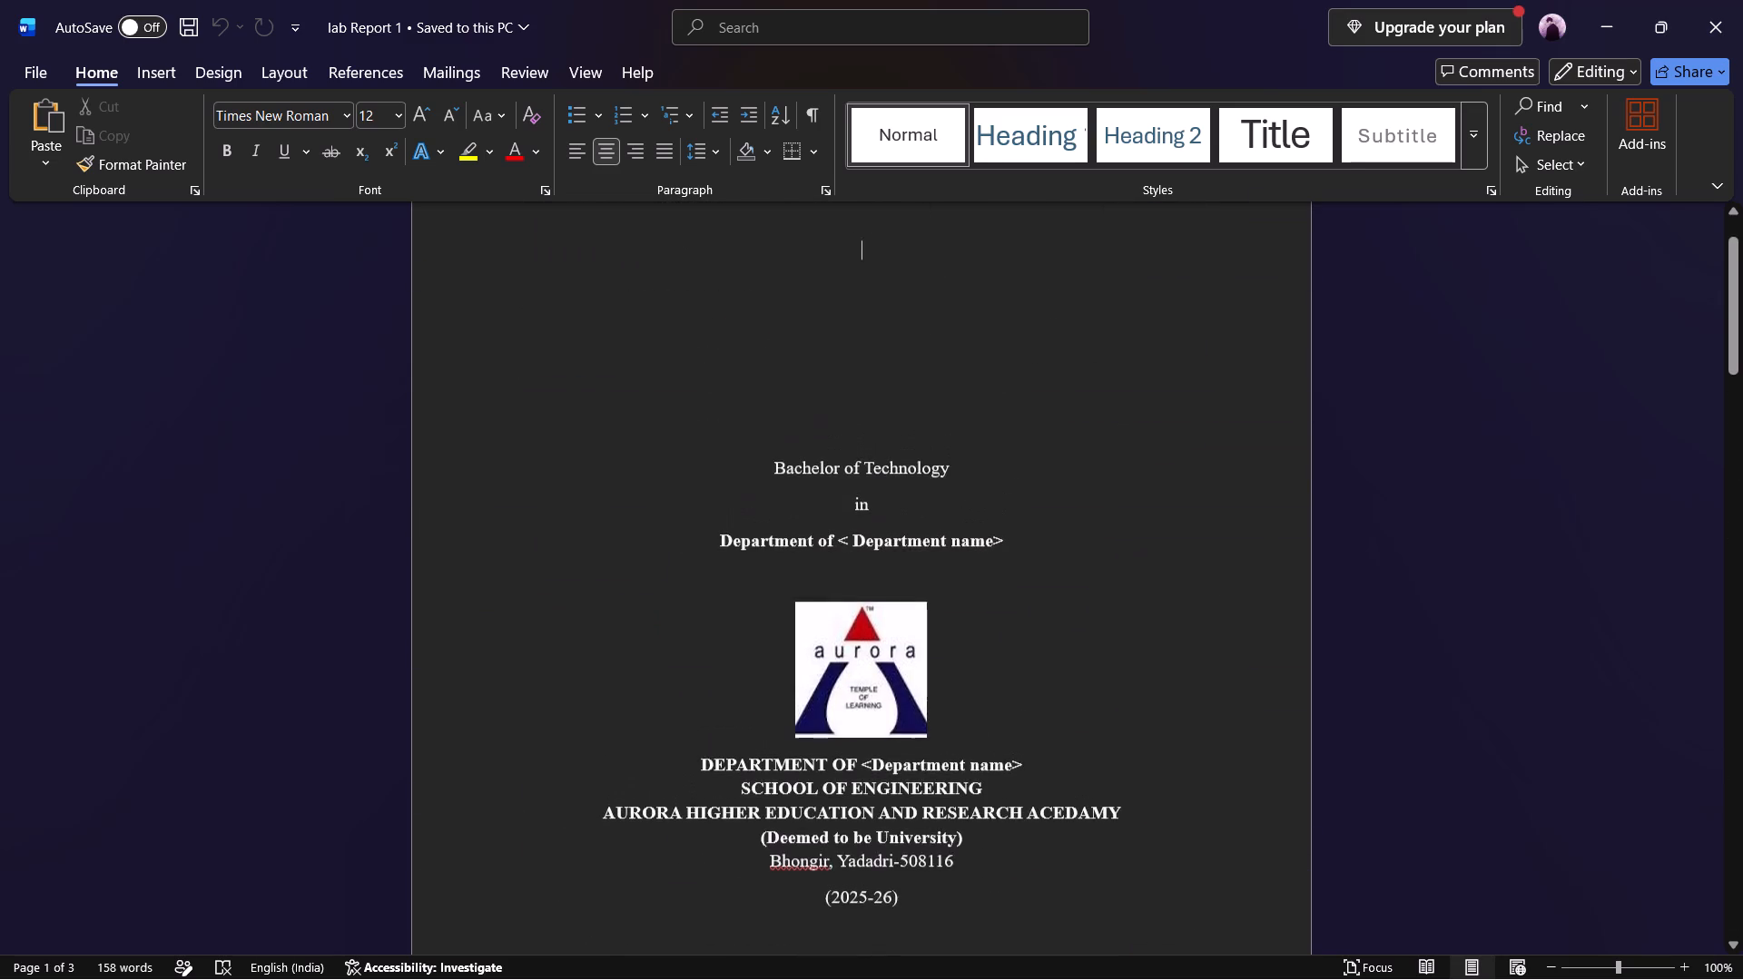
scroll(966, 440, up, 5)
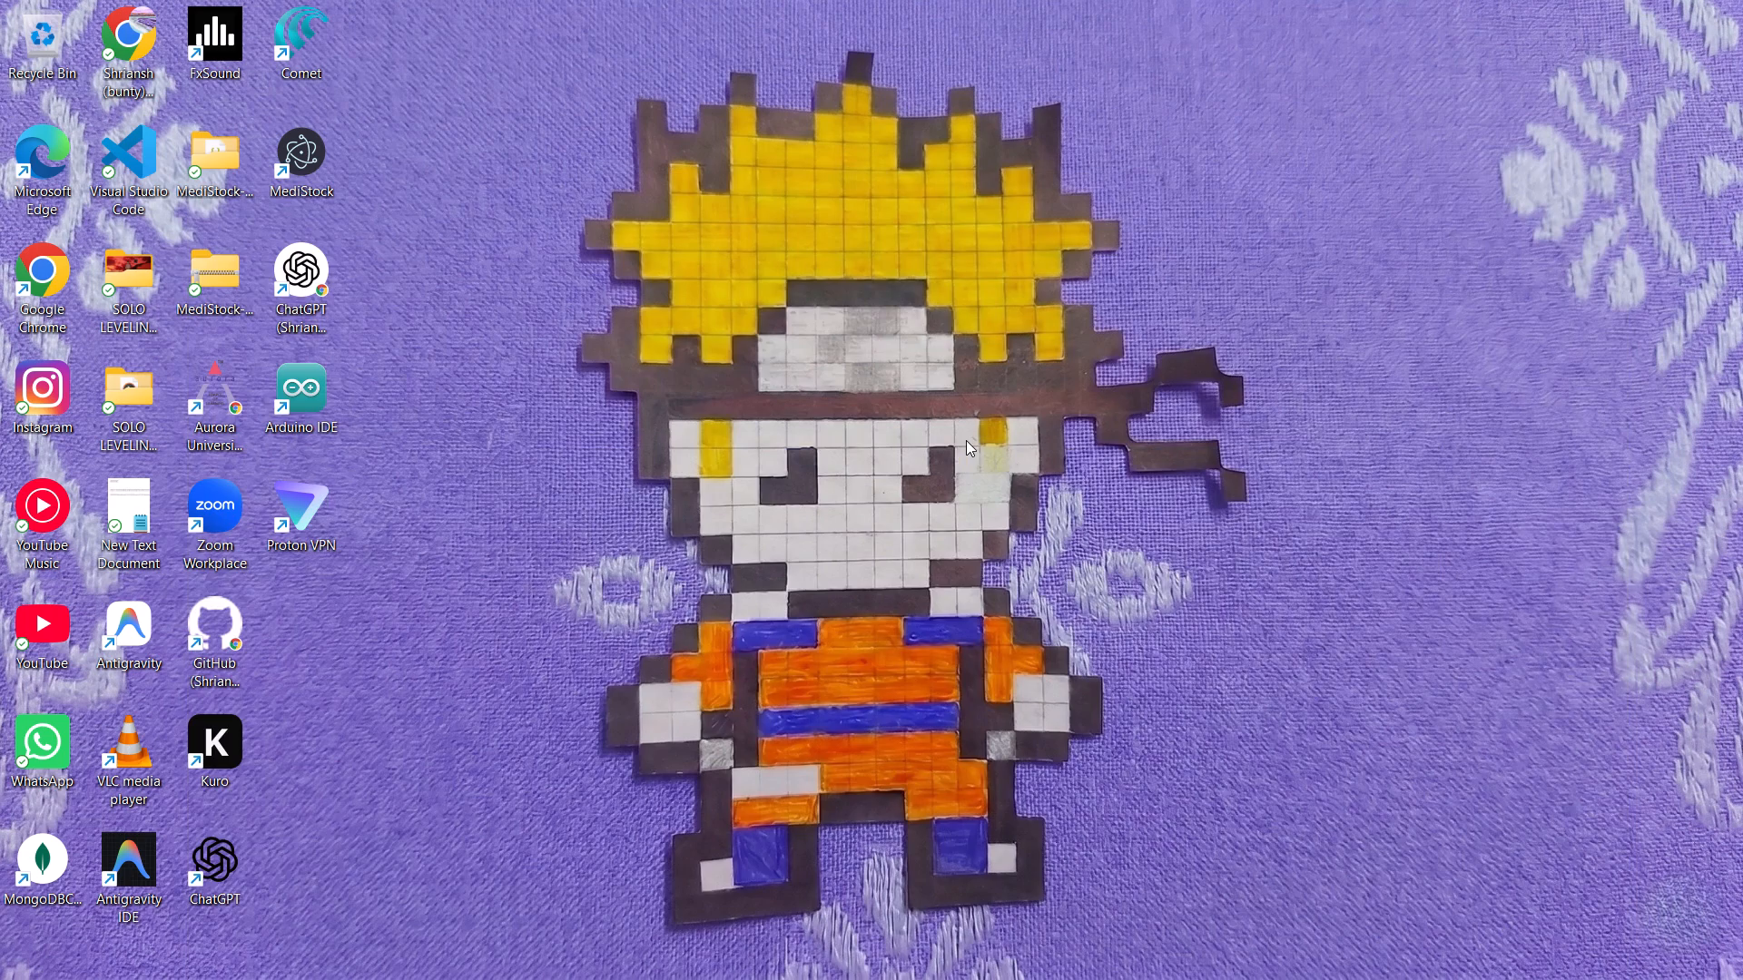